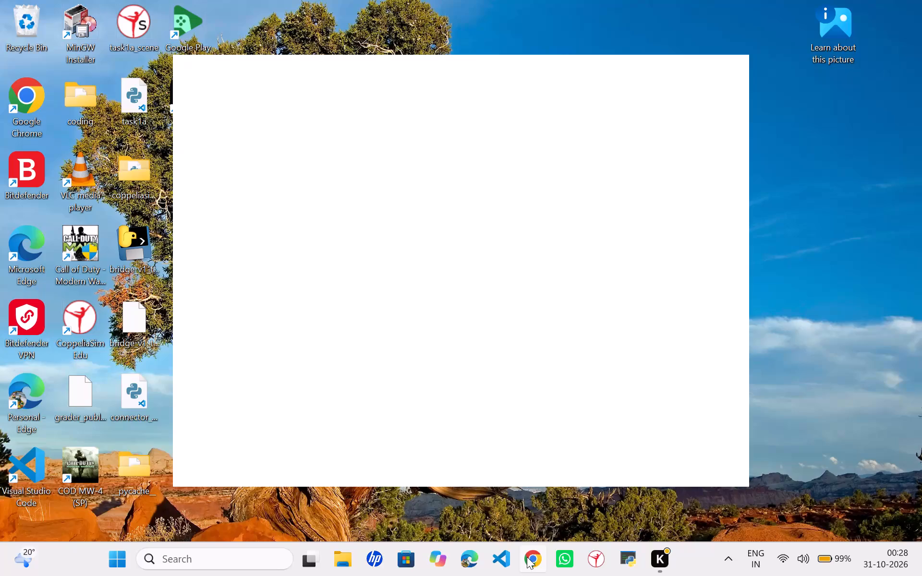
Switch to Microsoft Edge, search the web for "word online" and open the Microsoft Word for the web site at word.cloud.microsoft.
{"action": "left_click", "coordinate": [468, 559]}
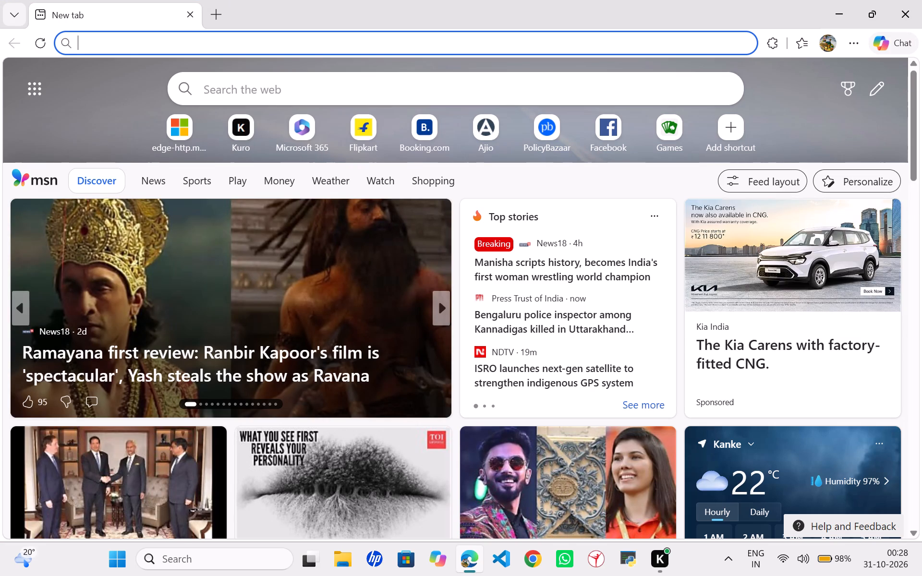
{"action": "left_click", "coordinate": [365, 86]}
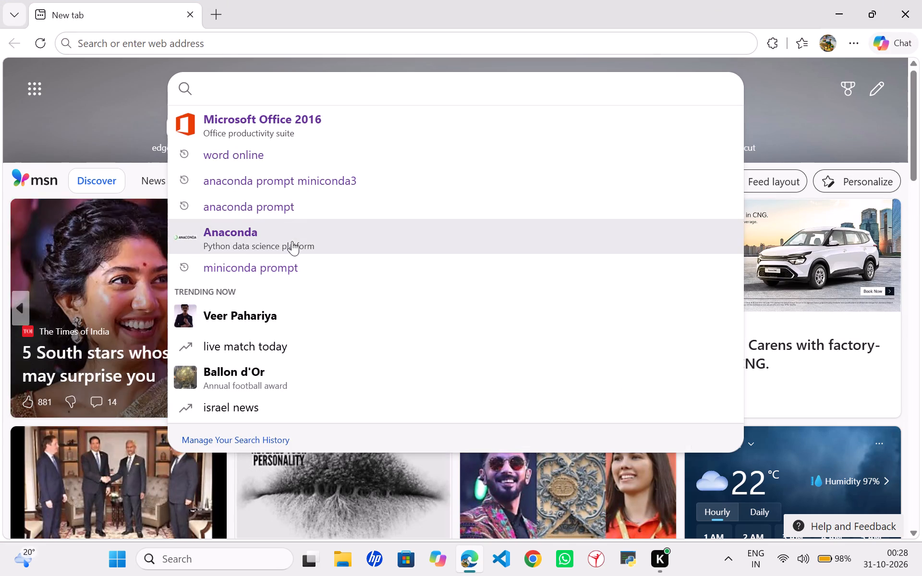
{"action": "scroll", "coordinate": [292, 241], "scroll_direction": "down", "scroll_amount": 4}
{"action": "scroll", "coordinate": [292, 241], "scroll_direction": "up", "scroll_amount": 8}
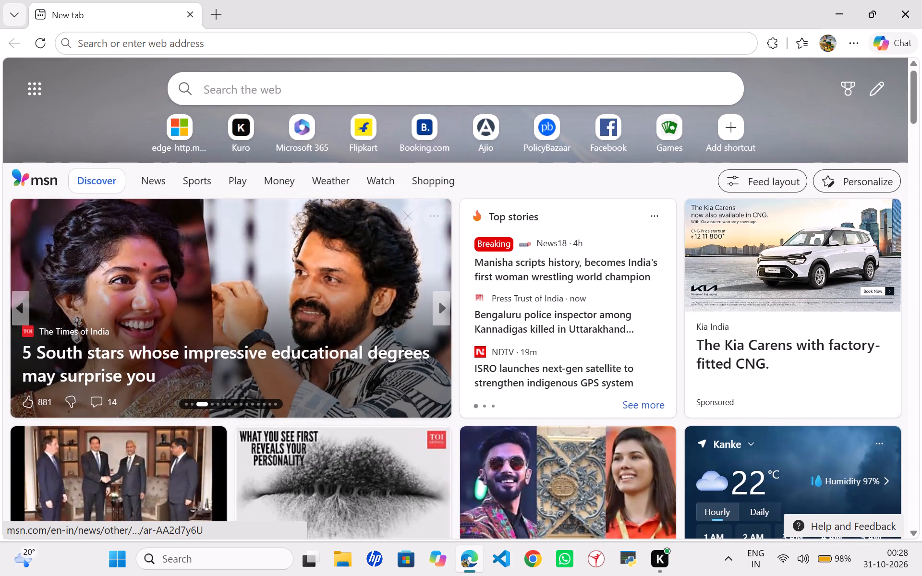
{"action": "left_click", "coordinate": [225, 82]}
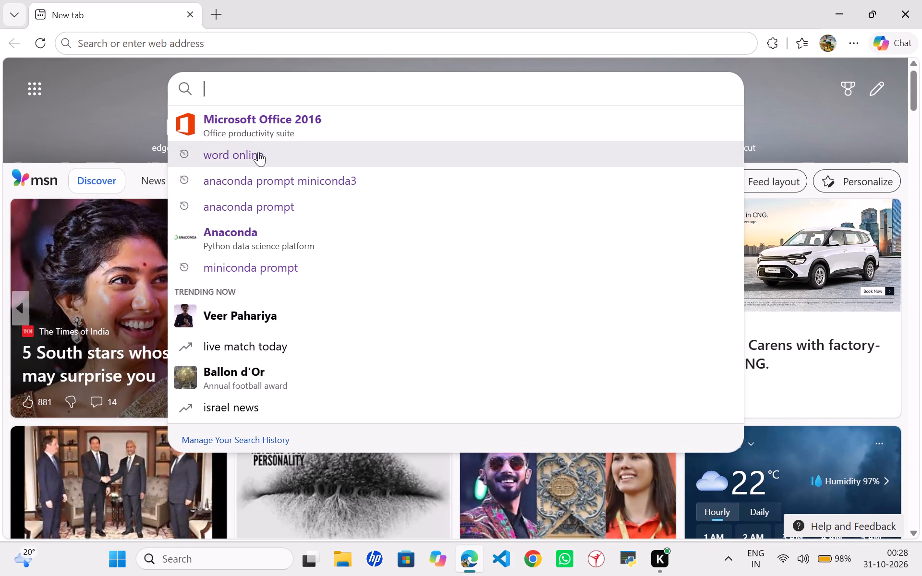
{"action": "left_click", "coordinate": [259, 152]}
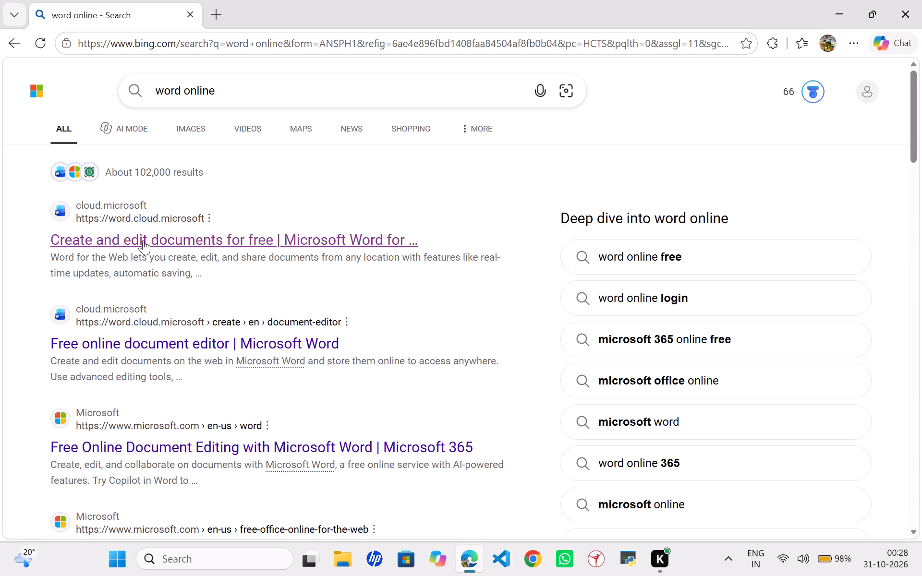
{"action": "left_click", "coordinate": [144, 240]}
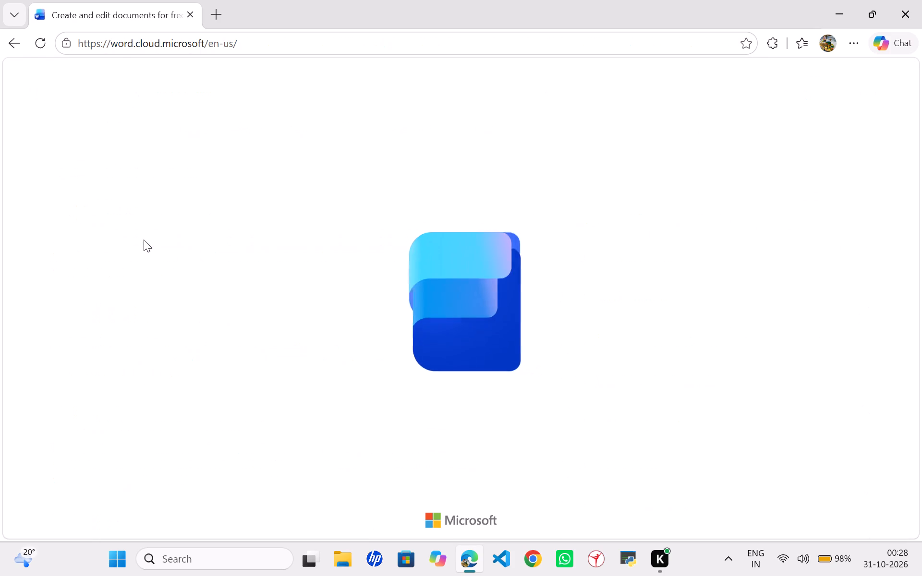
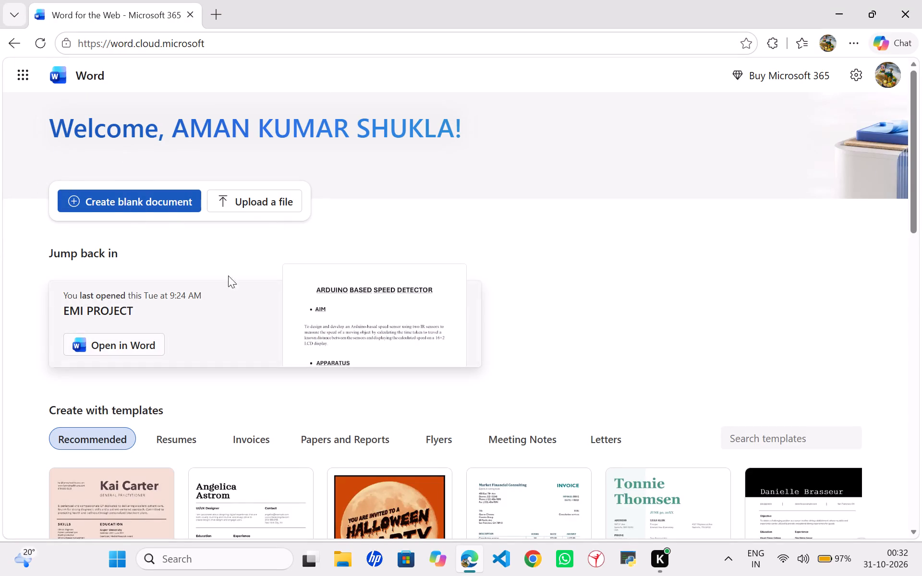
Open the EMI PROJECT document from the recent documents and keep it in view.
{"action": "scroll", "coordinate": [641, 335], "scroll_direction": "down", "scroll_amount": 5}
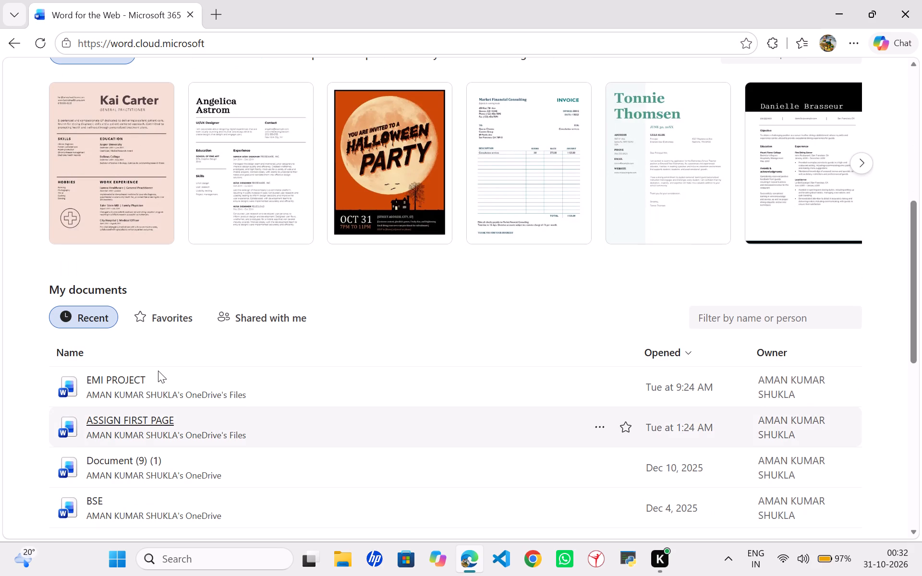
{"action": "left_click", "coordinate": [109, 379]}
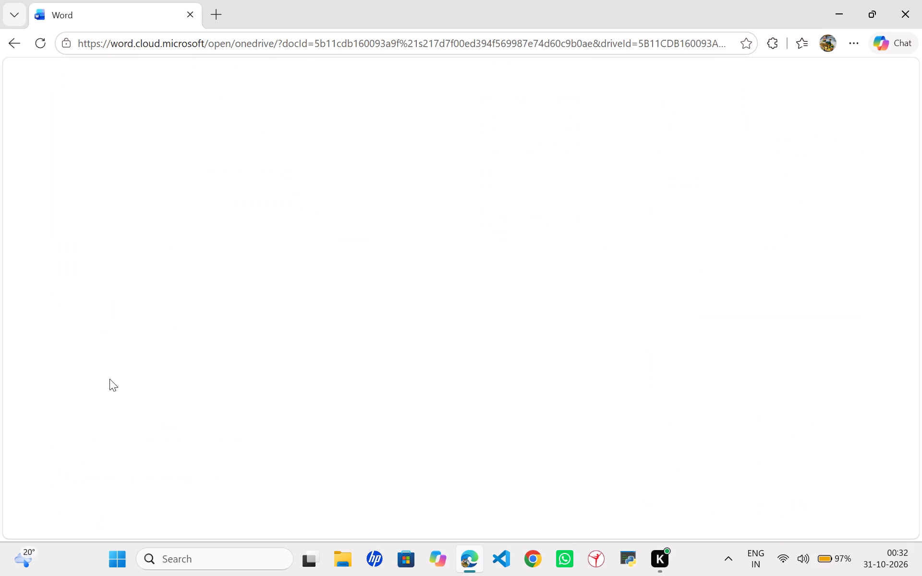
{"action": "left_click", "coordinate": [225, 10]}
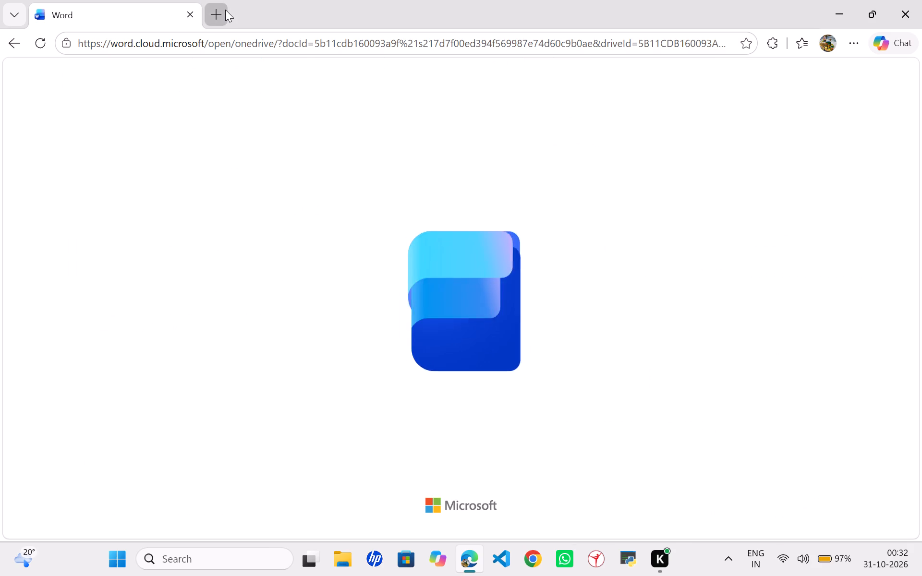
{"action": "left_click", "coordinate": [150, 17]}
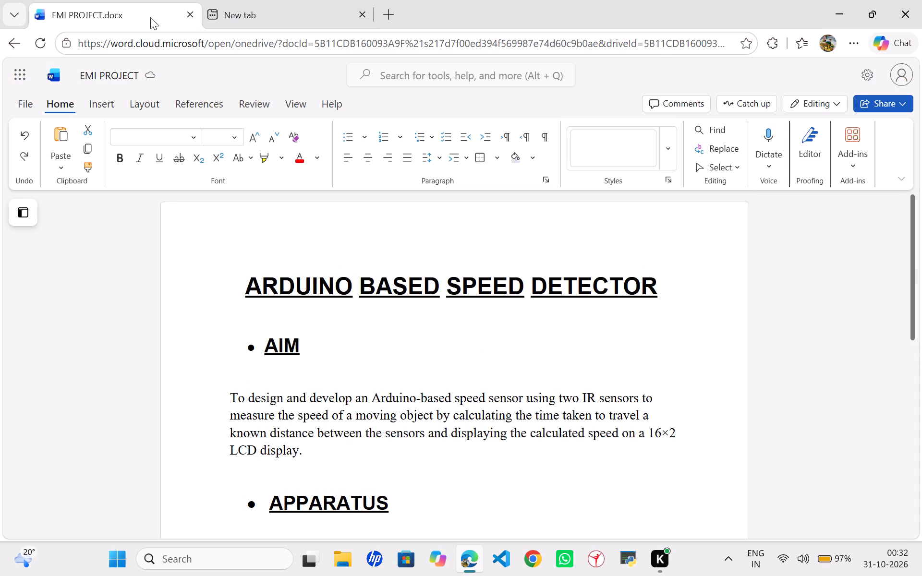
Launch PowerPoint for the web from the Microsoft 365 apps and close the spare blank browser tab.
{"action": "left_click", "coordinate": [10, 78]}
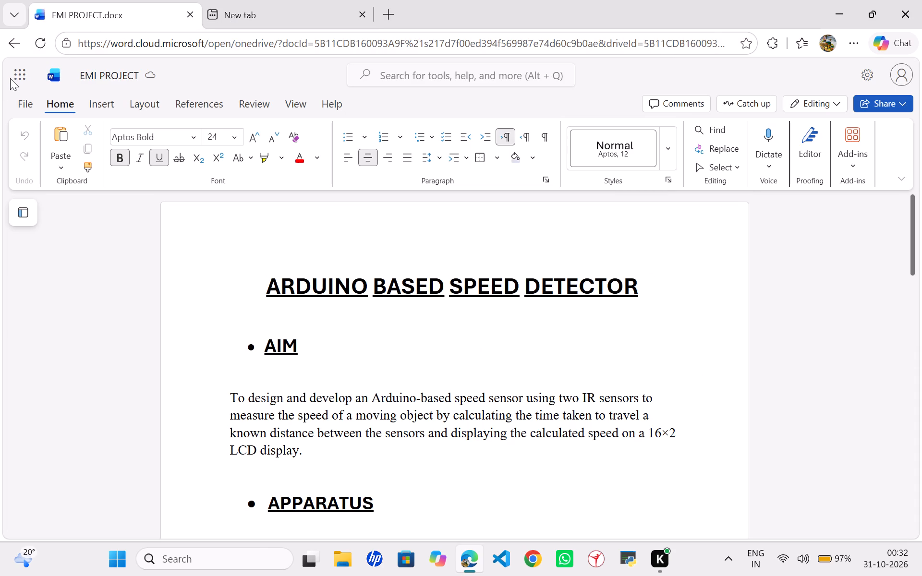
{"action": "left_click", "coordinate": [25, 74]}
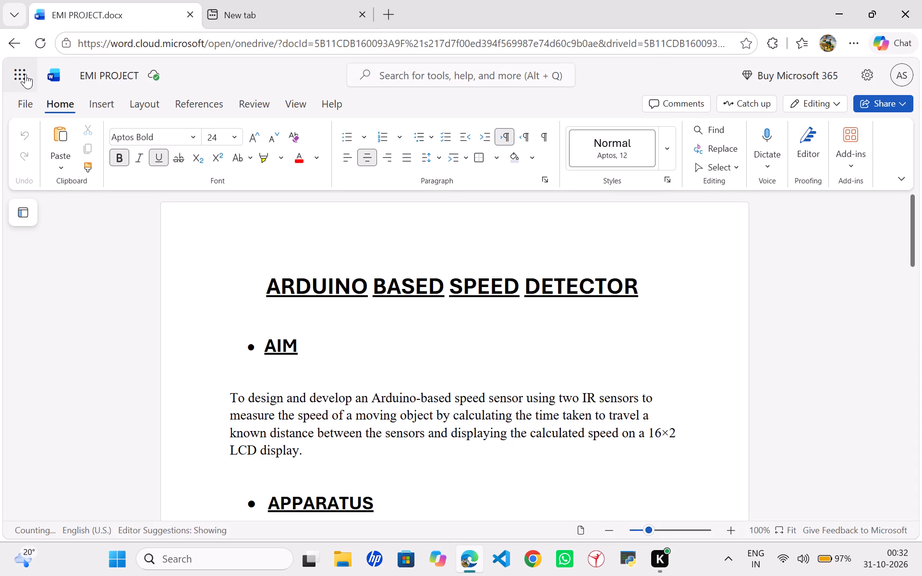
{"action": "left_click", "coordinate": [25, 74]}
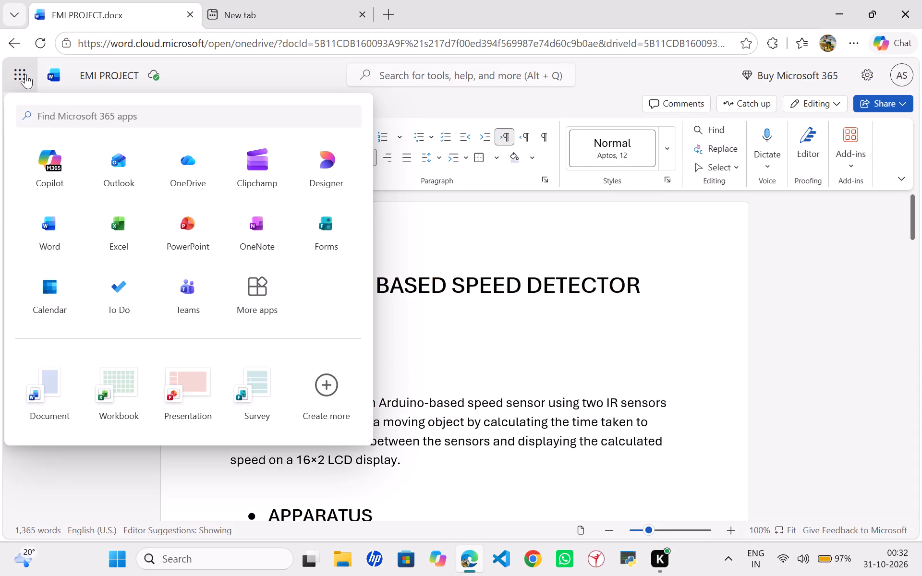
{"action": "left_click", "coordinate": [191, 229]}
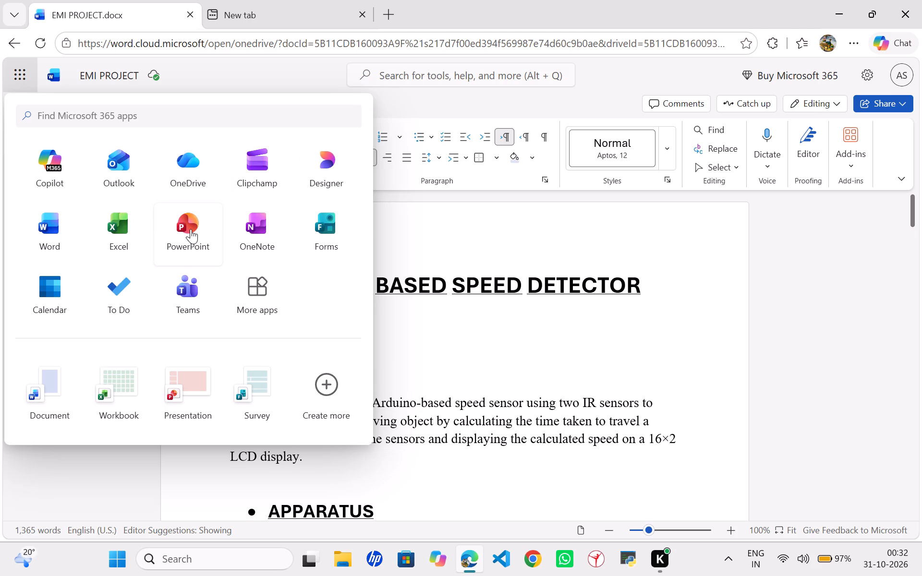
{"action": "left_click", "coordinate": [388, 0]}
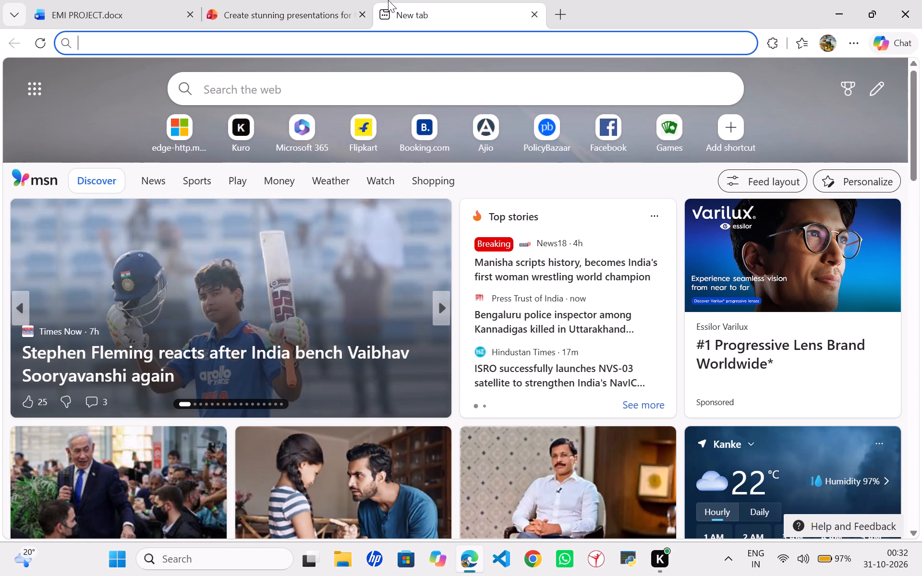
{"action": "left_click", "coordinate": [540, 9]}
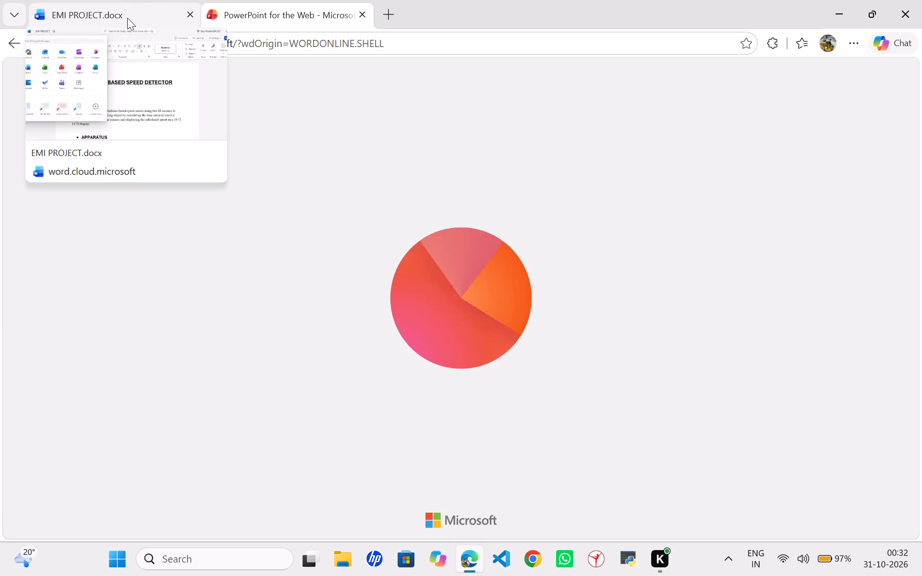
Open the recent file named Presentation from My presentations.
{"action": "left_click", "coordinate": [370, 222]}
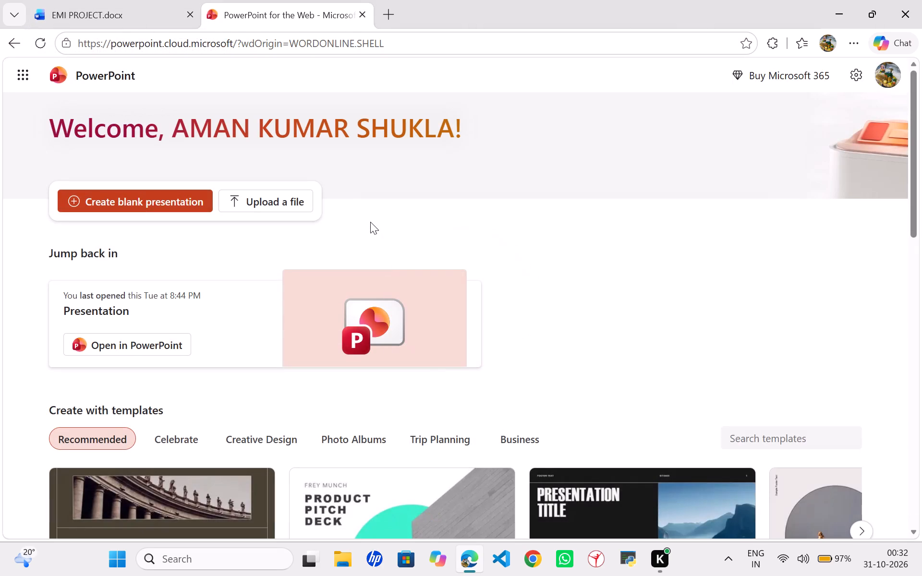
{"action": "scroll", "coordinate": [370, 222], "scroll_direction": "down", "scroll_amount": 3}
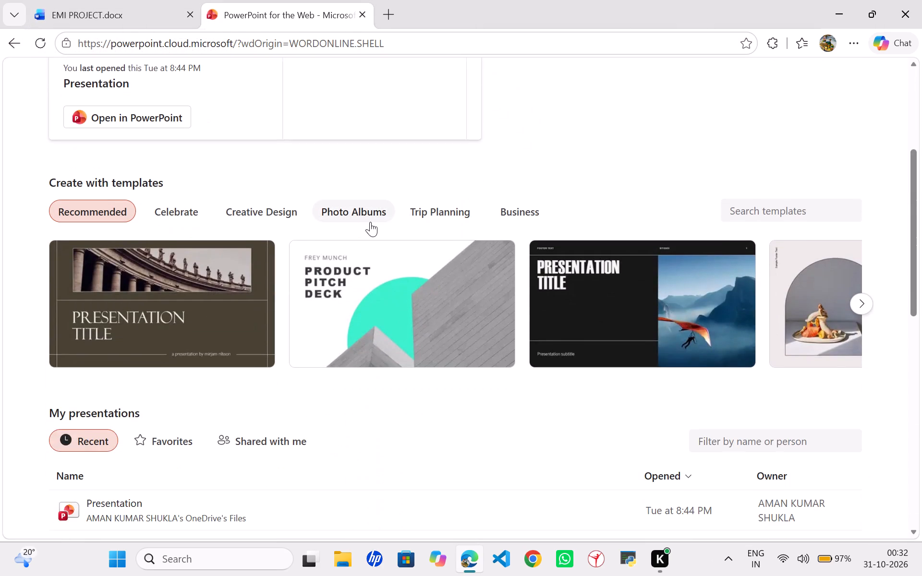
{"action": "scroll", "coordinate": [370, 222], "scroll_direction": "down", "scroll_amount": 1}
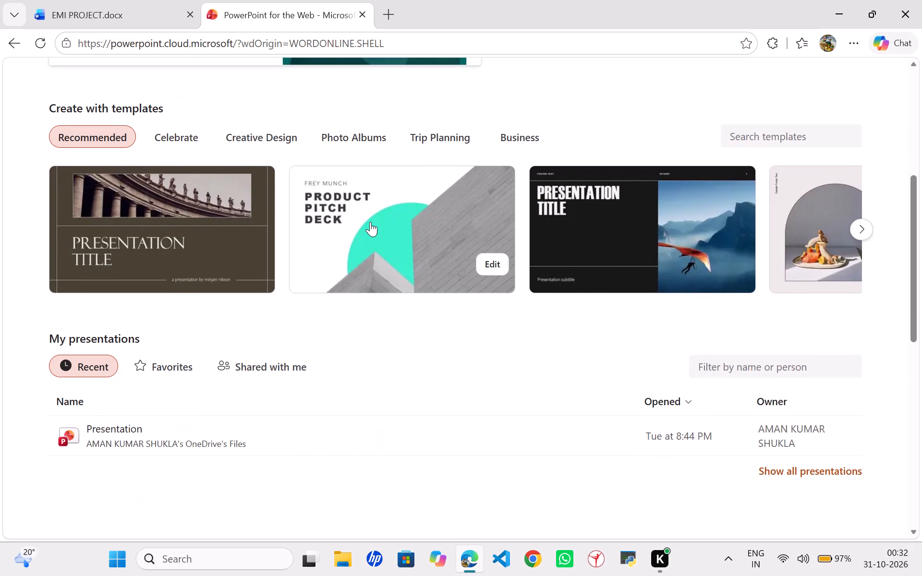
{"action": "scroll", "coordinate": [370, 222], "scroll_direction": "left", "scroll_amount": 1}
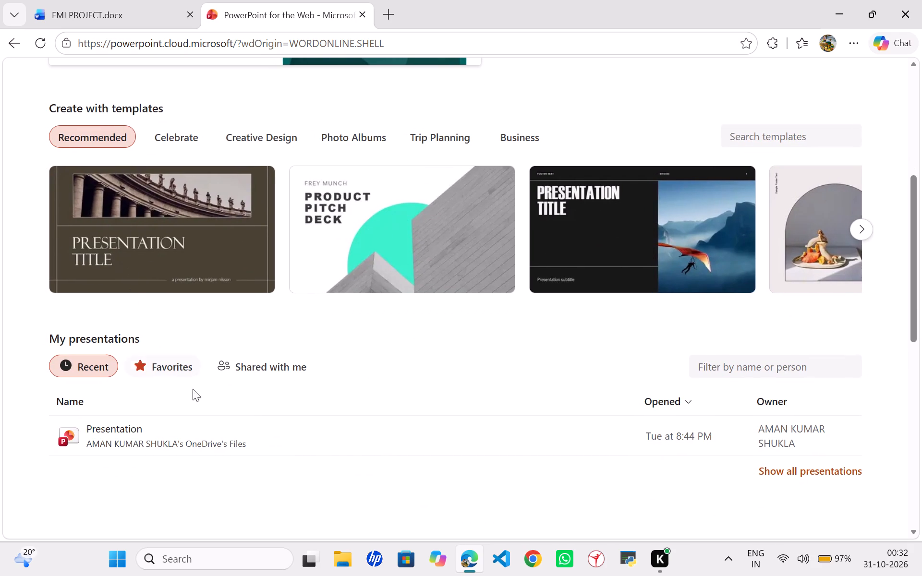
{"action": "left_click", "coordinate": [116, 428]}
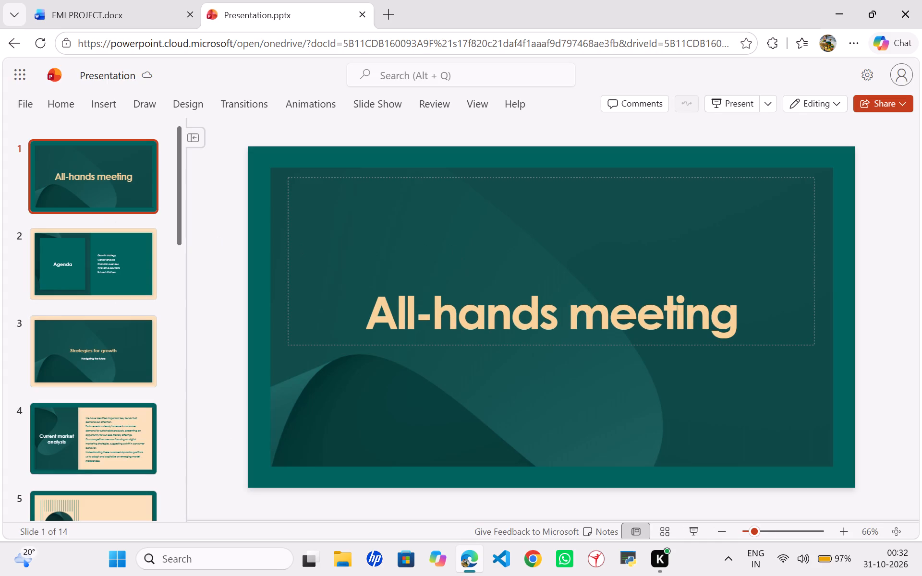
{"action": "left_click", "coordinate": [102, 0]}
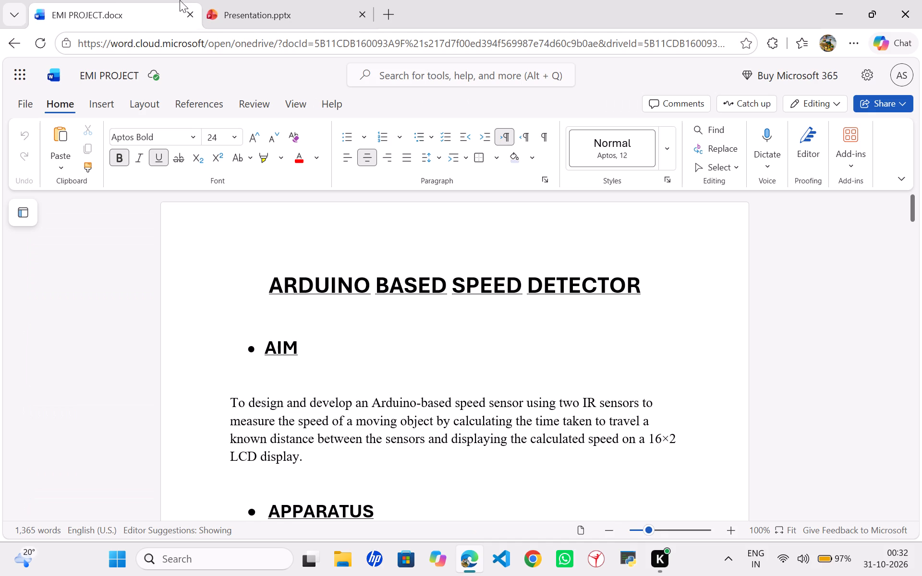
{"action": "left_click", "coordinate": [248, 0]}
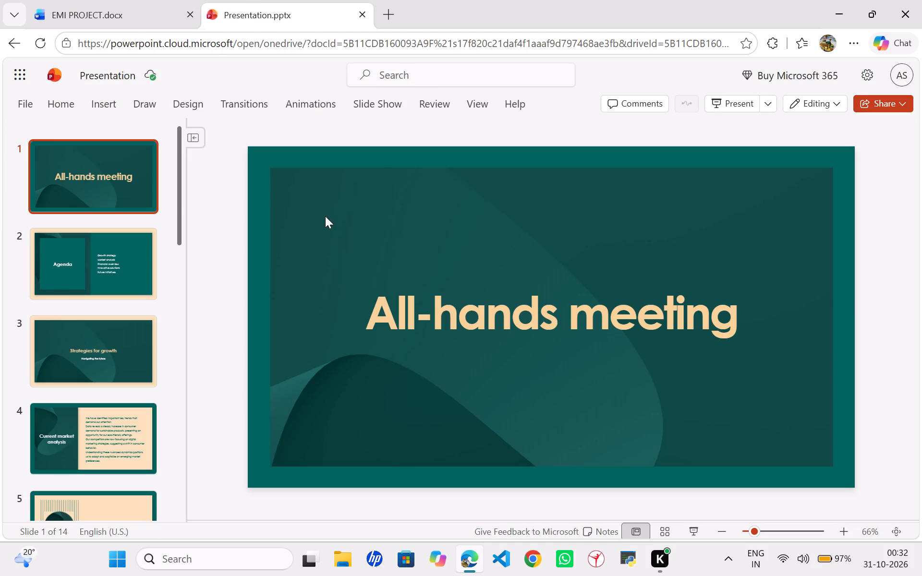
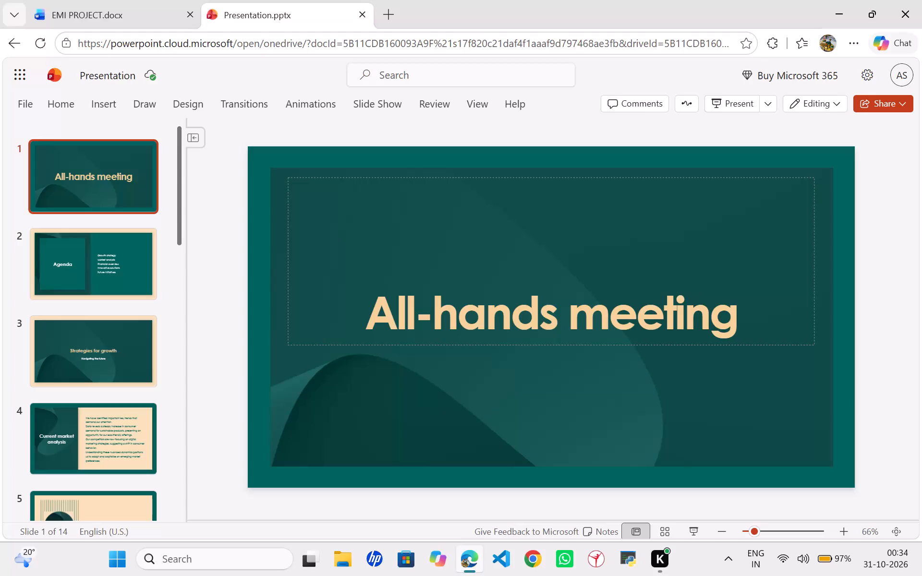
Delete the entire "All-hands meeting" title text from slide 1, keeping its empty title placeholder.
{"action": "left_click", "coordinate": [450, 341]}
{"action": "left_click", "coordinate": [481, 319]}
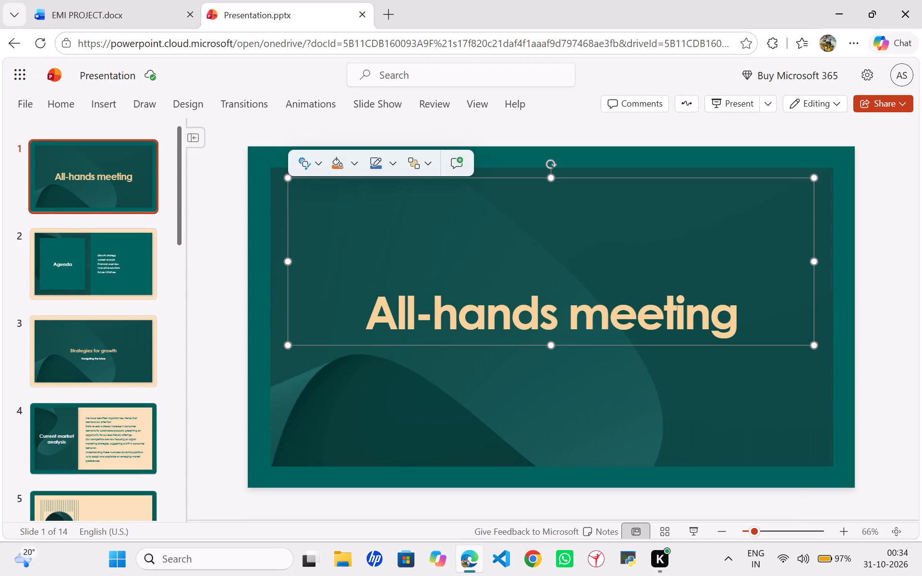
{"action": "key", "text": "Right"}
{"action": "key", "text": "Right"}
{"action": "key", "text": "Right"}
{"action": "key", "text": "Right"}
{"action": "key", "text": "Right"}
{"action": "key", "text": "Right"}
{"action": "key", "text": "Right"}
{"action": "key", "text": "Right"}
{"action": "key", "text": "Right"}
{"action": "key", "text": "Right"}
{"action": "key", "text": "Right"}
{"action": "key", "text": "Right"}
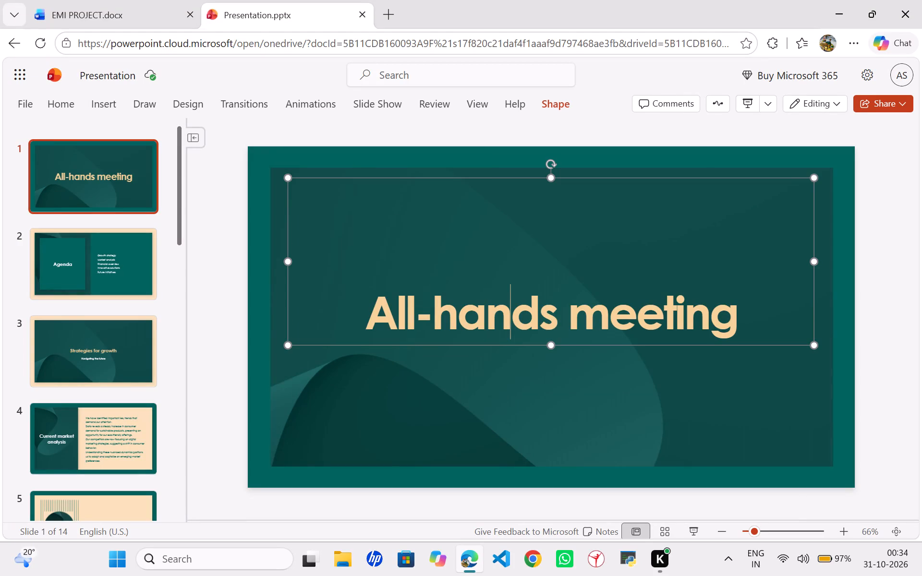
{"action": "key", "text": "BackSpace"}
{"action": "key", "text": "BackSpace"}
{"action": "key", "text": "BackSpace"}
{"action": "key", "text": "BackSpace"}
{"action": "key", "text": "BackSpace"}
{"action": "key", "text": "BackSpace"}
{"action": "key", "text": "BackSpace"}
{"action": "key", "text": "BackSpace"}
{"action": "key", "text": "BackSpace"}
{"action": "key", "text": "BackSpace"}
{"action": "key", "text": "BackSpace"}
{"action": "key", "text": "BackSpace"}
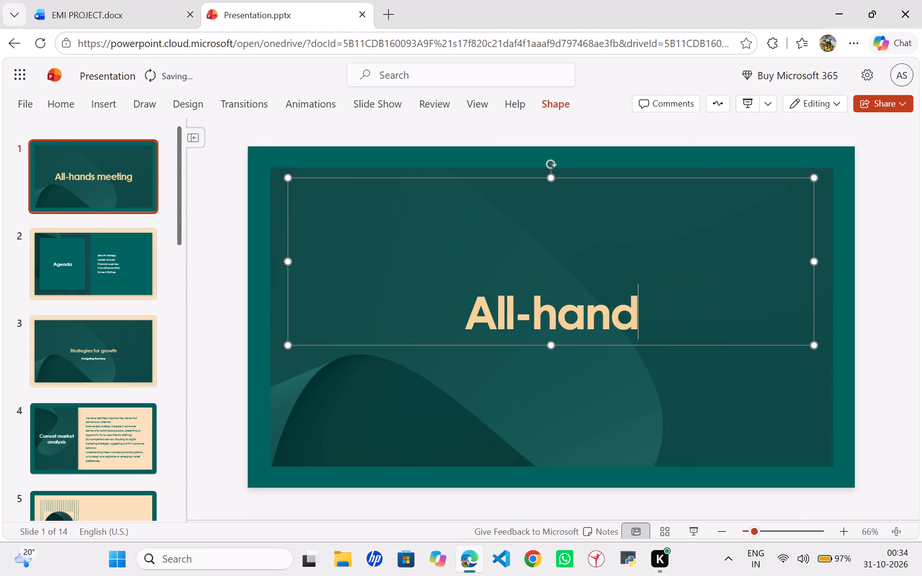
{"action": "key", "text": "BackSpace"}
{"action": "key", "text": "BackSpace"}
{"action": "key", "text": "BackSpace"}
{"action": "key", "text": "BackSpace"}
{"action": "key", "text": "BackSpace"}
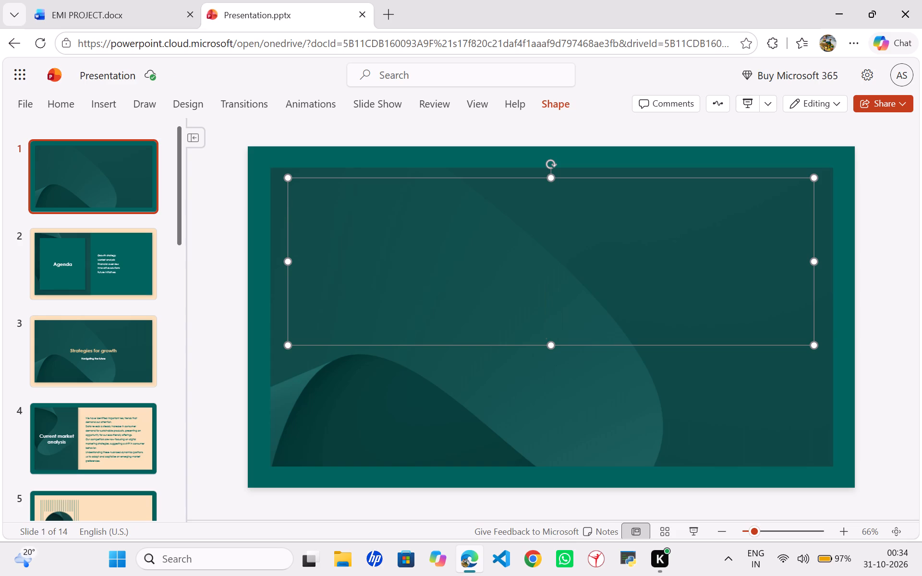
{"action": "key", "text": "c"}
{"action": "key", "text": "BackSpace"}
Align the empty title placeholder's text on slide 1 to the left and keep the text cursor in it.
{"action": "left_click", "coordinate": [386, 221]}
{"action": "left_click", "coordinate": [105, 109]}
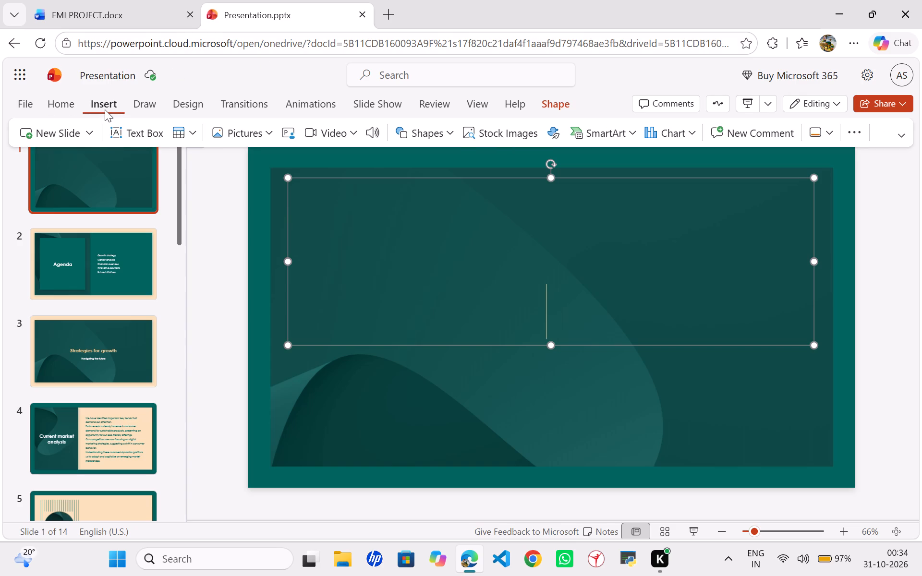
{"action": "left_click", "coordinate": [51, 105]}
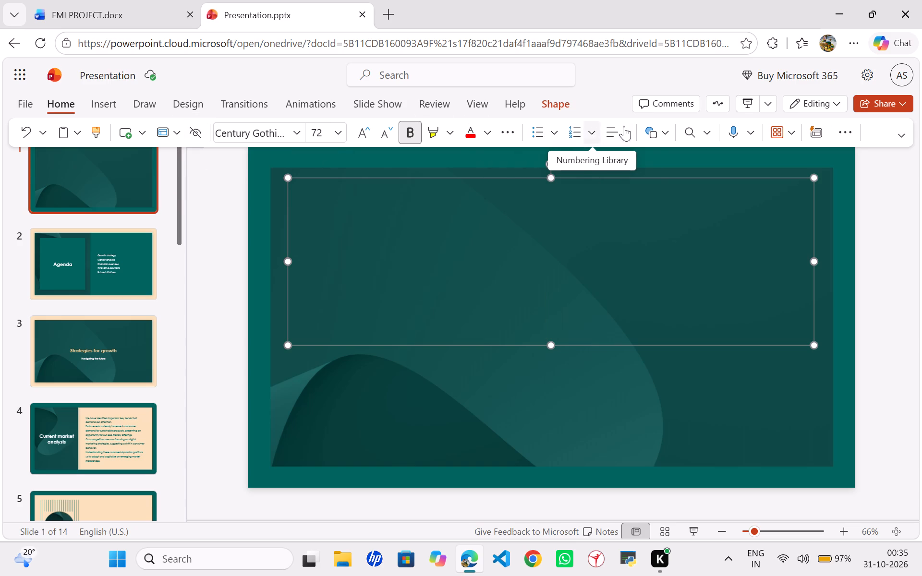
{"action": "left_click", "coordinate": [611, 138]}
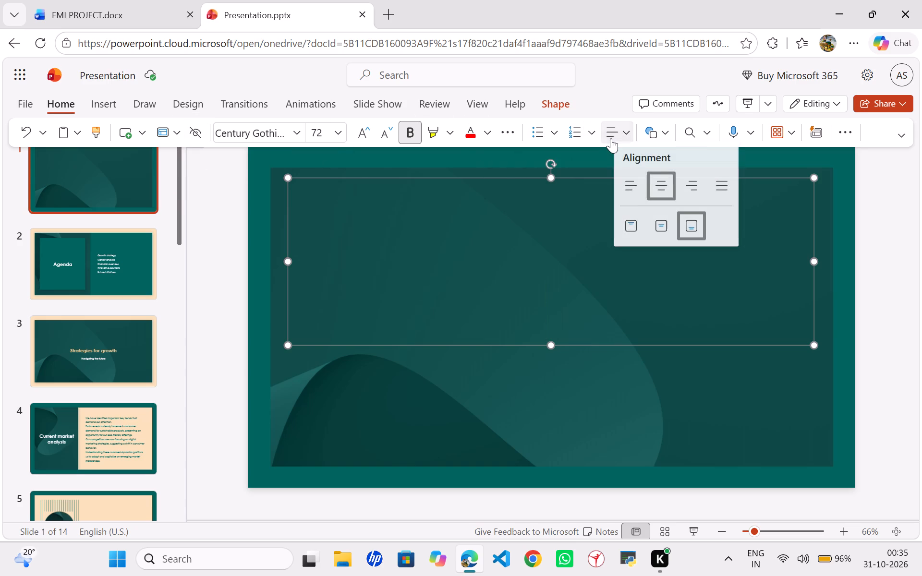
{"action": "left_click", "coordinate": [623, 179]}
{"action": "left_click", "coordinate": [337, 192]}
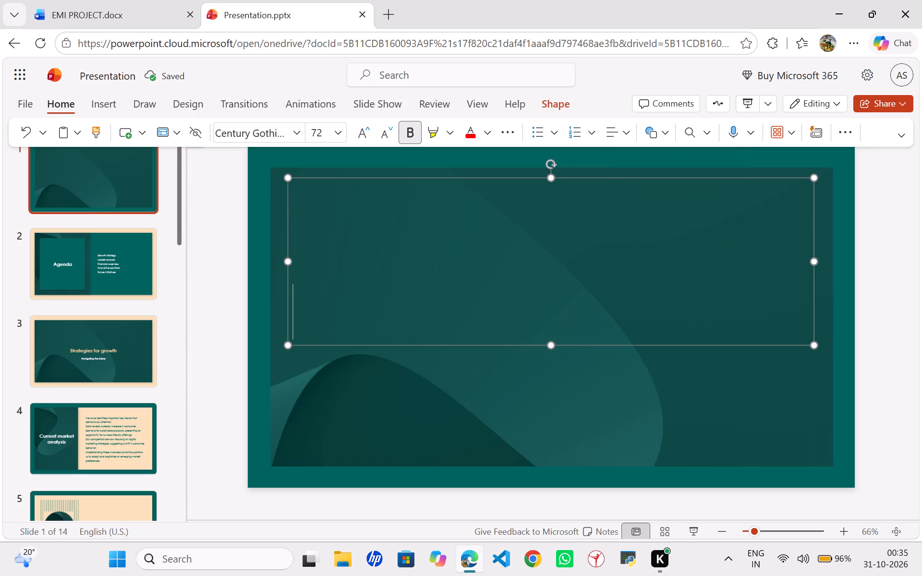
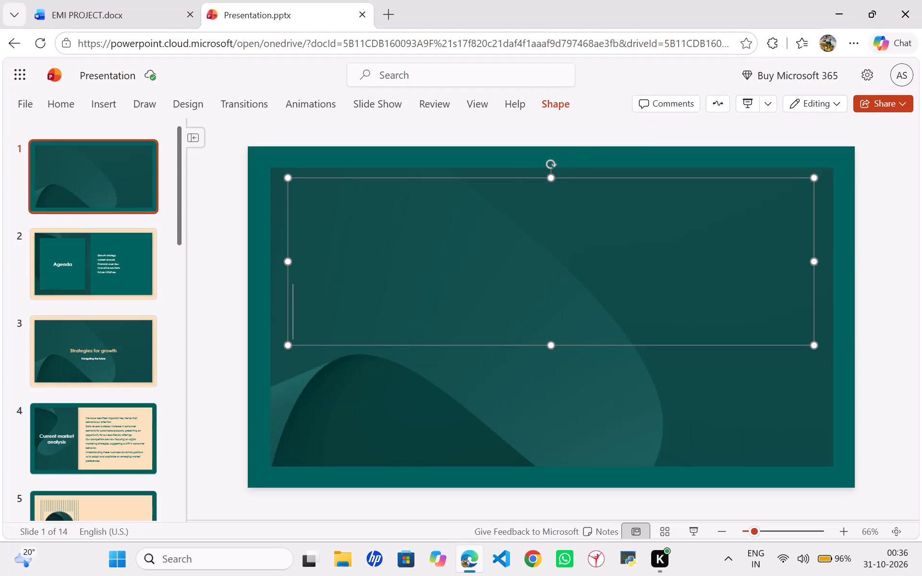
Reduce the height of slide 1's empty title placeholder from its bottom edge to a shallow, one-line strip near the slide's top.
{"action": "left_click", "coordinate": [551, 340]}
{"action": "left_click", "coordinate": [547, 343]}
{"action": "left_click_drag", "start_coordinate": [554, 347], "coordinate": [555, 304]}
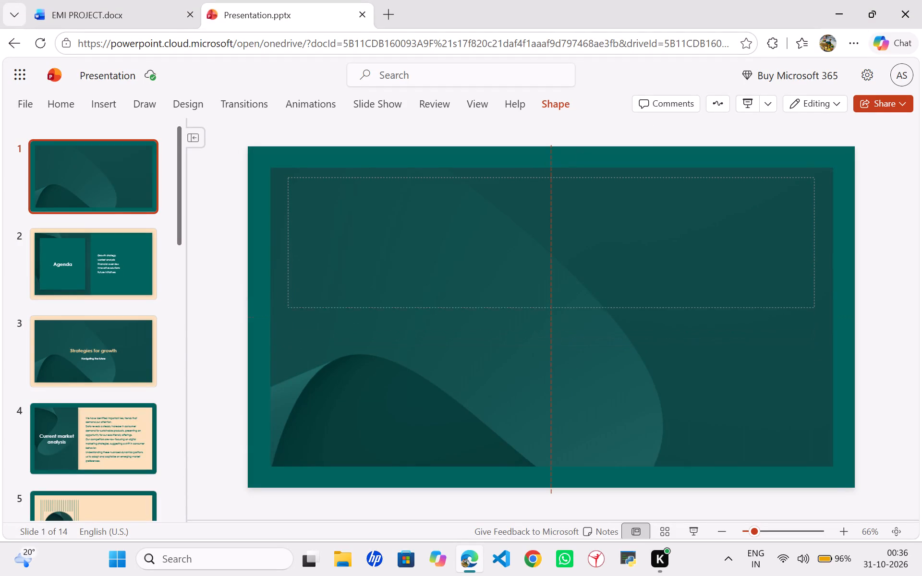
{"action": "left_click_drag", "start_coordinate": [555, 304], "coordinate": [544, 214]}
Set the font size of the empty title placeholder on slide 1 to 28.
{"action": "left_click", "coordinate": [320, 200]}
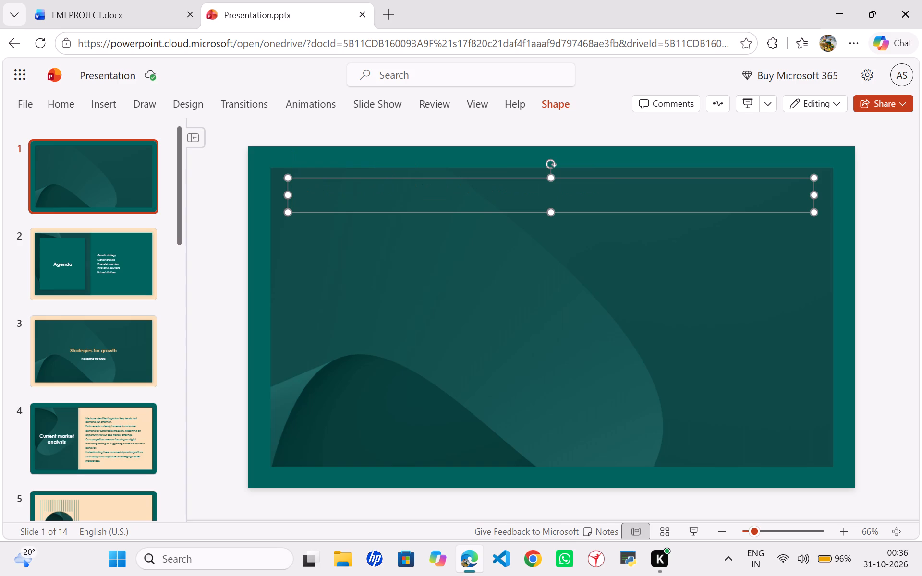
{"action": "left_click", "coordinate": [55, 105]}
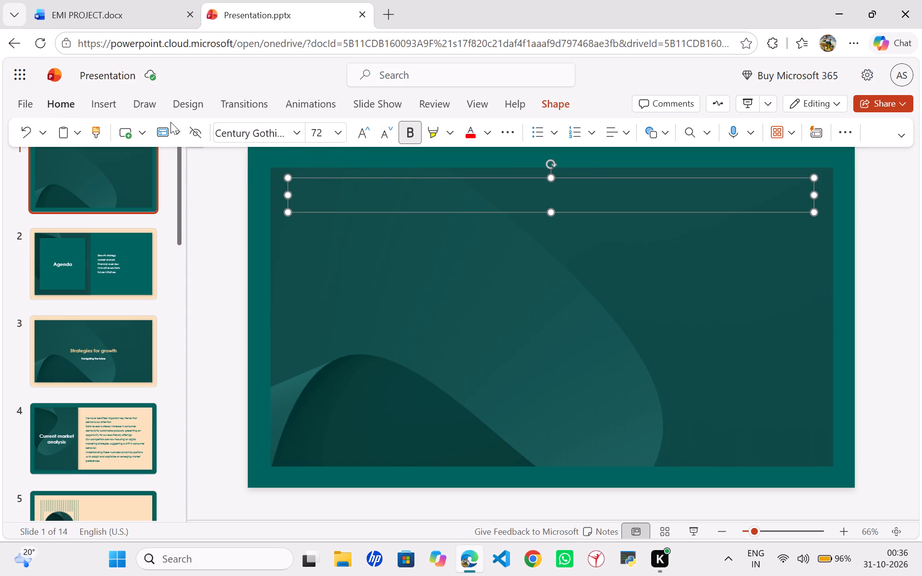
{"action": "left_click", "coordinate": [338, 132]}
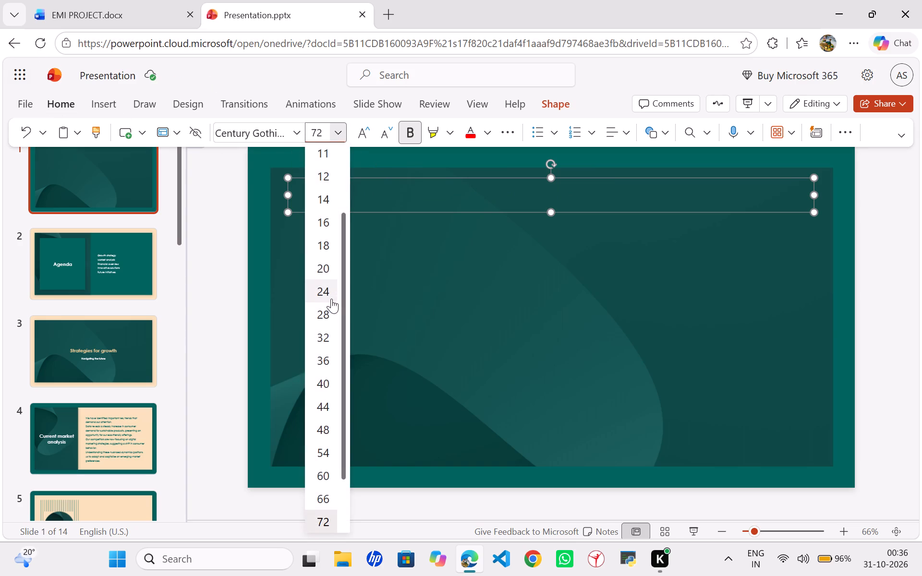
{"action": "left_click", "coordinate": [325, 267]}
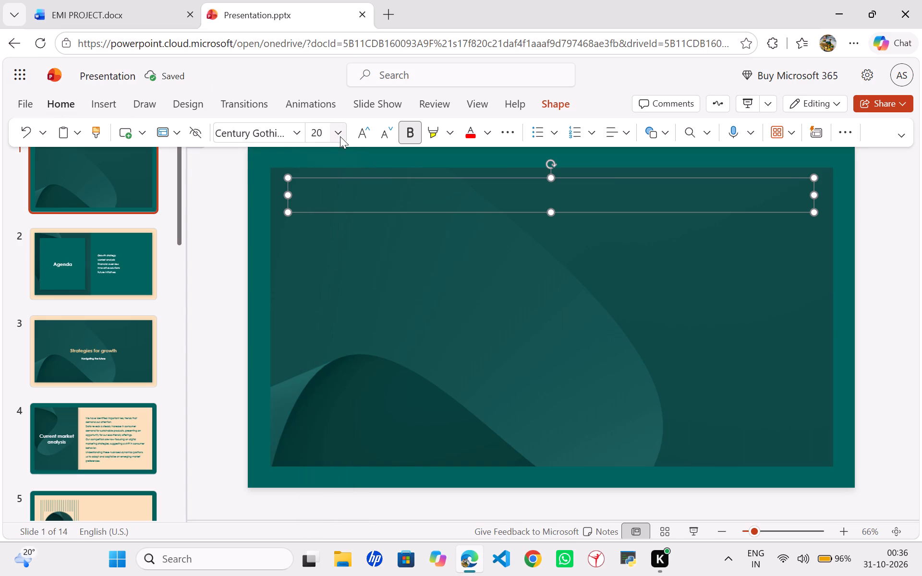
{"action": "left_click", "coordinate": [341, 135]}
{"action": "left_click", "coordinate": [319, 410]}
Enter "BIRLA" in capitals, followed by a space, as the start of the title text on slide 1.
{"action": "key", "text": "b"}
{"action": "key", "text": "BackSpace"}
{"action": "type", "text": "BI"}
{"action": "key", "text": "BackSpace"}
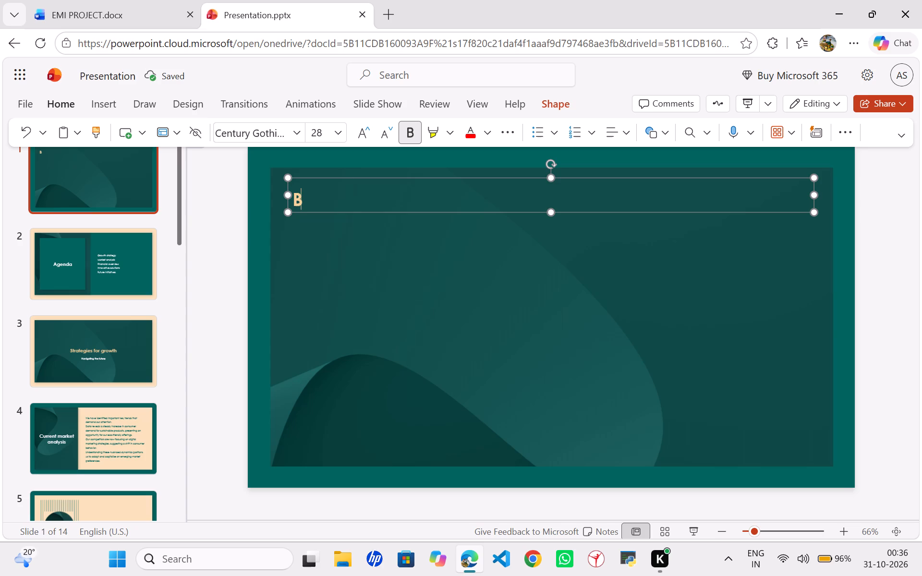
{"action": "type", "text": "IRLA"}
{"action": "key", "text": "space"}
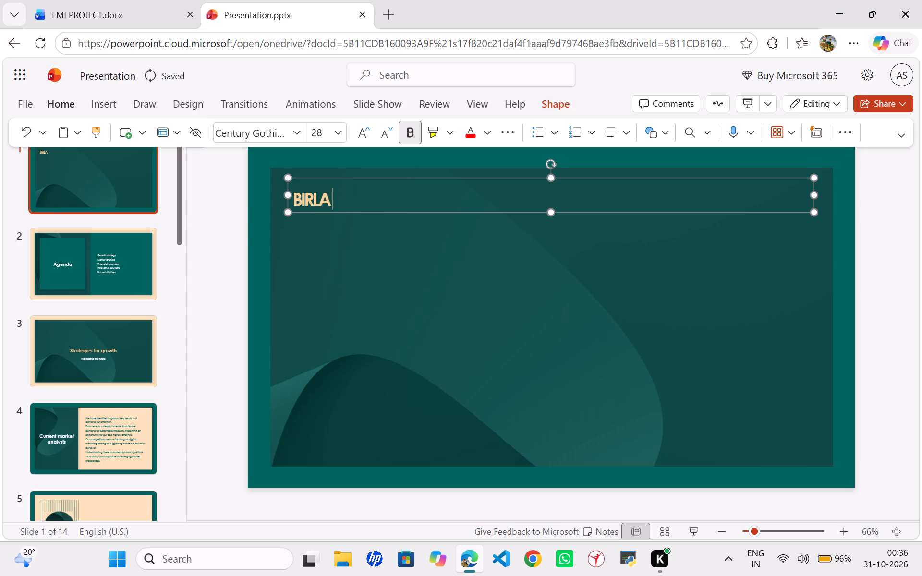
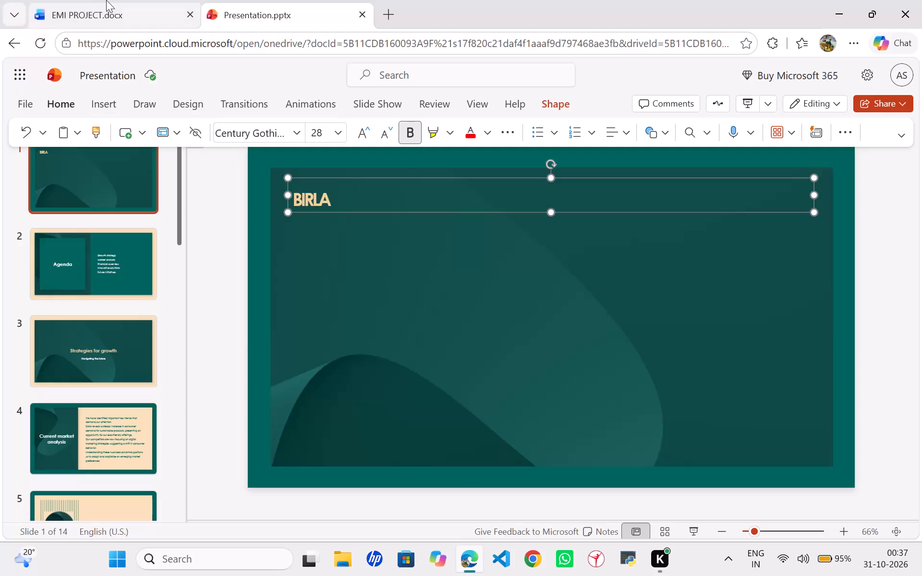
Check the beginning of the EMI PROJECT Word document for title wording, and return to the presentation.
{"action": "left_click", "coordinate": [97, 0]}
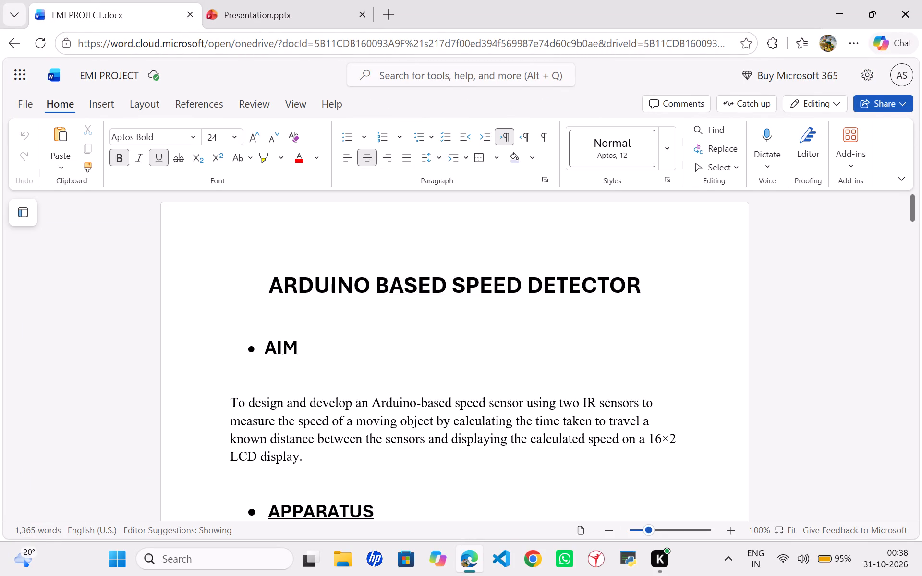
{"action": "scroll", "coordinate": [205, 379], "scroll_direction": "up", "scroll_amount": 2}
{"action": "left_click", "coordinate": [214, 0]}
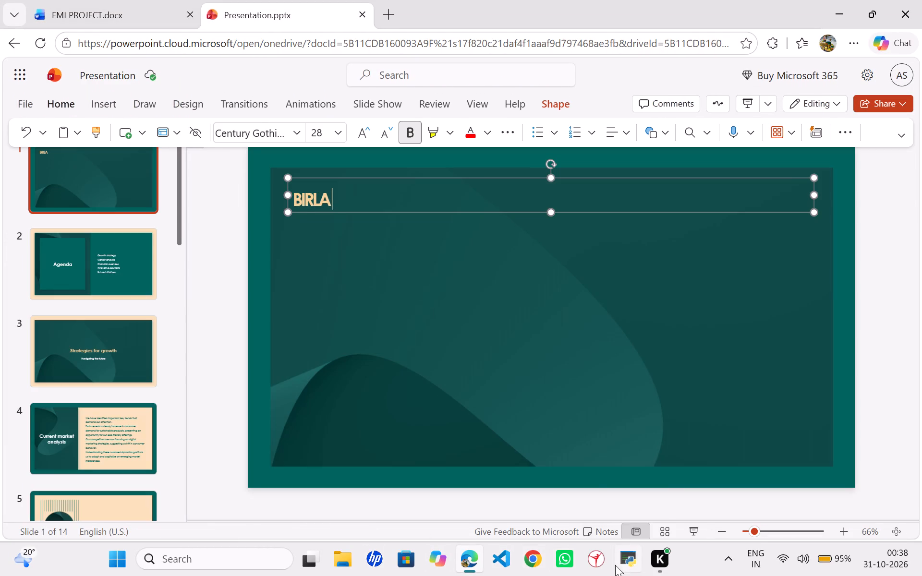
Switch to File Explorer in a maximized window and look through the Downloads folder for a file relevant to the title slide.
{"action": "left_click", "coordinate": [347, 568]}
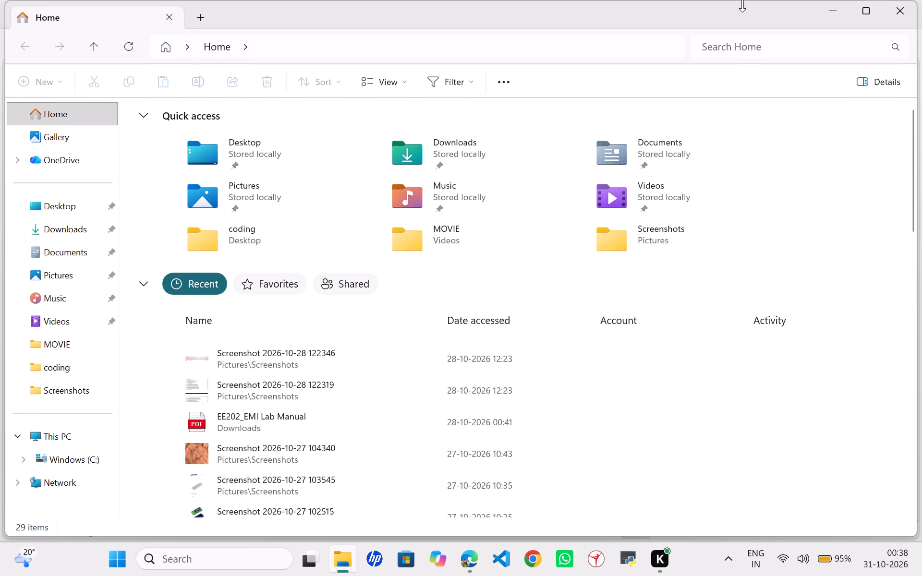
{"action": "left_click", "coordinate": [876, 14]}
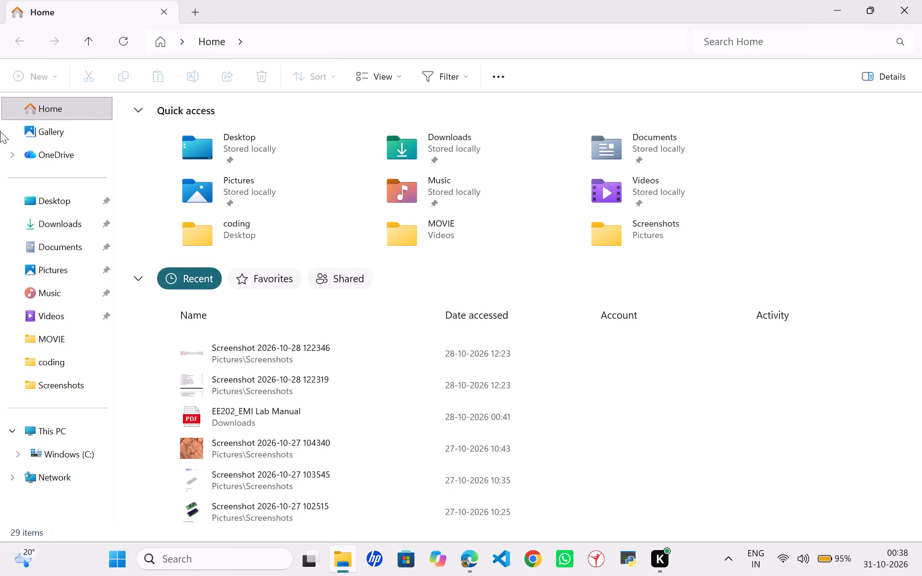
{"action": "left_click", "coordinate": [45, 235]}
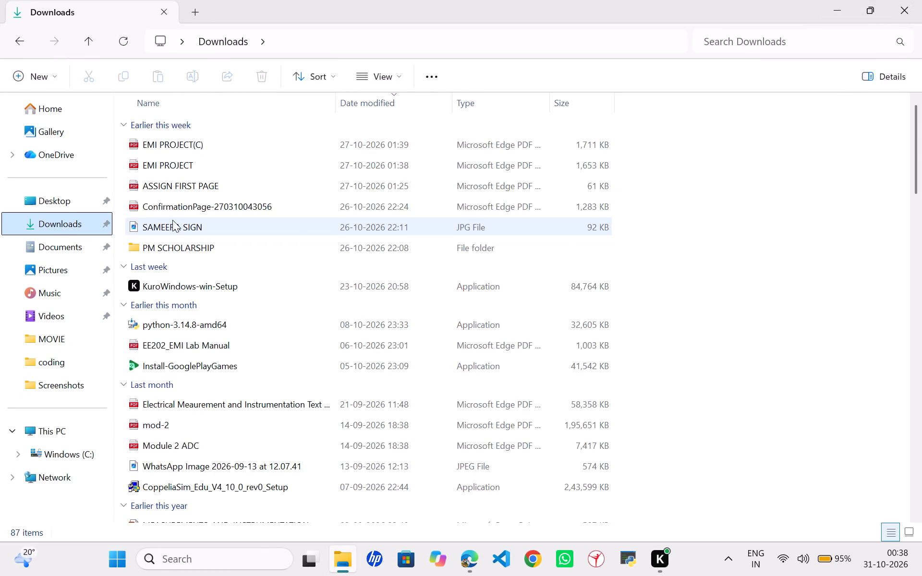
{"action": "scroll", "coordinate": [172, 220], "scroll_direction": "down", "scroll_amount": 2}
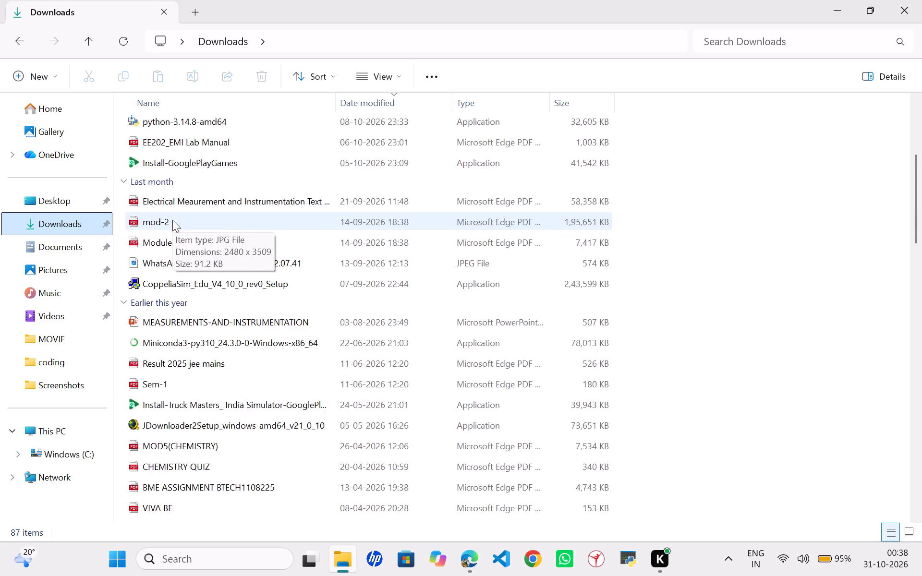
{"action": "scroll", "coordinate": [172, 220], "scroll_direction": "down", "scroll_amount": 1}
{"action": "scroll", "coordinate": [206, 290], "scroll_direction": "down", "scroll_amount": 1}
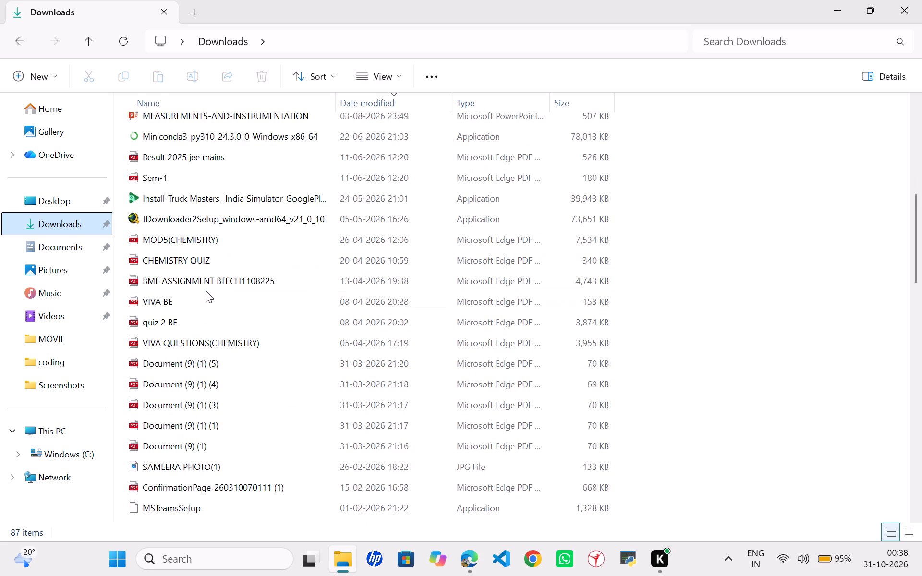
{"action": "scroll", "coordinate": [206, 290], "scroll_direction": "down", "scroll_amount": 1}
{"action": "scroll", "coordinate": [206, 290], "scroll_direction": "up", "scroll_amount": 10}
{"action": "left_click", "coordinate": [59, 199]}
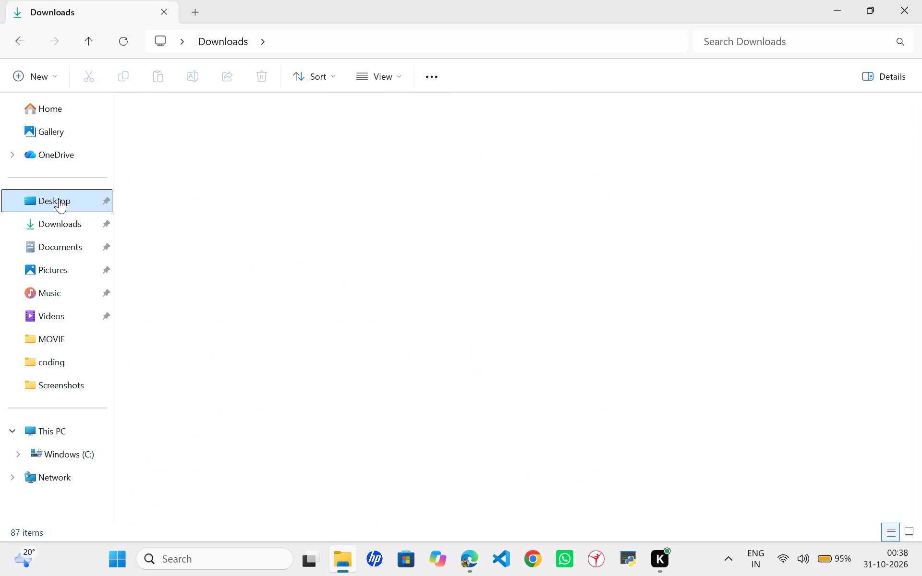
{"action": "left_click", "coordinate": [62, 227]}
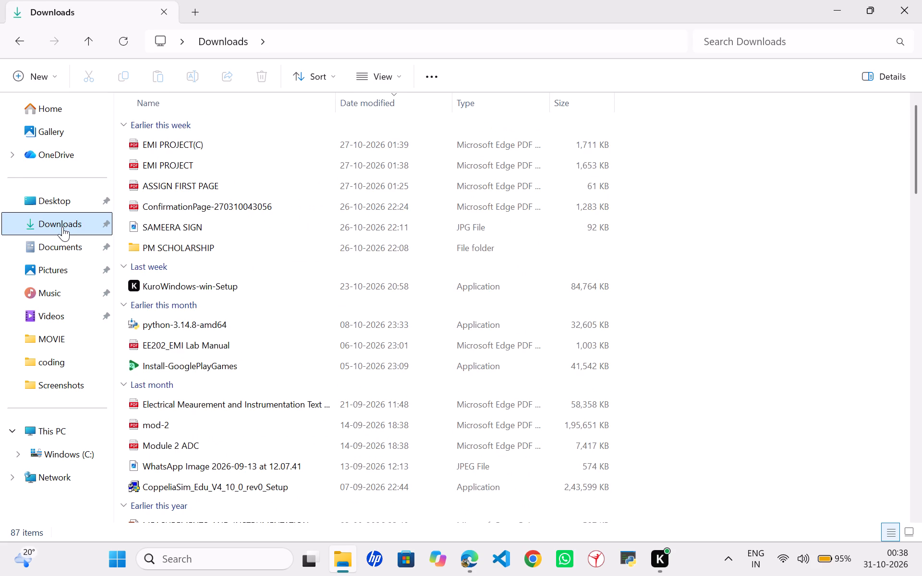
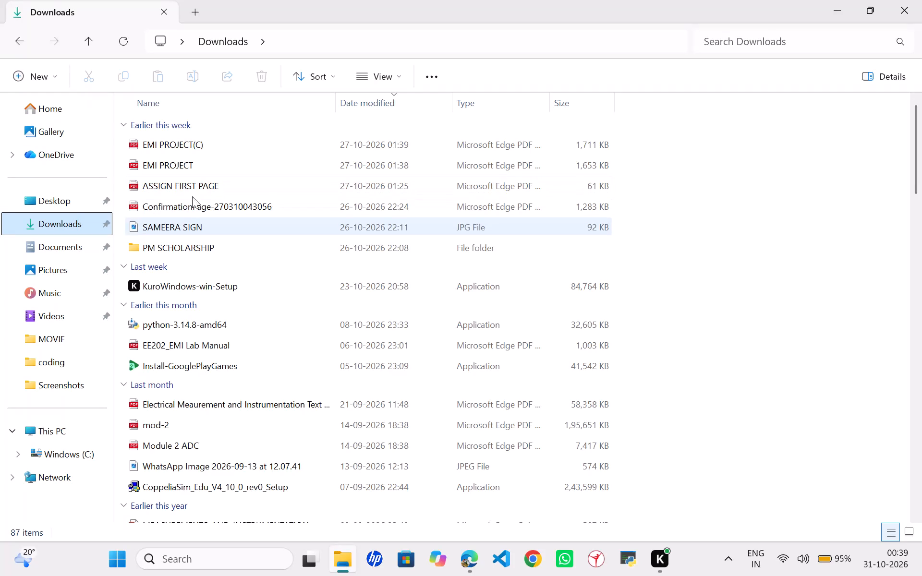
Look through the recent files in the Downloads folder for one relevant to the project presentation.
{"action": "scroll", "coordinate": [192, 419], "scroll_direction": "down", "scroll_amount": 1}
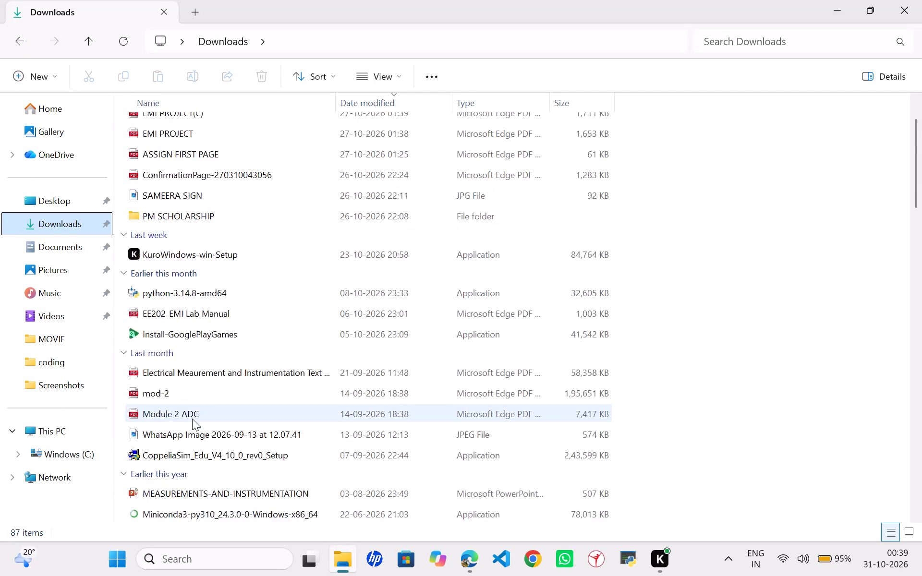
{"action": "scroll", "coordinate": [192, 419], "scroll_direction": "down", "scroll_amount": 3}
{"action": "scroll", "coordinate": [192, 419], "scroll_direction": "up", "scroll_amount": 13}
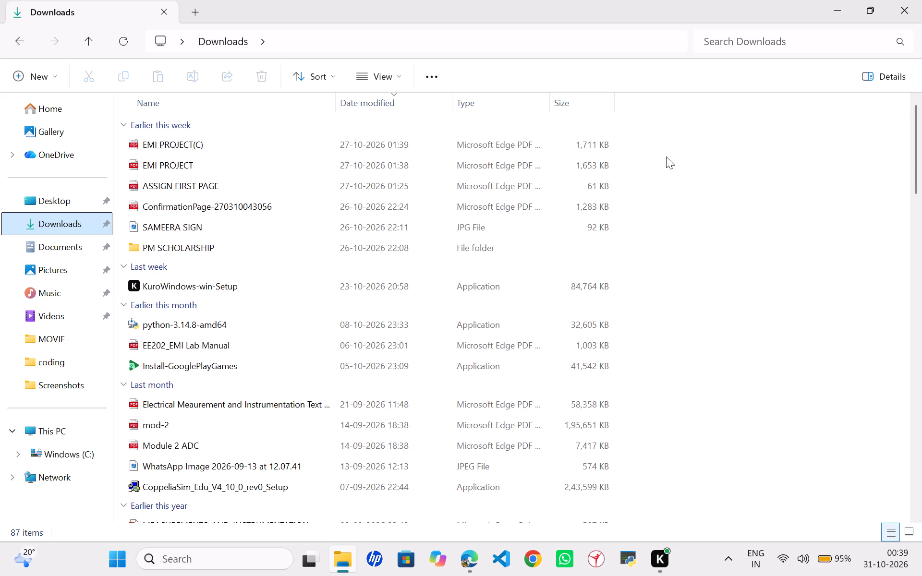
{"action": "left_click", "coordinate": [648, 170]}
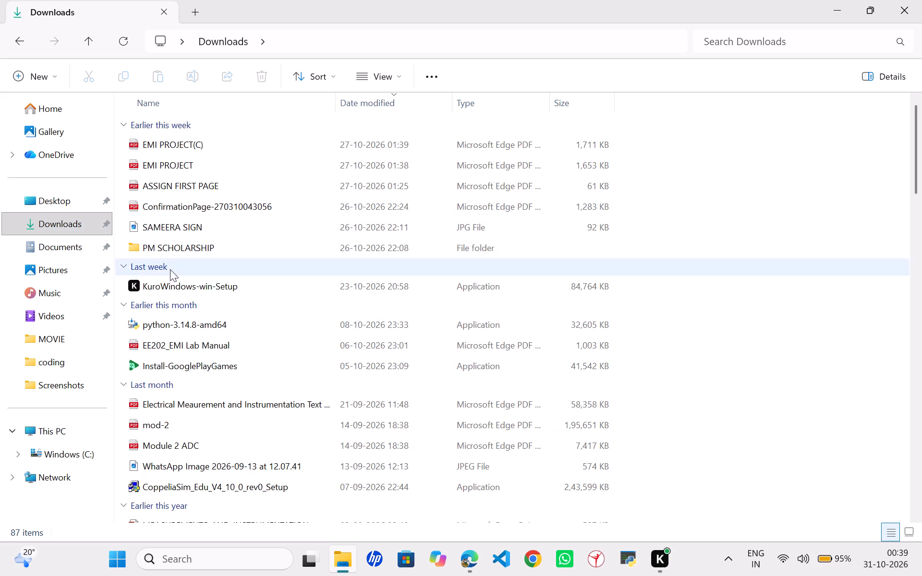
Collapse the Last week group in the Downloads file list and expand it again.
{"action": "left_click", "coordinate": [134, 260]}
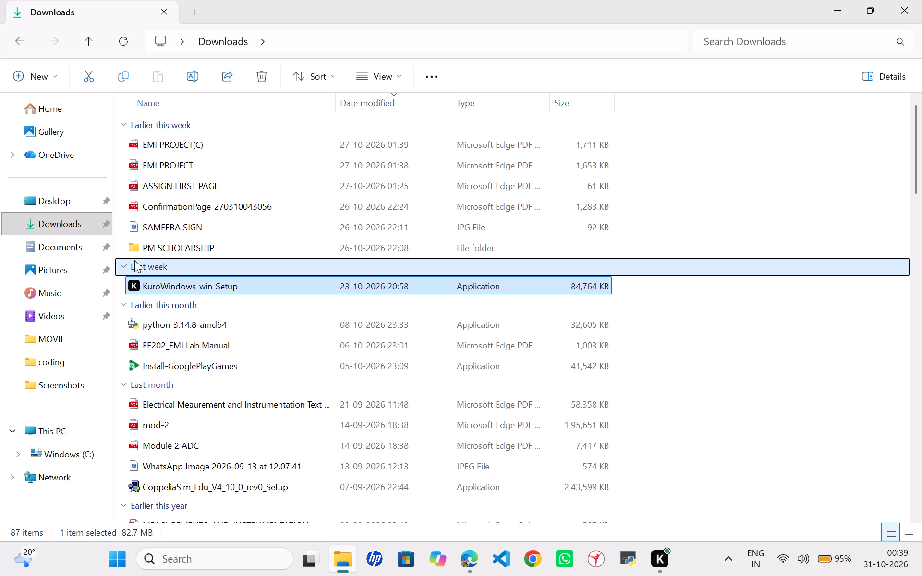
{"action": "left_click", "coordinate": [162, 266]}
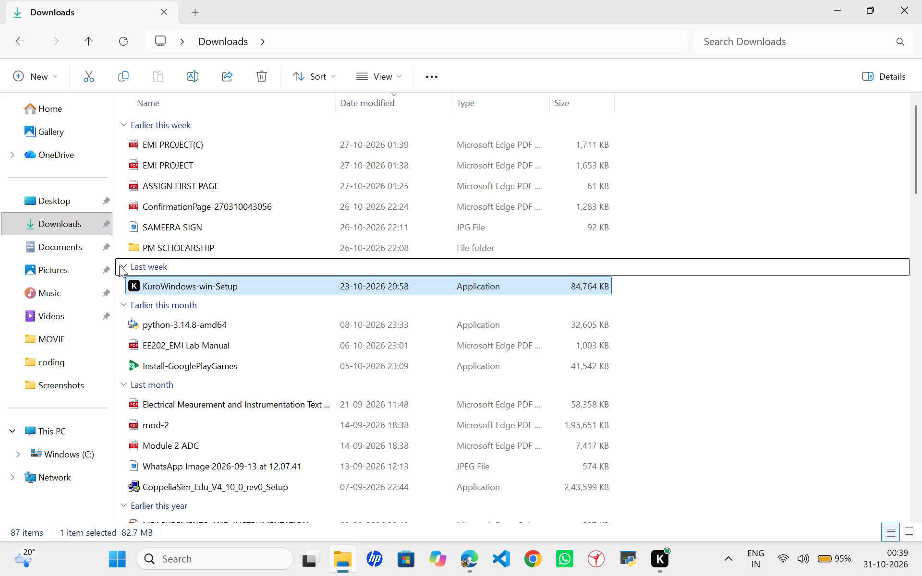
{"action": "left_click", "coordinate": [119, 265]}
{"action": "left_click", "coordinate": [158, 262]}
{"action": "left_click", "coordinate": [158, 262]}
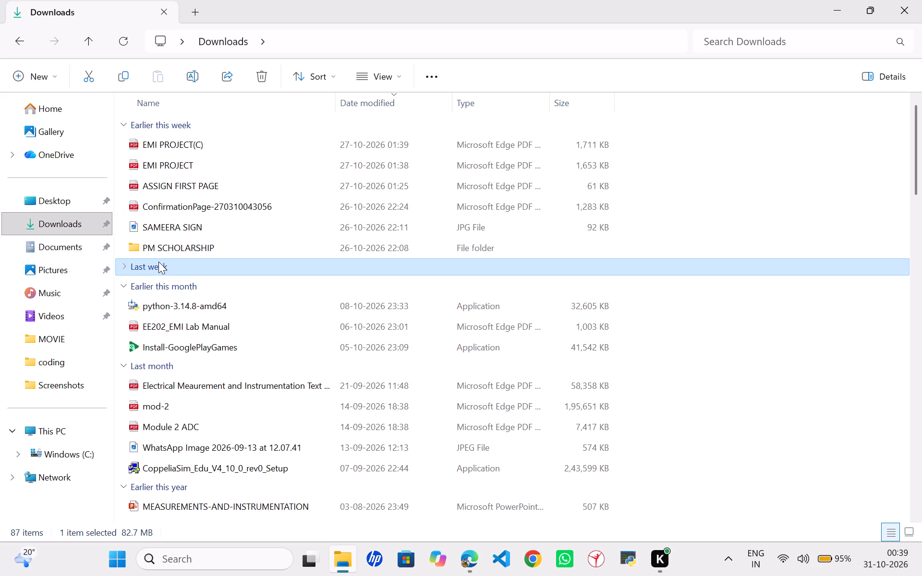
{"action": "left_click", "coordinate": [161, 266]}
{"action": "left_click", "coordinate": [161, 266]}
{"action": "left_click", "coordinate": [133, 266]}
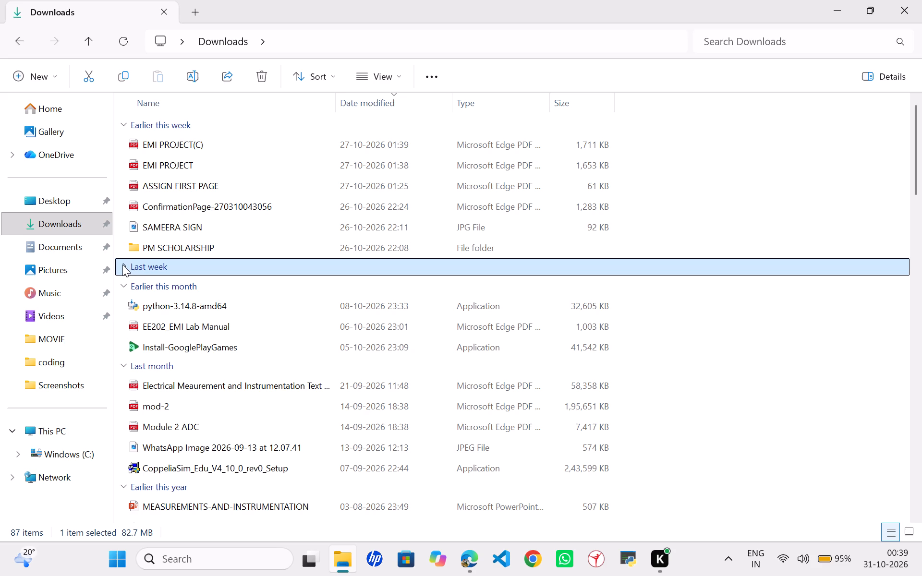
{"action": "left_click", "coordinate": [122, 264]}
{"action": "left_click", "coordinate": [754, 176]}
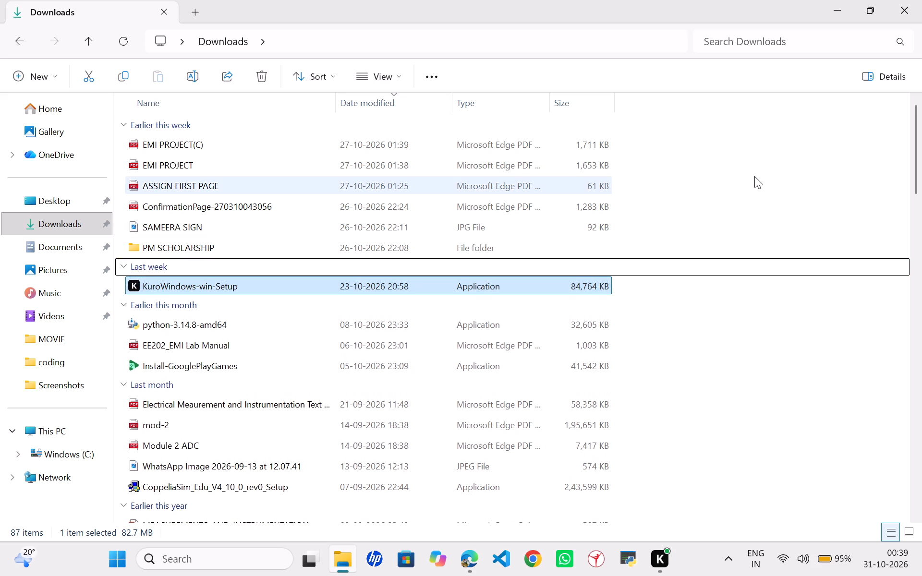
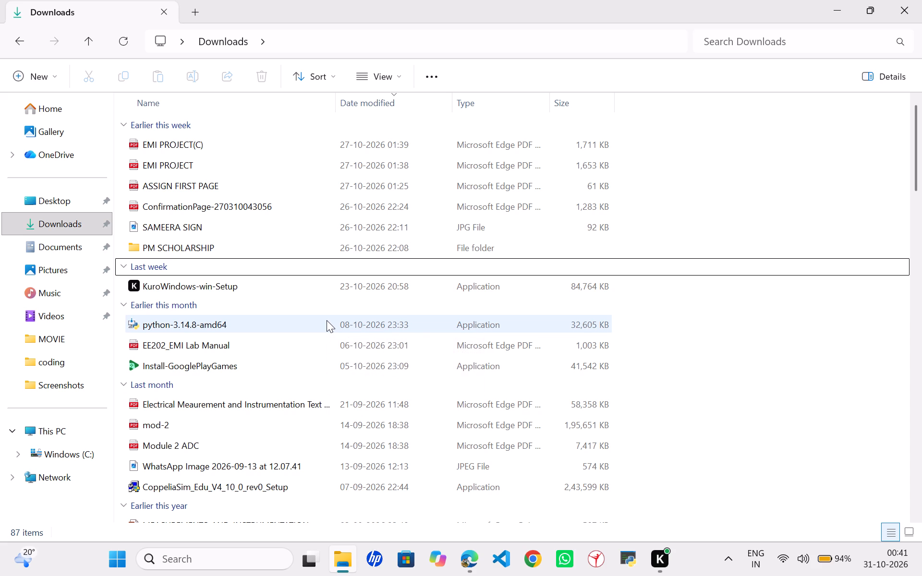
Find the EMI PROJECT(C) PDF in the Downloads folder and open it.
{"action": "scroll", "coordinate": [327, 320], "scroll_direction": "down", "scroll_amount": 2}
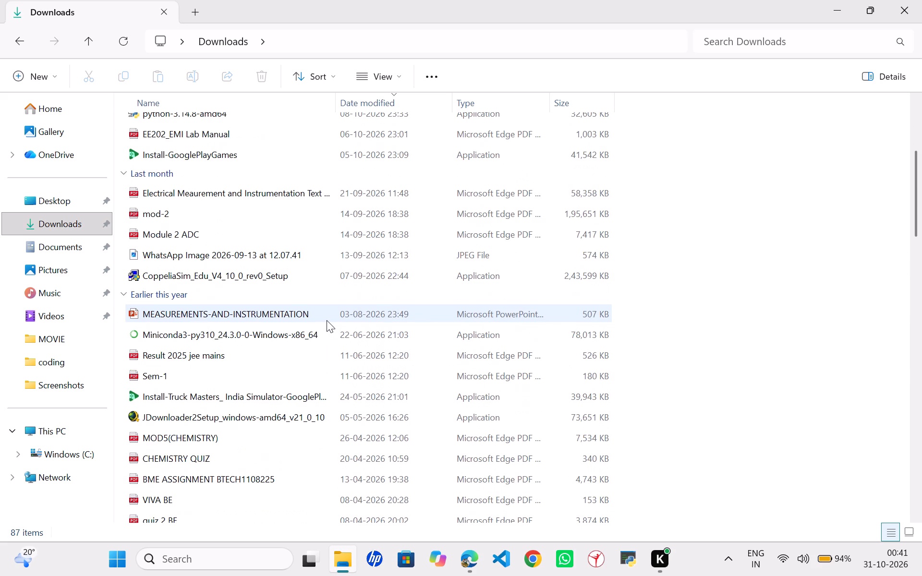
{"action": "scroll", "coordinate": [327, 320], "scroll_direction": "up", "scroll_amount": 8}
{"action": "scroll", "coordinate": [190, 142], "scroll_direction": "up", "scroll_amount": 2}
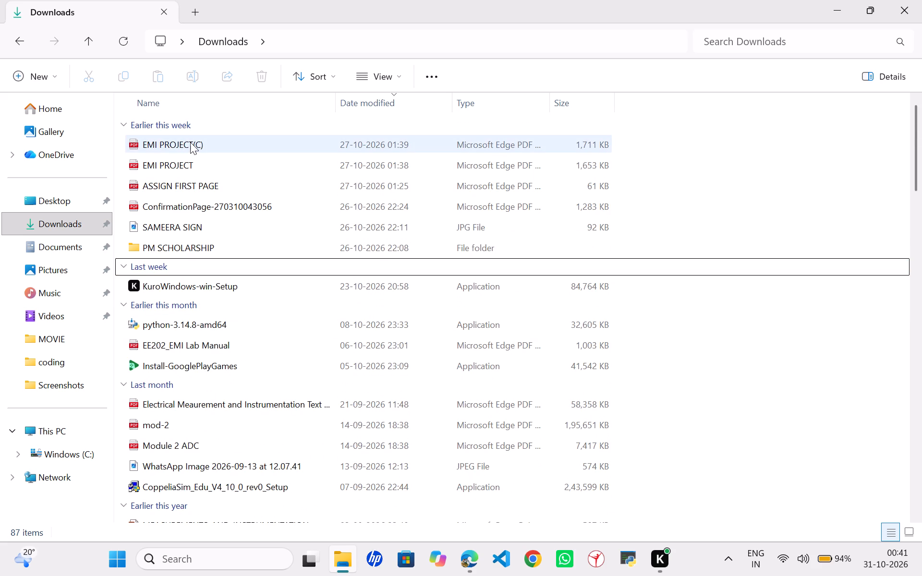
{"action": "double_click", "coordinate": [201, 142]}
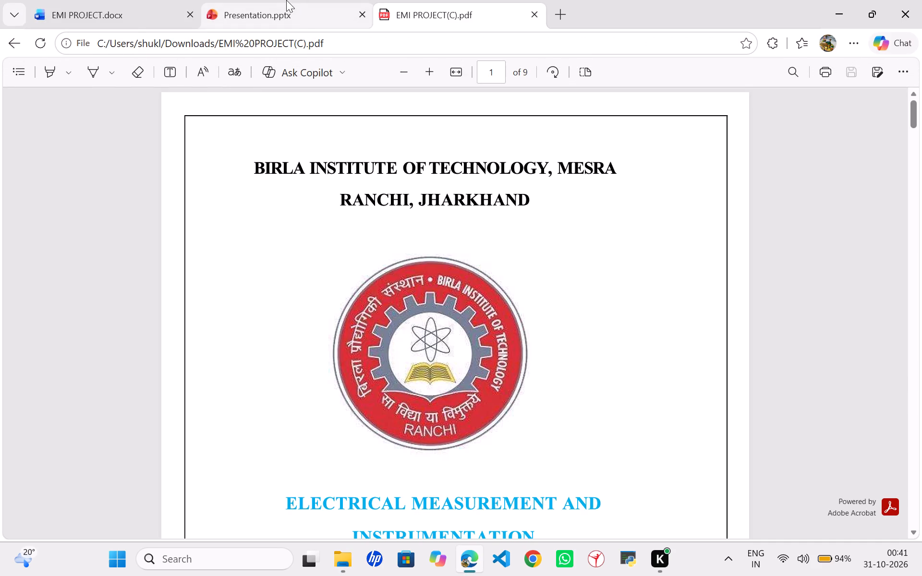
Replace slide 1's heading with "BIRLA INSTITUTE OF TECHNOLOGY, MESRA" copied from the first page of the EMI PROJECT(C) PDF.
{"action": "left_click_drag", "start_coordinate": [255, 168], "coordinate": [623, 170]}
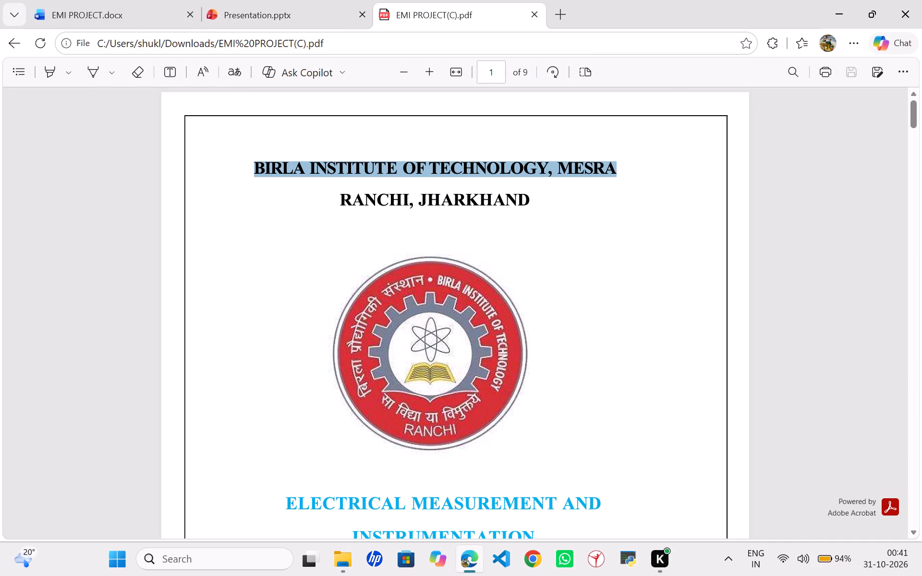
{"action": "left_click_drag", "start_coordinate": [623, 170], "coordinate": [623, 169]}
{"action": "key", "text": "ctrl+c"}
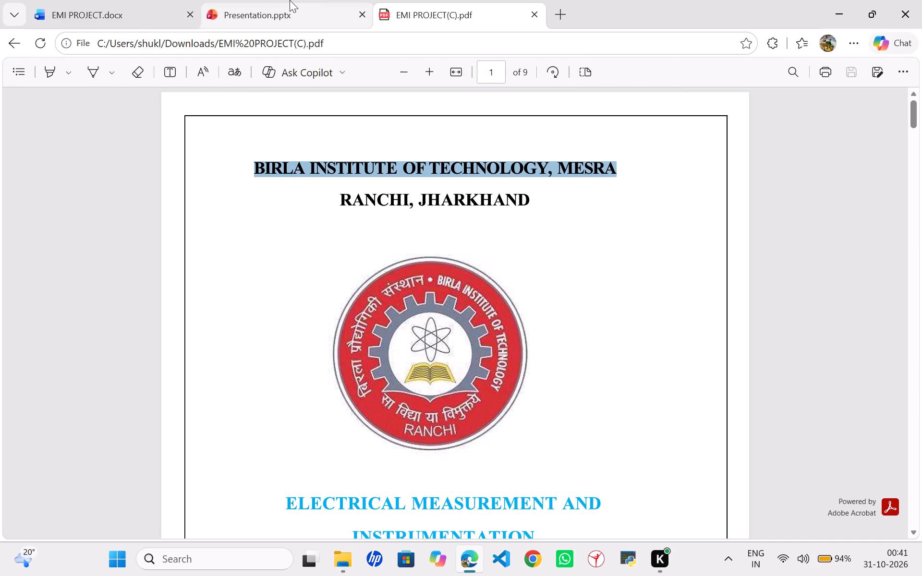
{"action": "left_click", "coordinate": [289, 0]}
{"action": "key", "text": "BackSpace"}
{"action": "key", "text": "BackSpace"}
{"action": "key", "text": "BackSpace"}
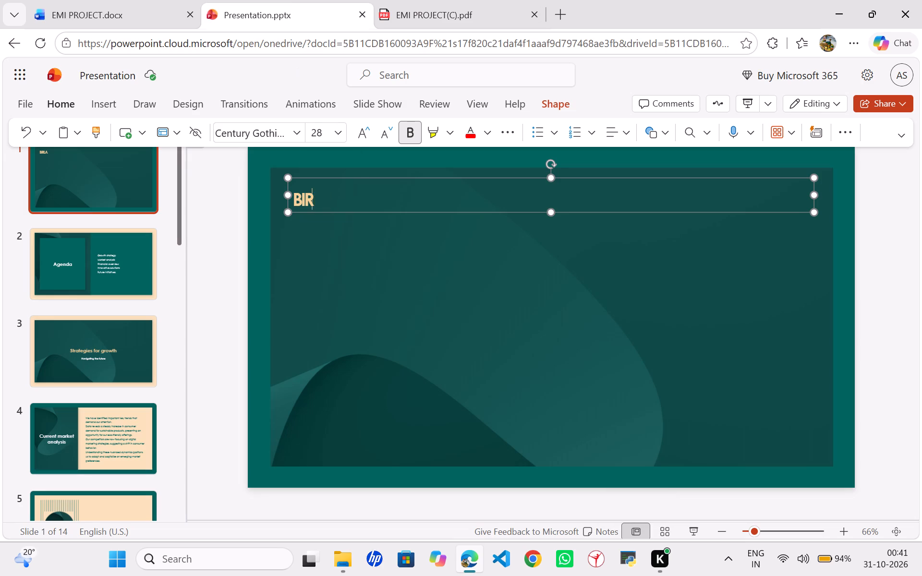
{"action": "key", "text": "BackSpace"}
{"action": "key", "text": "BackSpace"}
{"action": "key", "text": "BackSpace"}
{"action": "key", "text": "ctrl+v"}
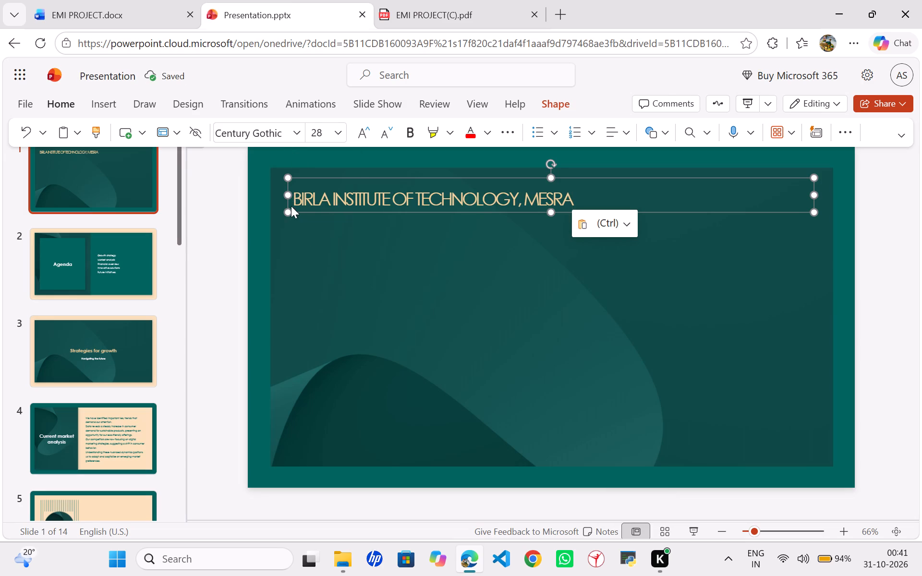
Format slide 1's heading text as bold Calibri at size 36 and centre it.
{"action": "left_click_drag", "start_coordinate": [291, 206], "coordinate": [295, 198]}
{"action": "left_click_drag", "start_coordinate": [295, 198], "coordinate": [591, 203]}
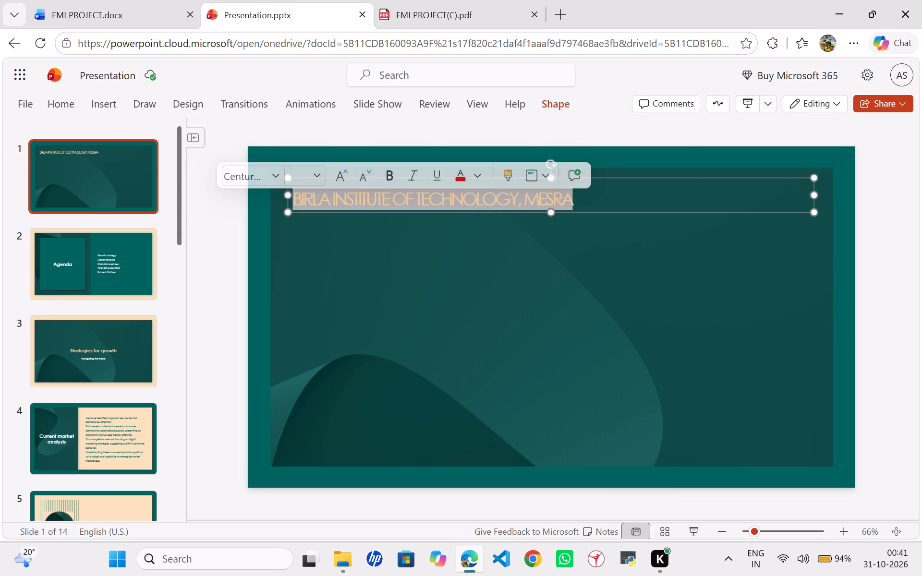
{"action": "left_click", "coordinate": [51, 97]}
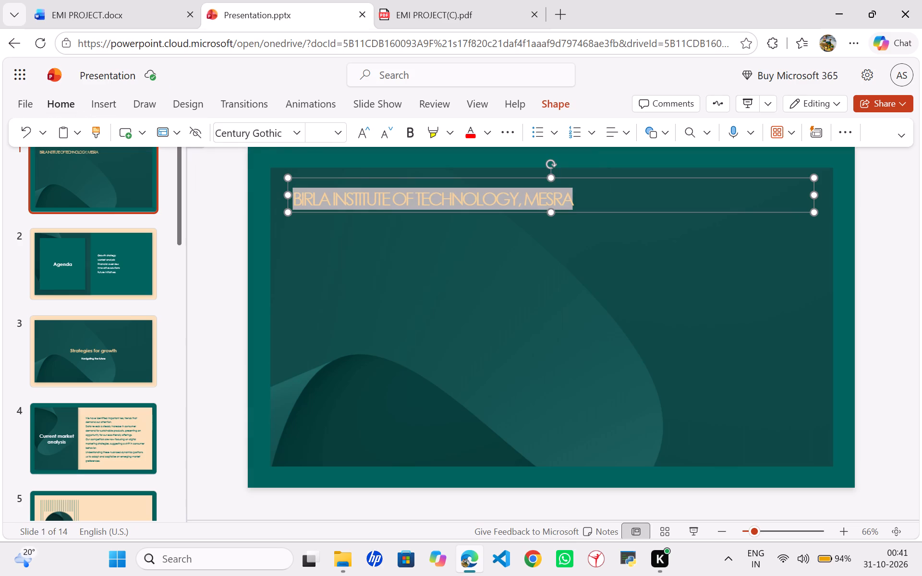
{"action": "left_click", "coordinate": [289, 134]}
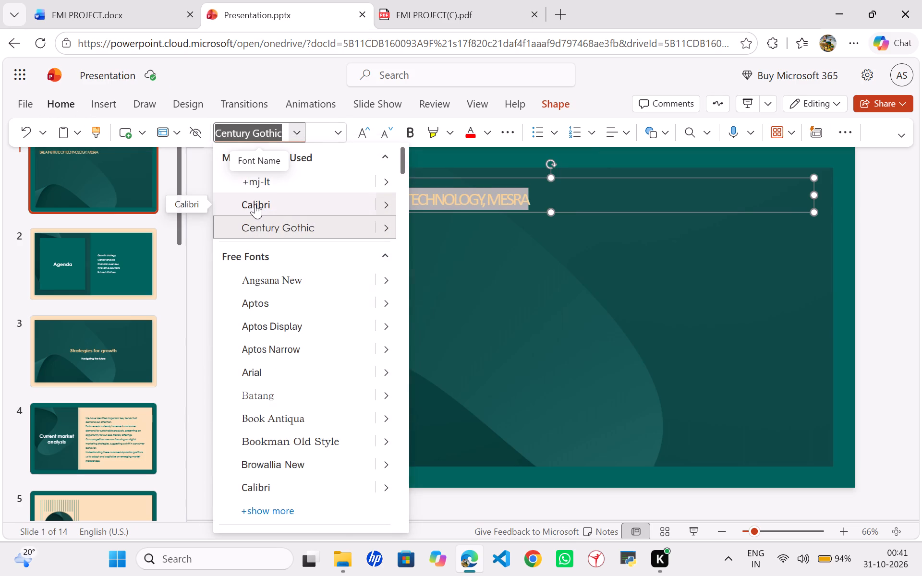
{"action": "left_click", "coordinate": [255, 204]}
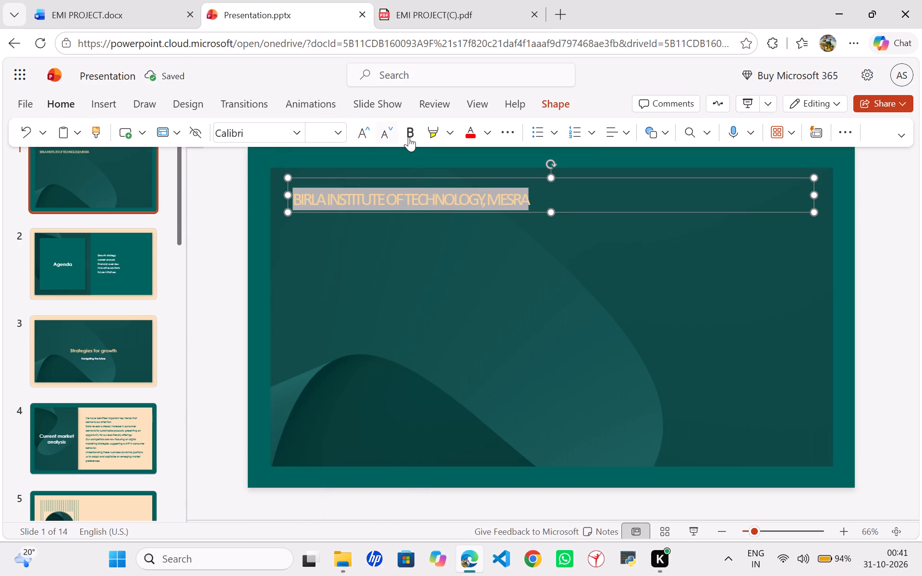
{"action": "left_click", "coordinate": [413, 135]}
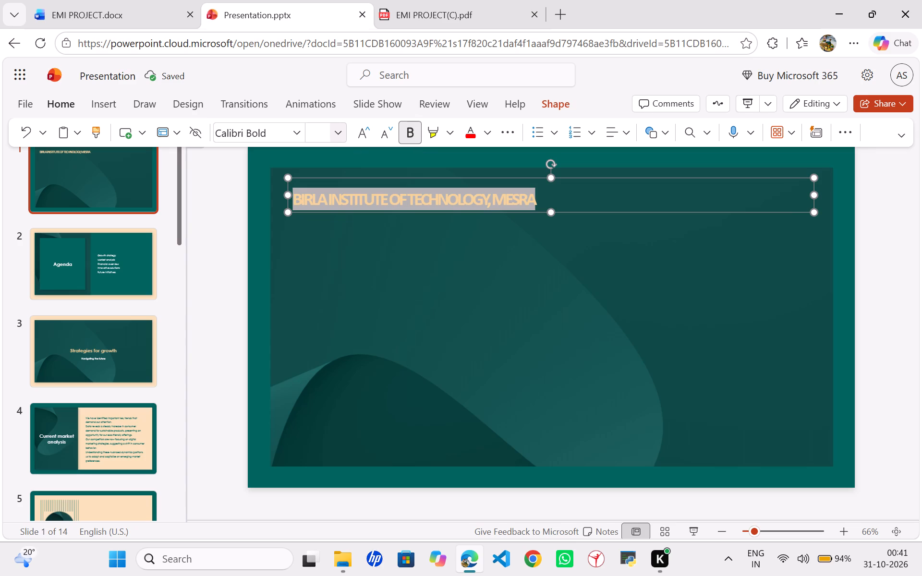
{"action": "left_click", "coordinate": [330, 133]}
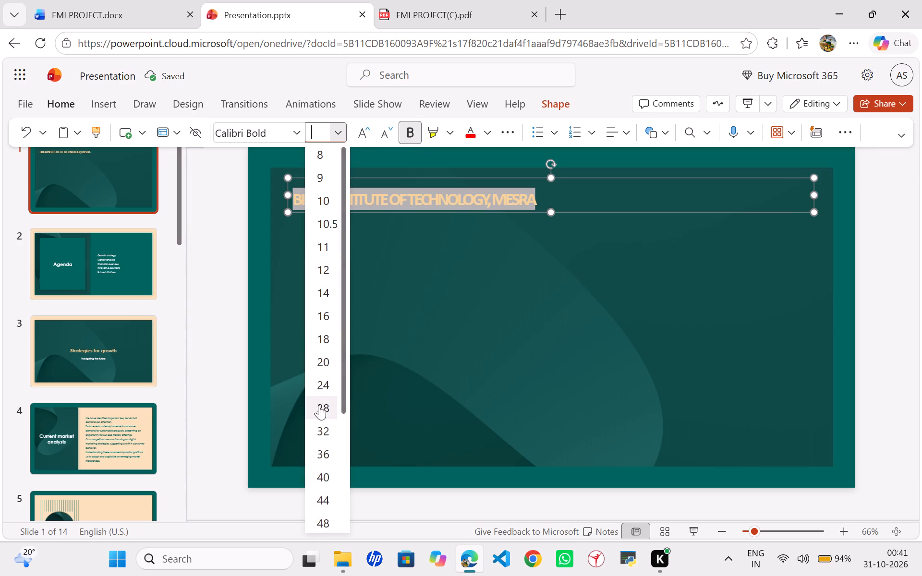
{"action": "left_click", "coordinate": [322, 387]}
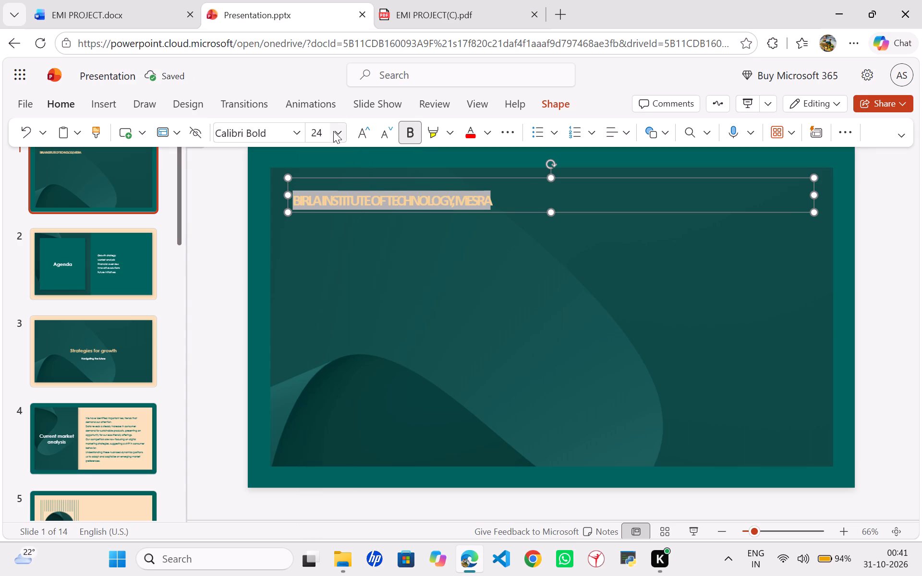
{"action": "left_click", "coordinate": [336, 135]}
{"action": "left_click", "coordinate": [326, 452]}
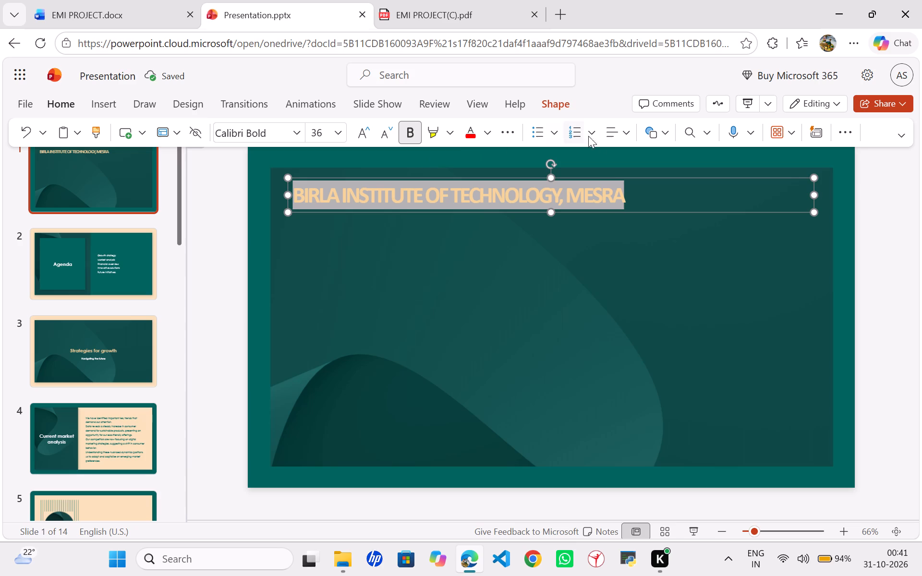
{"action": "left_click", "coordinate": [604, 137]}
{"action": "left_click", "coordinate": [671, 190]}
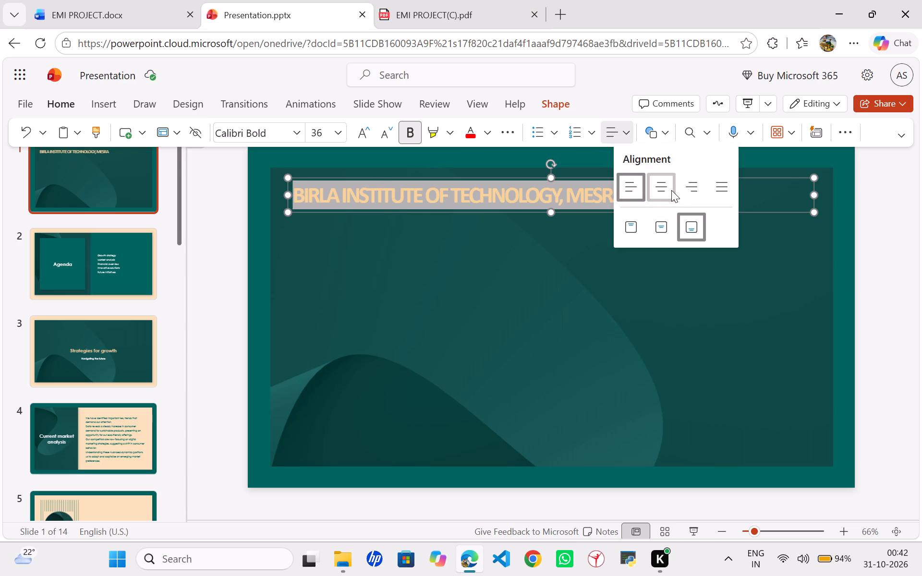
{"action": "left_click", "coordinate": [731, 190]}
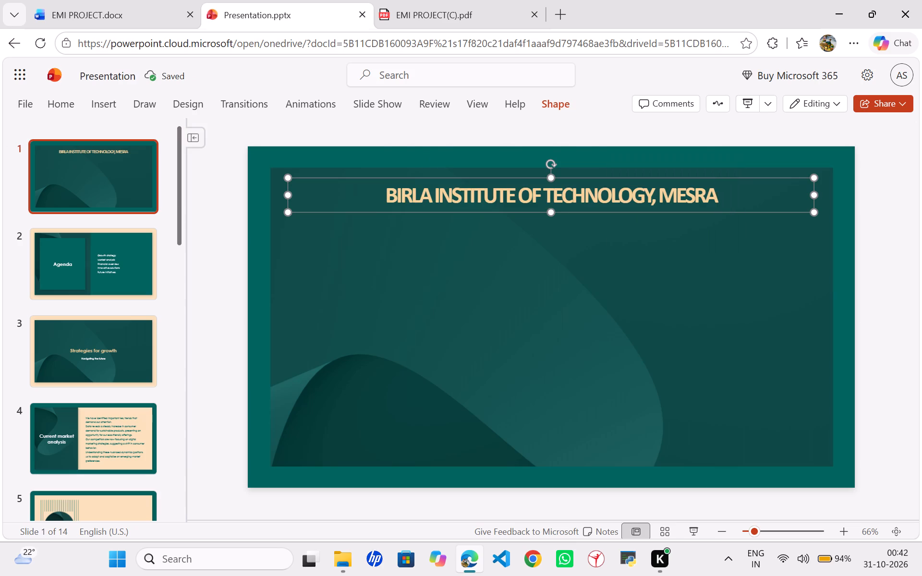
Add a second heading line reading "RANCHI, JHARKHAND", copying the word JHARKHAND from the EMI PROJECT(C) PDF.
{"action": "key", "text": "Return"}
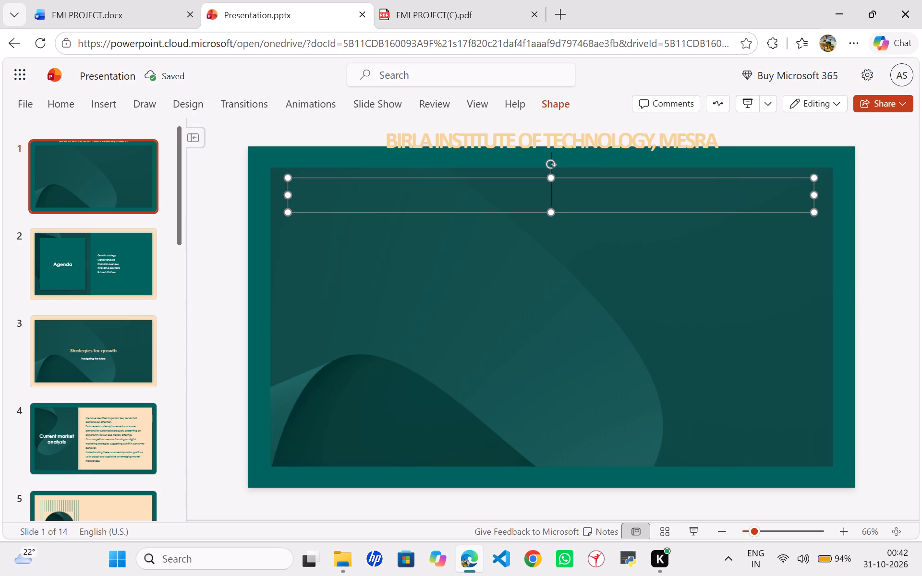
{"action": "left_click_drag", "start_coordinate": [547, 215], "coordinate": [554, 208]}
{"action": "left_click", "coordinate": [547, 180]}
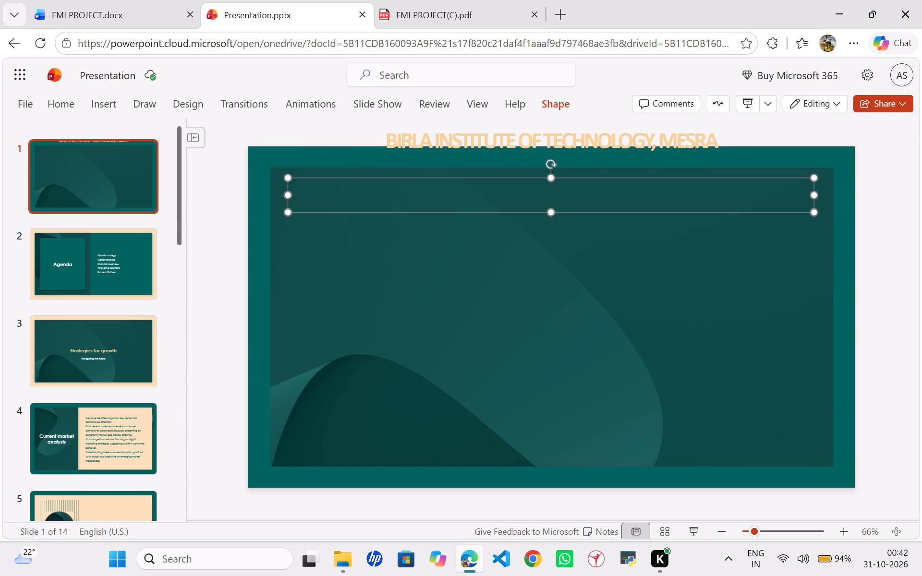
{"action": "type", "text": "RAN"}
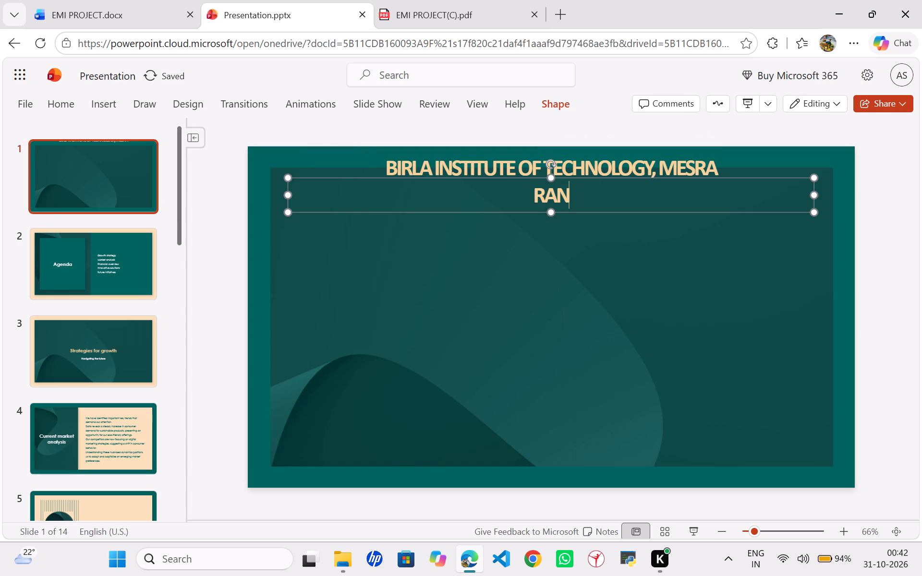
{"action": "type", "text": "CHI"}
{"action": "type", "text": ","}
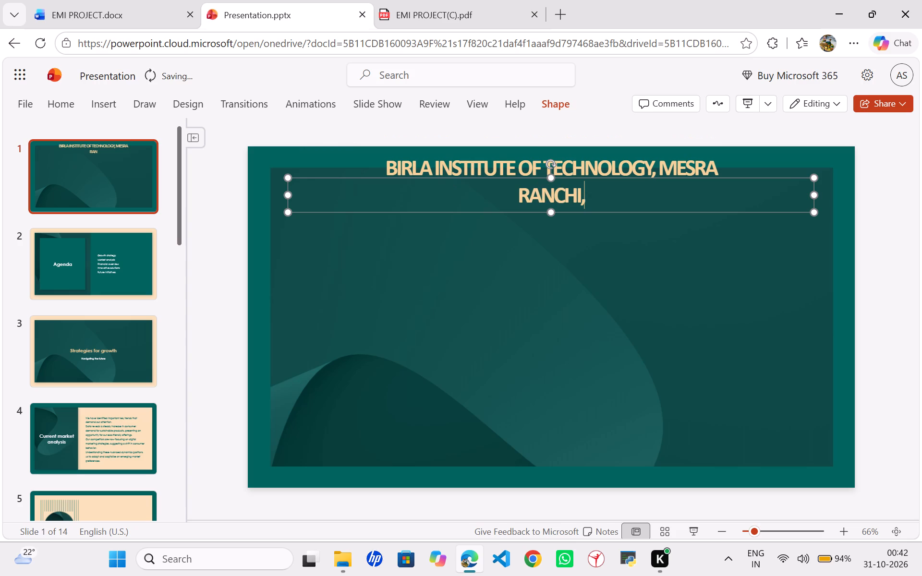
{"action": "key", "text": "space"}
{"action": "key", "text": "ctrl+Tab"}
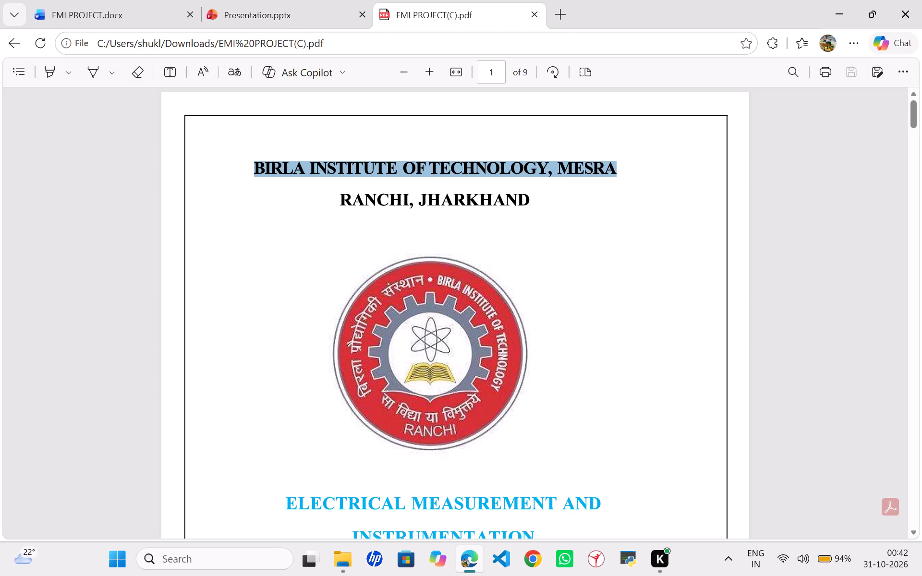
{"action": "left_click_drag", "start_coordinate": [417, 200], "coordinate": [522, 198]}
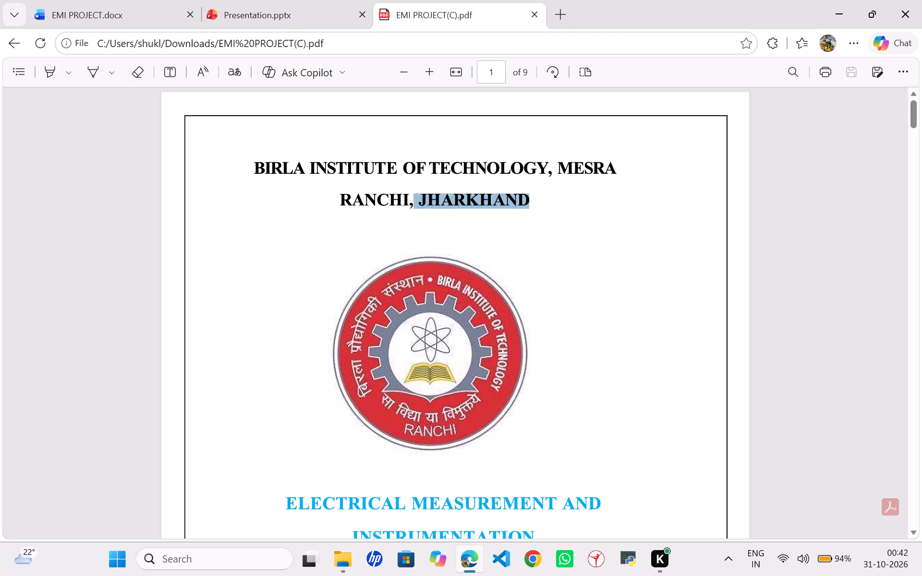
{"action": "left_click_drag", "start_coordinate": [522, 198], "coordinate": [528, 196]}
{"action": "key", "text": "ctrl+c"}
{"action": "key", "text": "ctrl+Tab"}
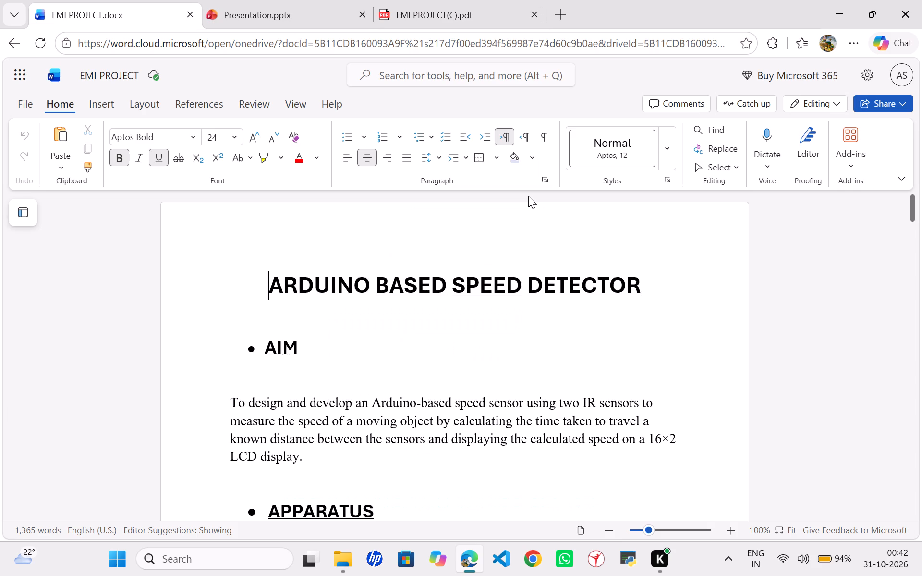
{"action": "key", "text": "ctrl+Tab"}
{"action": "key", "text": "ctrl+v"}
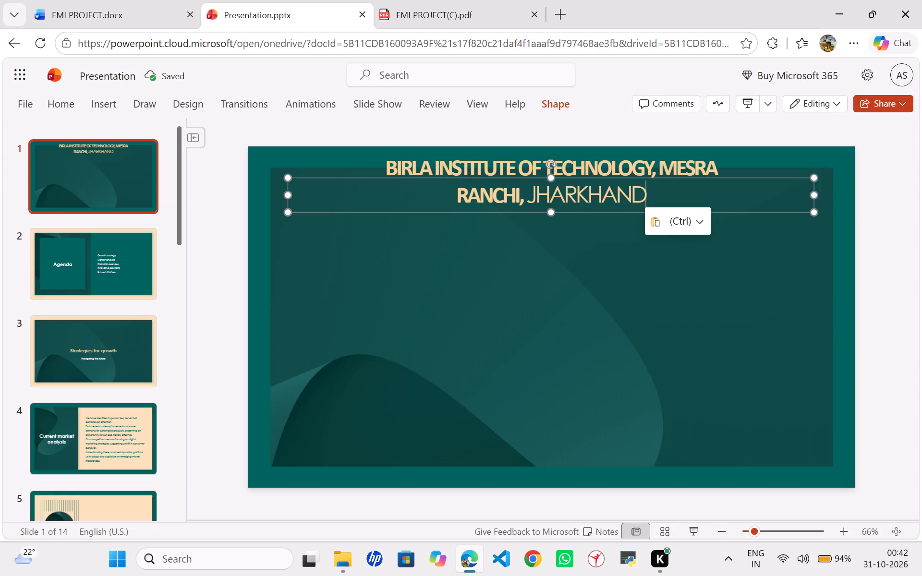
Set JHARKHAND on the heading's second line to Calibri and apply bold, handling its initial J separately.
{"action": "left_click_drag", "start_coordinate": [532, 192], "coordinate": [644, 194]}
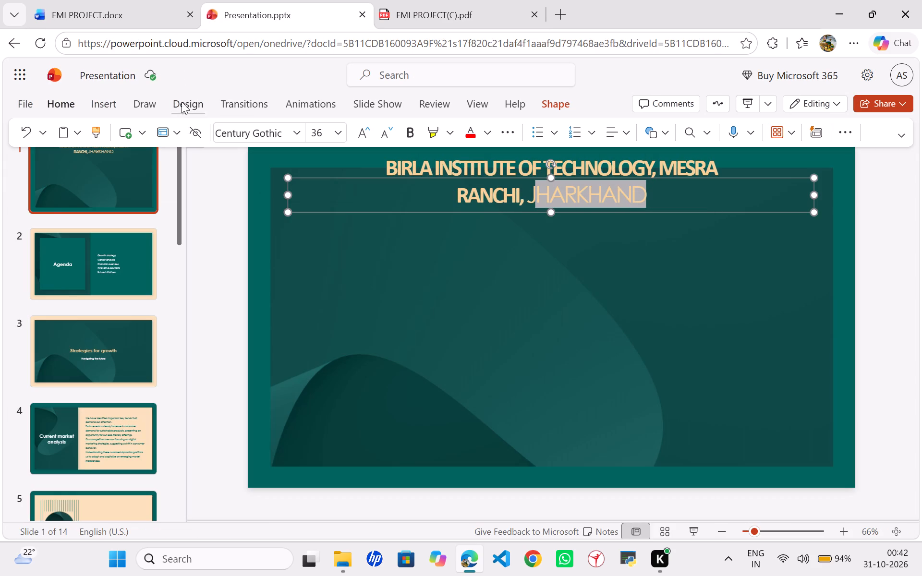
{"action": "left_click", "coordinate": [294, 134]}
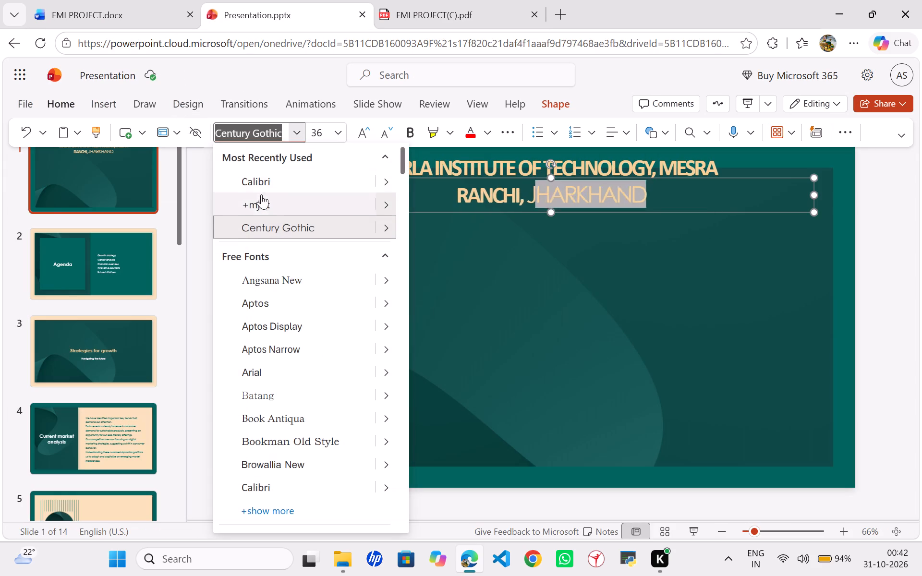
{"action": "left_click", "coordinate": [274, 181]}
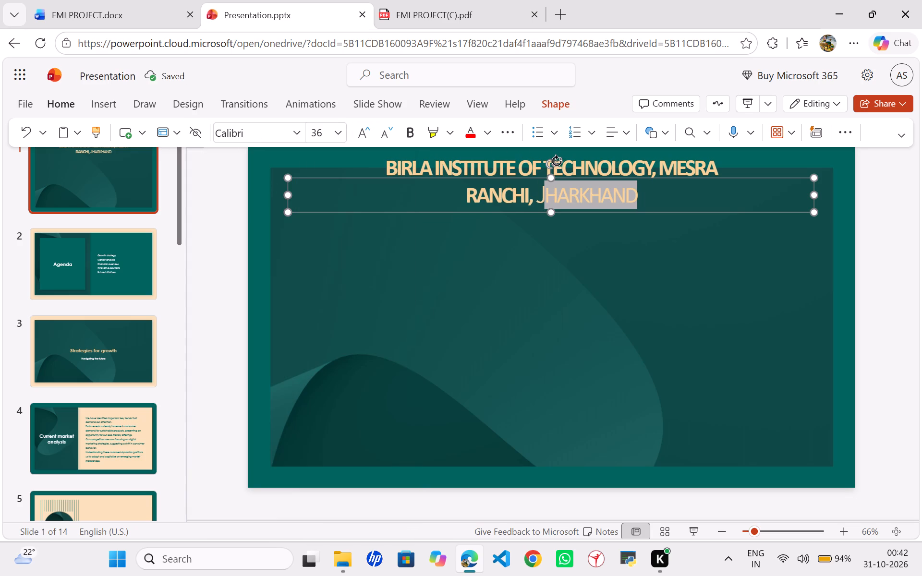
{"action": "key", "text": "ctrl+b"}
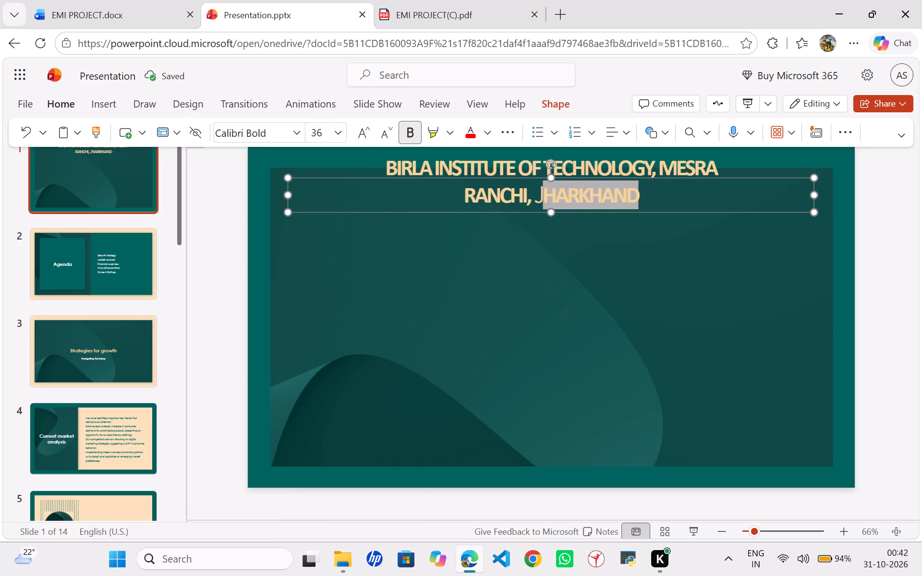
{"action": "left_click_drag", "start_coordinate": [530, 191], "coordinate": [541, 192]}
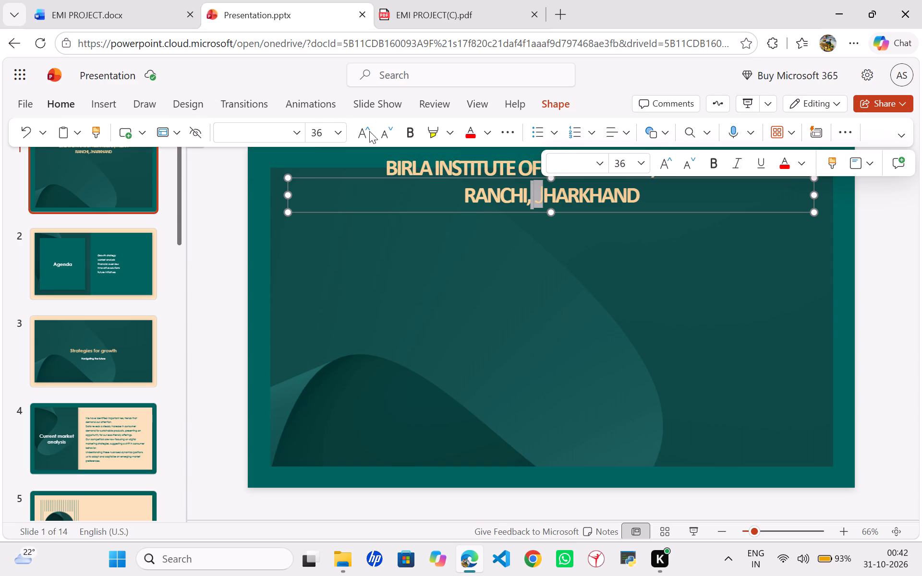
{"action": "left_click", "coordinate": [411, 137]}
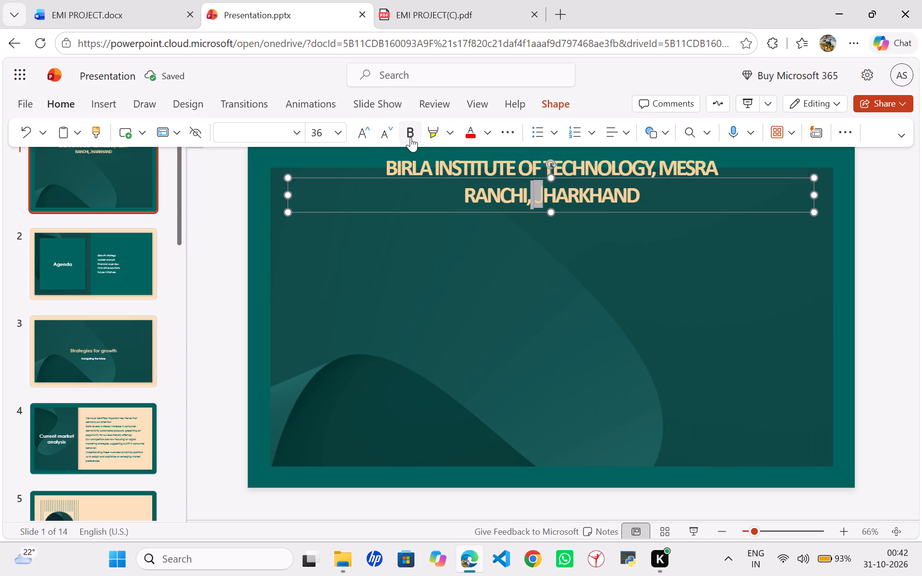
{"action": "left_click", "coordinate": [295, 131]}
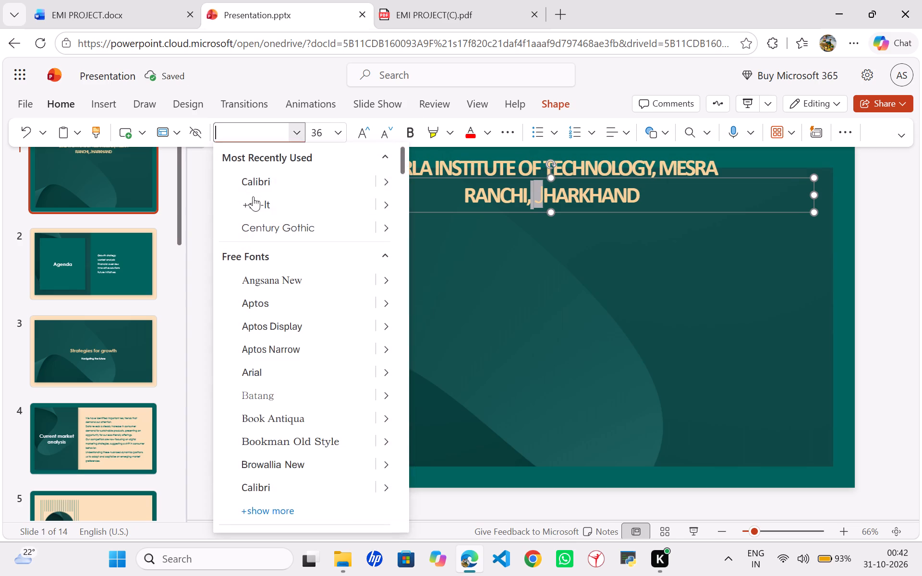
{"action": "left_click", "coordinate": [271, 180]}
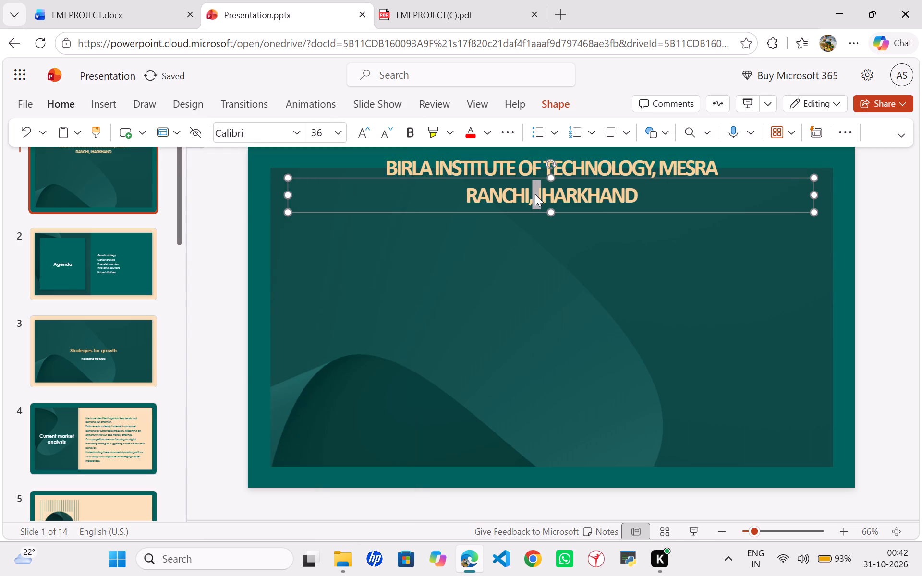
{"action": "left_click", "coordinate": [525, 219]}
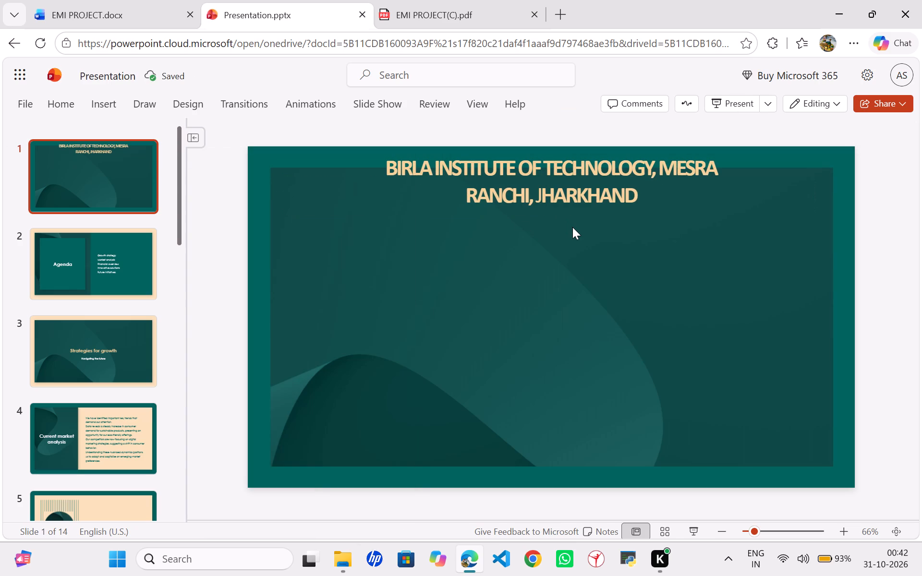
Extend the lower edge of slide 1's heading text box slightly downward so both heading lines sit lower.
{"action": "left_click", "coordinate": [645, 202]}
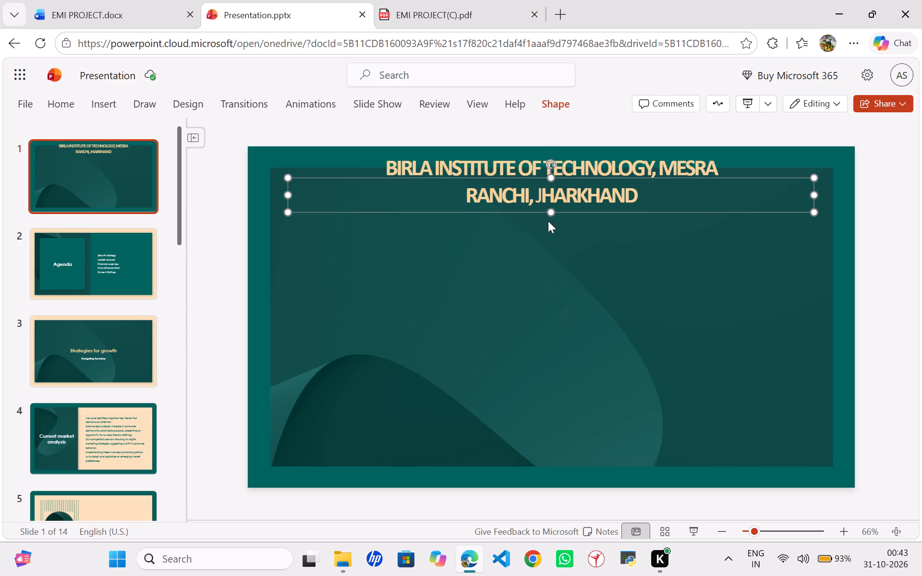
{"action": "left_click_drag", "start_coordinate": [551, 213], "coordinate": [551, 214]}
{"action": "left_click_drag", "start_coordinate": [551, 214], "coordinate": [562, 226]}
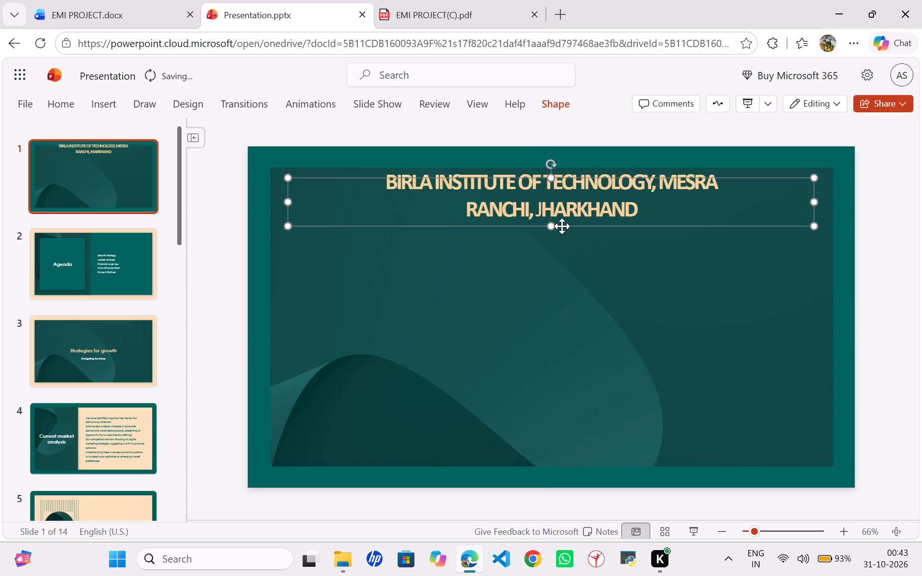
{"action": "left_click", "coordinate": [560, 267]}
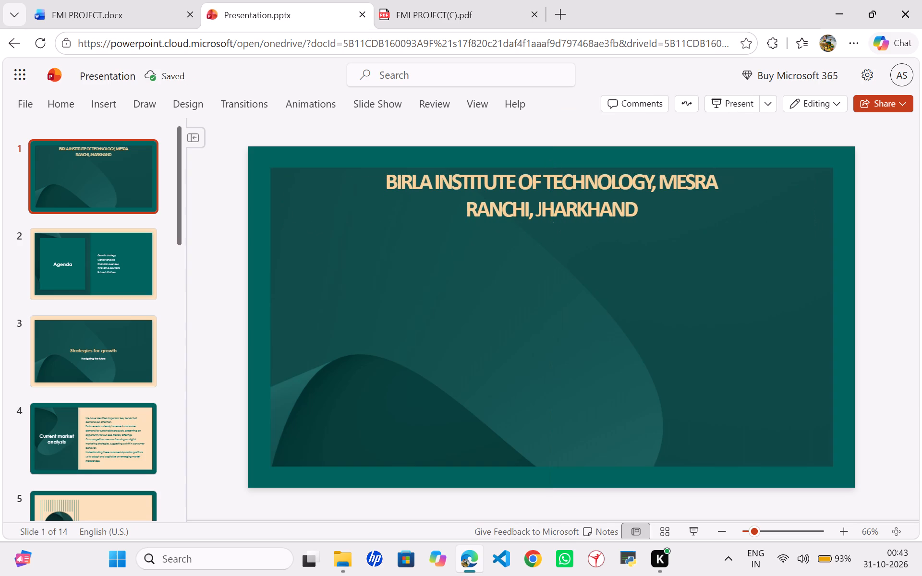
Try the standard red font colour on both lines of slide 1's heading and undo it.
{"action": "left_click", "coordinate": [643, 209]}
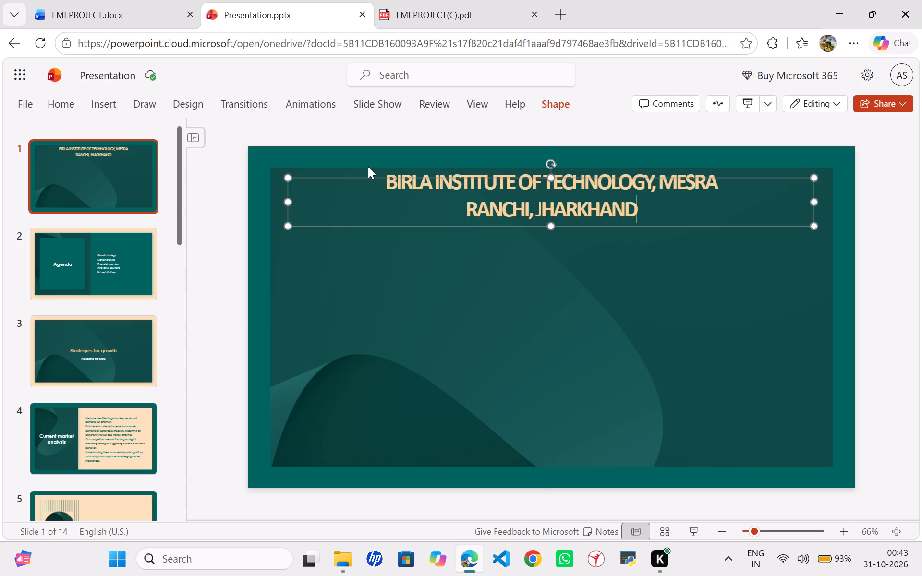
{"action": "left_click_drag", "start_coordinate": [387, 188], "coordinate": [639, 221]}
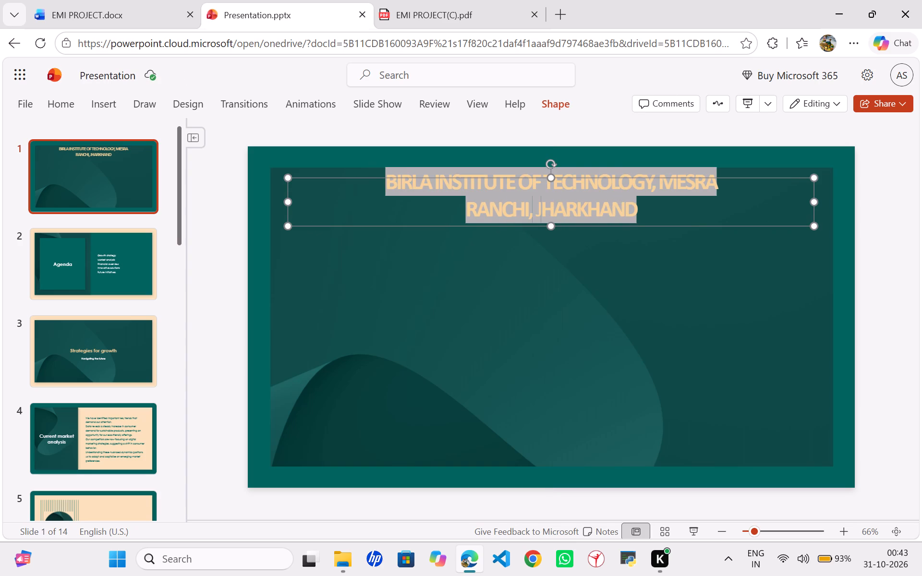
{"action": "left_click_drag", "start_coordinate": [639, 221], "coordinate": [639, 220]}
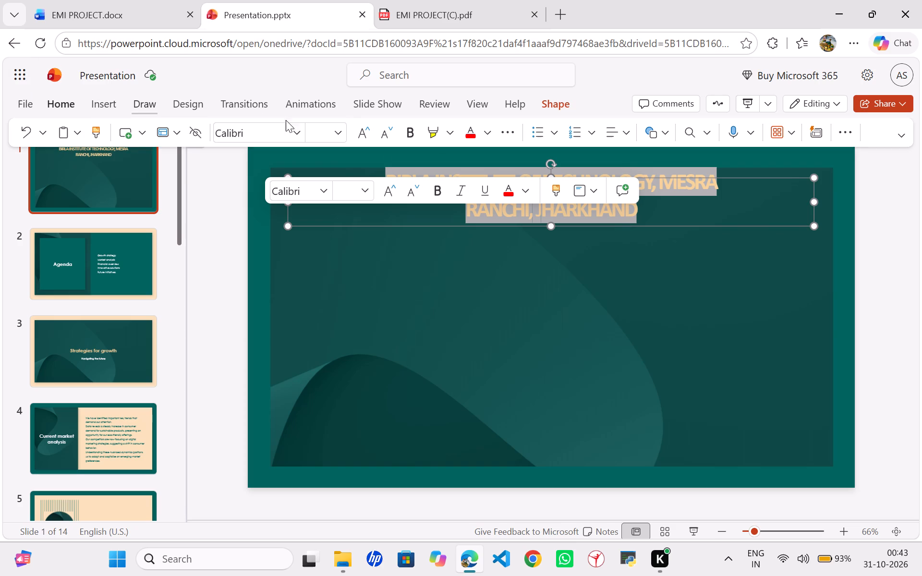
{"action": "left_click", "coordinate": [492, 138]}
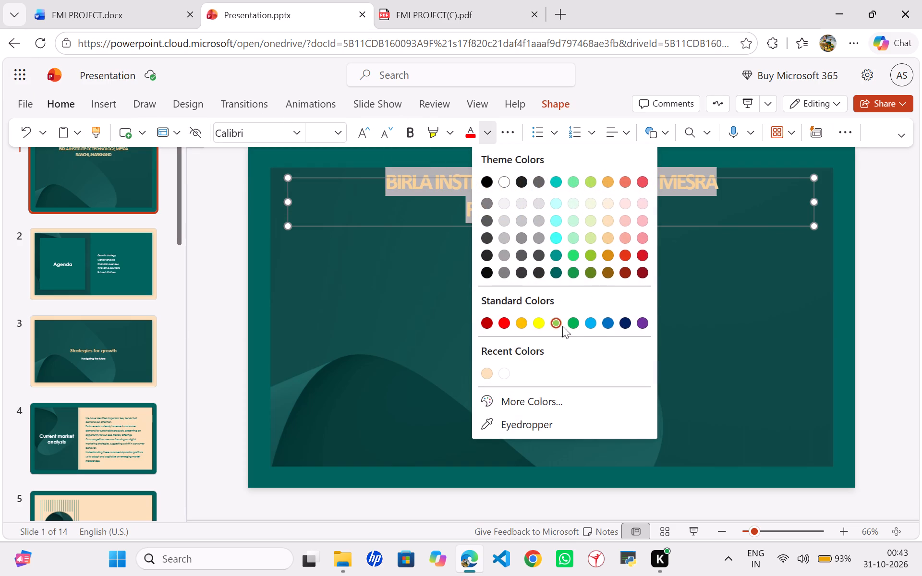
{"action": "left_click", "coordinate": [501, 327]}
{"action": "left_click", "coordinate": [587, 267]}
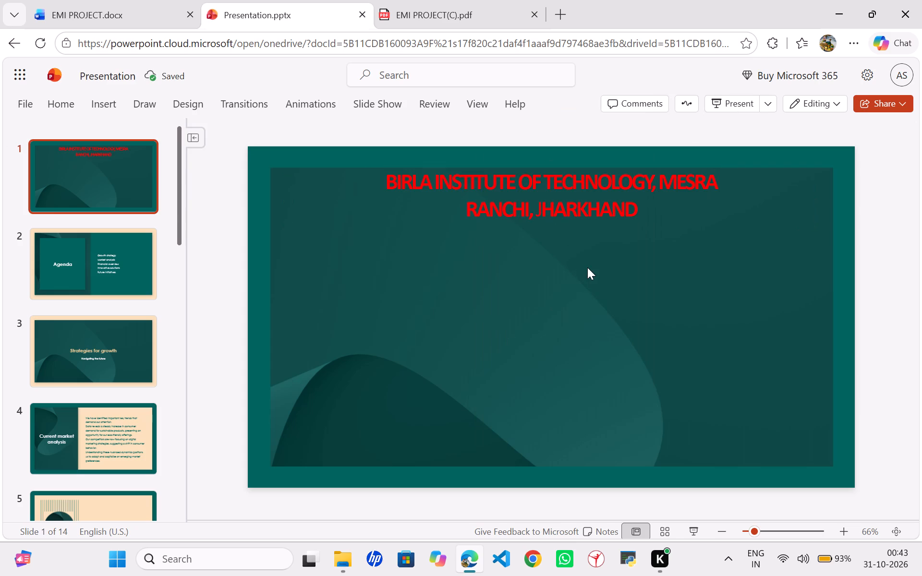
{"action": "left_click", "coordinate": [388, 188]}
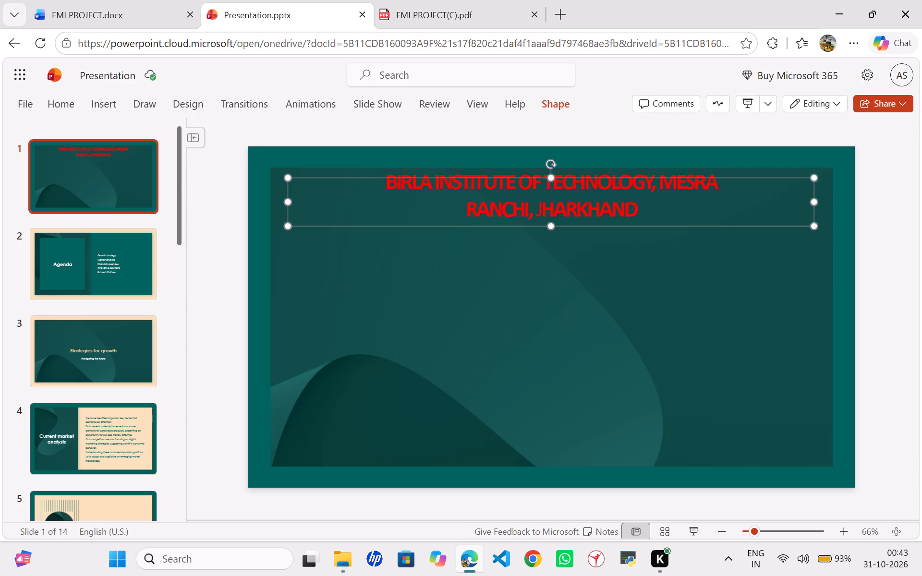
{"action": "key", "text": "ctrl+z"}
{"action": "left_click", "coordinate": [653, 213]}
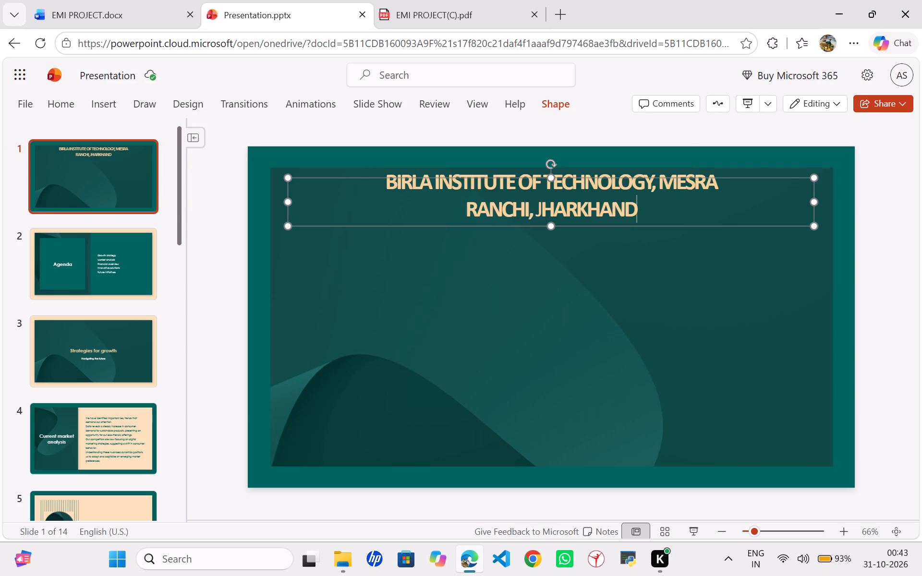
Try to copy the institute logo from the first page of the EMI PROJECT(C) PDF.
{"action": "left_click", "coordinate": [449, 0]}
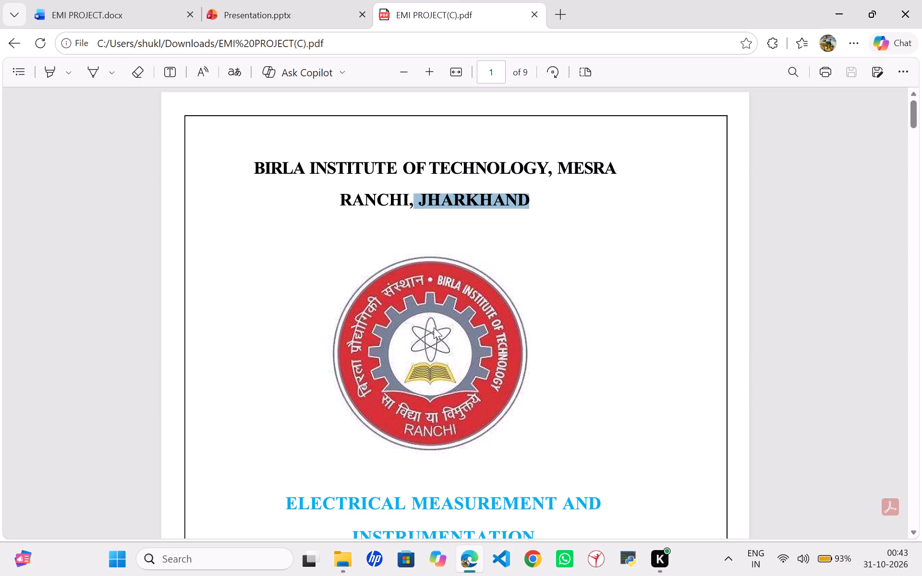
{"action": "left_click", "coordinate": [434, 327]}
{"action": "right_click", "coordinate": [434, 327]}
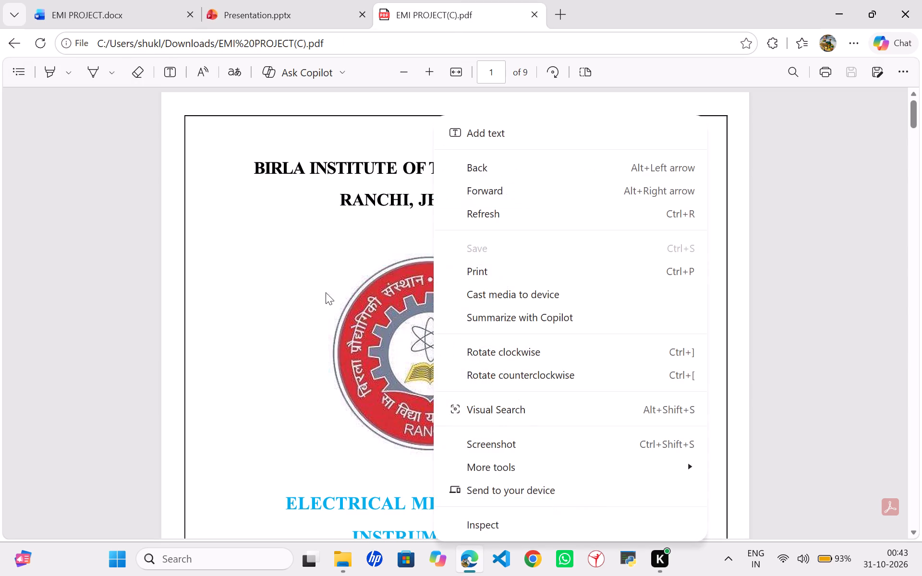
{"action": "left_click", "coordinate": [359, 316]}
Find the Word document "Document (9) (1)" in the Downloads folder and open it.
{"action": "left_click", "coordinate": [97, 2]}
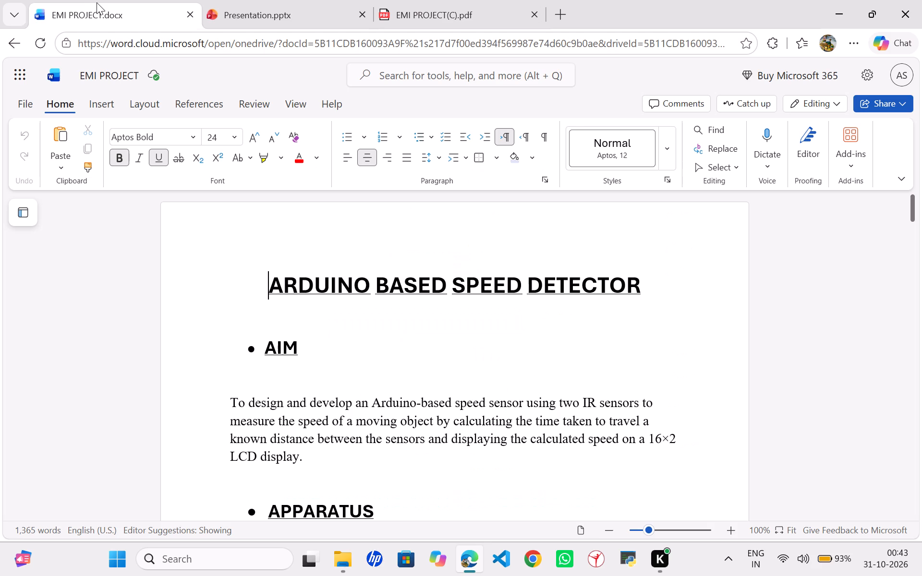
{"action": "left_click", "coordinate": [342, 565]}
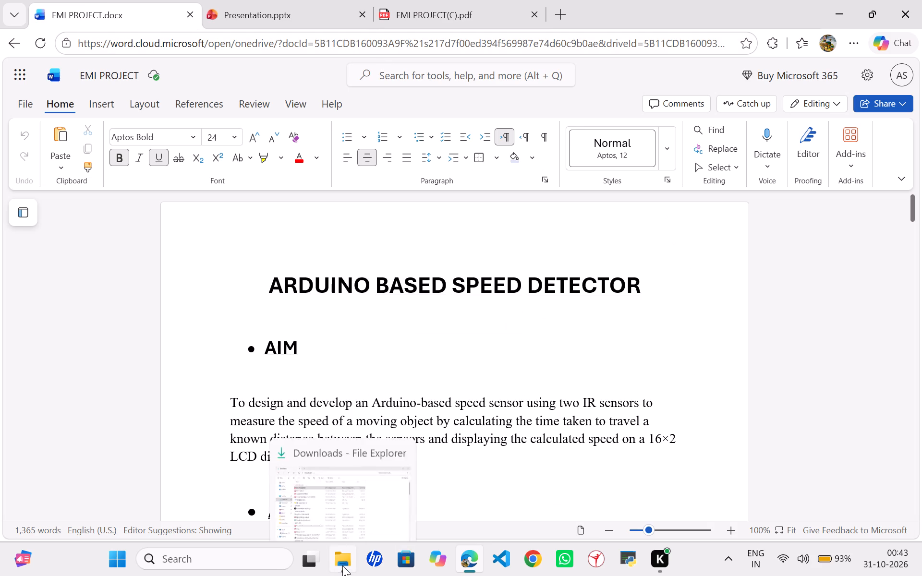
{"action": "scroll", "coordinate": [185, 326], "scroll_direction": "down", "scroll_amount": 1}
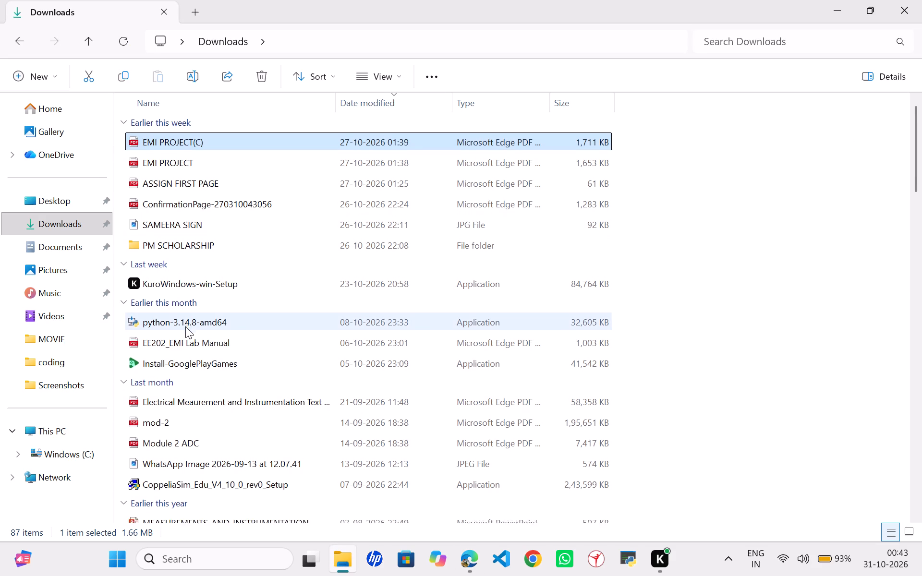
{"action": "scroll", "coordinate": [185, 326], "scroll_direction": "down", "scroll_amount": 2}
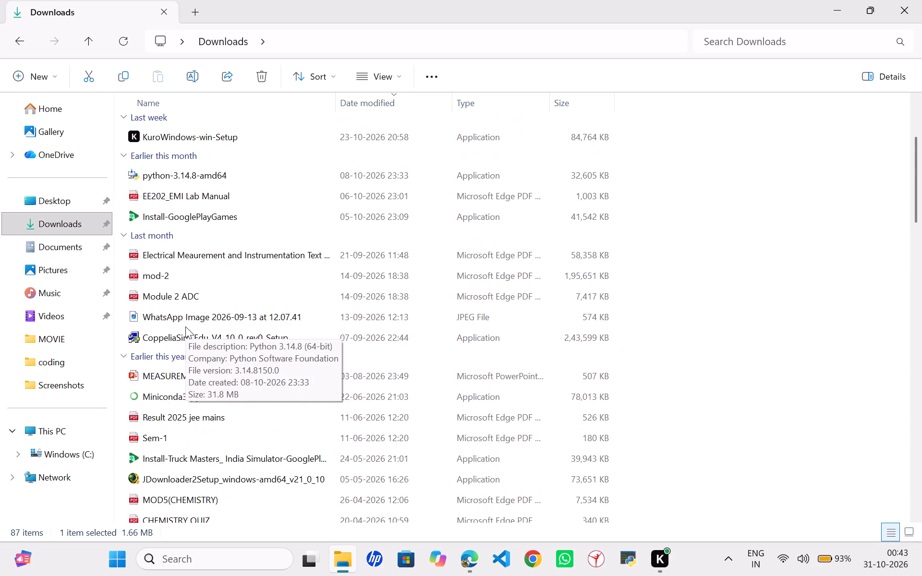
{"action": "scroll", "coordinate": [185, 326], "scroll_direction": "down", "scroll_amount": 4}
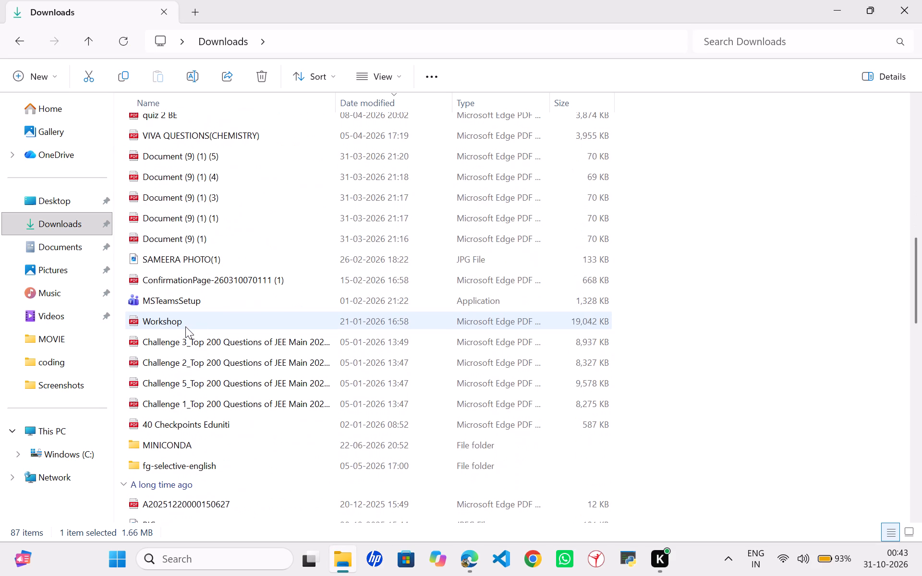
{"action": "scroll", "coordinate": [185, 326], "scroll_direction": "down", "scroll_amount": 3}
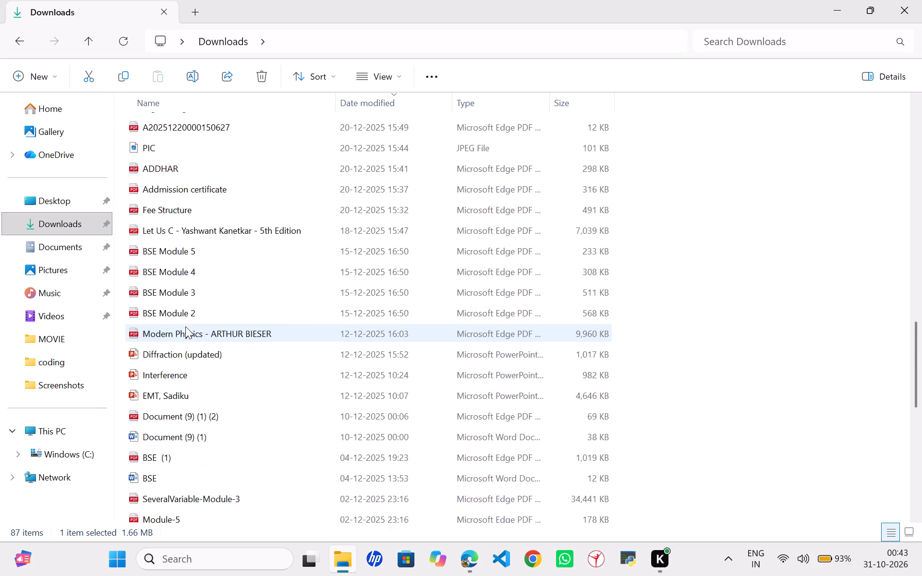
{"action": "scroll", "coordinate": [185, 326], "scroll_direction": "down", "scroll_amount": 2}
{"action": "double_click", "coordinate": [208, 267]}
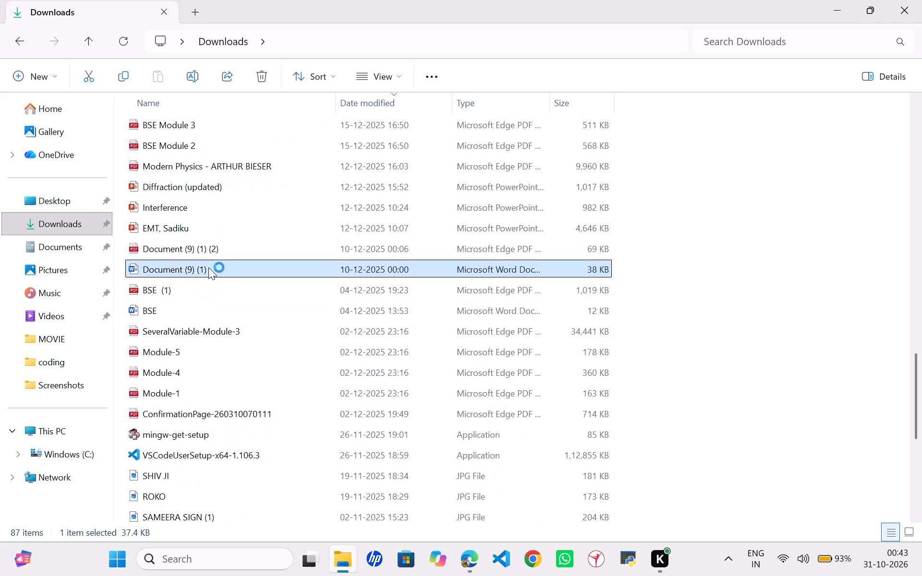
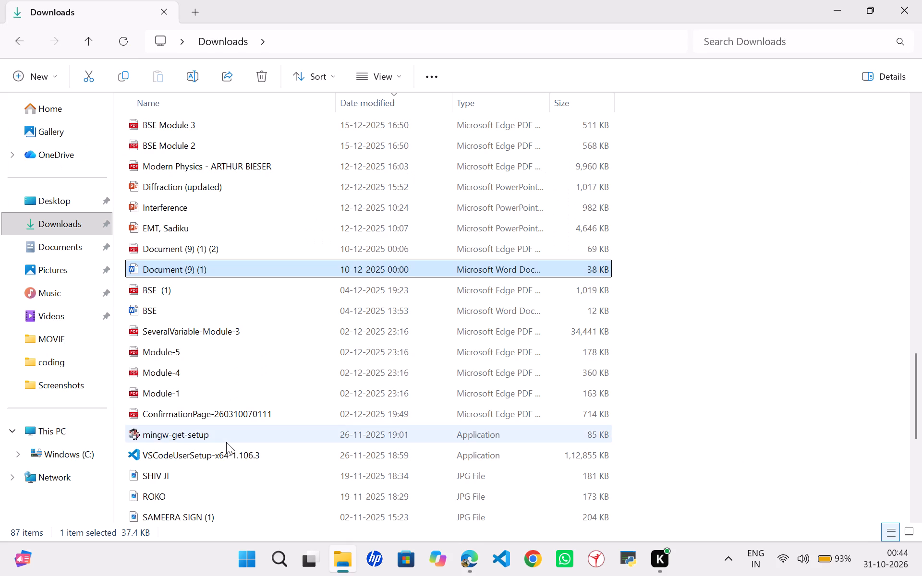
Switch to Edge and undo the stray "x" before the title in the EMI PROJECT Word document.
{"action": "key", "text": "alt+Tab"}
{"action": "key", "text": "alt+Tab"}
{"action": "key", "text": "alt+Tab"}
{"action": "key", "text": "alt+Tab"}
{"action": "key", "text": "alt+Tab"}
{"action": "key", "text": "alt+Tab"}
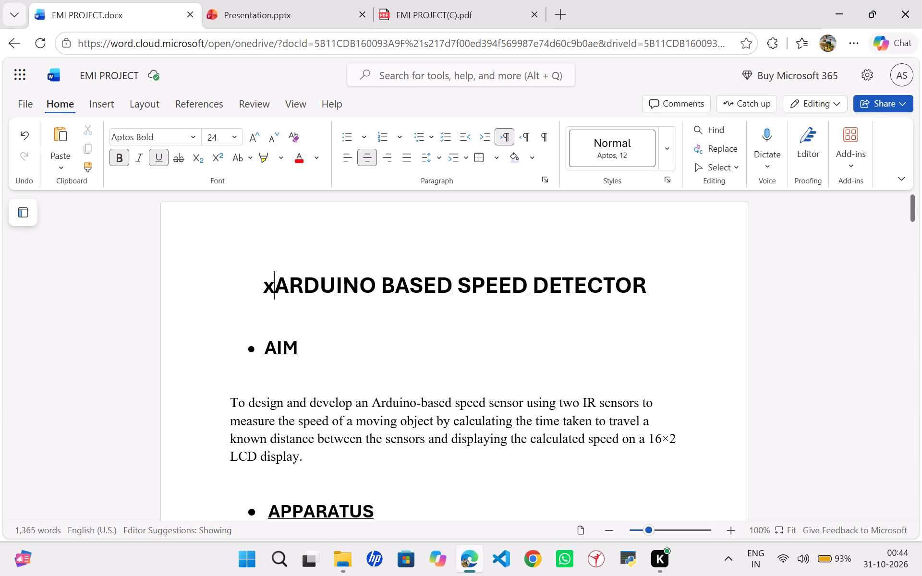
{"action": "key", "text": "ctrl+z"}
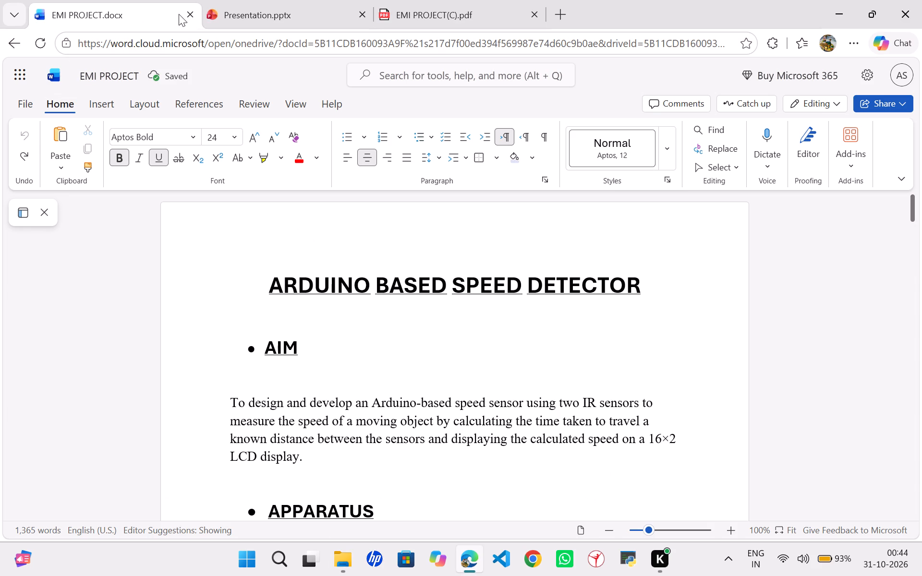
Return to the Word home page and upload "Document (9) (1)" from the Downloads folder to open it.
{"action": "left_click", "coordinate": [14, 34]}
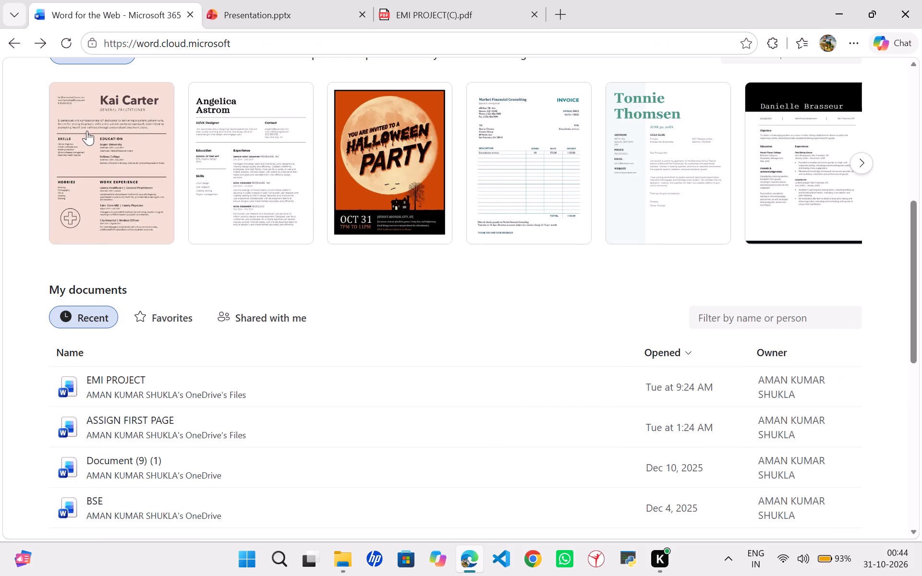
{"action": "scroll", "coordinate": [182, 323], "scroll_direction": "down", "scroll_amount": 2}
{"action": "scroll", "coordinate": [182, 323], "scroll_direction": "up", "scroll_amount": 6}
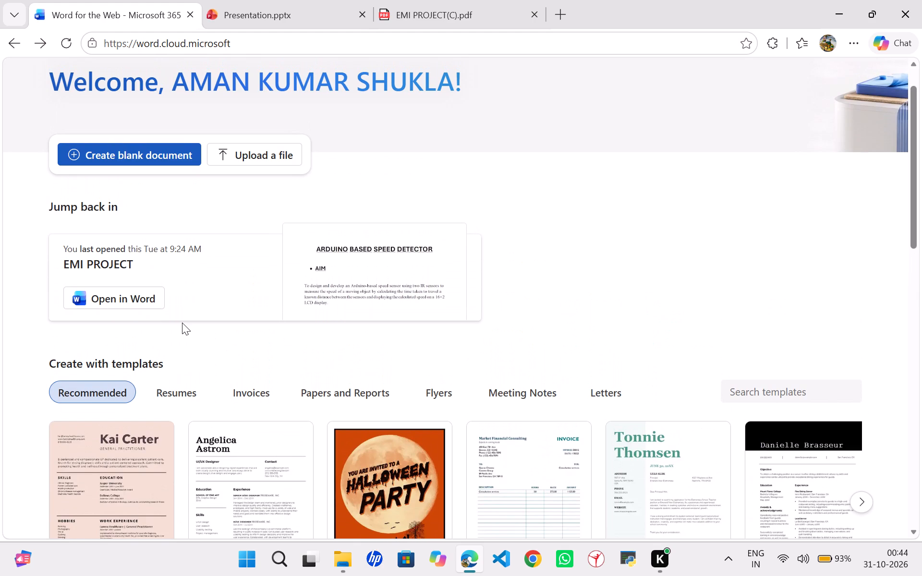
{"action": "scroll", "coordinate": [182, 323], "scroll_direction": "down", "scroll_amount": 2}
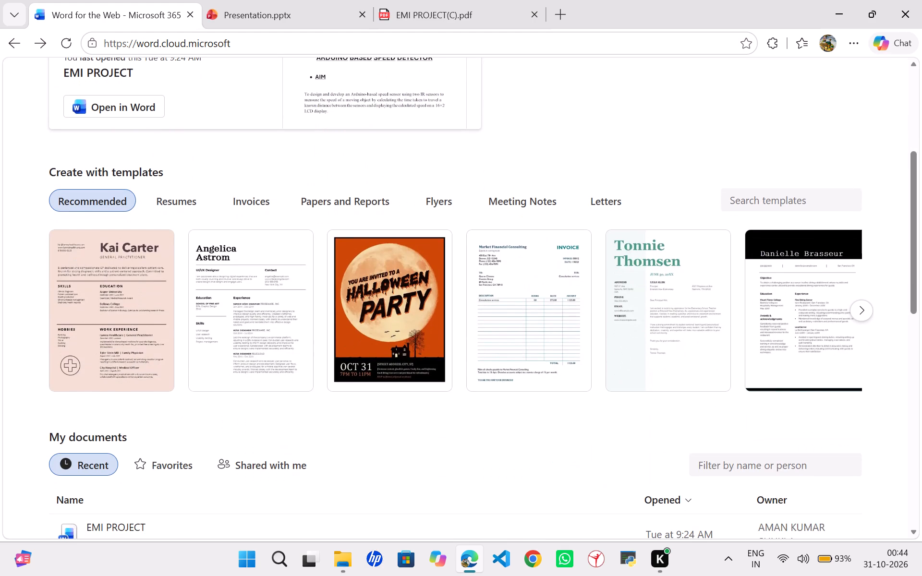
{"action": "scroll", "coordinate": [367, 493], "scroll_direction": "down", "scroll_amount": 2}
{"action": "scroll", "coordinate": [367, 493], "scroll_direction": "up", "scroll_amount": 6}
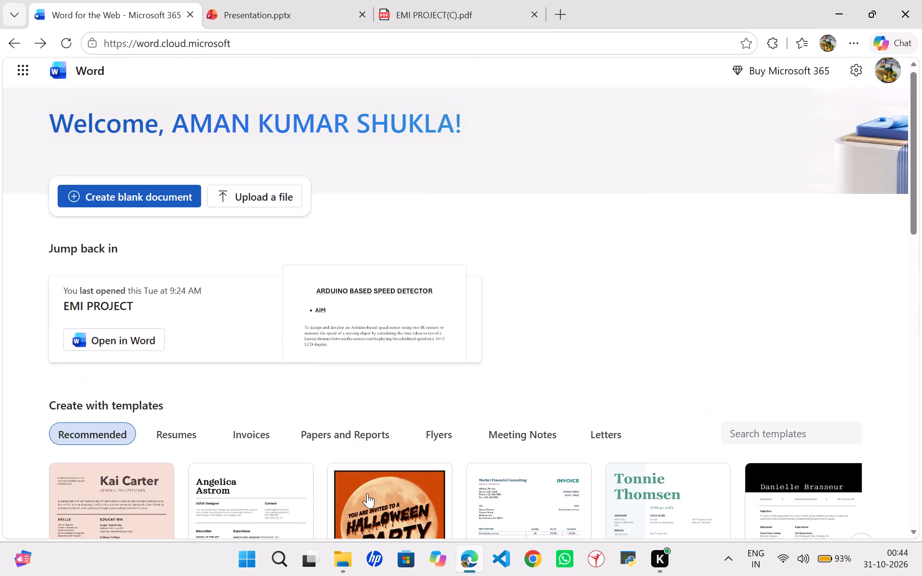
{"action": "scroll", "coordinate": [226, 328], "scroll_direction": "down", "scroll_amount": 7}
{"action": "scroll", "coordinate": [226, 328], "scroll_direction": "up", "scroll_amount": 6}
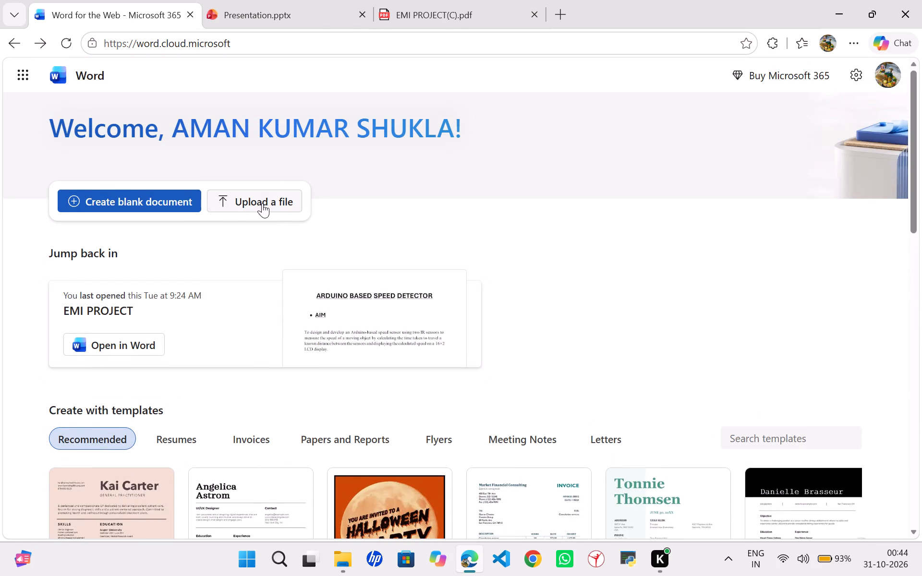
{"action": "left_click", "coordinate": [262, 203]}
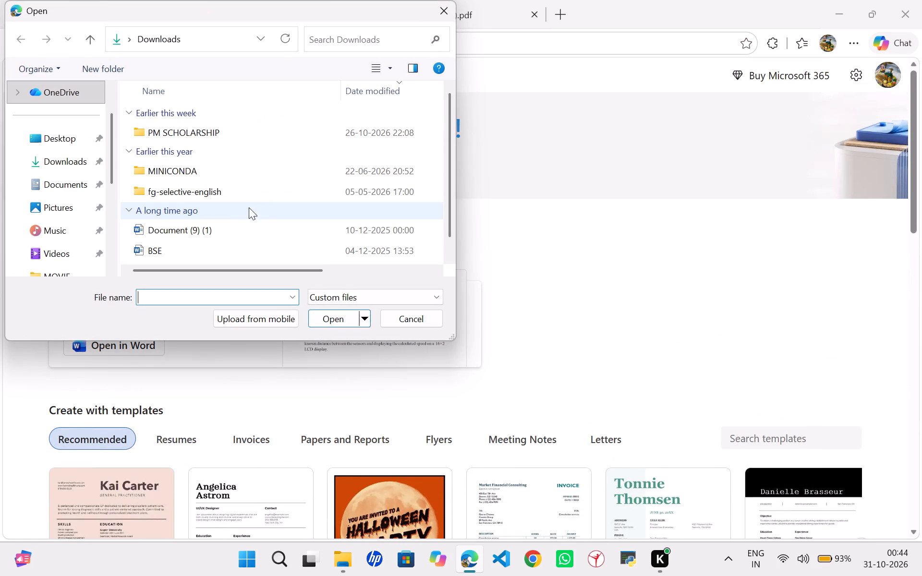
{"action": "scroll", "coordinate": [194, 179], "scroll_direction": "down", "scroll_amount": 1}
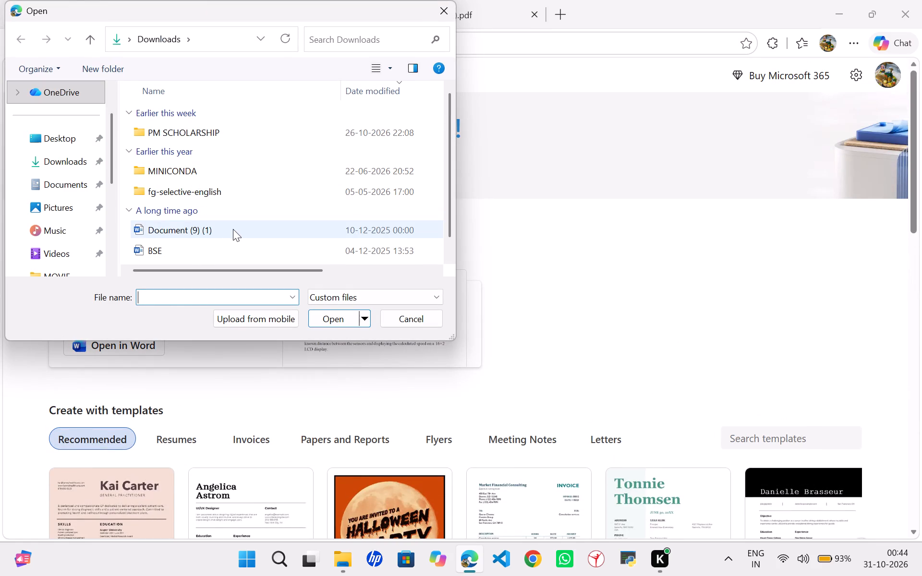
{"action": "left_click", "coordinate": [234, 228]}
{"action": "key", "text": "Return"}
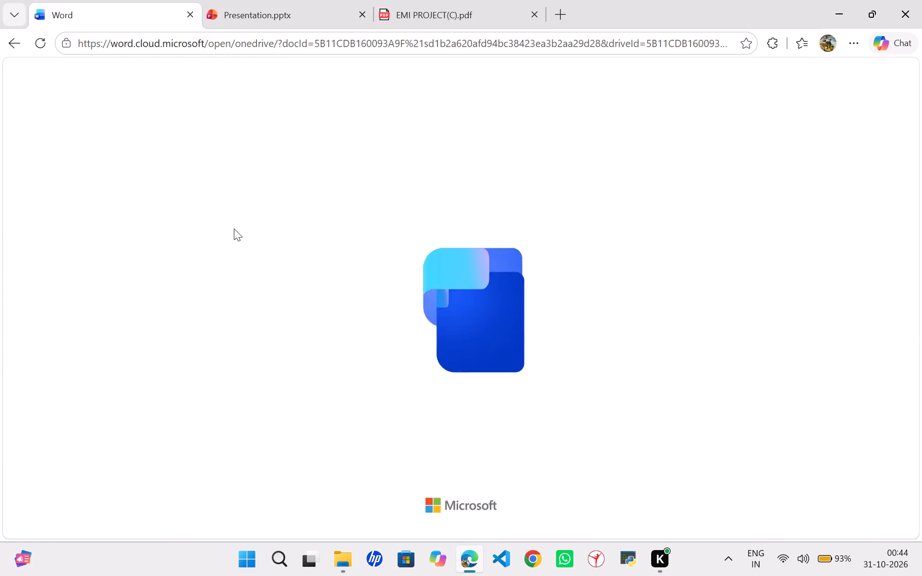
Copy the institute logo picture below the RANCHI, JHARKHAND line in the Word document.
{"action": "right_click", "coordinate": [328, 441]}
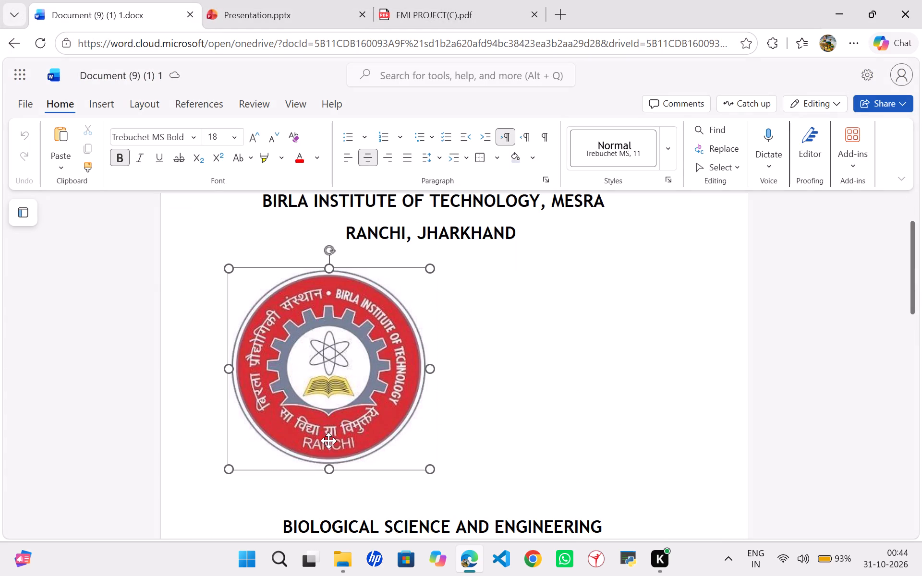
{"action": "right_click", "coordinate": [343, 378]}
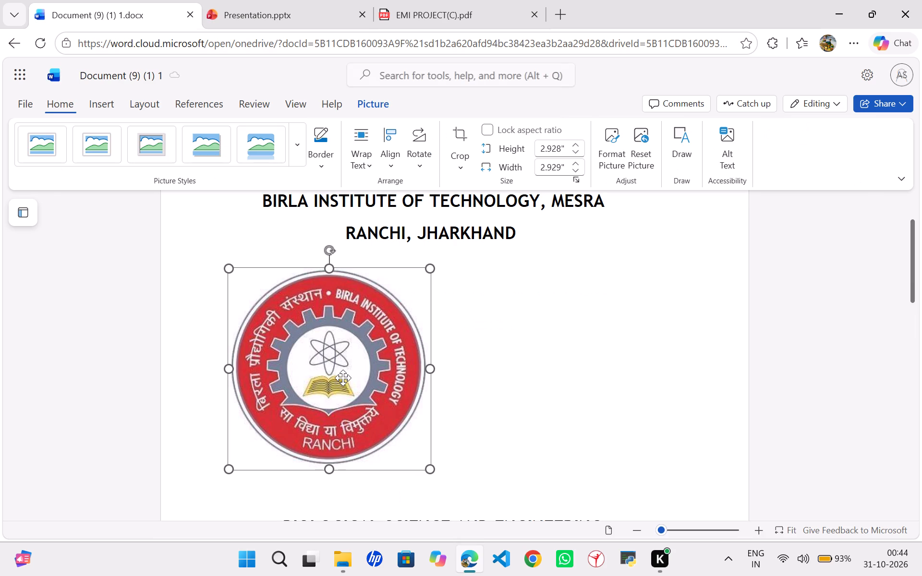
{"action": "right_click", "coordinate": [349, 316]}
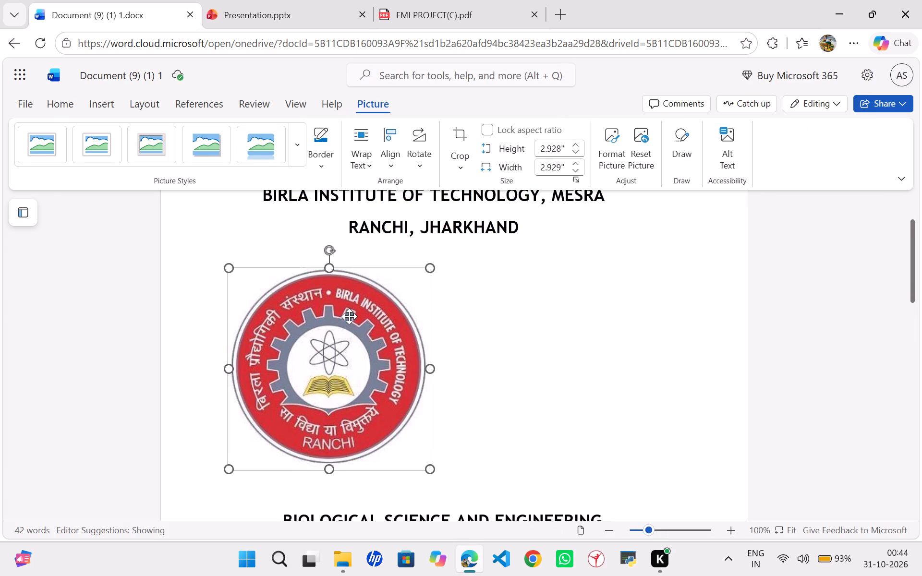
{"action": "left_click", "coordinate": [413, 90]}
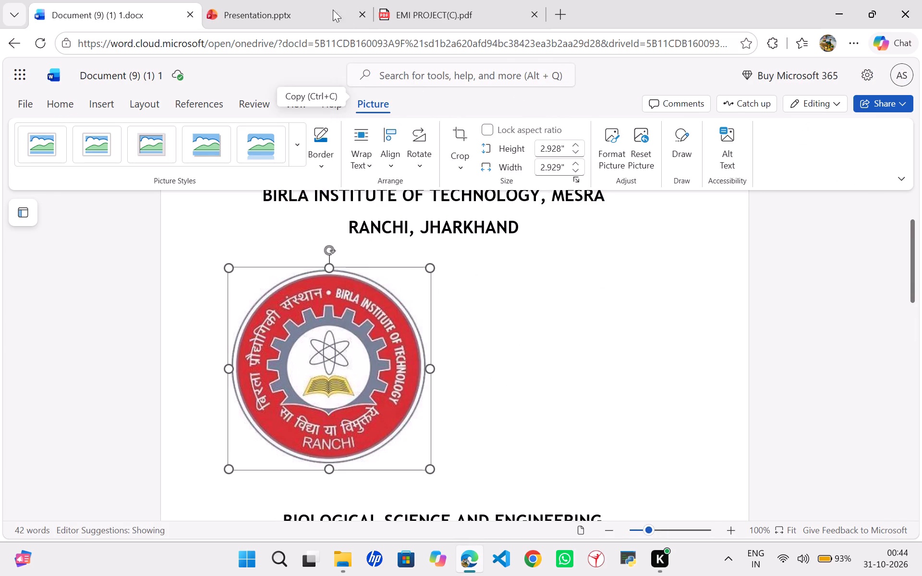
In the presentation, add two blank lines after RANCHI, JHARKHAND in slide 1's heading.
{"action": "left_click", "coordinate": [328, 4]}
{"action": "left_click", "coordinate": [651, 220]}
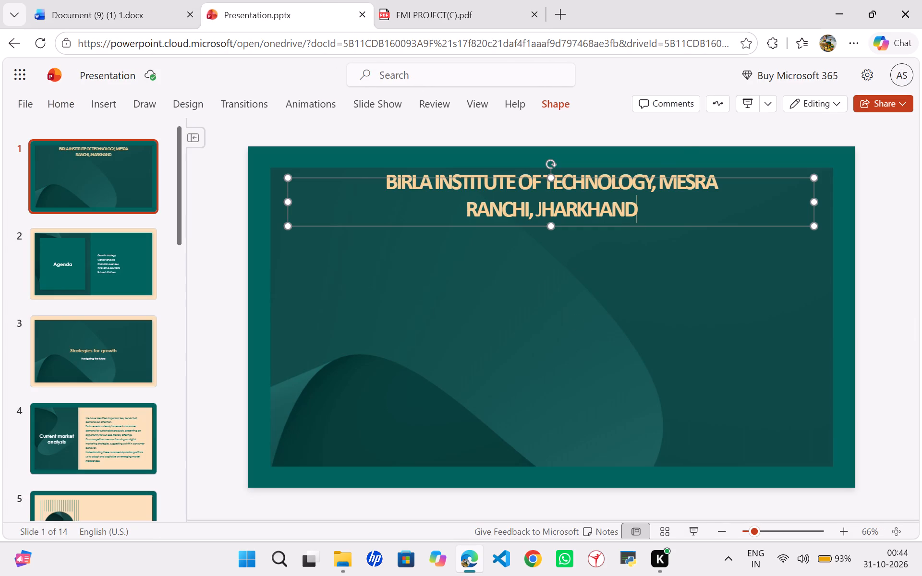
{"action": "key", "text": "Return"}
{"action": "key", "text": "Return"}
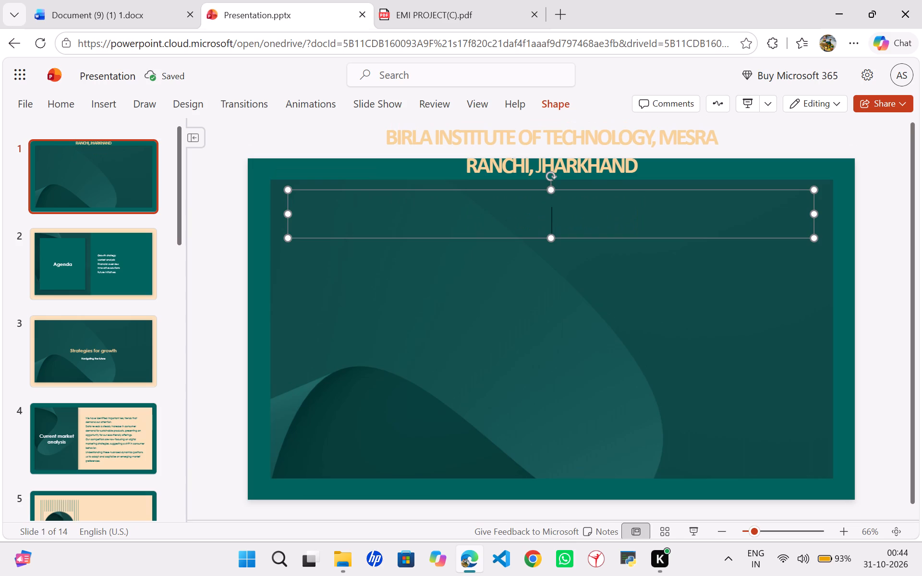
Paste the copied institute logo onto slide 1 and centre it just below the heading text box.
{"action": "key", "text": "ctrl+v"}
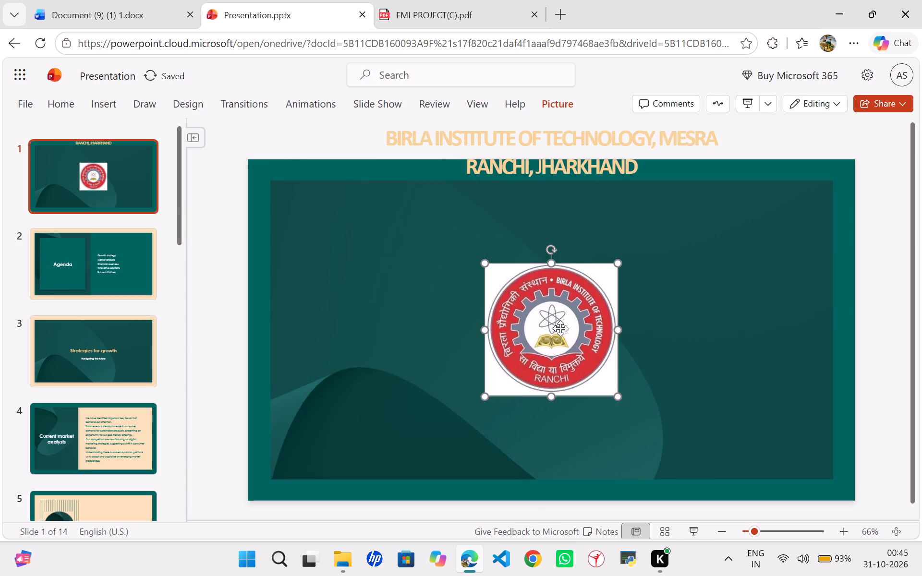
{"action": "left_click_drag", "start_coordinate": [560, 328], "coordinate": [554, 271]}
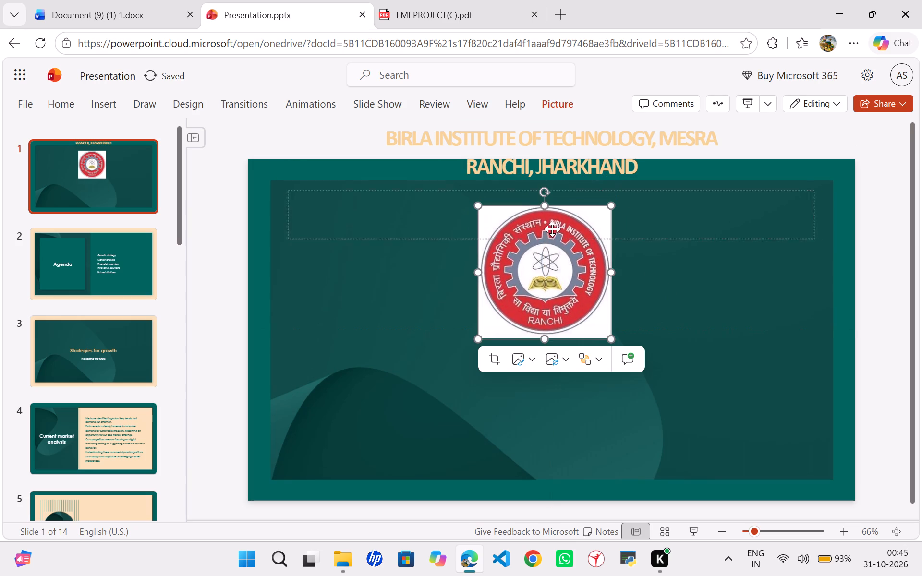
{"action": "left_click_drag", "start_coordinate": [530, 268], "coordinate": [536, 305]}
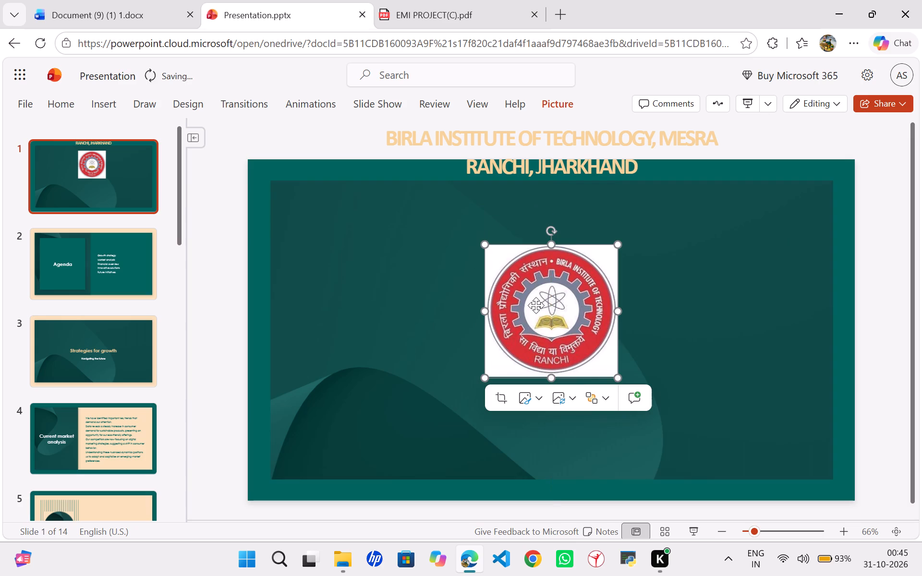
Extend the lower edge of slide 1's heading text box downward until both heading lines sit just above the logo.
{"action": "left_click", "coordinate": [552, 173]}
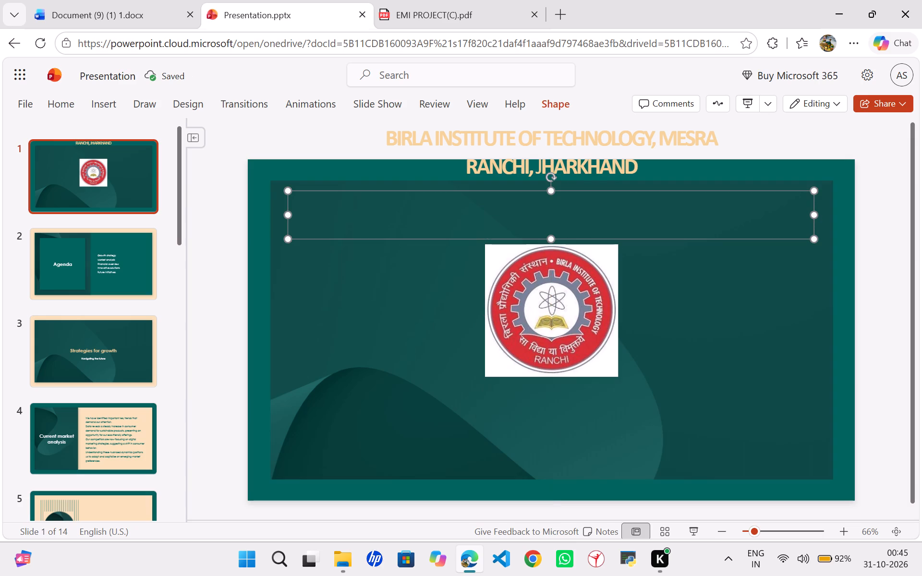
{"action": "left_click_drag", "start_coordinate": [551, 240], "coordinate": [555, 287]}
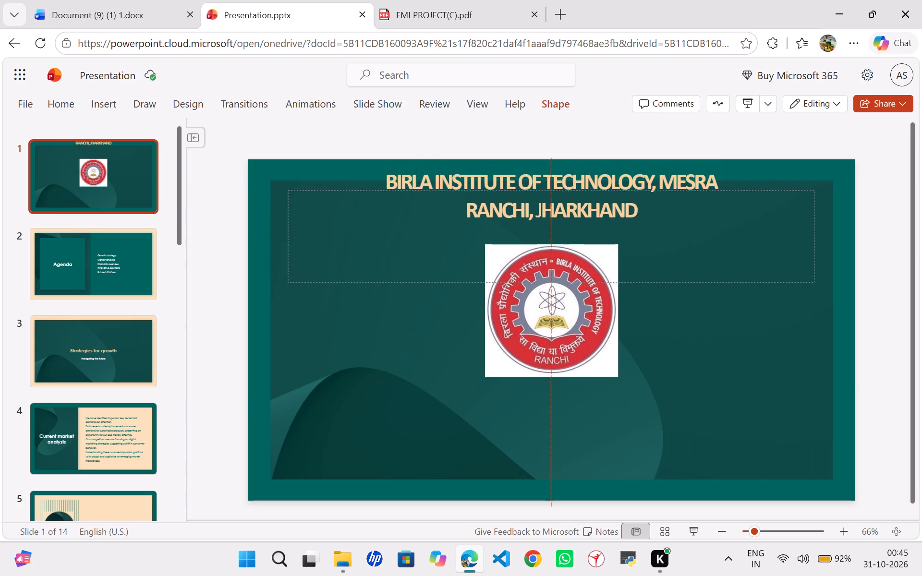
{"action": "left_click_drag", "start_coordinate": [555, 287], "coordinate": [572, 307]}
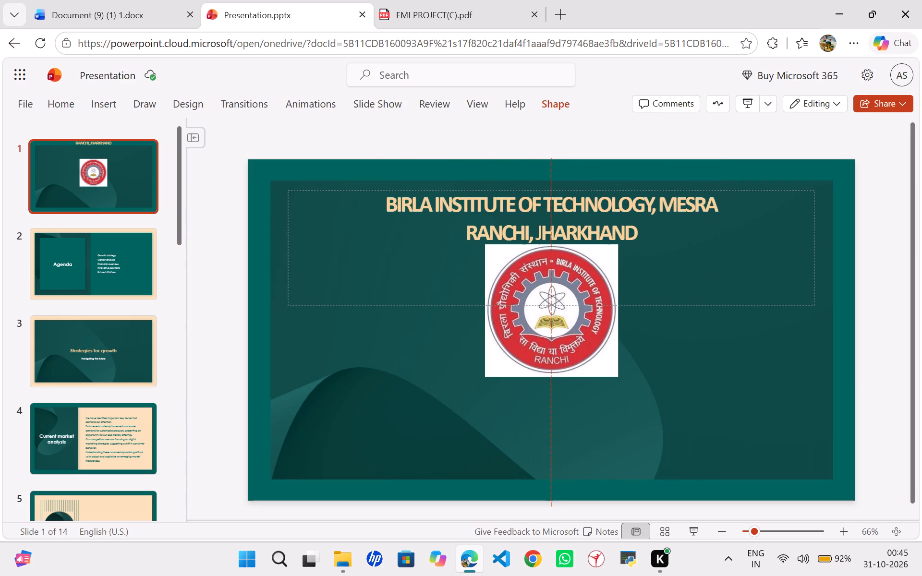
{"action": "left_click_drag", "start_coordinate": [572, 307], "coordinate": [584, 295]}
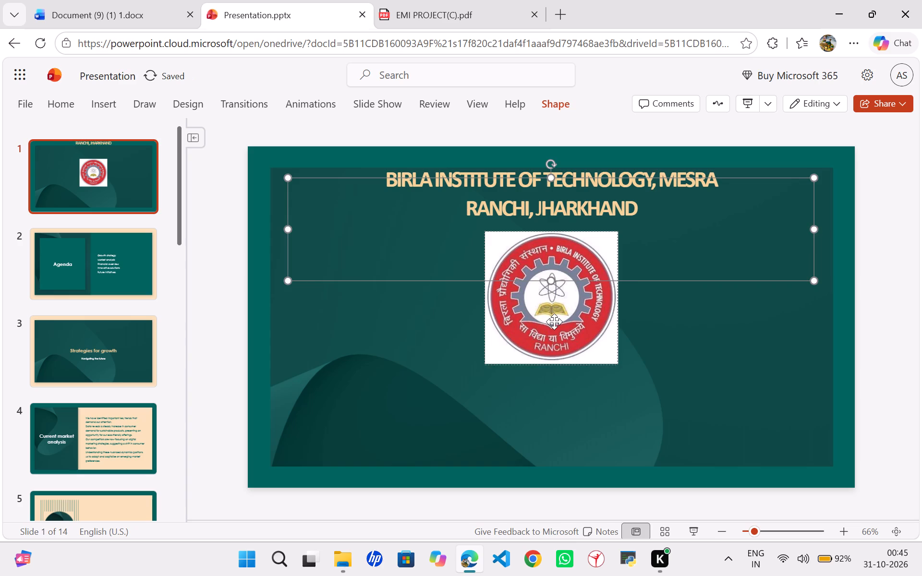
Enlarge the institute logo slightly and place it roughly centred directly beneath the RANCHI, JHARKHAND line on slide 1.
{"action": "left_click", "coordinate": [554, 322]}
{"action": "left_click", "coordinate": [554, 322]}
{"action": "left_click_drag", "start_coordinate": [554, 322], "coordinate": [546, 316]}
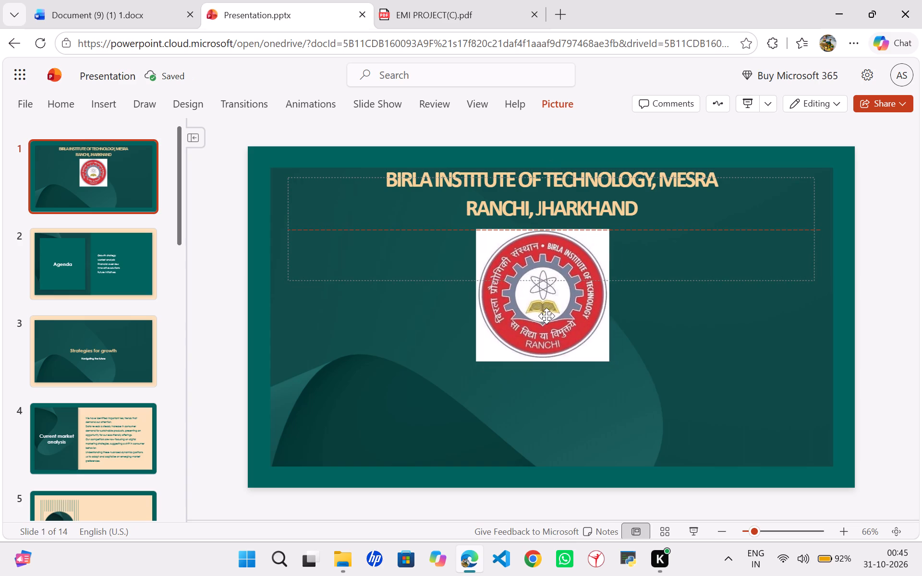
{"action": "left_click_drag", "start_coordinate": [546, 316], "coordinate": [549, 314]}
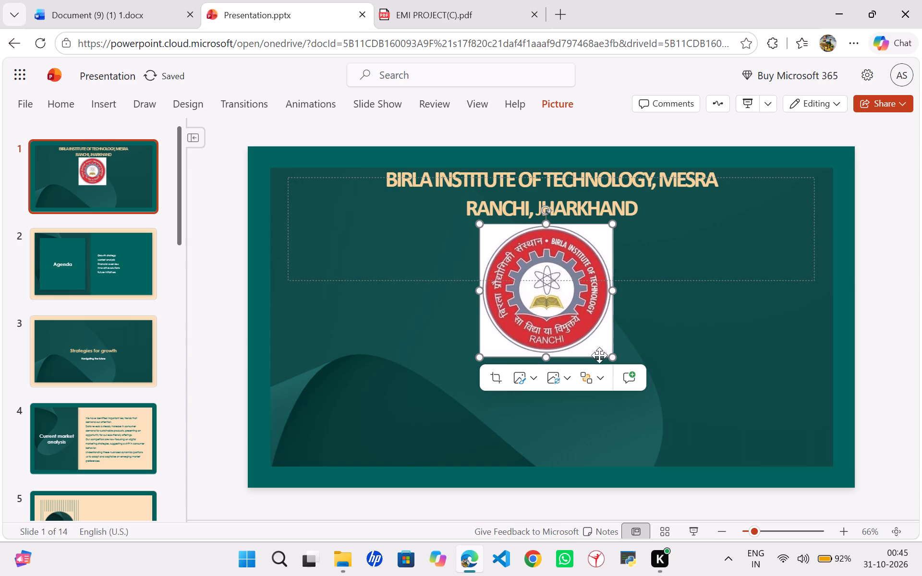
{"action": "left_click_drag", "start_coordinate": [613, 359], "coordinate": [643, 381]}
{"action": "left_click_drag", "start_coordinate": [549, 335], "coordinate": [534, 338]}
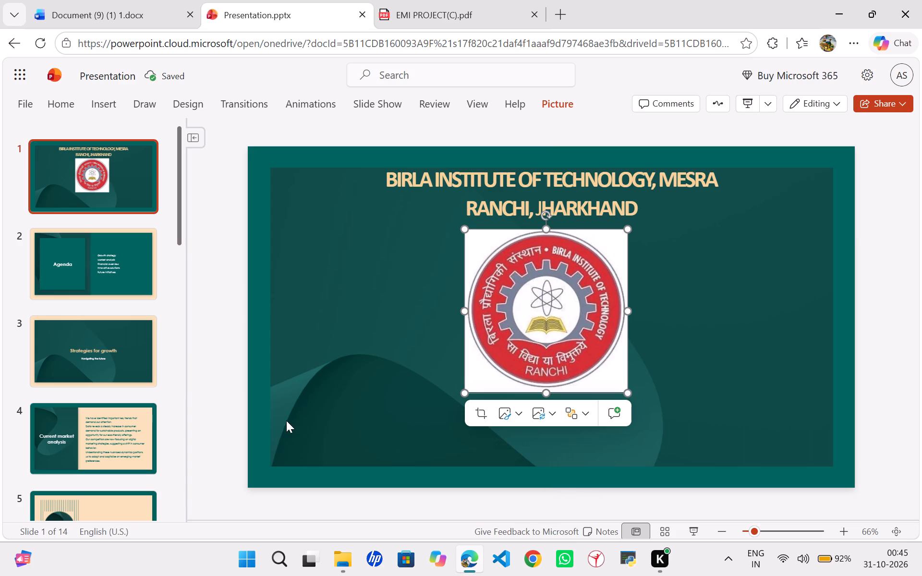
{"action": "left_click", "coordinate": [553, 284]}
{"action": "left_click_drag", "start_coordinate": [629, 393], "coordinate": [628, 371]}
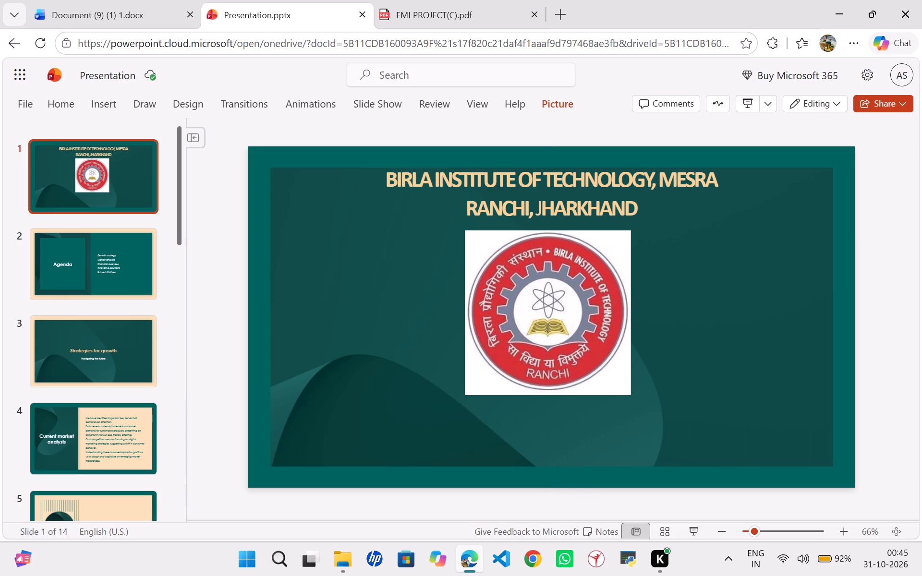
{"action": "left_click_drag", "start_coordinate": [628, 371], "coordinate": [607, 351]}
{"action": "left_click_drag", "start_coordinate": [537, 288], "coordinate": [547, 286]}
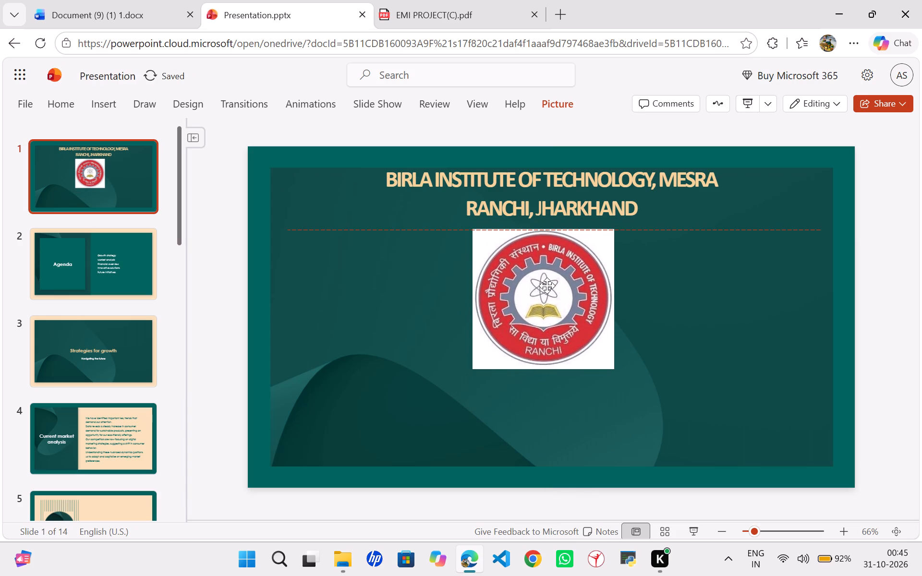
{"action": "left_click_drag", "start_coordinate": [547, 286], "coordinate": [547, 283]}
{"action": "left_click", "coordinate": [727, 390]}
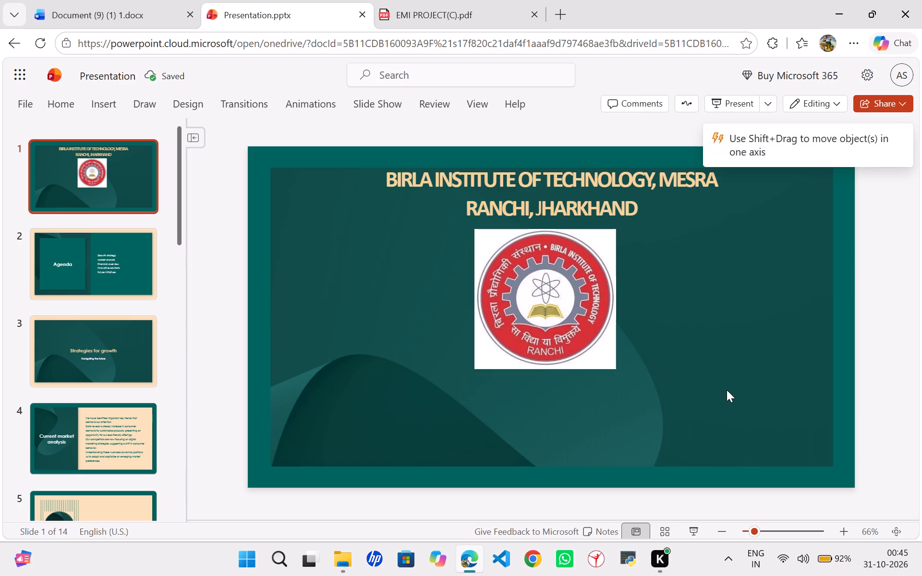
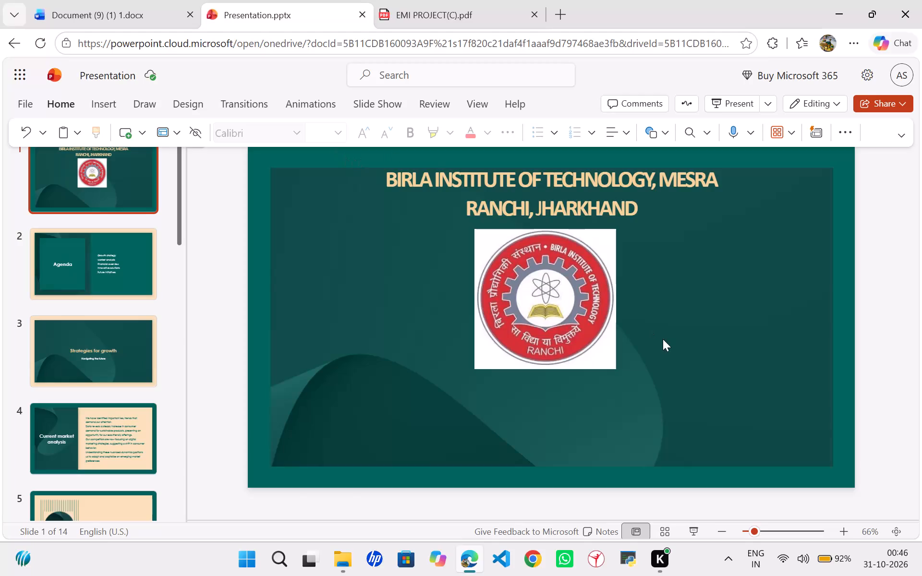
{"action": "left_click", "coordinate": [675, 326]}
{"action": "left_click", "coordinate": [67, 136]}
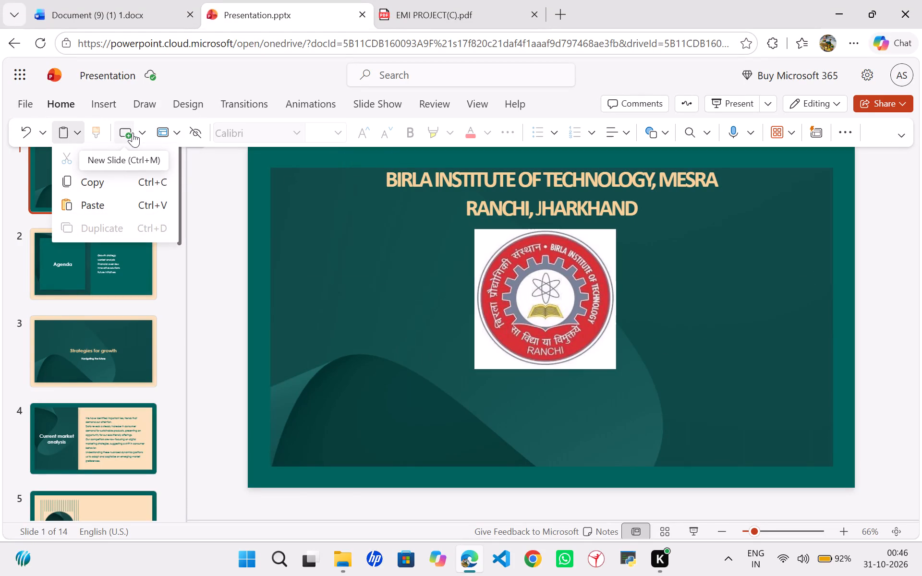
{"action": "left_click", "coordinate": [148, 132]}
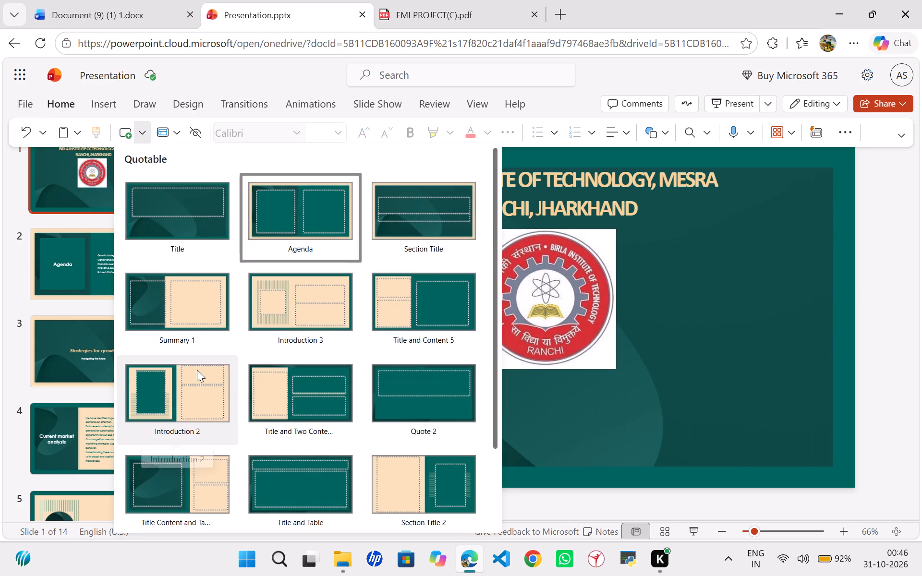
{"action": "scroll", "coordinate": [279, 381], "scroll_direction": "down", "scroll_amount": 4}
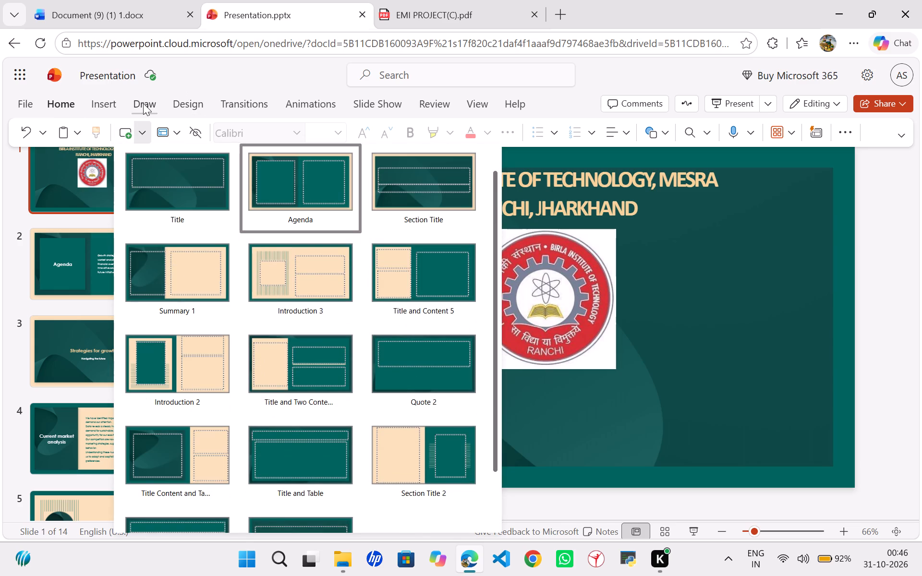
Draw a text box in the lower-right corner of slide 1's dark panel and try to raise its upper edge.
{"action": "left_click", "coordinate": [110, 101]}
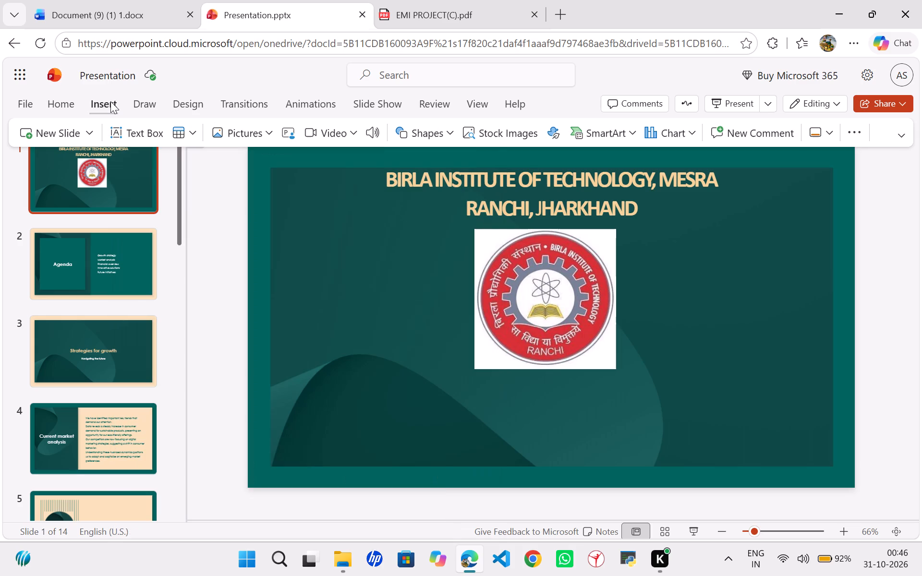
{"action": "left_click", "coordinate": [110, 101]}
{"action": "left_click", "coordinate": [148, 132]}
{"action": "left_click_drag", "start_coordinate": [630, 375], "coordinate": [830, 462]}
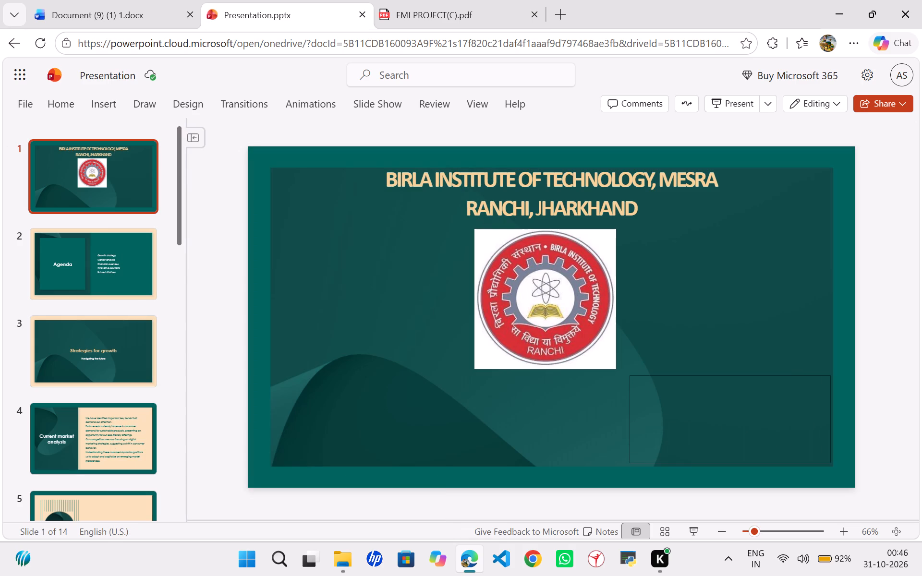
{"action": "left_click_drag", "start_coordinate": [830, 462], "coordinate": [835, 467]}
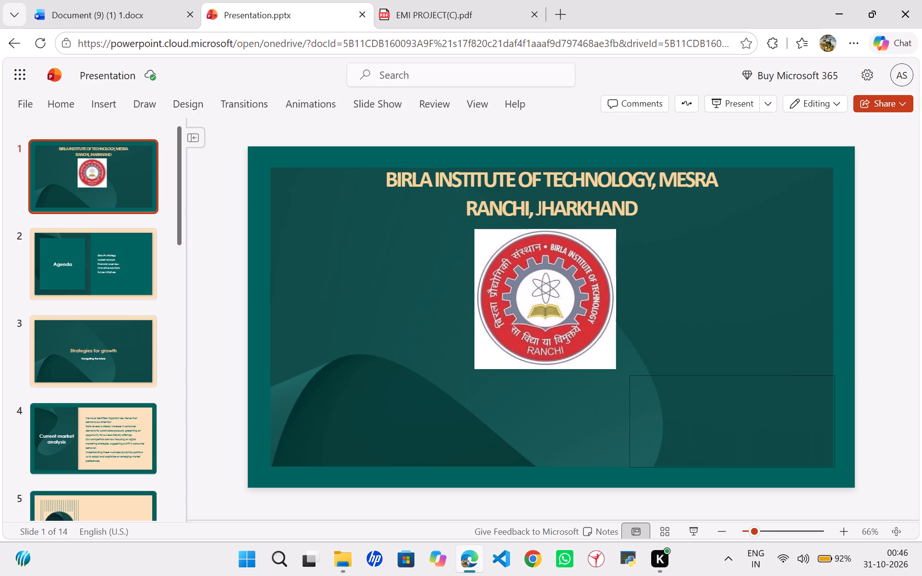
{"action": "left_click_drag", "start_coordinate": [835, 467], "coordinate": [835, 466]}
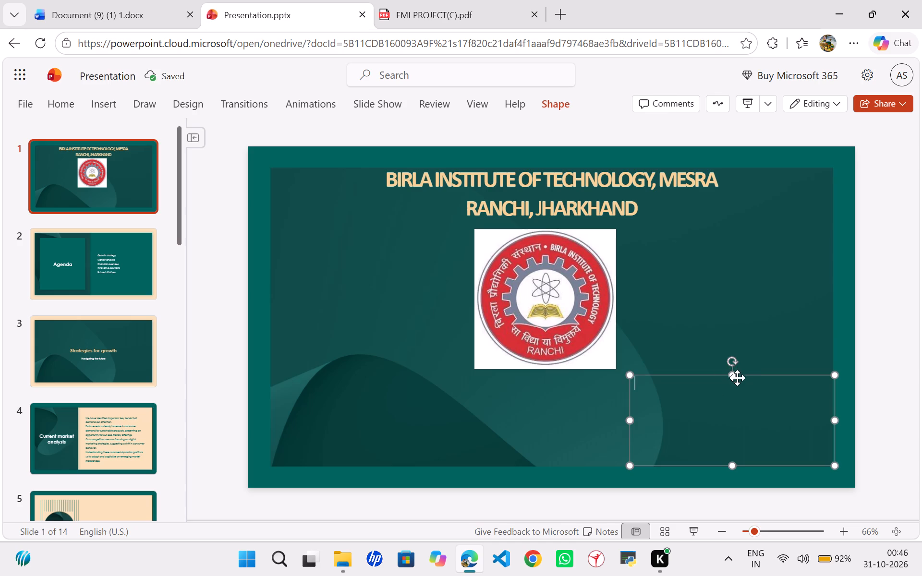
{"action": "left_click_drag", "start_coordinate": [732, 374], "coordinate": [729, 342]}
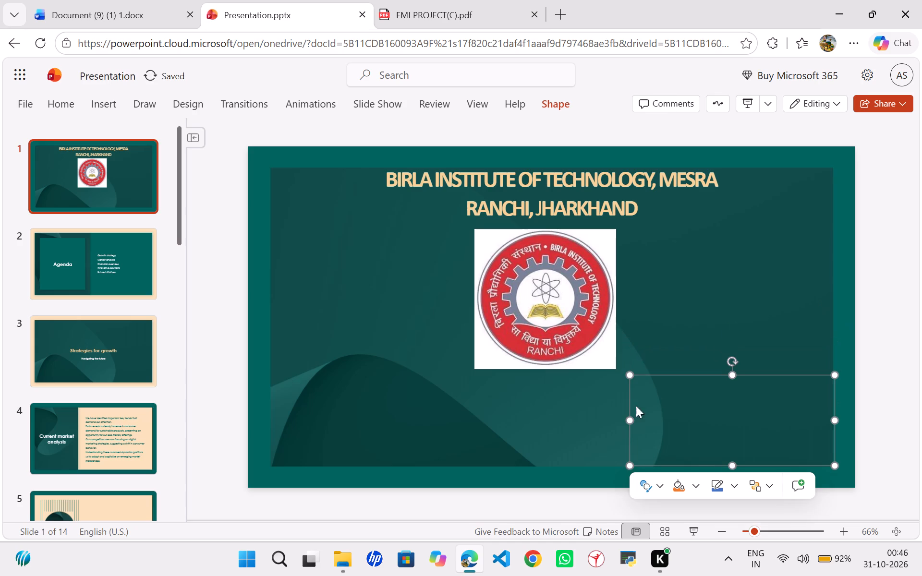
Nudge the institute logo very slightly to the left, keeping it directly beneath the RANCHI, JHARKHAND line on slide 1.
{"action": "left_click_drag", "start_coordinate": [582, 314], "coordinate": [570, 312]}
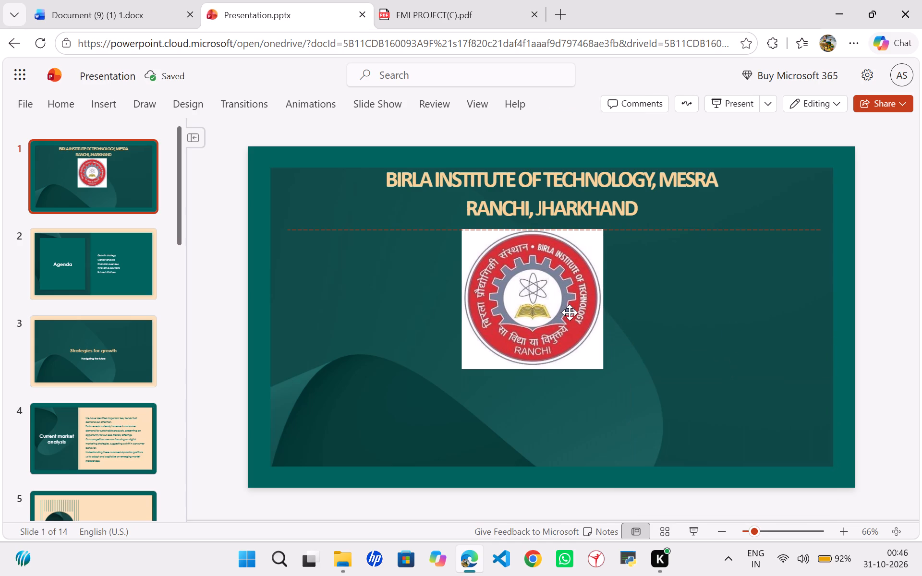
{"action": "left_click_drag", "start_coordinate": [570, 312], "coordinate": [568, 312]}
{"action": "left_click_drag", "start_coordinate": [576, 317], "coordinate": [589, 314]}
{"action": "left_click", "coordinate": [714, 392]}
{"action": "left_click", "coordinate": [714, 392]}
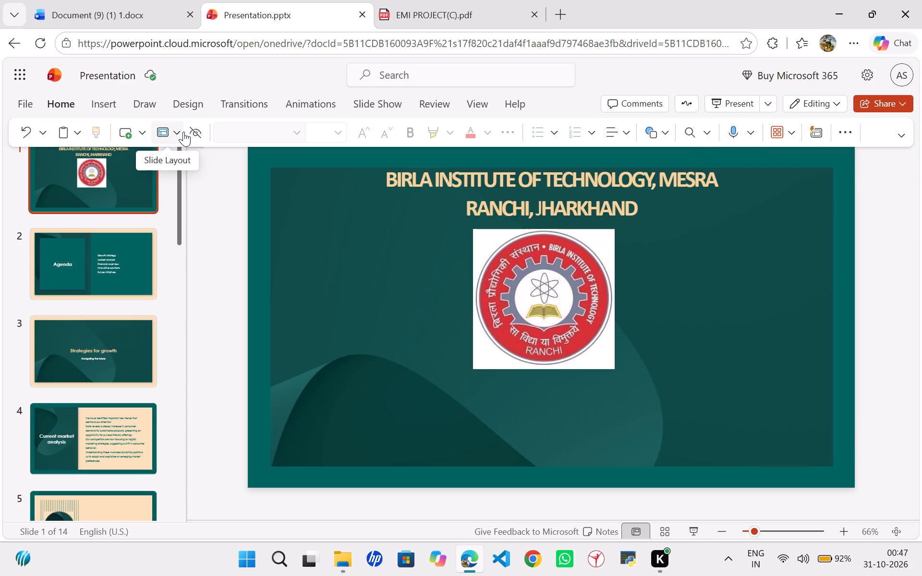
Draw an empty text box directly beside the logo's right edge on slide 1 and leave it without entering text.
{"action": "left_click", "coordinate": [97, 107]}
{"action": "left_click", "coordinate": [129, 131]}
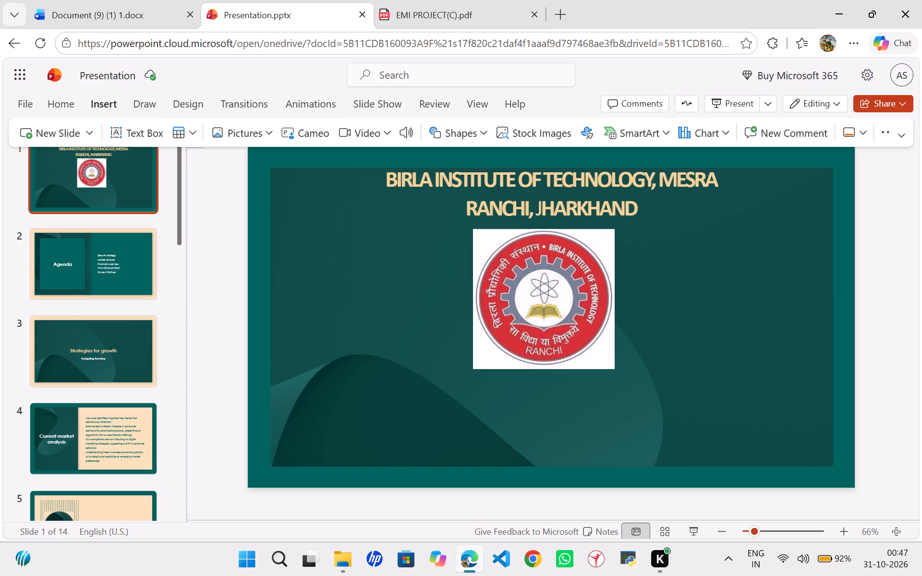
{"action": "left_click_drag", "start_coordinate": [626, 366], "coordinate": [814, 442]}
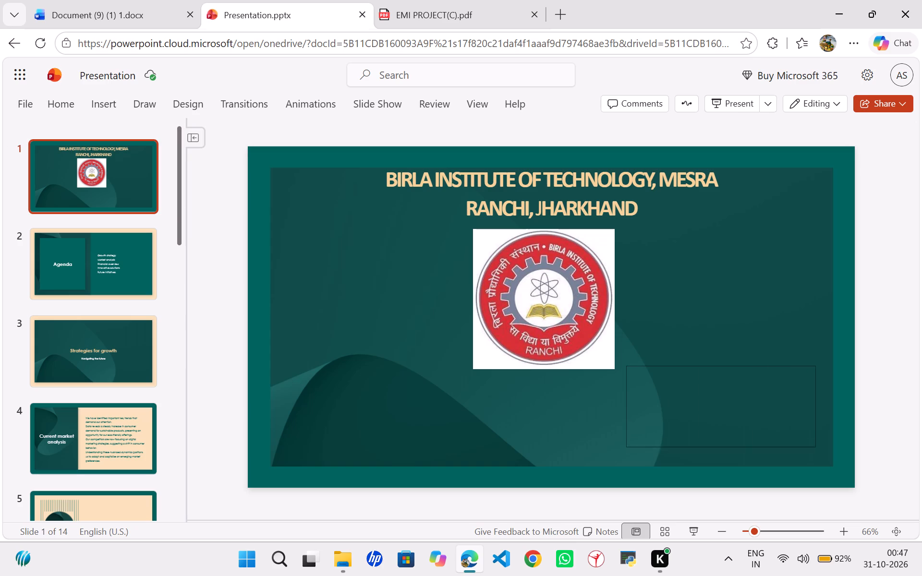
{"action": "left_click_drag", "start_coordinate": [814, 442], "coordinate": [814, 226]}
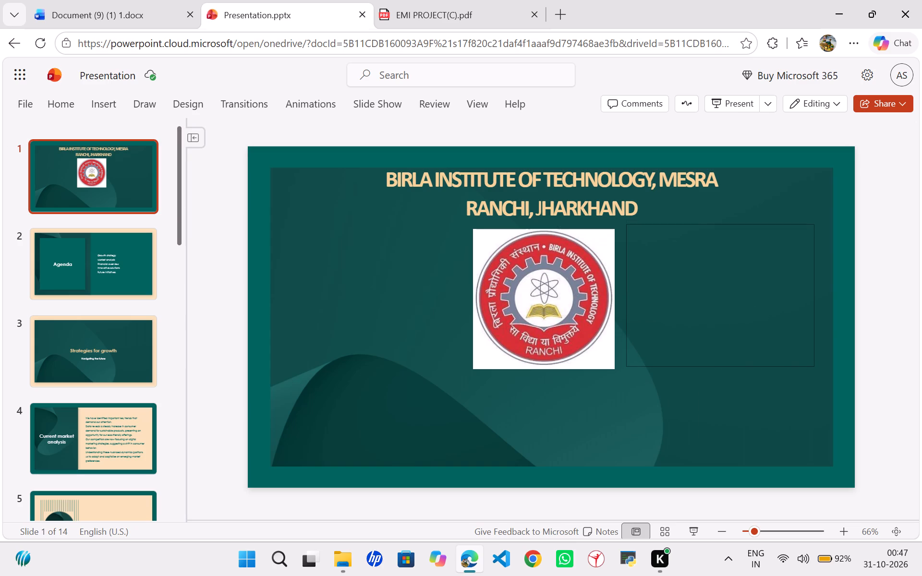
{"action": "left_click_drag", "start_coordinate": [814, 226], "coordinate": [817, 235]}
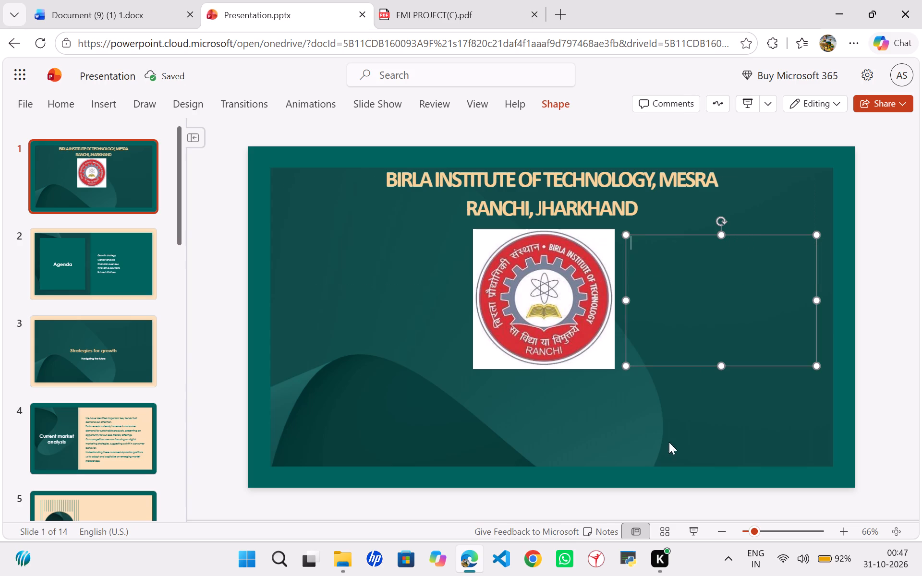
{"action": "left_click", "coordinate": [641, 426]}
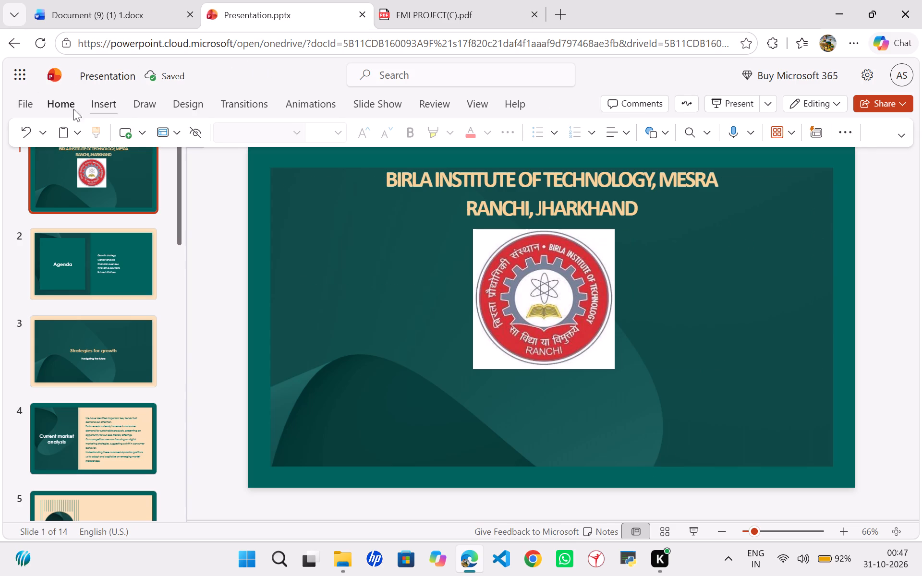
Draw a text box about 4.38 inches wide on slide 1, to the lower right of the logo within the dark panel.
{"action": "left_click", "coordinate": [96, 107]}
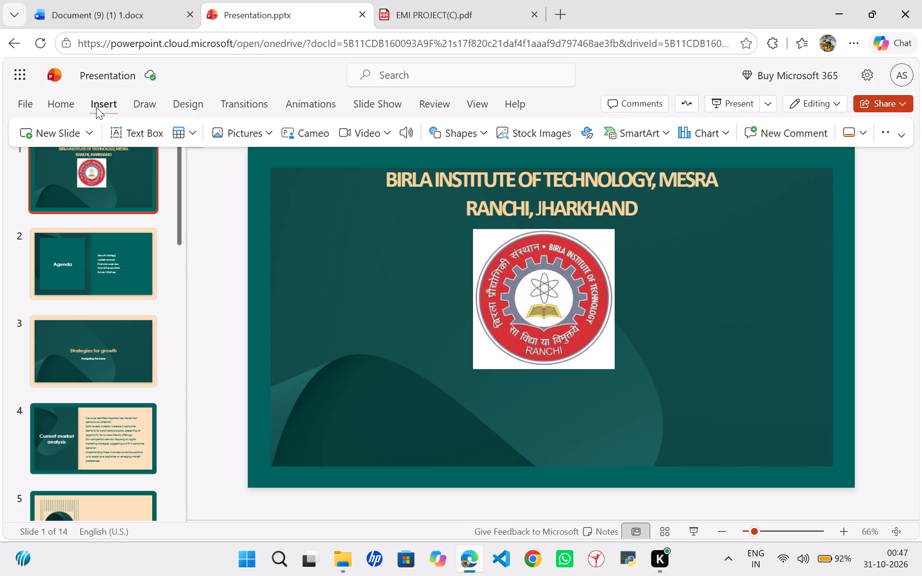
{"action": "left_click", "coordinate": [133, 132]}
{"action": "left_click_drag", "start_coordinate": [632, 334], "coordinate": [774, 458]}
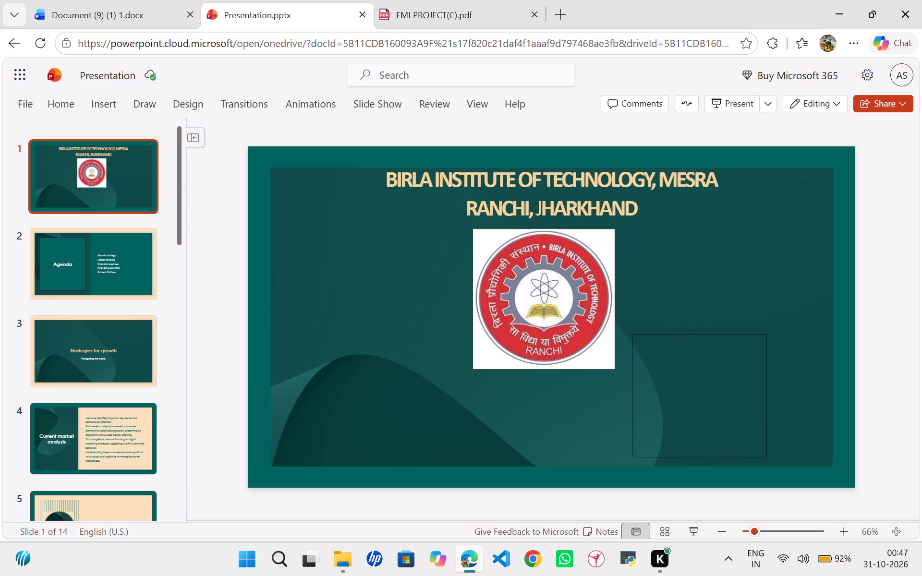
{"action": "left_click_drag", "start_coordinate": [774, 458], "coordinate": [832, 464]}
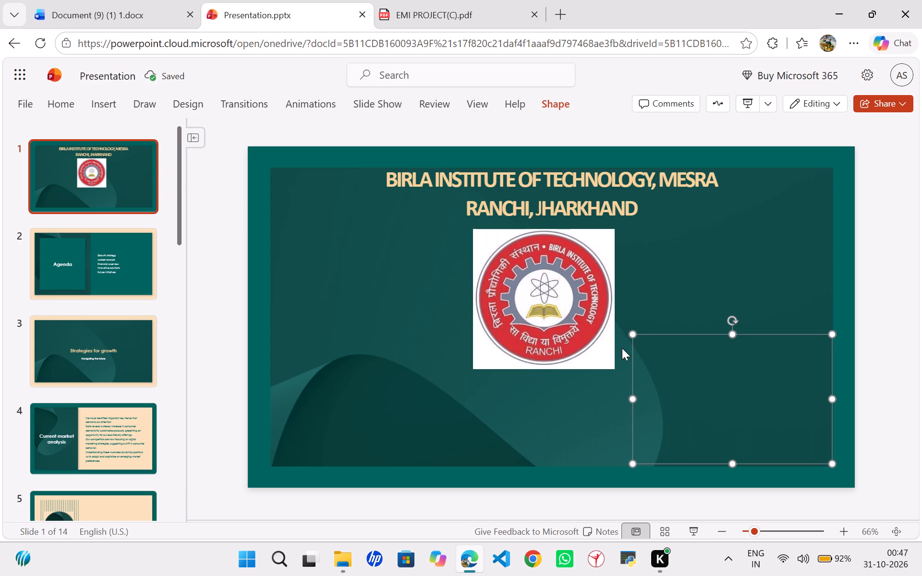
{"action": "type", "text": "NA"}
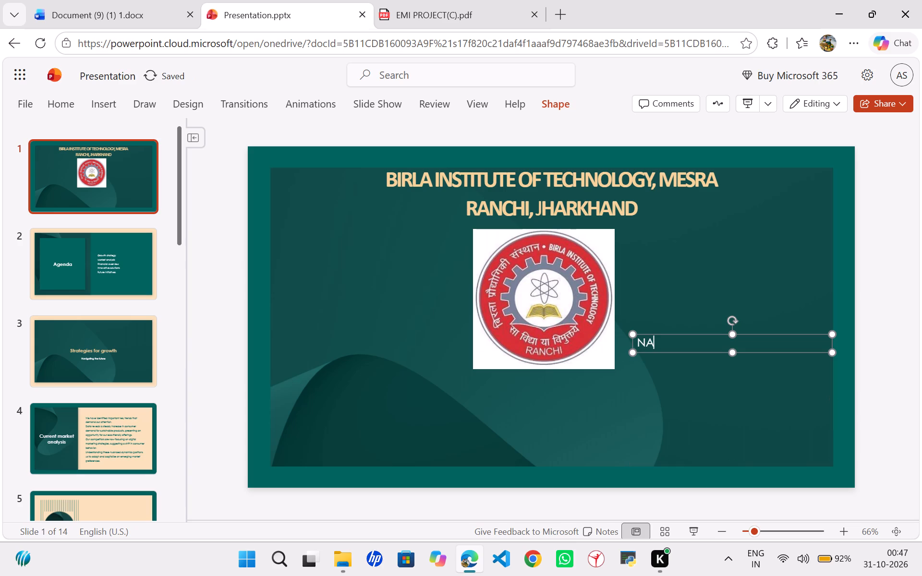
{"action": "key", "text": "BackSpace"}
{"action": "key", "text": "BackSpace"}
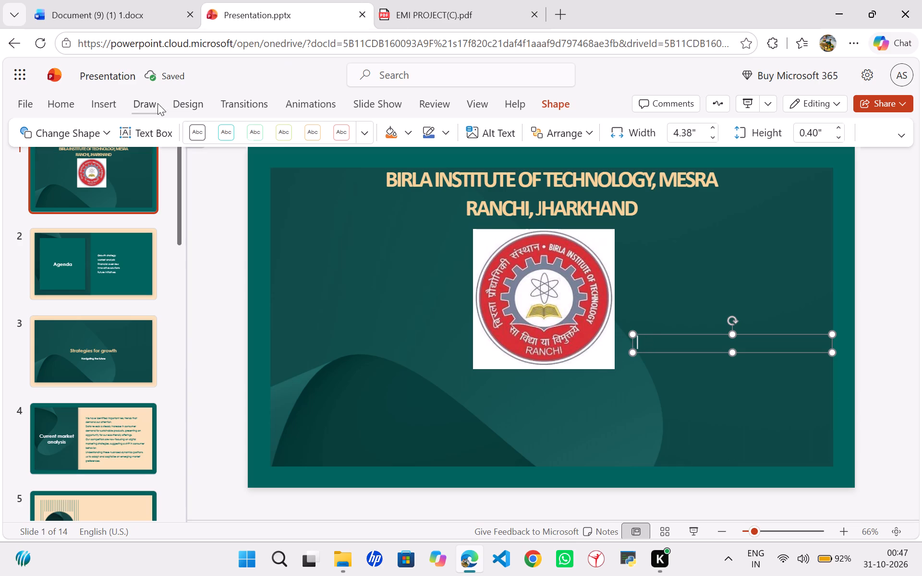
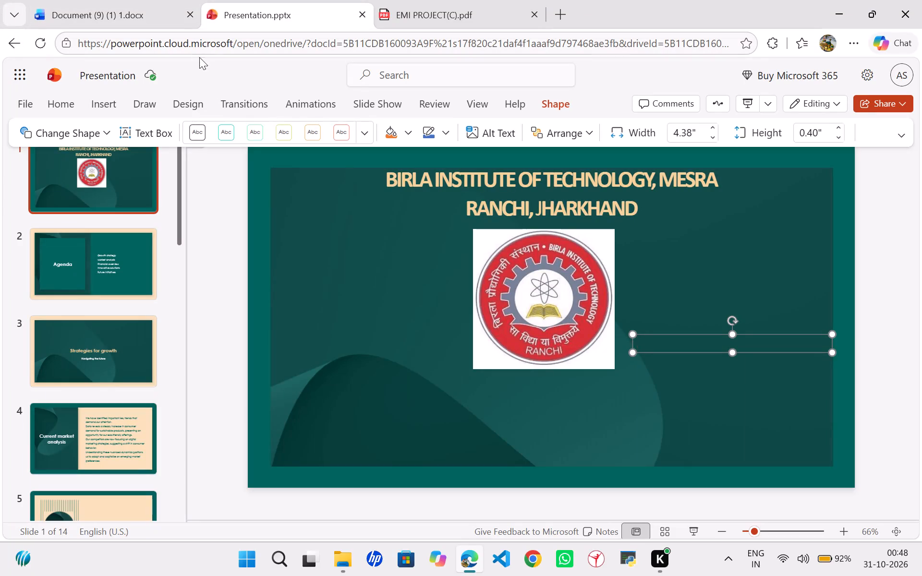
Set the font of the empty text box beside the logo on slide 1 to Angsana New at size 24.
{"action": "left_click", "coordinate": [76, 104]}
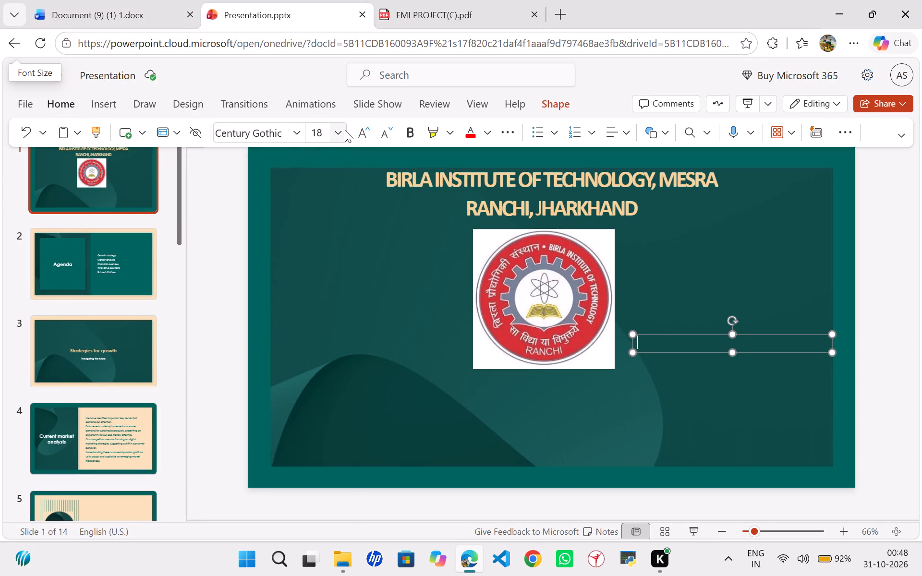
{"action": "left_click", "coordinate": [345, 130]}
{"action": "left_click", "coordinate": [328, 383]}
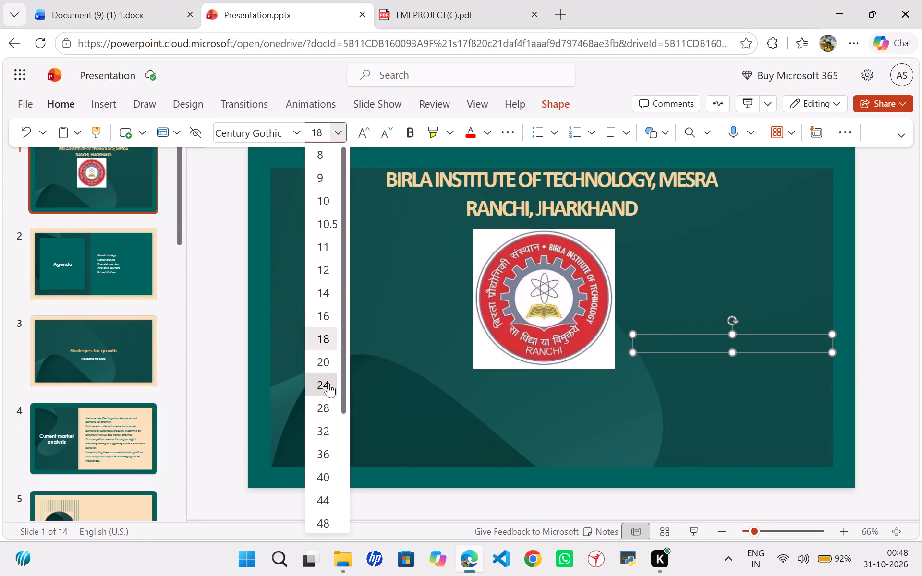
{"action": "left_click", "coordinate": [295, 134]}
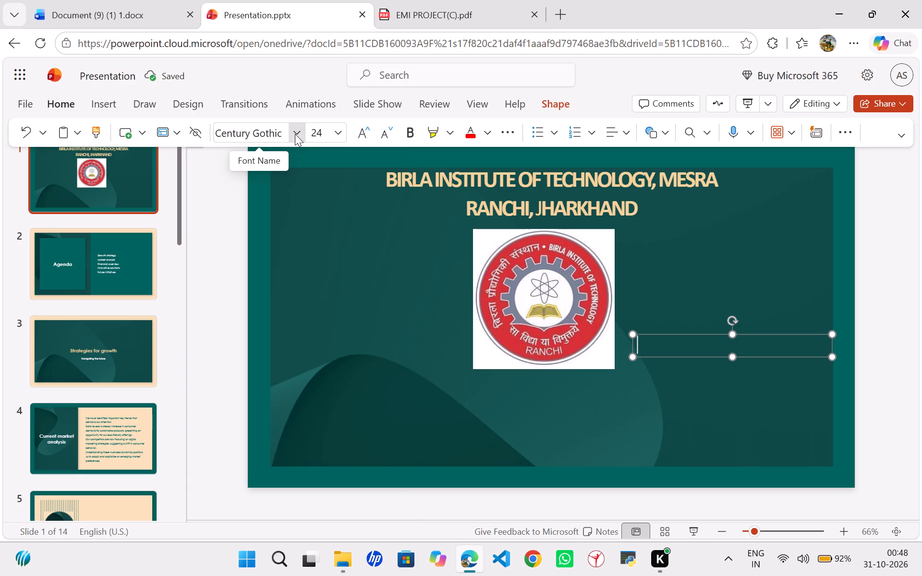
{"action": "left_click", "coordinate": [266, 186]}
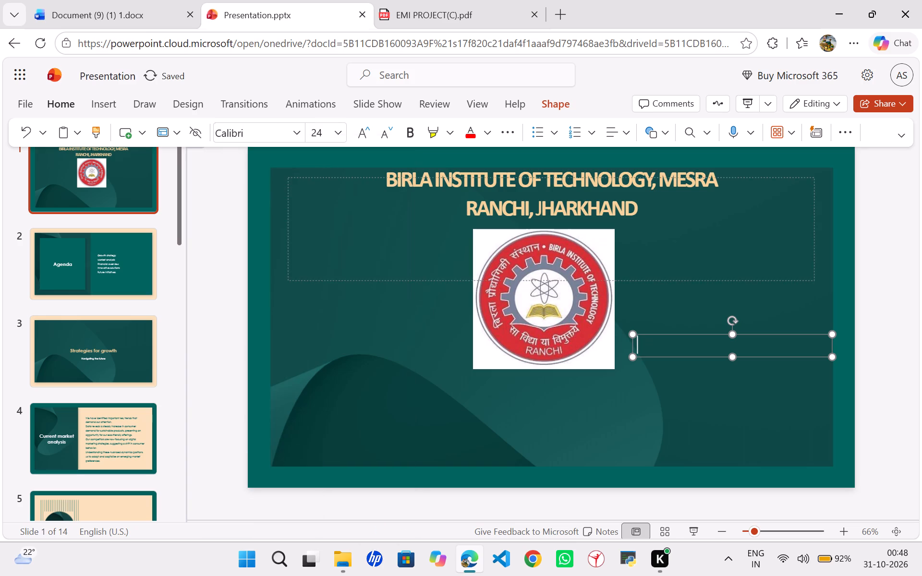
{"action": "left_click", "coordinate": [303, 139]}
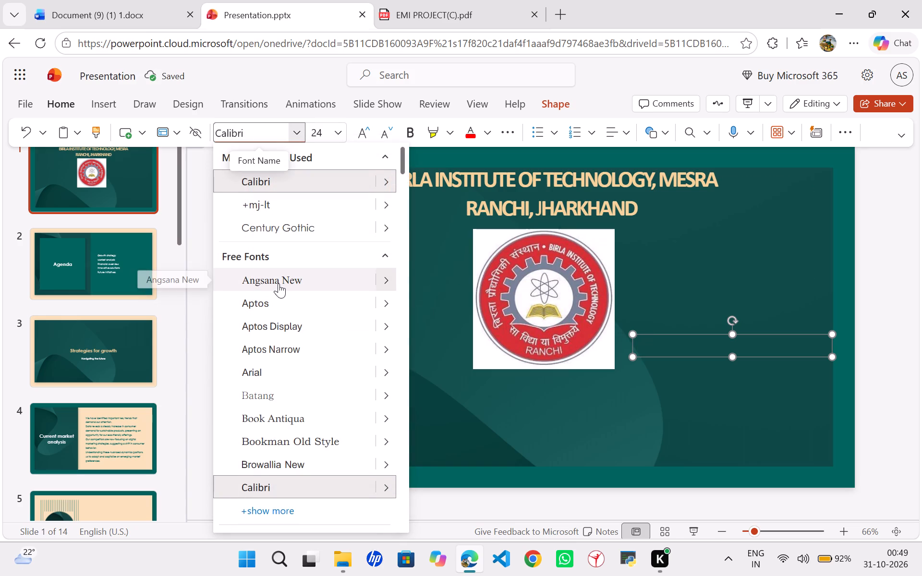
{"action": "left_click", "coordinate": [279, 283]}
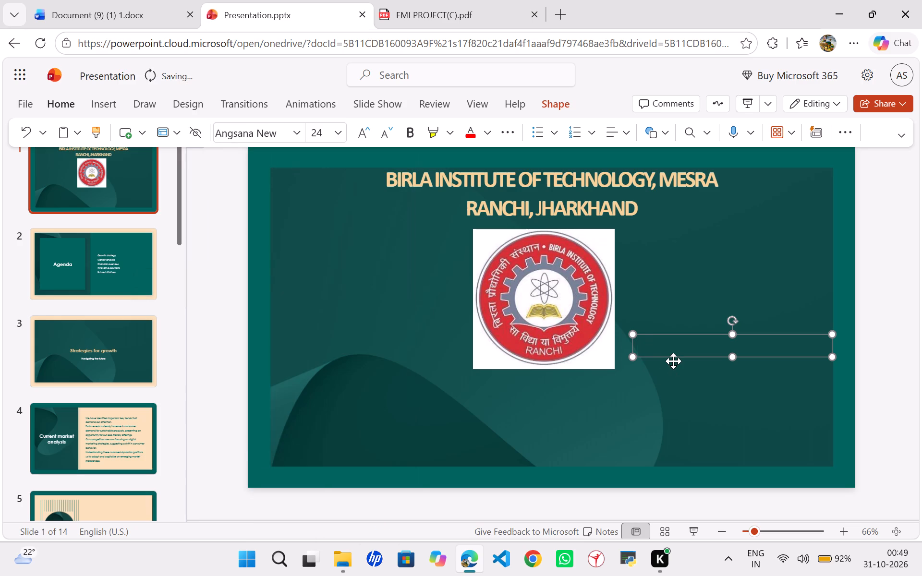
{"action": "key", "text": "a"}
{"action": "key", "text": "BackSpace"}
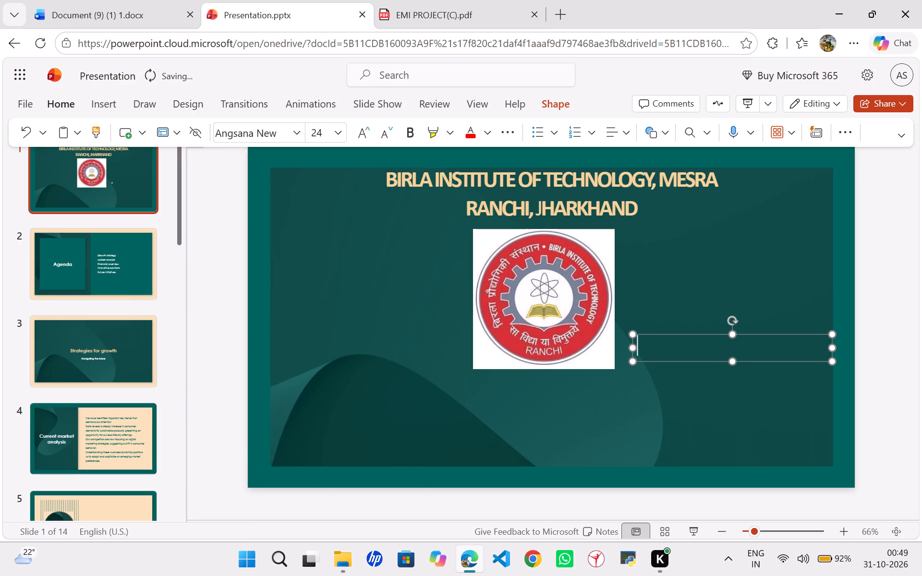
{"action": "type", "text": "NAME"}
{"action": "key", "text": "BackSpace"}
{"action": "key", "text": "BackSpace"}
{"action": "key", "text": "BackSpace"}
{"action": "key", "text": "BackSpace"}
Apply bold and the Light Blue standard color to the text in the empty text box.
{"action": "left_click", "coordinate": [415, 126]}
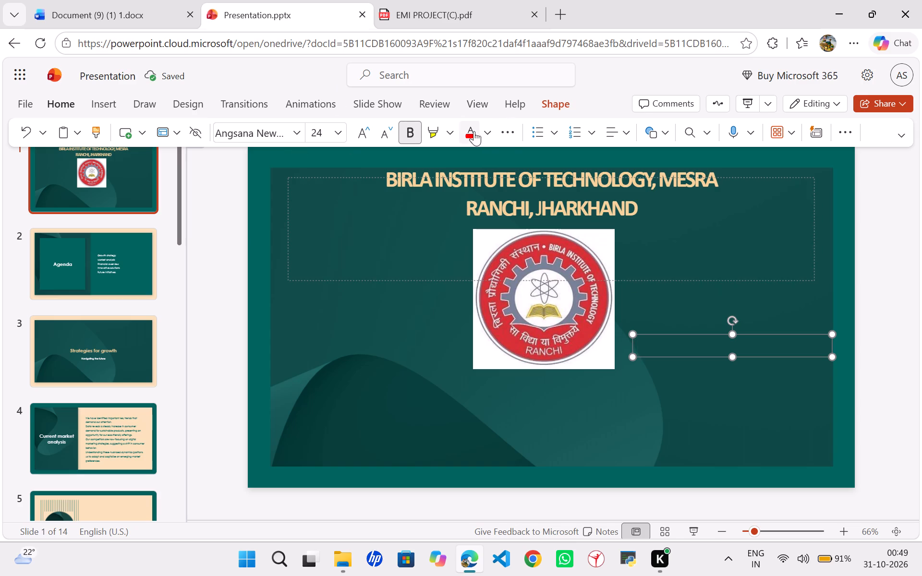
{"action": "left_click", "coordinate": [488, 132]}
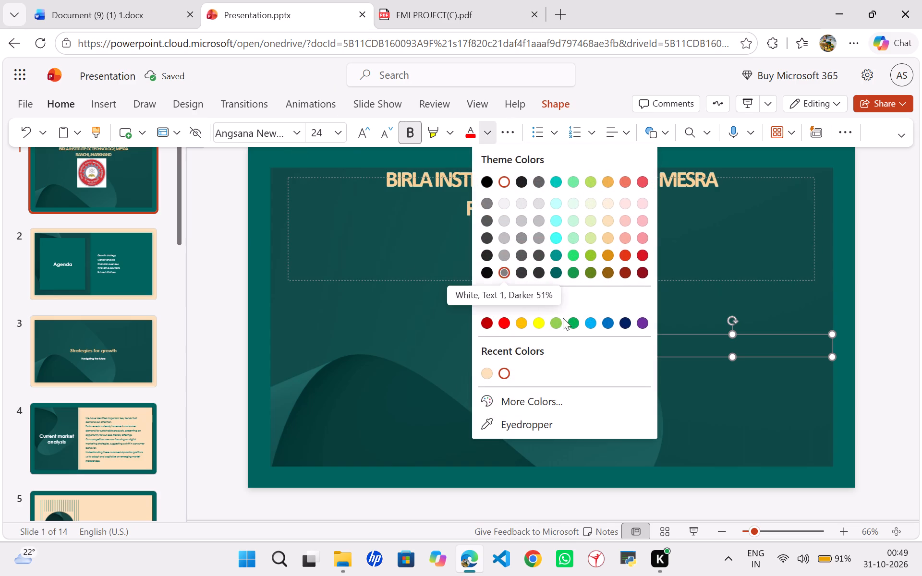
{"action": "left_click", "coordinate": [589, 324]}
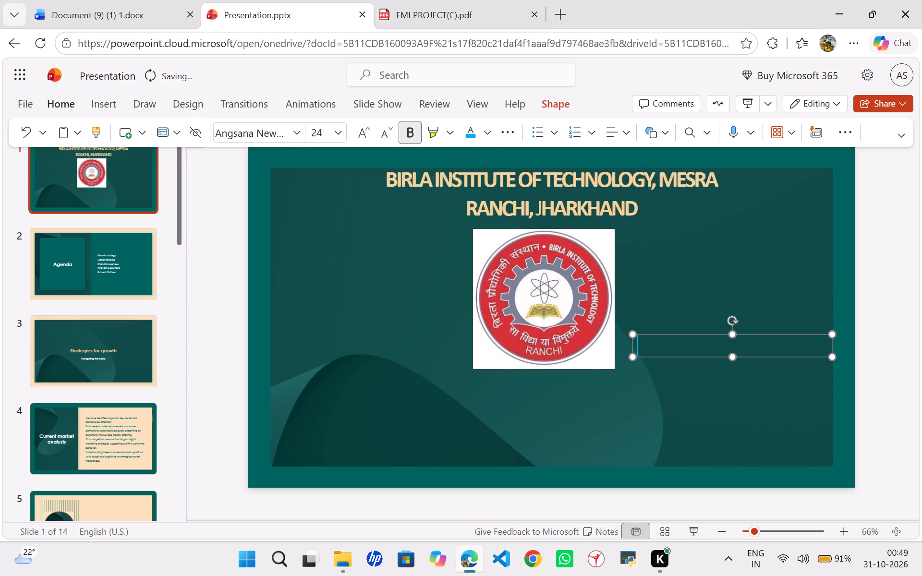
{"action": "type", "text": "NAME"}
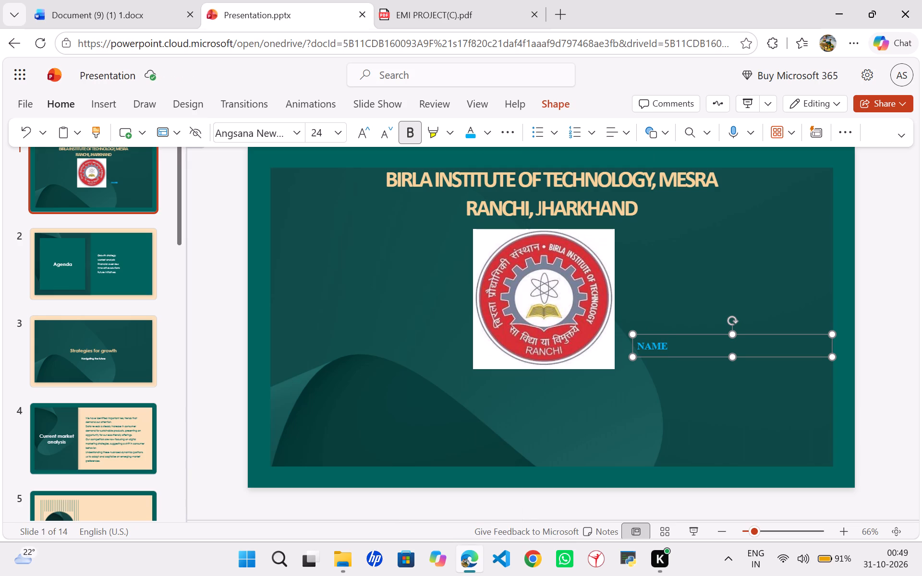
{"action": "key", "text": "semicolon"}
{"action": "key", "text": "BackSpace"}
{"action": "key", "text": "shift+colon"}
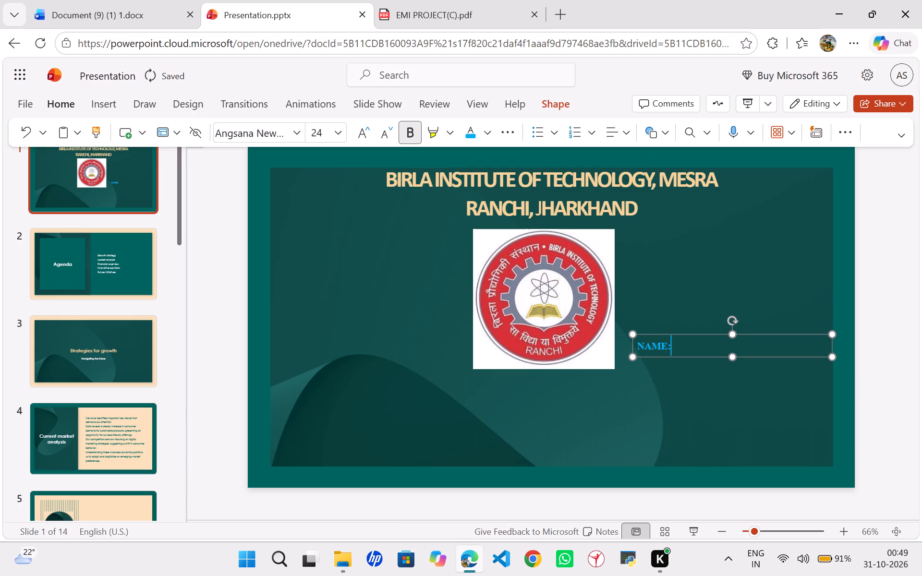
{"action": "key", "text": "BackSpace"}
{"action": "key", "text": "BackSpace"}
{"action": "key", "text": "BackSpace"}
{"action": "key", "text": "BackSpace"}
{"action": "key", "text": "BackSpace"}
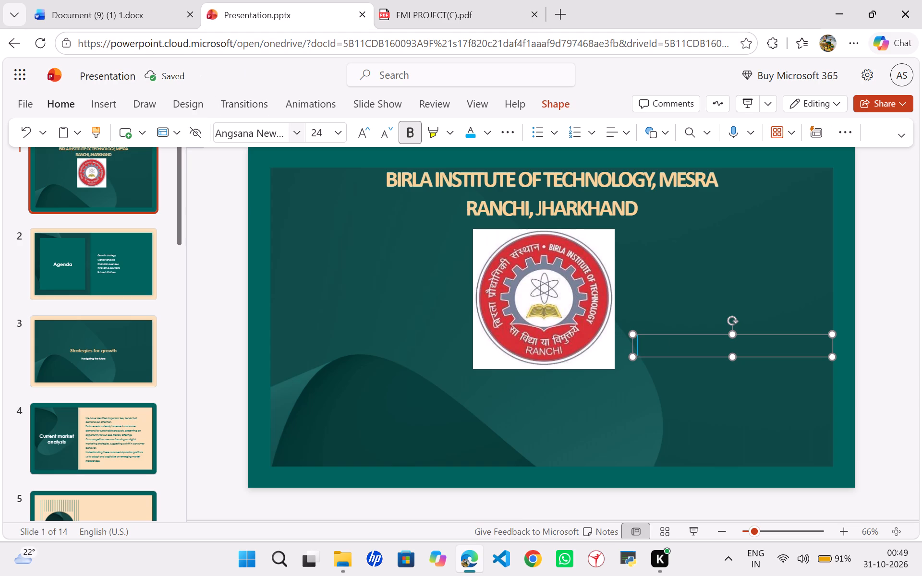
Enter a "NAME:" line with the student's full name in capitals at font size 28 in the text box.
{"action": "left_click", "coordinate": [339, 125]}
{"action": "left_click", "coordinate": [326, 414]}
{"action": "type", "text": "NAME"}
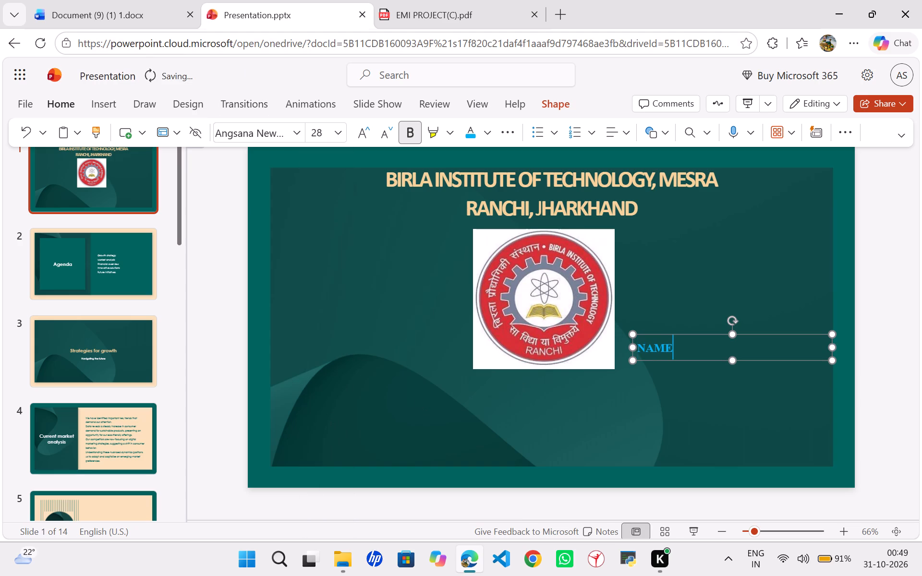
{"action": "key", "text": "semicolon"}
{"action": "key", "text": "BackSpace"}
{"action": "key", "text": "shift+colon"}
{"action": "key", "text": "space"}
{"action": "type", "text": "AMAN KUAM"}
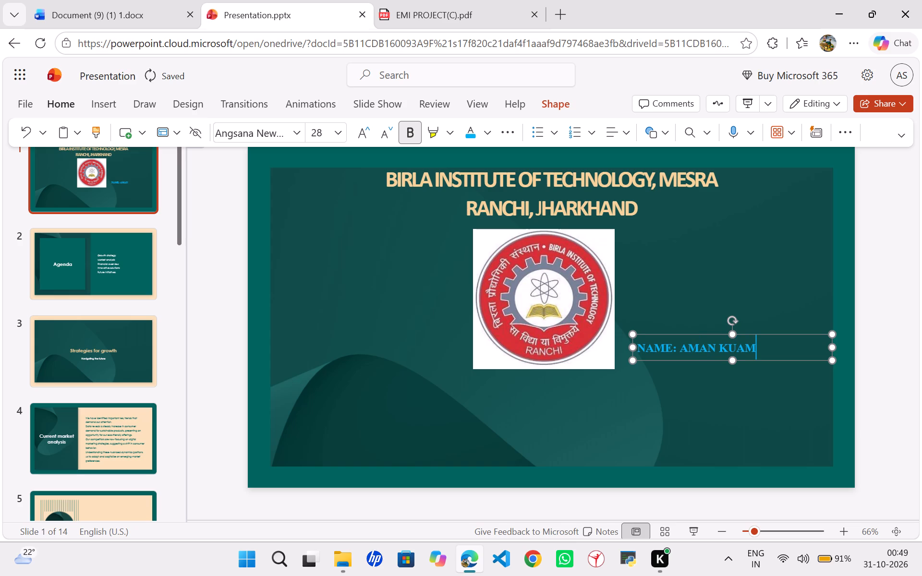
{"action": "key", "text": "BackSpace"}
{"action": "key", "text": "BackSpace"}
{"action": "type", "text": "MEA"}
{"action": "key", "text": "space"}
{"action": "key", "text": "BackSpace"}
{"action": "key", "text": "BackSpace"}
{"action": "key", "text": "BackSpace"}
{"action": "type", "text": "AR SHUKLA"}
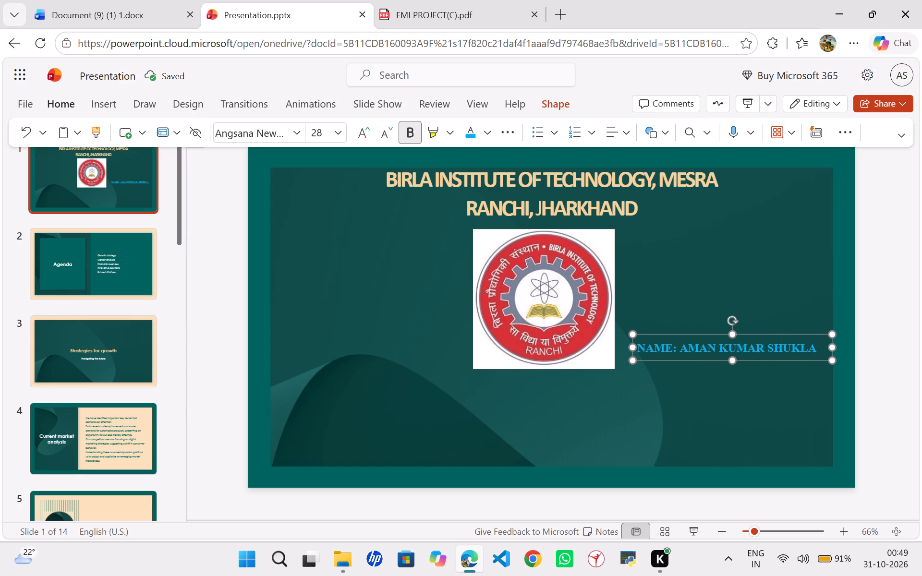
Add a second line reading "ROLL NO:" followed by the student's roll number.
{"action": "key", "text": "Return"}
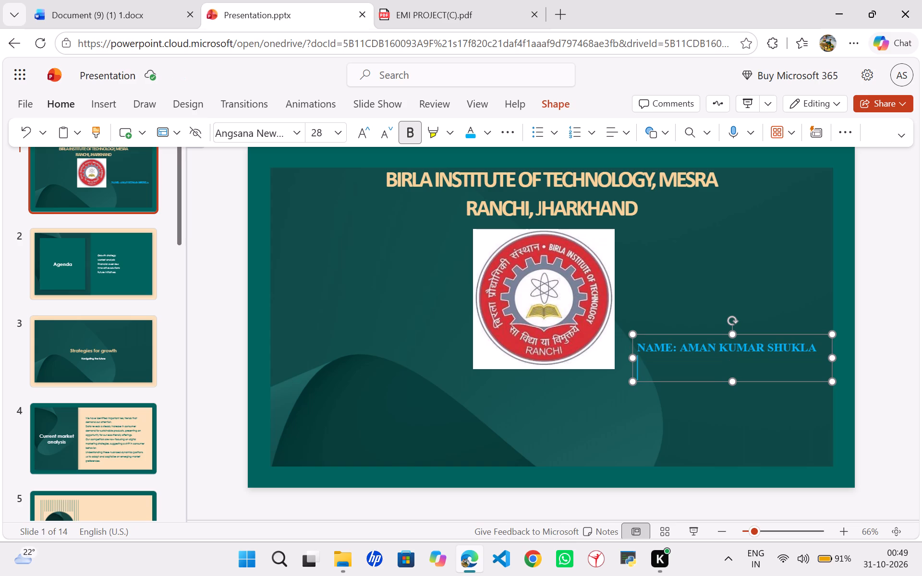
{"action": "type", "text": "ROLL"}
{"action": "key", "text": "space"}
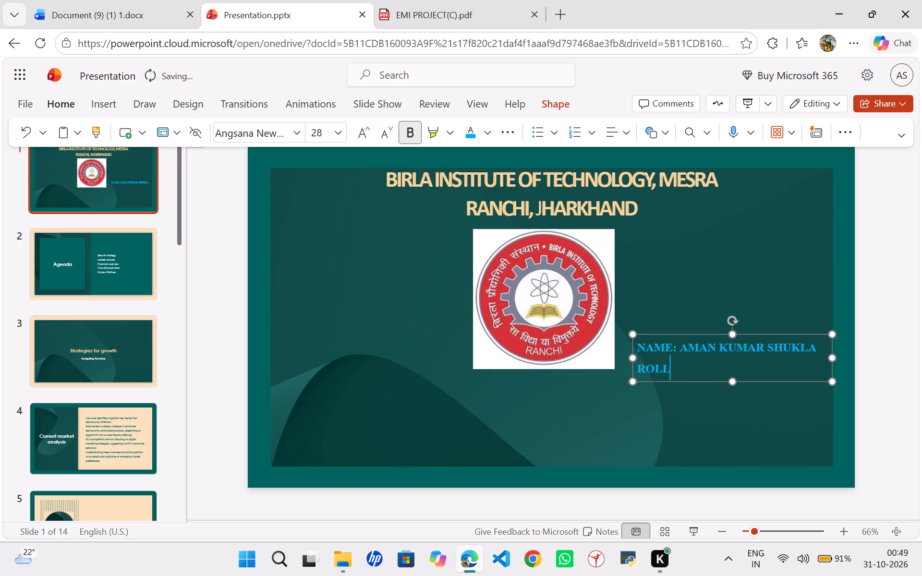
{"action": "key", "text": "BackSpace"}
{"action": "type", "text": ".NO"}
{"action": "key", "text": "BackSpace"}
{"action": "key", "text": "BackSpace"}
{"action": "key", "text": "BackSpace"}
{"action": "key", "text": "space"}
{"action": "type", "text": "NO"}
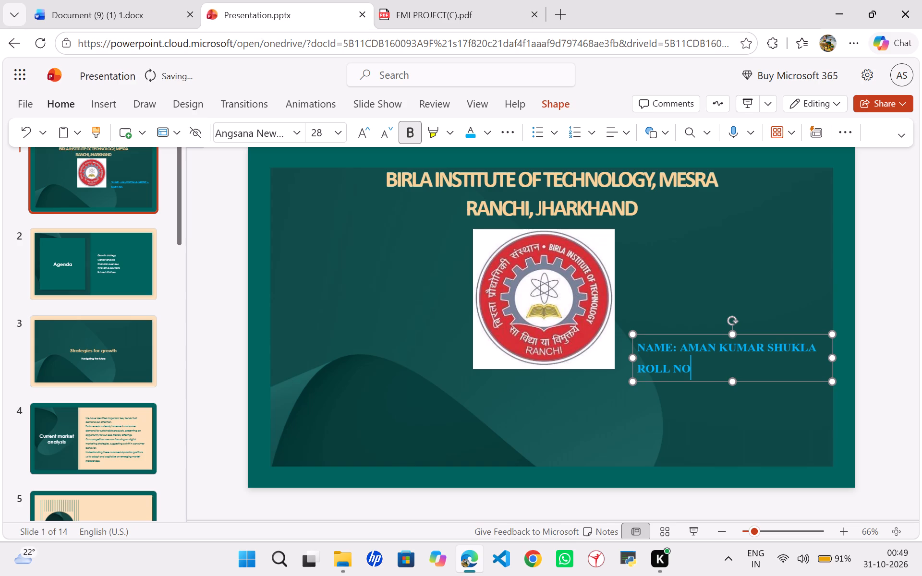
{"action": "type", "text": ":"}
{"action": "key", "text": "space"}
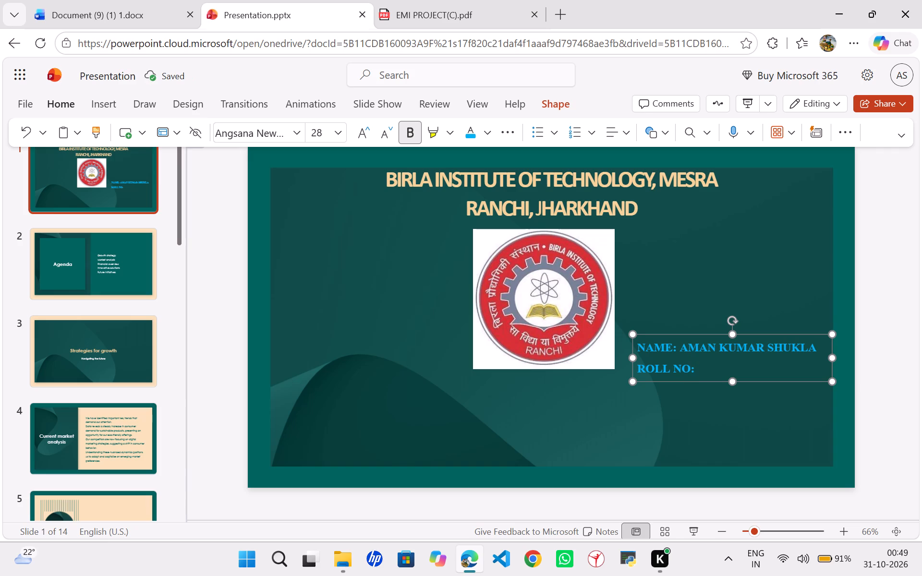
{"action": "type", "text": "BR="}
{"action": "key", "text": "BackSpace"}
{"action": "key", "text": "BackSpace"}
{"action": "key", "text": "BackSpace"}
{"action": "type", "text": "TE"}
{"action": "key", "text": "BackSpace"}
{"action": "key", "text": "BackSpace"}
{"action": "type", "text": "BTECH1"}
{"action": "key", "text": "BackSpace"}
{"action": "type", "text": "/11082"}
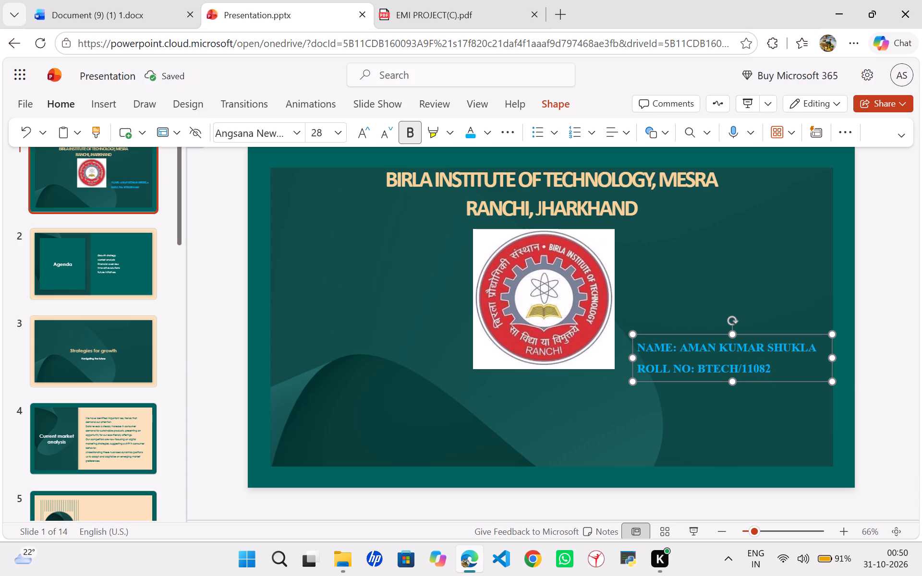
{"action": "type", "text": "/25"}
Start a third line with "BRANCH:" and check the branch name on the cover page of EMI PROJECT(C).pdf.
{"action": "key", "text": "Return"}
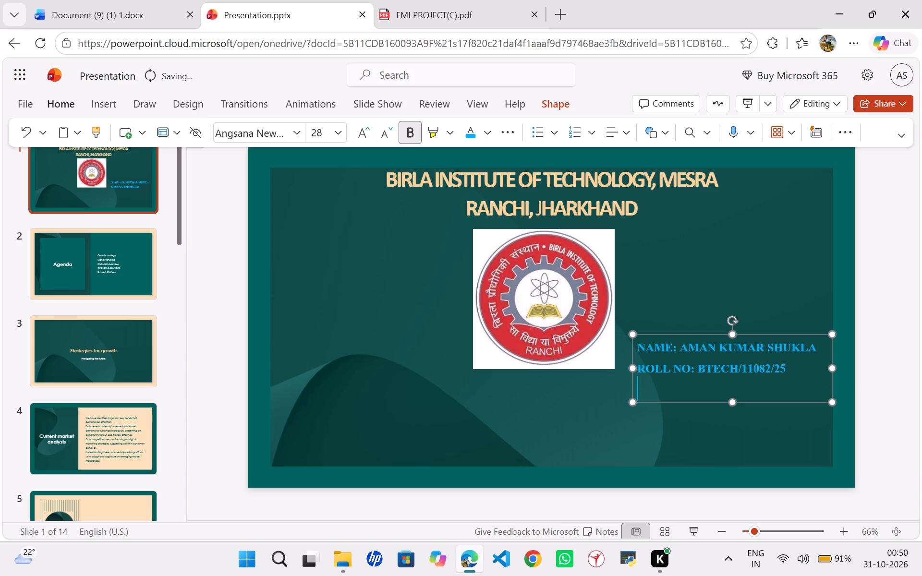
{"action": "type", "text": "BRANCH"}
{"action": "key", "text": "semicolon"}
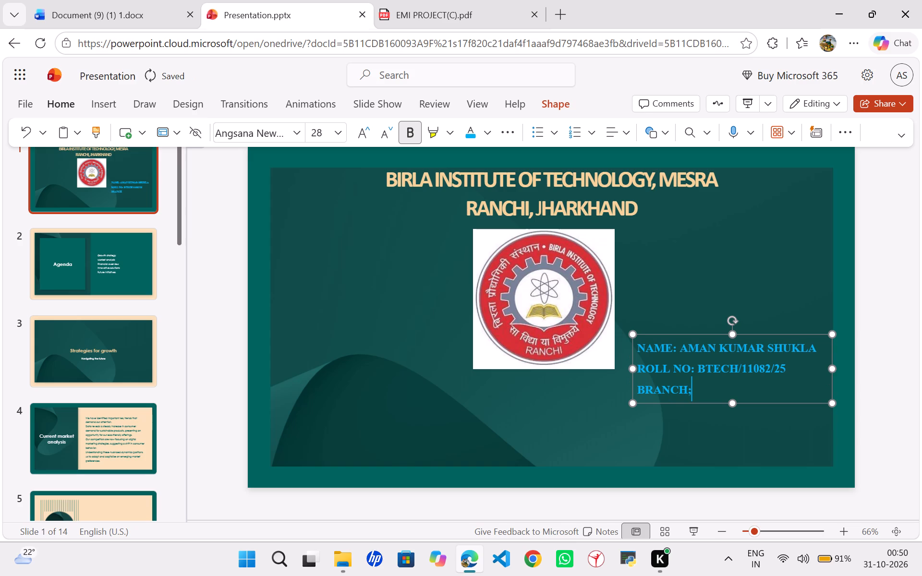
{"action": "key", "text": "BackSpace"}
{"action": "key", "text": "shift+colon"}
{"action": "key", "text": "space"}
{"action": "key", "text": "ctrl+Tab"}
{"action": "scroll", "coordinate": [518, 381], "scroll_direction": "down", "scroll_amount": 2}
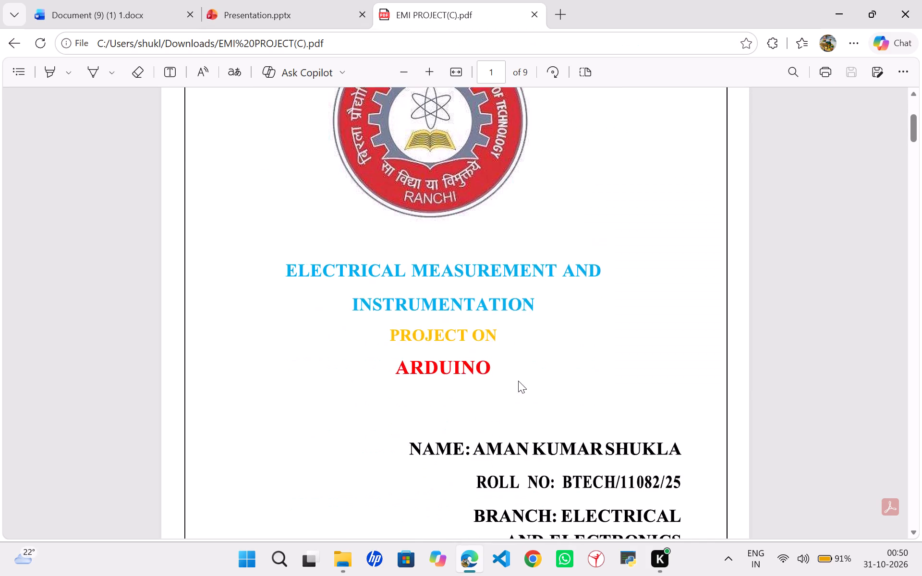
{"action": "scroll", "coordinate": [518, 381], "scroll_direction": "down", "scroll_amount": 2}
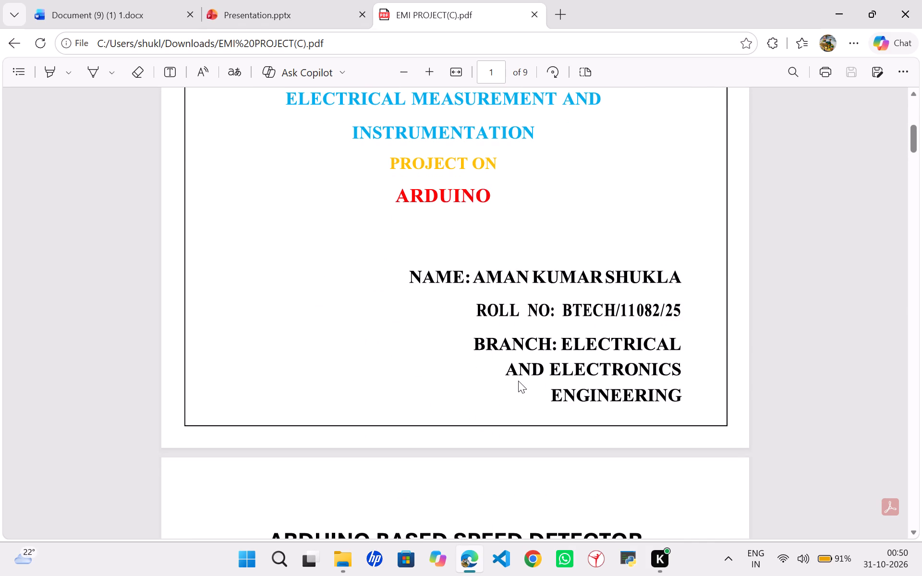
{"action": "key", "text": "ctrl+Tab"}
{"action": "key", "text": "ctrl+Tab"}
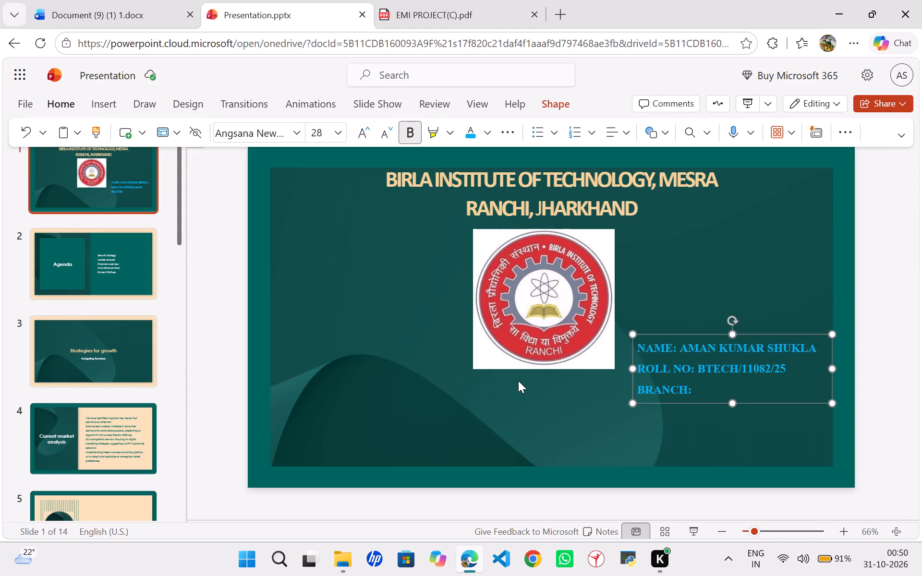
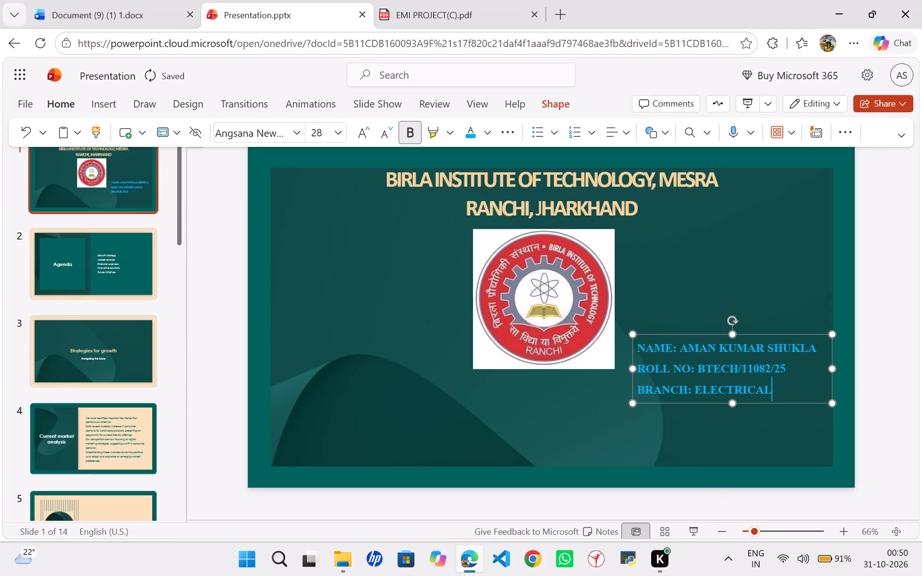
Complete the BRANCH line as ELECTRICAL AND ELECTRONICS ENGINEERING and compare it with the cover page of EMI PROJECT(C).pdf.
{"action": "key", "text": "space"}
{"action": "type", "text": "SNF"}
{"action": "key", "text": "space"}
{"action": "key", "text": "BackSpace"}
{"action": "key", "text": "equal"}
{"action": "key", "text": "BackSpace"}
{"action": "key", "text": "BackSpace"}
{"action": "key", "text": "BackSpace"}
{"action": "key", "text": "BackSpace"}
{"action": "key", "text": "space"}
{"action": "type", "text": "ADN"}
{"action": "key", "text": "BackSpace"}
{"action": "key", "text": "BackSpace"}
{"action": "key", "text": "BackSpace"}
{"action": "key", "text": "BackSpace"}
{"action": "type", "text": "AND"}
{"action": "key", "text": "space"}
{"action": "type", "text": "ELEC"}
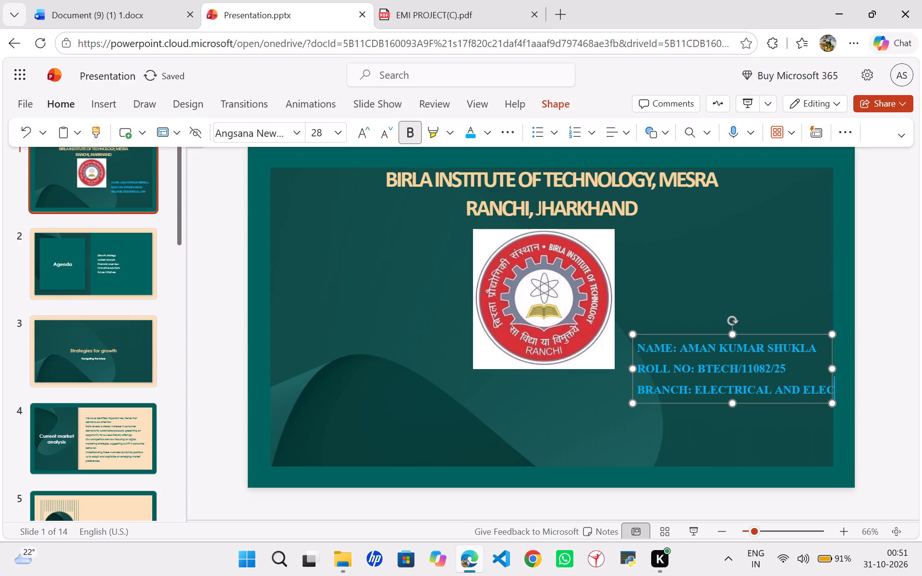
{"action": "type", "text": "TRONICS"}
{"action": "key", "text": "space"}
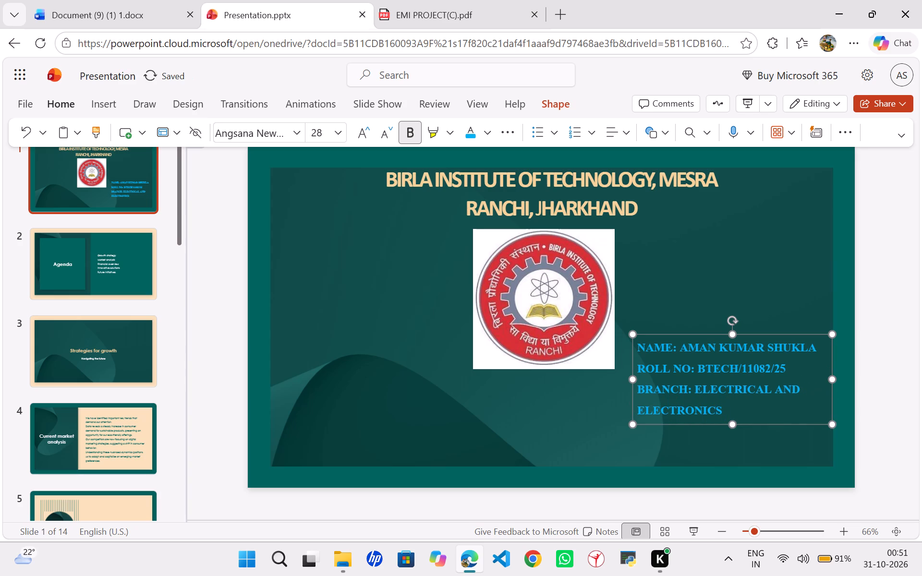
{"action": "type", "text": "ENG"}
{"action": "type", "text": "INEERING"}
{"action": "key", "text": "ctrl+Tab"}
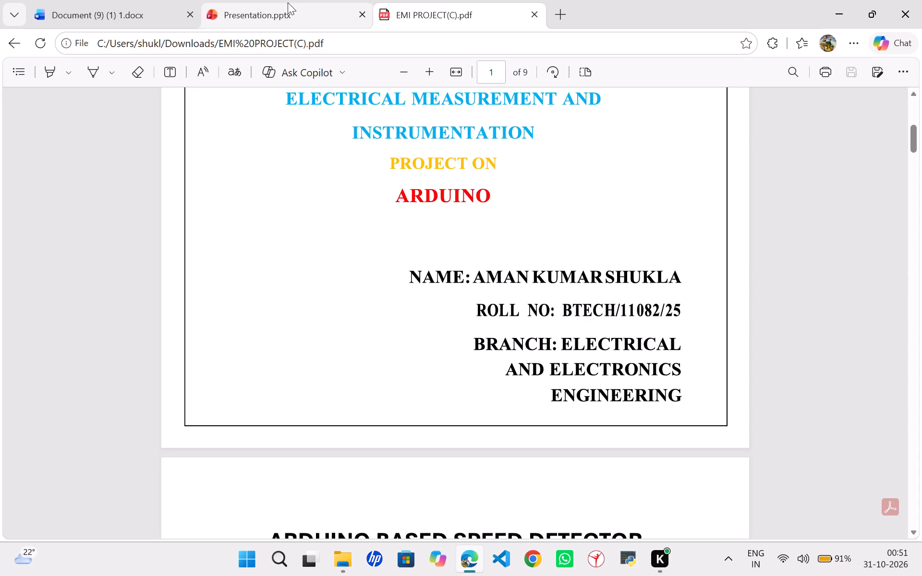
{"action": "left_click", "coordinate": [291, 8]}
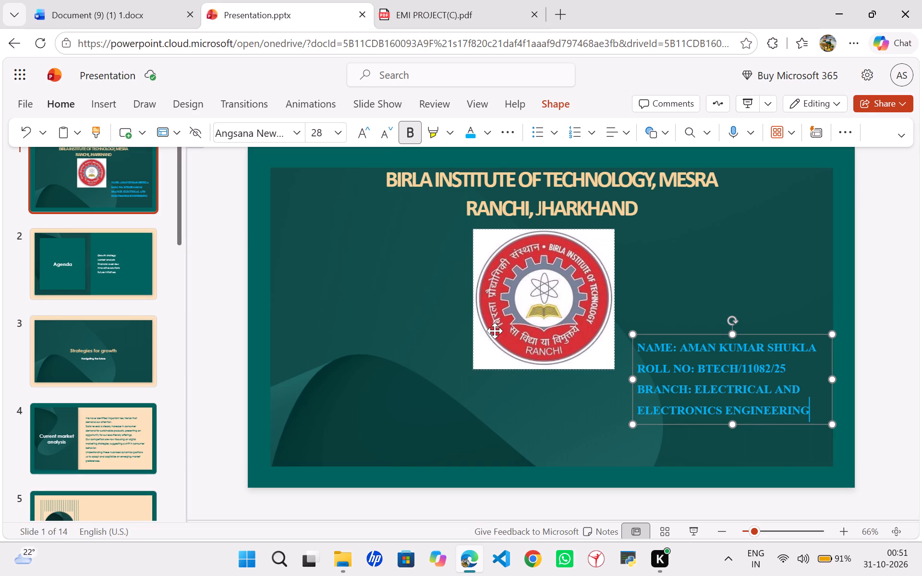
Set all the student details text on slide 1 to font size 29.
{"action": "scroll", "coordinate": [357, 341], "scroll_direction": "up", "scroll_amount": 1}
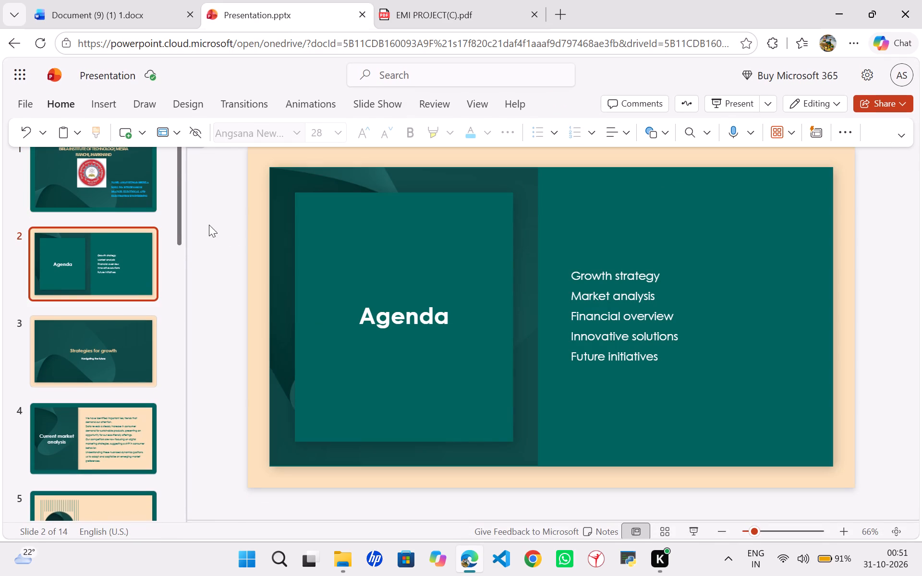
{"action": "left_click_drag", "start_coordinate": [180, 234], "coordinate": [174, 166]}
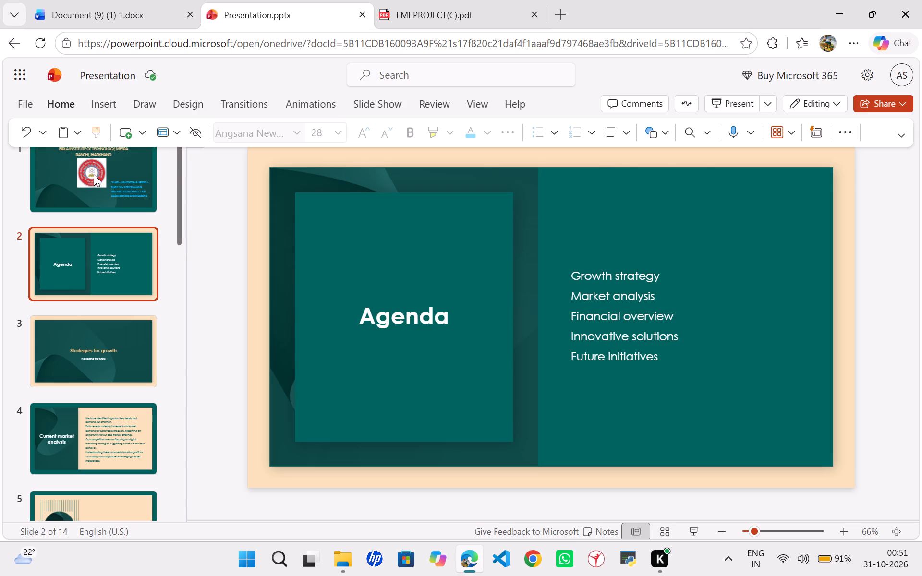
{"action": "left_click", "coordinate": [94, 174]}
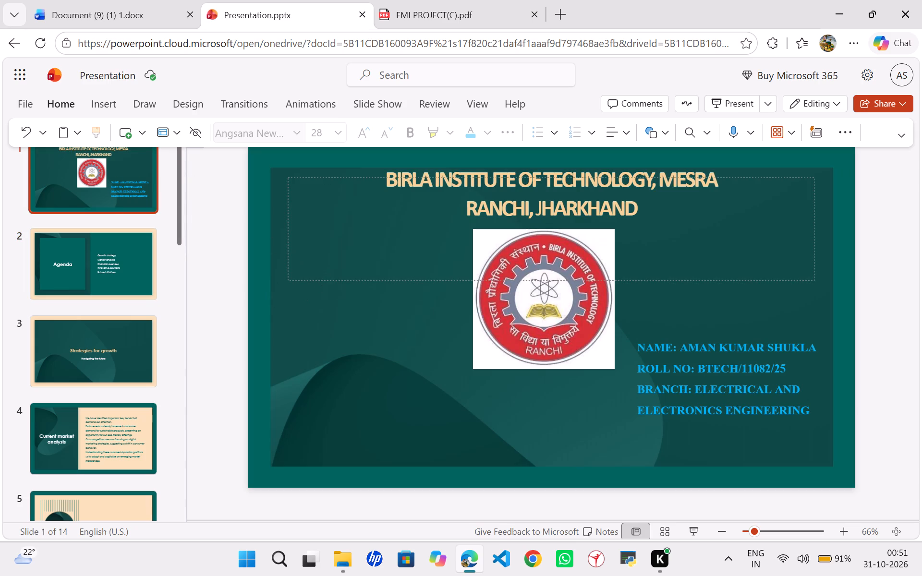
{"action": "left_click", "coordinate": [718, 359]}
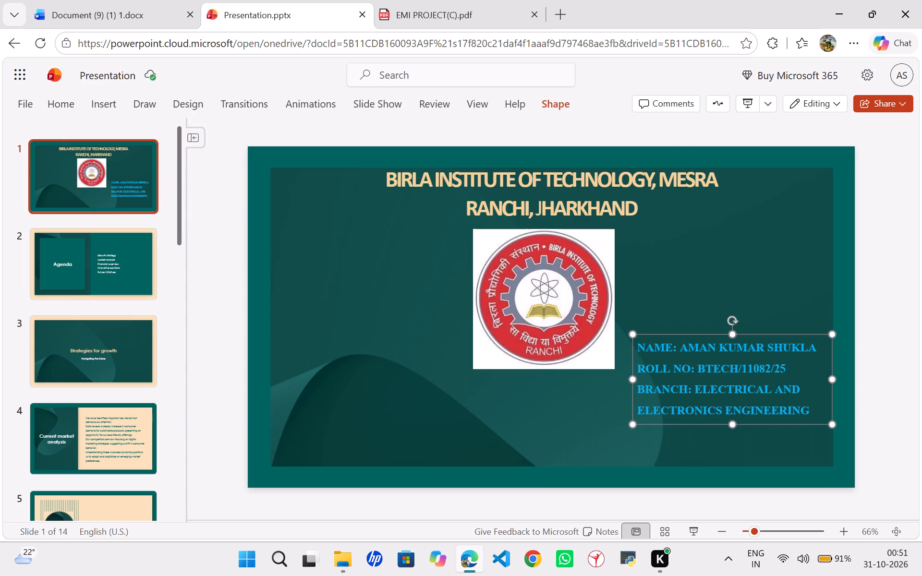
{"action": "left_click_drag", "start_coordinate": [639, 348], "coordinate": [829, 425]}
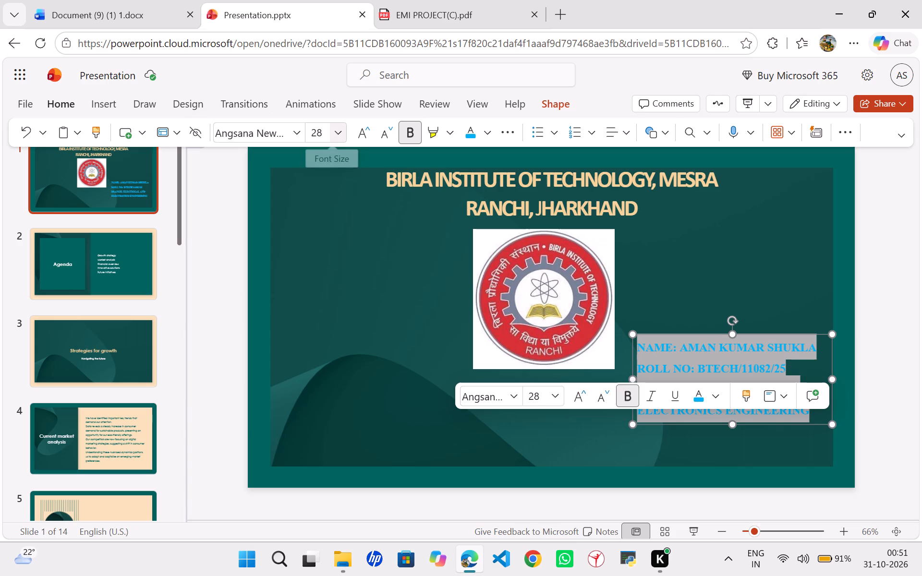
{"action": "left_click", "coordinate": [328, 129]}
{"action": "key", "text": "BackSpace"}
{"action": "type", "text": "29"}
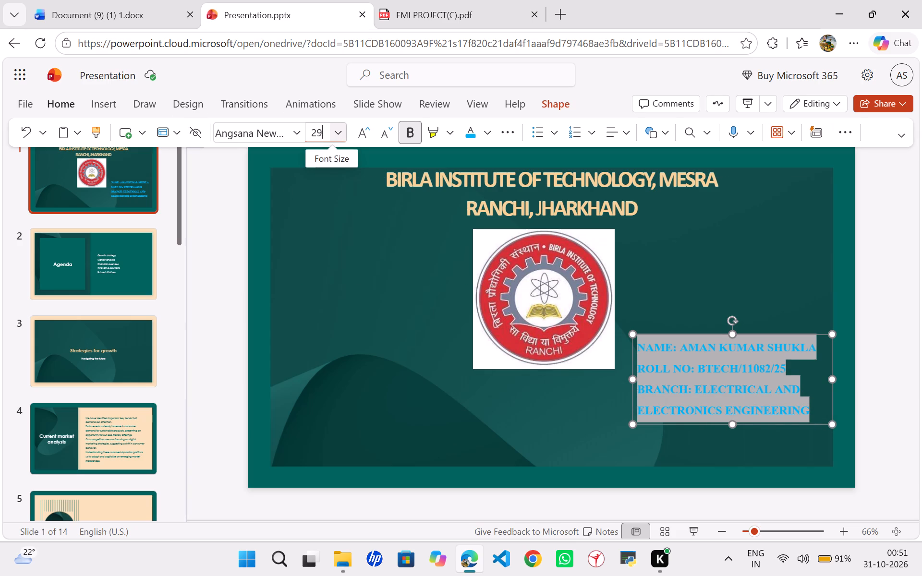
{"action": "key", "text": "Return"}
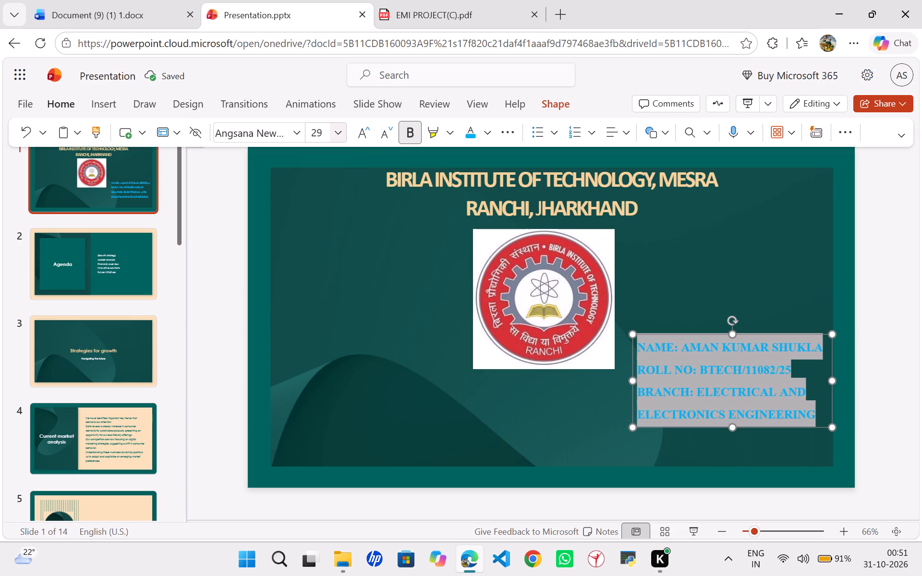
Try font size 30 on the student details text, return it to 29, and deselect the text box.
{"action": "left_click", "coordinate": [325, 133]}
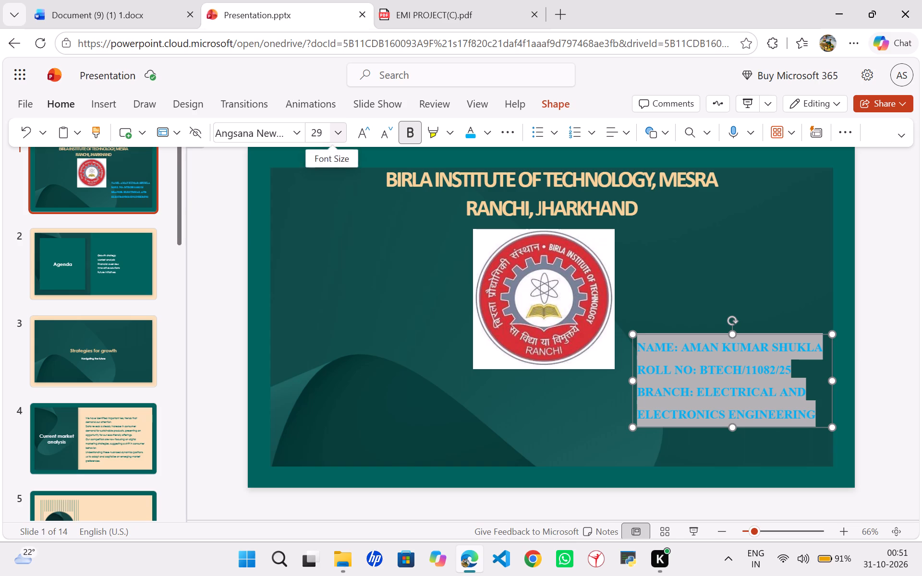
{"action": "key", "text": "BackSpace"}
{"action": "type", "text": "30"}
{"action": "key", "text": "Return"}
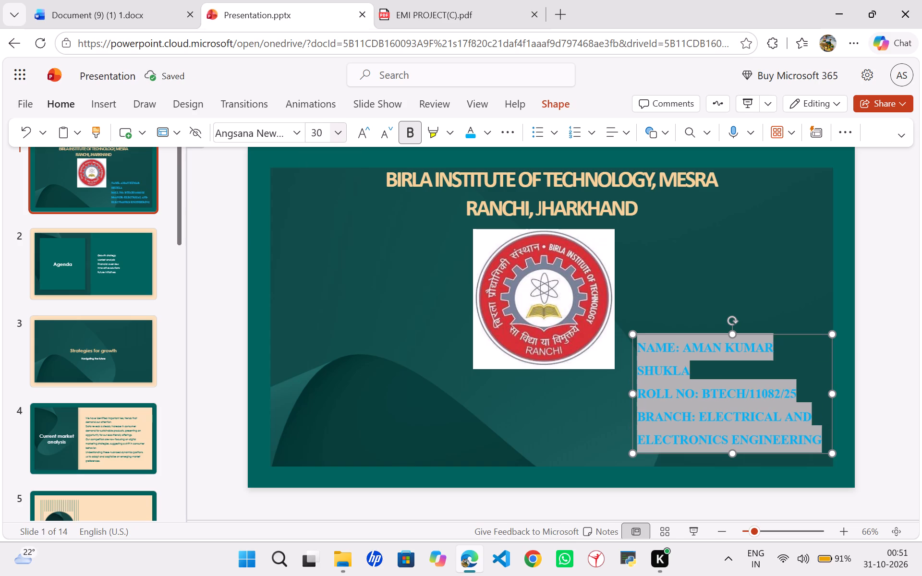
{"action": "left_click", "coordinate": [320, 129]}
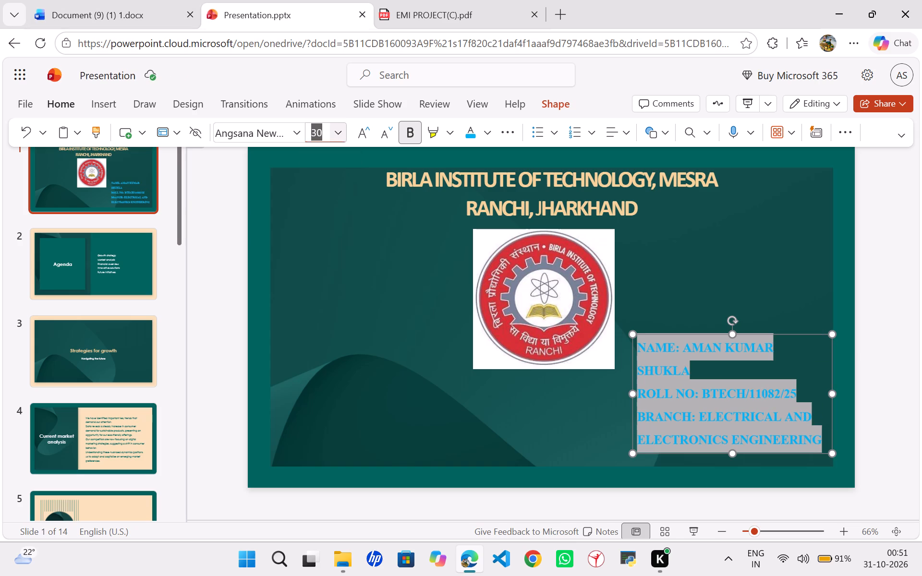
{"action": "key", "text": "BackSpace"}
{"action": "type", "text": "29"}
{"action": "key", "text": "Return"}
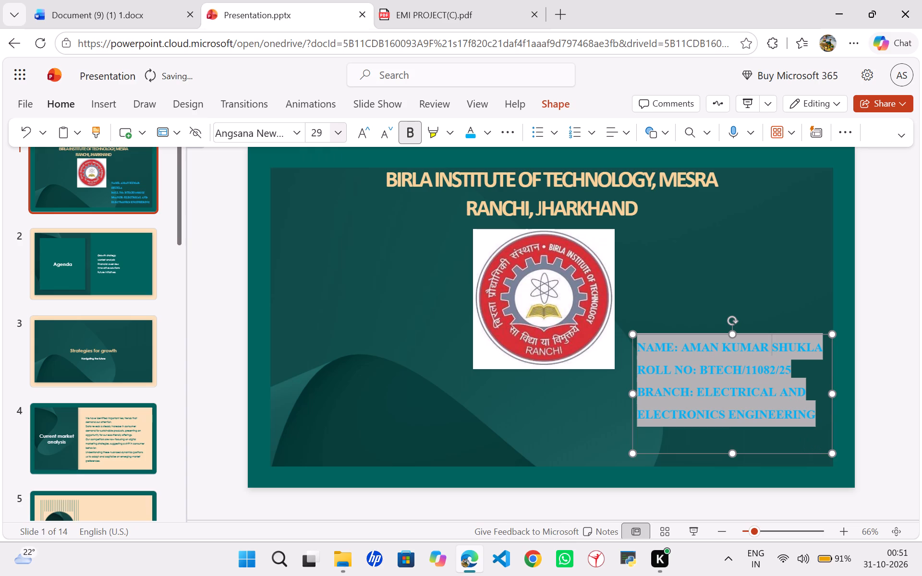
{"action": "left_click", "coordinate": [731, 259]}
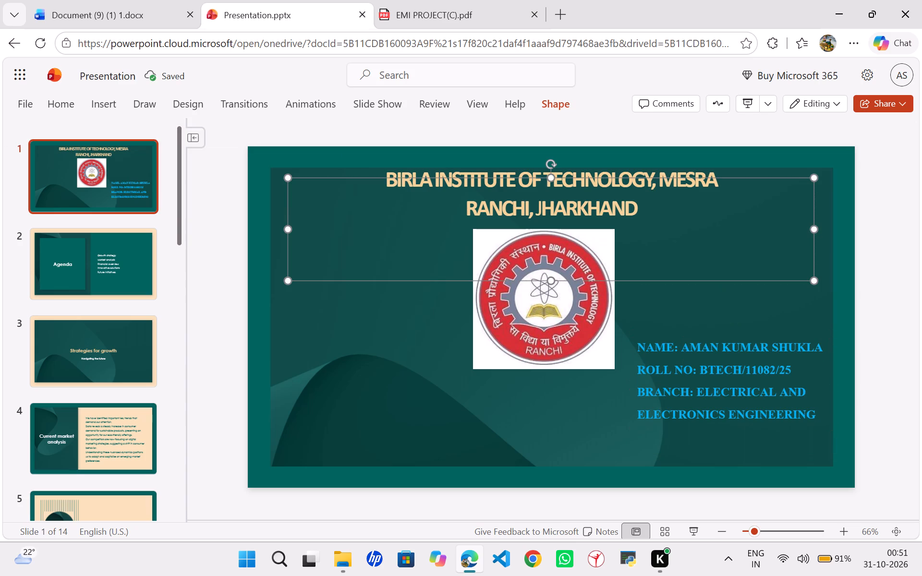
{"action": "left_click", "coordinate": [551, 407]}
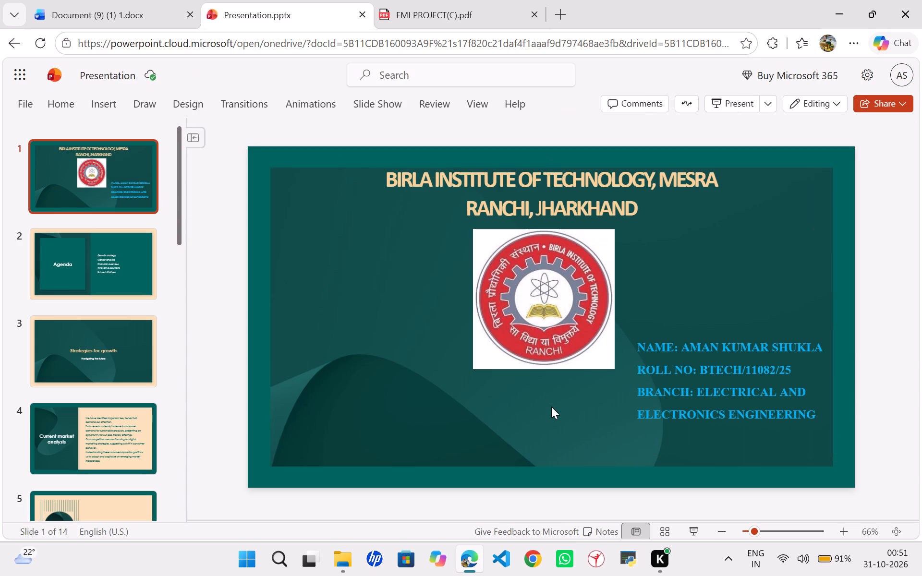
Close Document (9) (1) 1.docx and locate the project title and aim on page 2 of EMI PROJECT(C).pdf.
{"action": "left_click", "coordinate": [125, 270]}
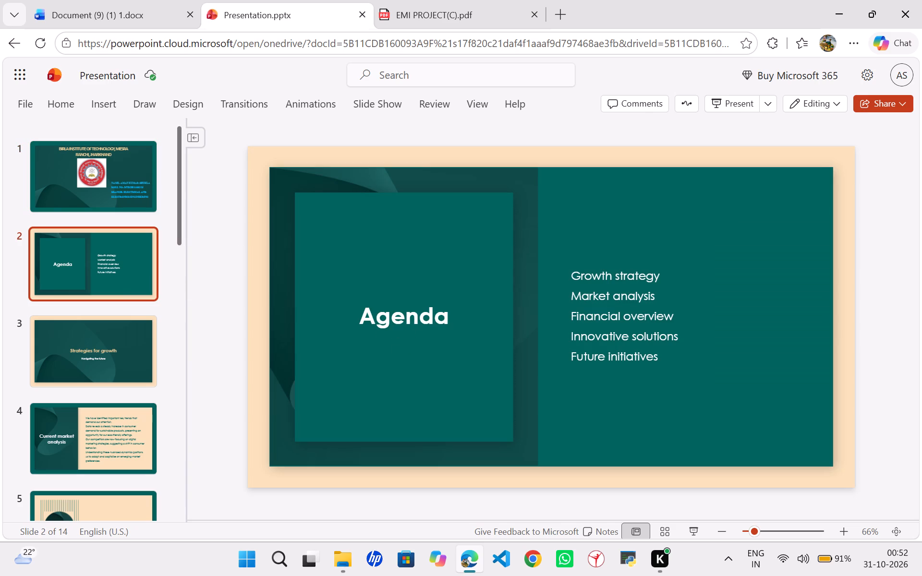
{"action": "left_click", "coordinate": [437, 4]}
{"action": "left_click", "coordinate": [146, 0]}
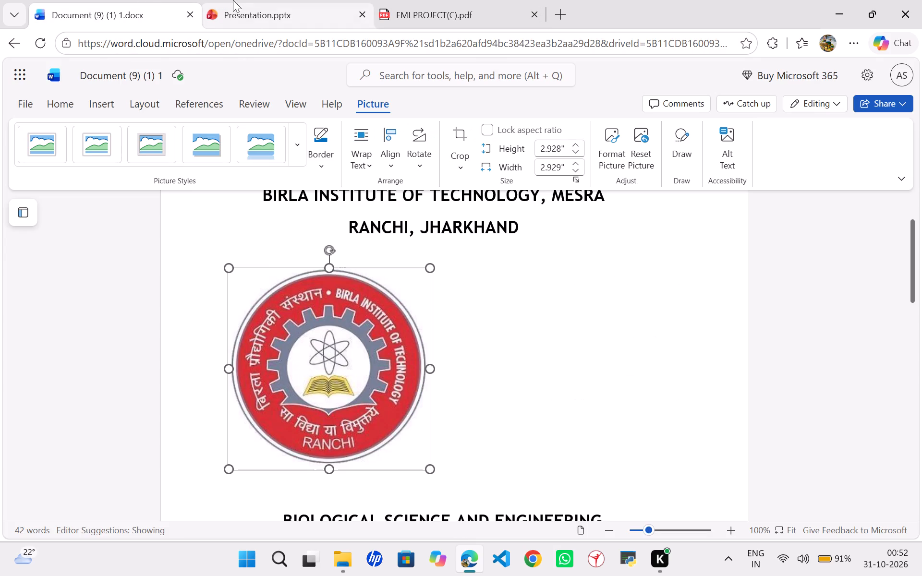
{"action": "scroll", "coordinate": [314, 292], "scroll_direction": "down", "scroll_amount": 6}
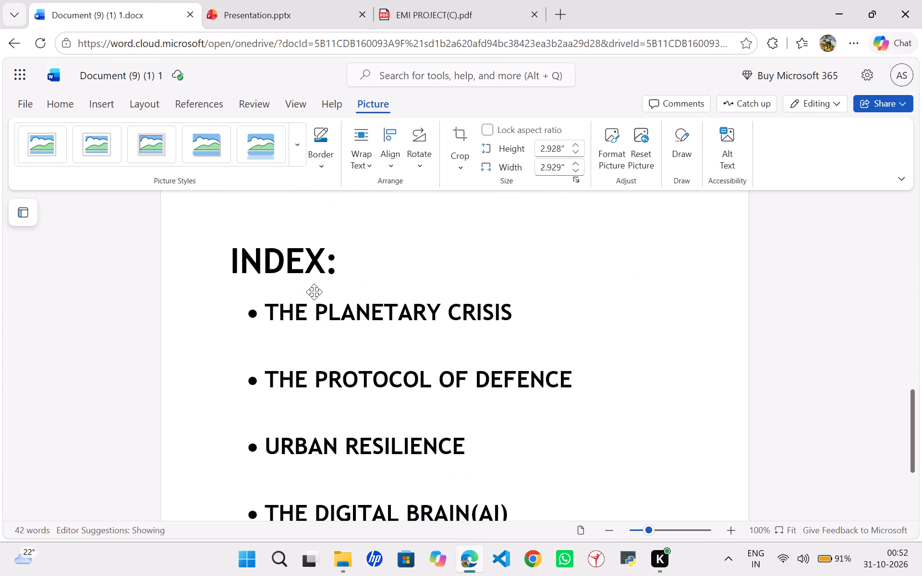
{"action": "scroll", "coordinate": [314, 292], "scroll_direction": "up", "scroll_amount": 8}
{"action": "left_click", "coordinate": [404, 0]}
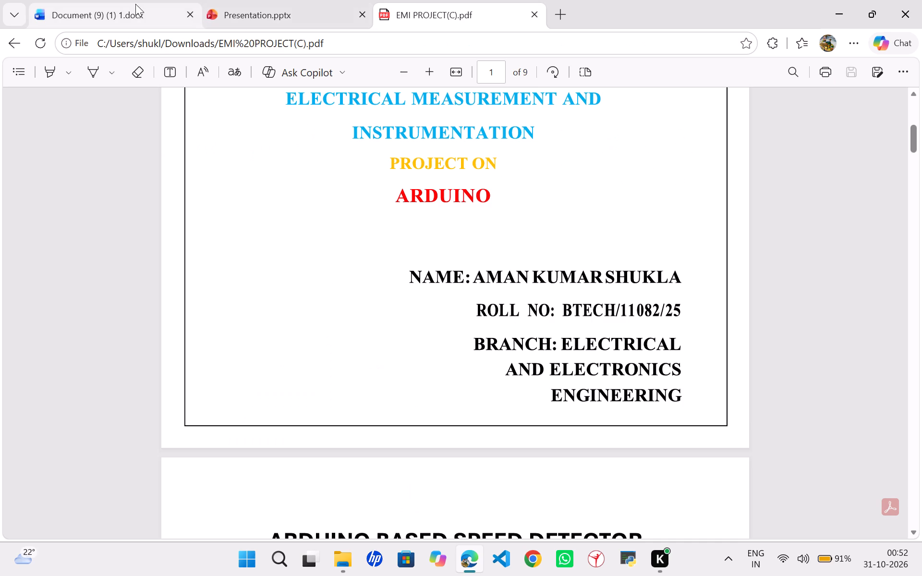
{"action": "left_click", "coordinate": [194, 12]}
{"action": "scroll", "coordinate": [437, 347], "scroll_direction": "down", "scroll_amount": 2}
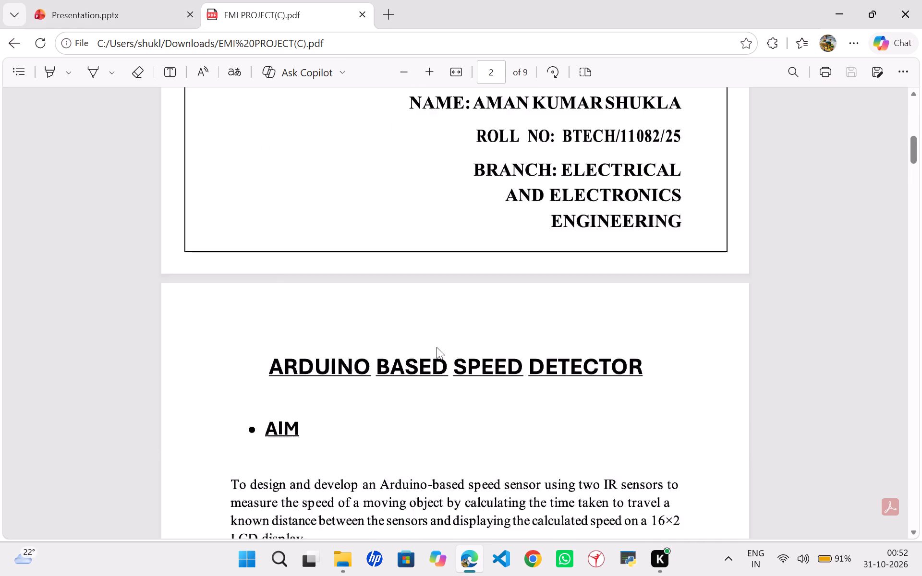
{"action": "scroll", "coordinate": [437, 347], "scroll_direction": "down", "scroll_amount": 1}
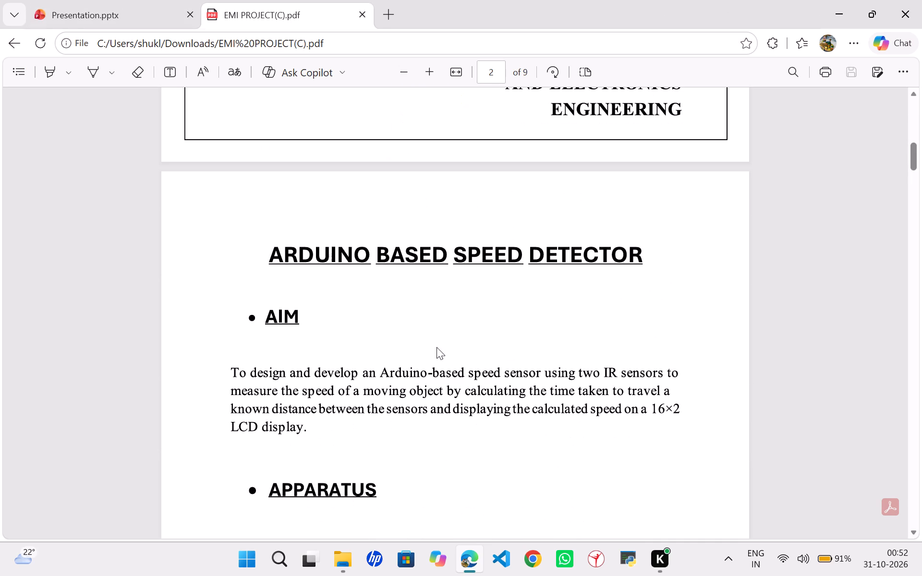
In the presentation, move the Agenda slide below the "Strategies for growth" slide so it becomes slide 3.
{"action": "left_click", "coordinate": [78, 0]}
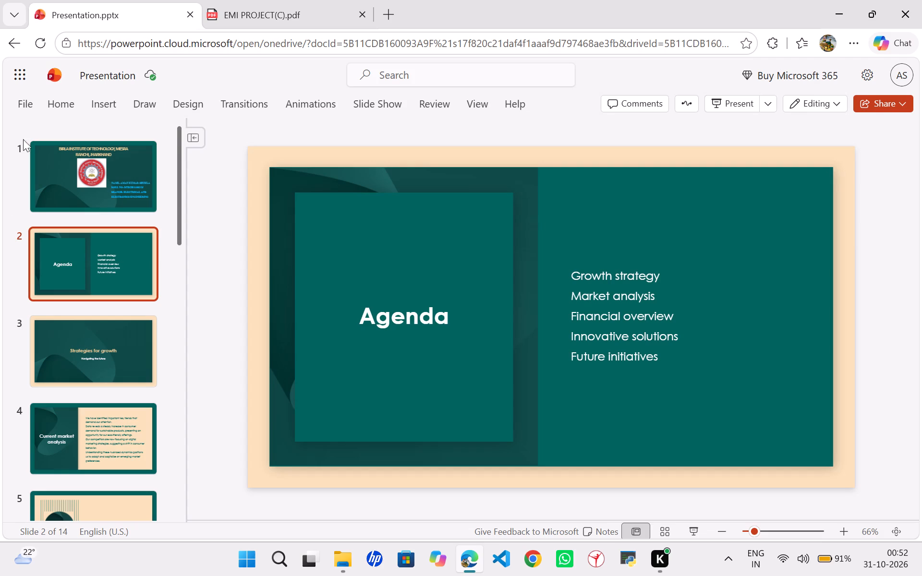
{"action": "left_click", "coordinate": [53, 342]}
{"action": "left_click_drag", "start_coordinate": [53, 342], "coordinate": [52, 260]}
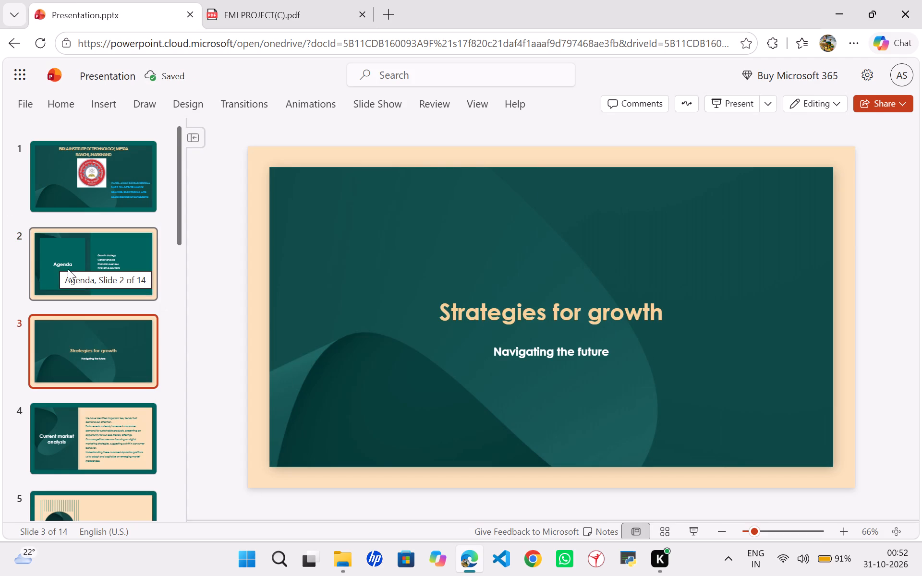
{"action": "left_click_drag", "start_coordinate": [70, 270], "coordinate": [60, 374]}
{"action": "left_click", "coordinate": [60, 374]}
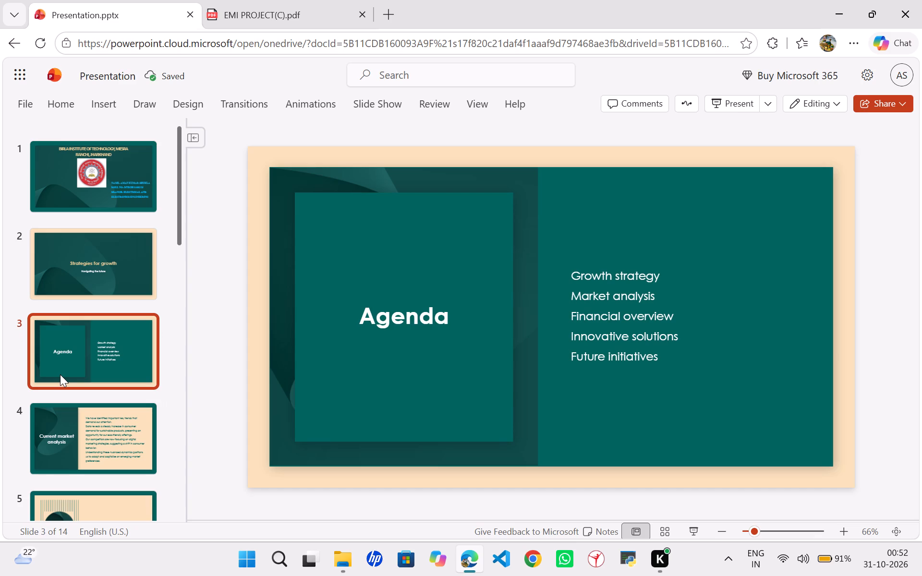
Delete the title text "Strategies for growth" from slide 2.
{"action": "left_click", "coordinate": [98, 257]}
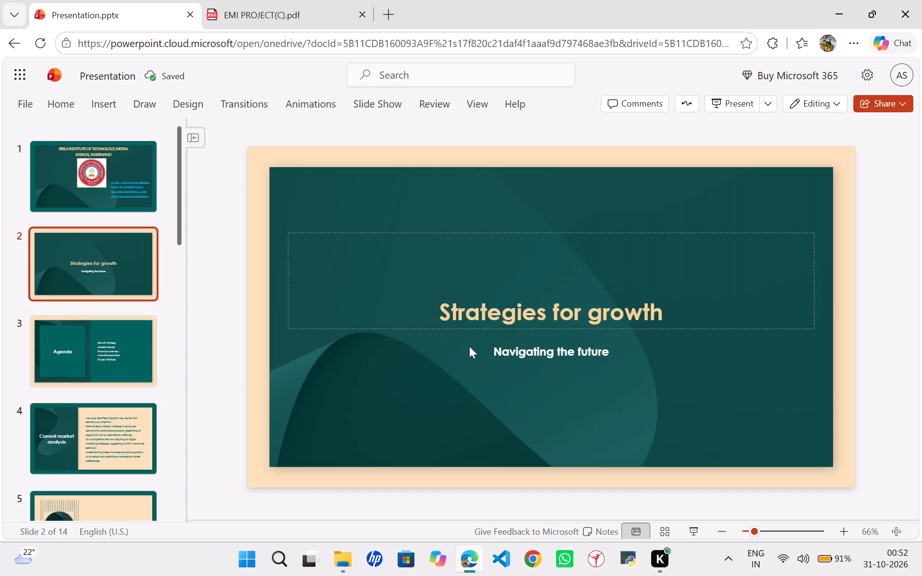
{"action": "left_click_drag", "start_coordinate": [446, 312], "coordinate": [586, 305]}
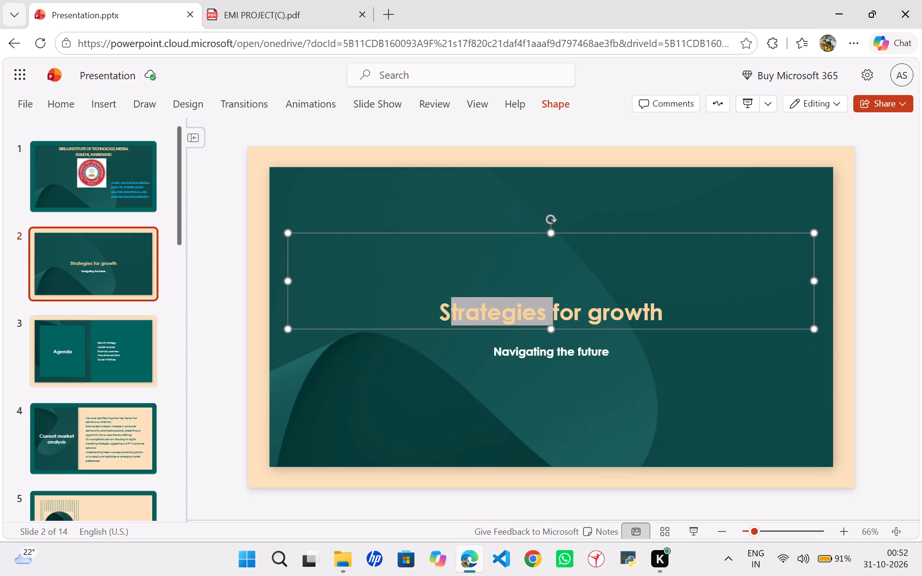
{"action": "left_click_drag", "start_coordinate": [586, 305], "coordinate": [682, 287]}
{"action": "left_click", "coordinate": [682, 287]}
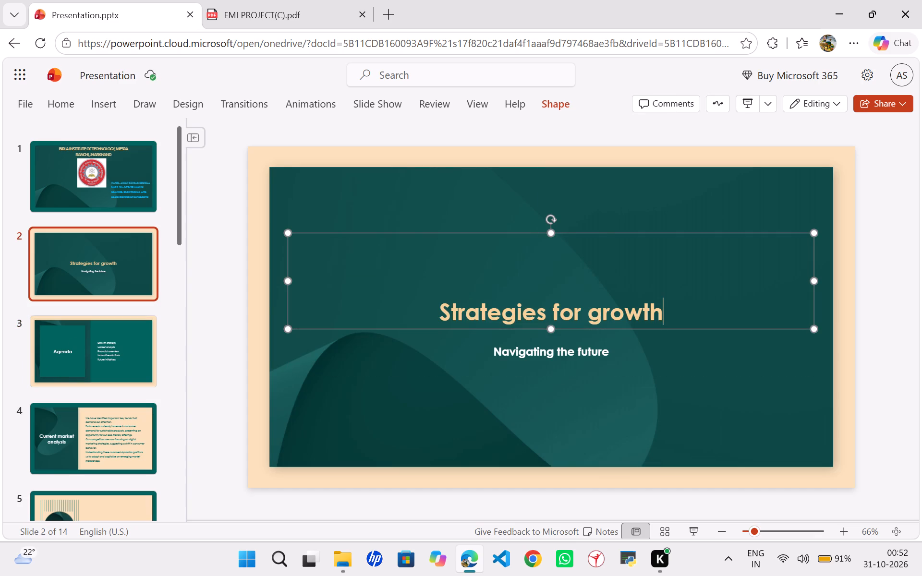
{"action": "left_click_drag", "start_coordinate": [440, 310], "coordinate": [663, 315]}
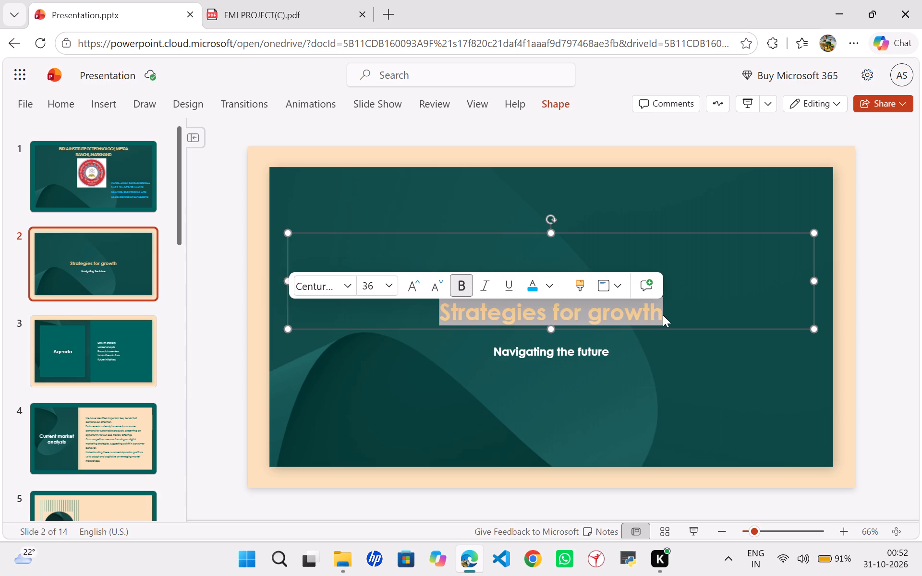
{"action": "key", "text": "BackSpace"}
Copy "ELECTRICAL MEASUREMENT AND INSTRUMENTATION" from page 1 of EMI PROJECT(C).pdf and paste it into the empty title of slide 2.
{"action": "key", "text": "ctrl+Tab"}
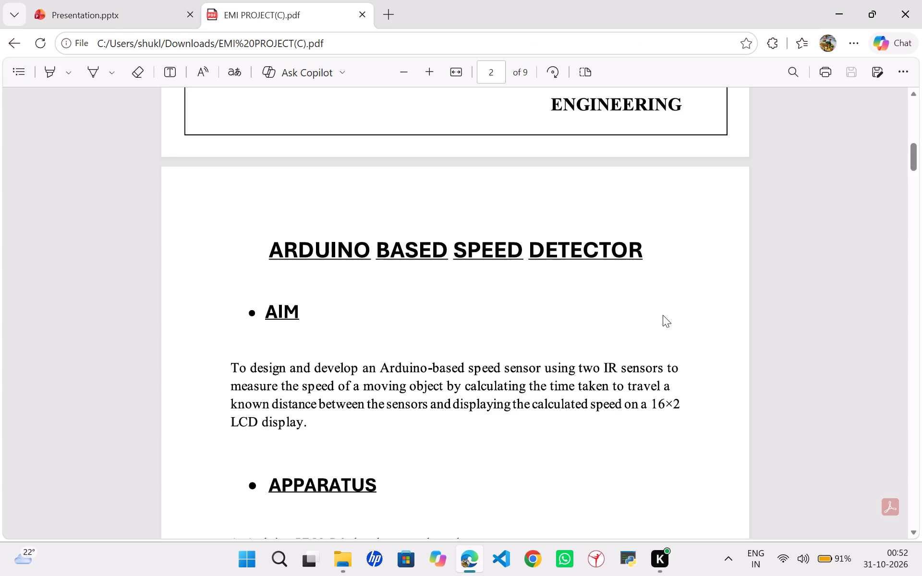
{"action": "left_click_drag", "start_coordinate": [269, 249], "coordinate": [348, 255]}
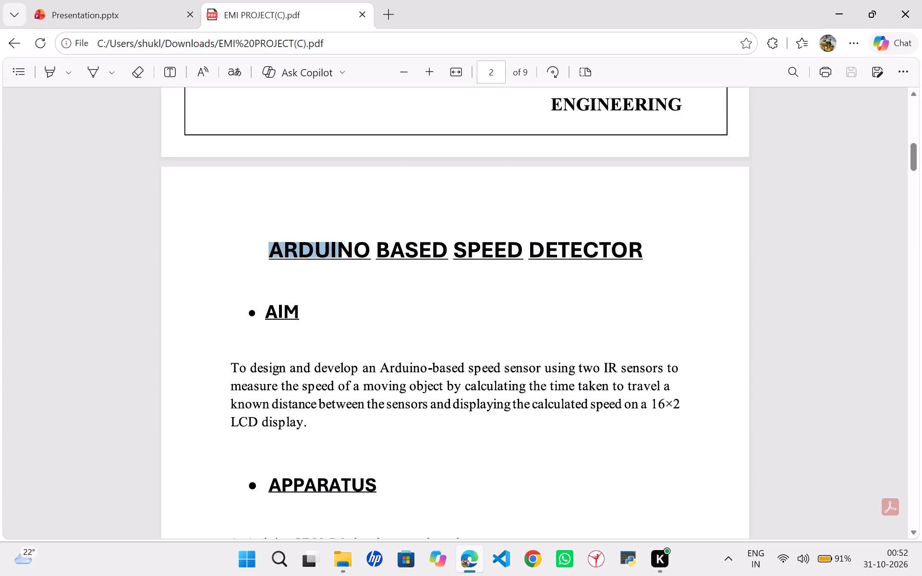
{"action": "left_click_drag", "start_coordinate": [348, 255], "coordinate": [352, 255]}
{"action": "key", "text": "ctrl+Tab"}
{"action": "left_click", "coordinate": [352, 255]}
{"action": "scroll", "coordinate": [351, 267], "scroll_direction": "up", "scroll_amount": 3}
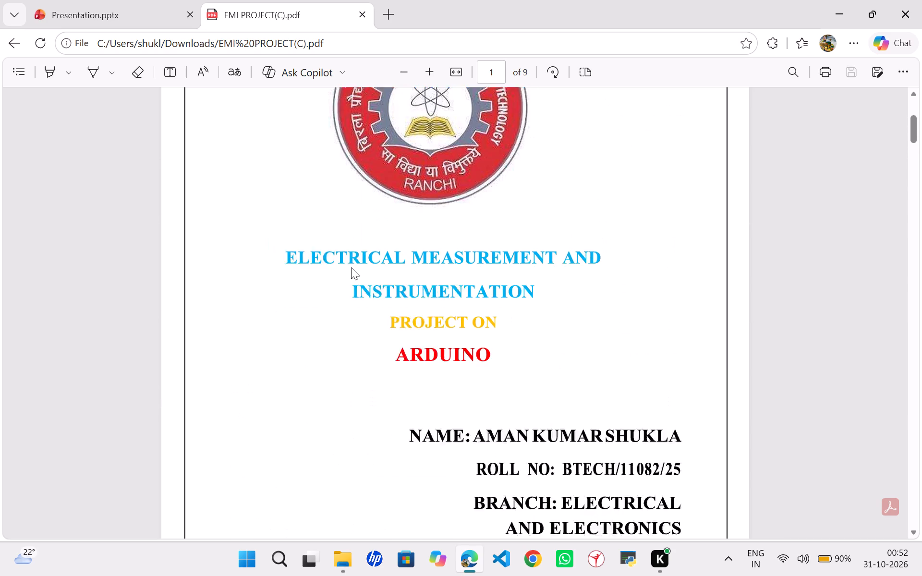
{"action": "scroll", "coordinate": [351, 267], "scroll_direction": "up", "scroll_amount": 2}
{"action": "scroll", "coordinate": [351, 267], "scroll_direction": "down", "scroll_amount": 1}
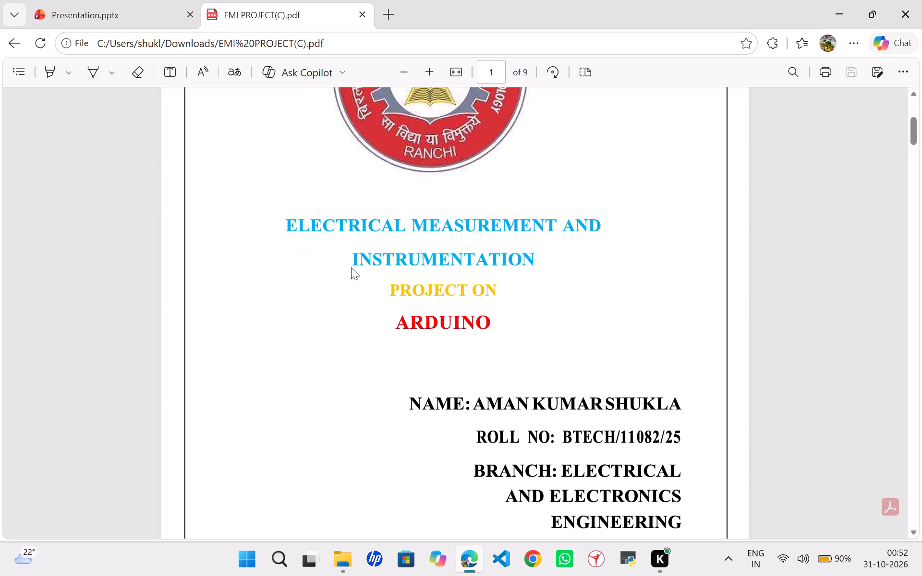
{"action": "left_click_drag", "start_coordinate": [281, 224], "coordinate": [475, 258]}
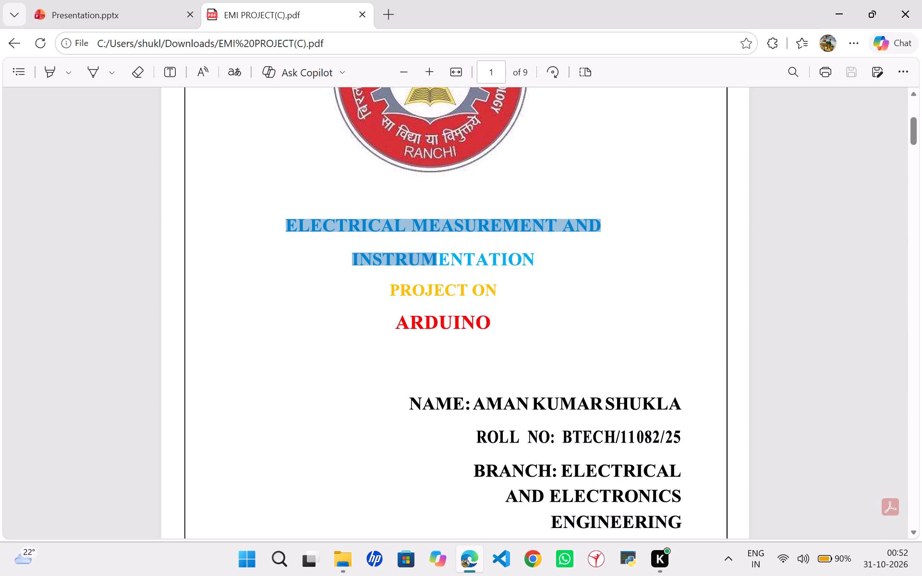
{"action": "left_click_drag", "start_coordinate": [475, 258], "coordinate": [537, 260]}
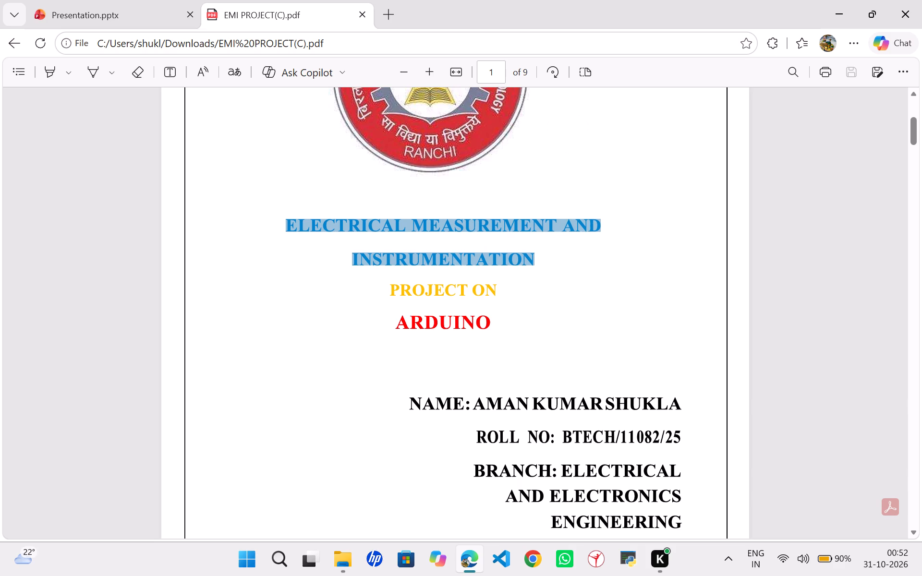
{"action": "key", "text": "ctrl+c"}
{"action": "left_click", "coordinate": [96, 0]}
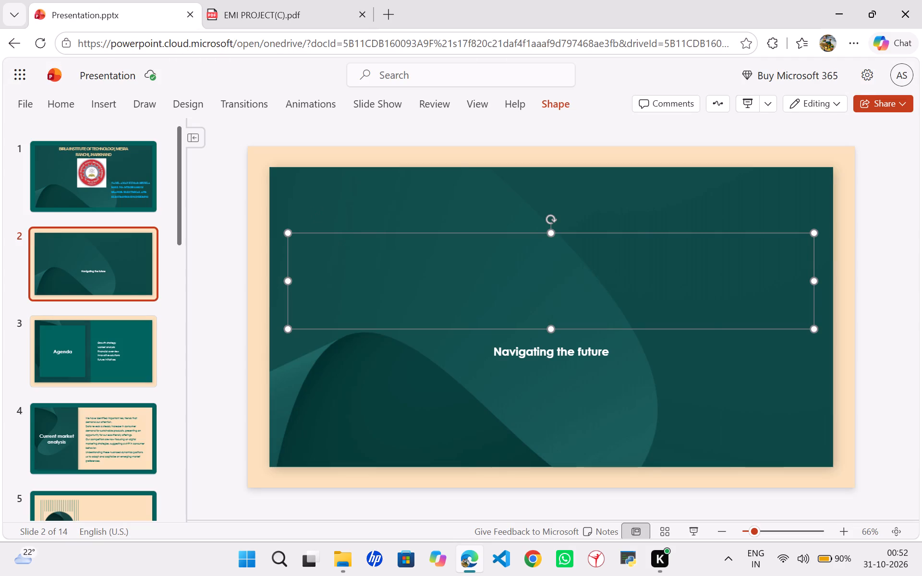
{"action": "key", "text": "ctrl+v"}
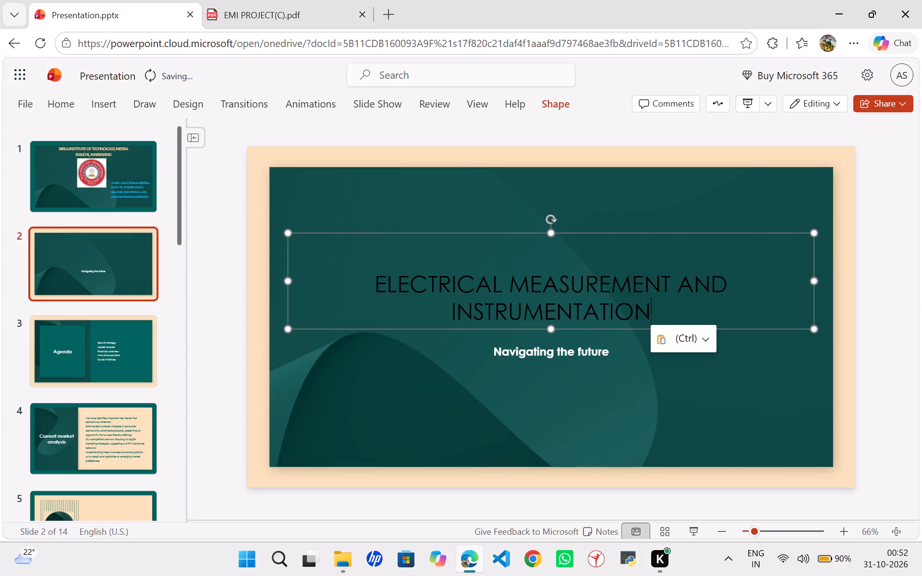
Make the "ELECTRICAL MEASUREMENT AND INSTRUMENTATION" title on slide 2 bold and set its font to Calibri.
{"action": "left_click_drag", "start_coordinate": [380, 283], "coordinate": [652, 316]}
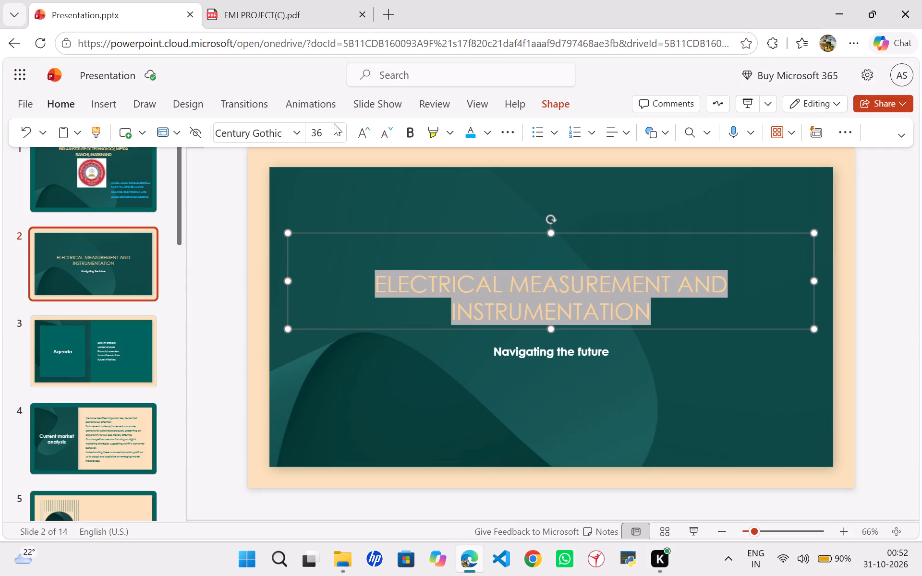
{"action": "left_click", "coordinate": [410, 136]}
{"action": "left_click", "coordinate": [410, 132]}
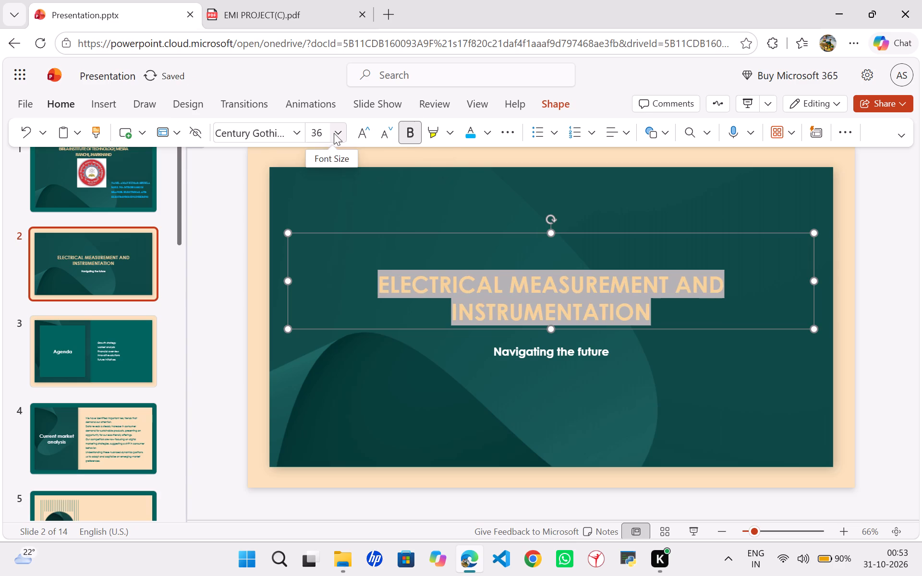
{"action": "left_click", "coordinate": [292, 132]}
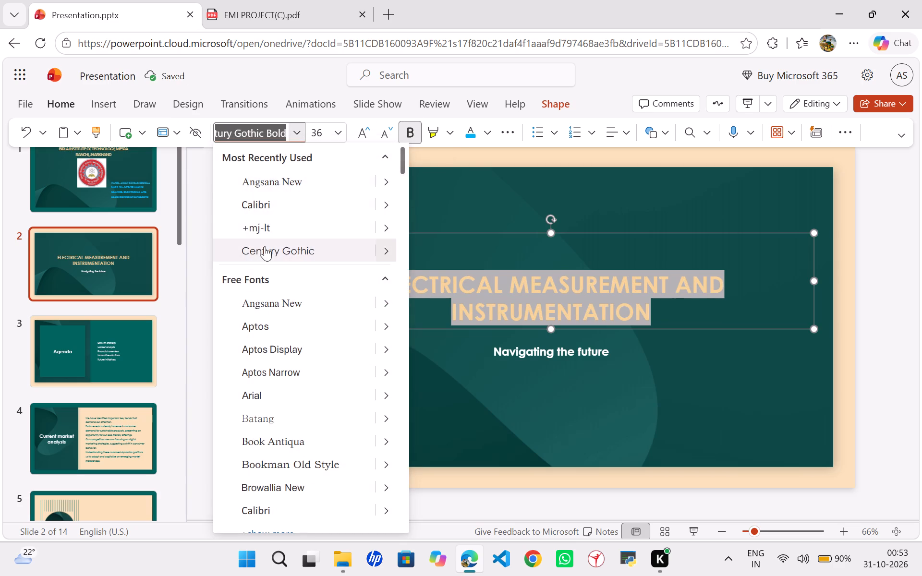
{"action": "left_click", "coordinate": [269, 195]}
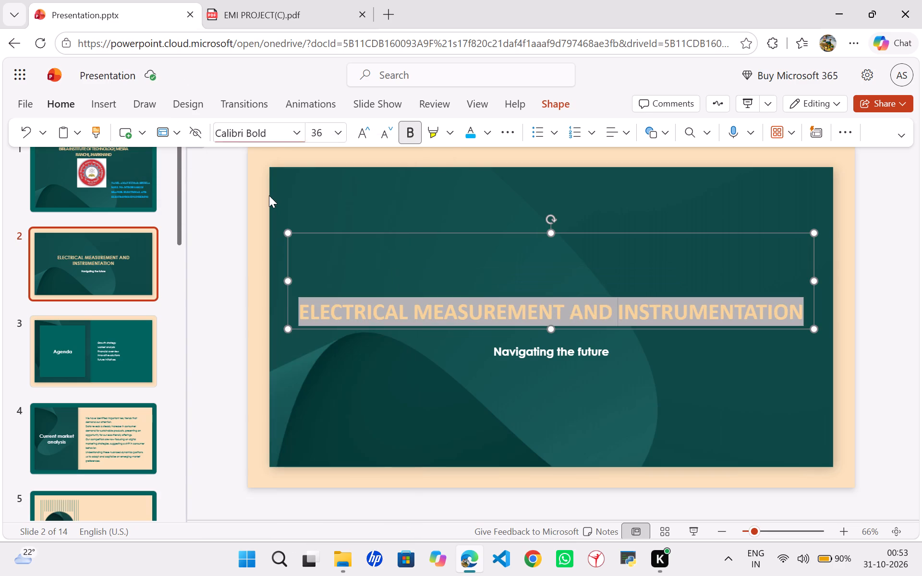
Replace the subtitle "Navigating the future" on slide 2 with "ARDUINO BASED SPEED DETECTOR" copied from page 2 of the project PDF.
{"action": "left_click", "coordinate": [495, 347]}
{"action": "left_click_drag", "start_coordinate": [494, 351], "coordinate": [616, 346]}
{"action": "left_click", "coordinate": [616, 346]}
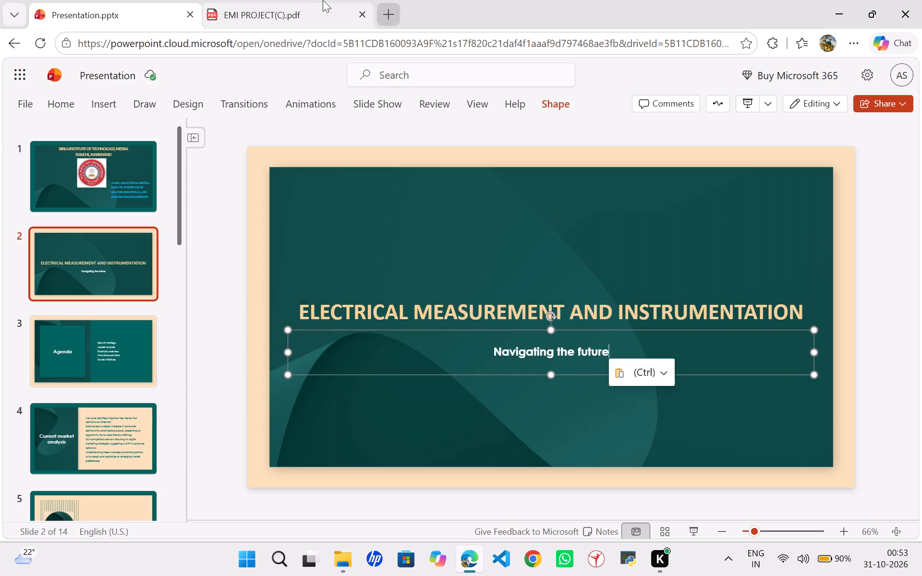
{"action": "left_click", "coordinate": [310, 0]}
{"action": "scroll", "coordinate": [432, 318], "scroll_direction": "down", "scroll_amount": 4}
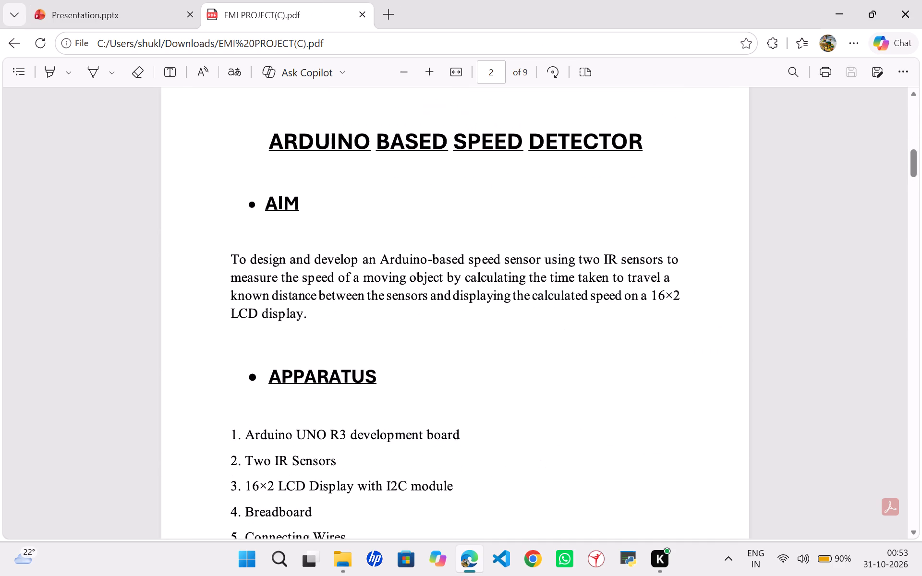
{"action": "scroll", "coordinate": [432, 318], "scroll_direction": "down", "scroll_amount": 1}
{"action": "left_click_drag", "start_coordinate": [267, 127], "coordinate": [494, 142]}
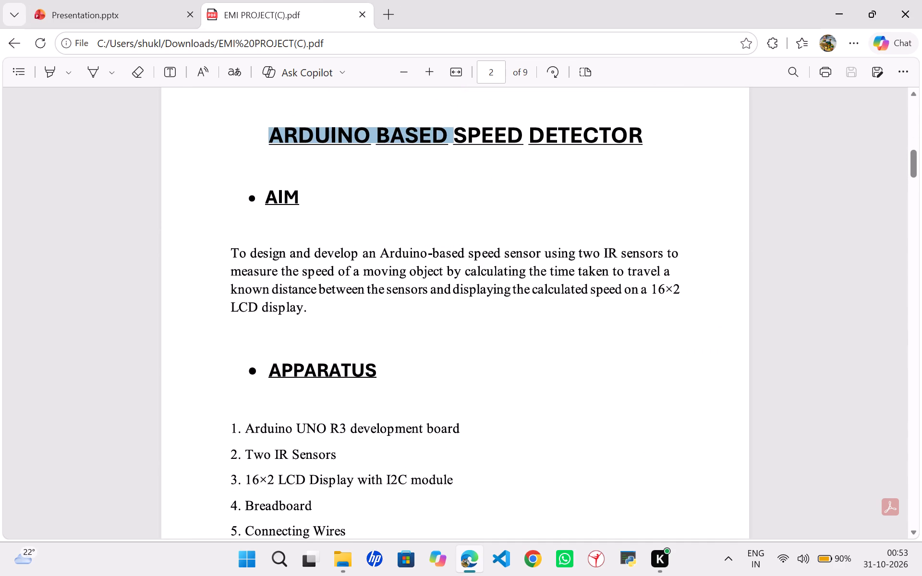
{"action": "left_click_drag", "start_coordinate": [494, 142], "coordinate": [641, 143]}
{"action": "key", "text": "ctrl+c"}
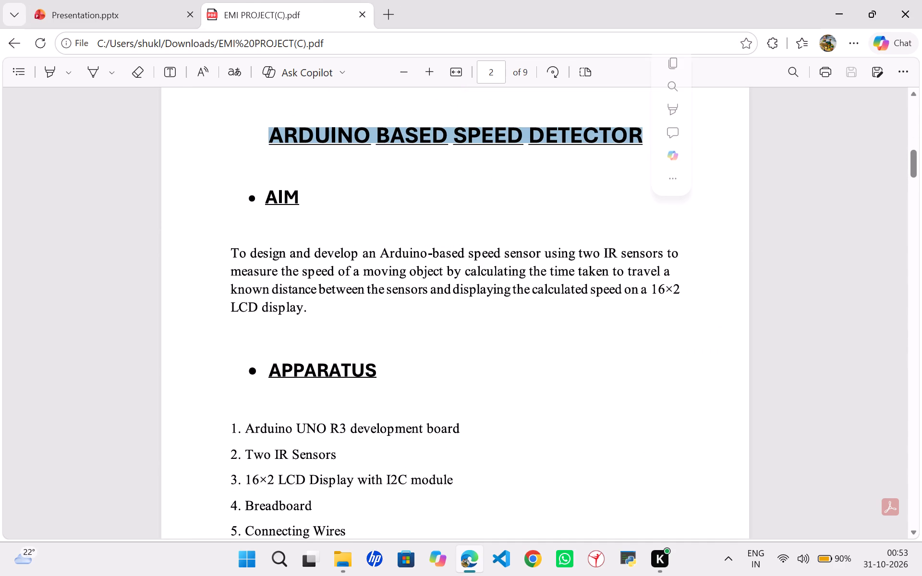
{"action": "key", "text": "ctrl+Tab"}
{"action": "left_click_drag", "start_coordinate": [608, 353], "coordinate": [595, 351]}
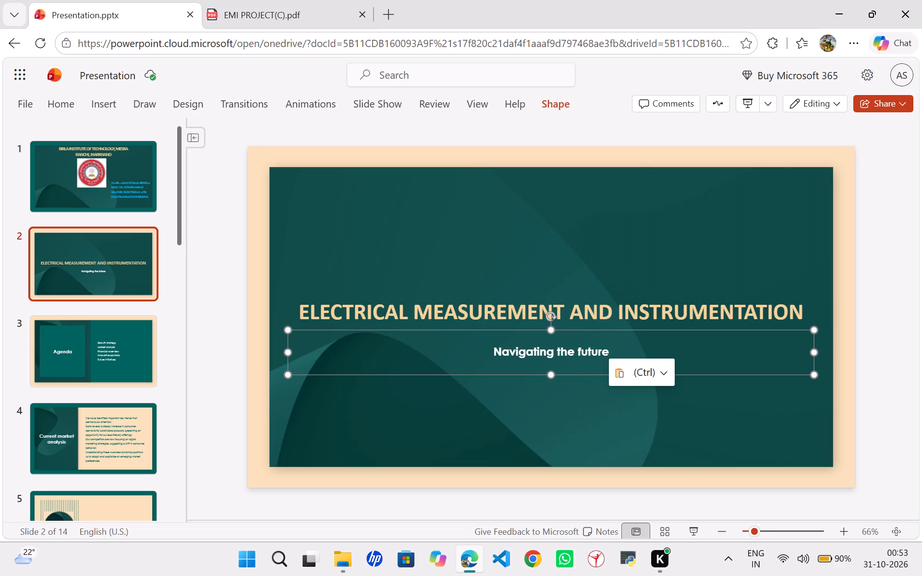
{"action": "left_click_drag", "start_coordinate": [595, 351], "coordinate": [492, 352]}
{"action": "key", "text": "BackSpace"}
{"action": "key", "text": "ctrl+v"}
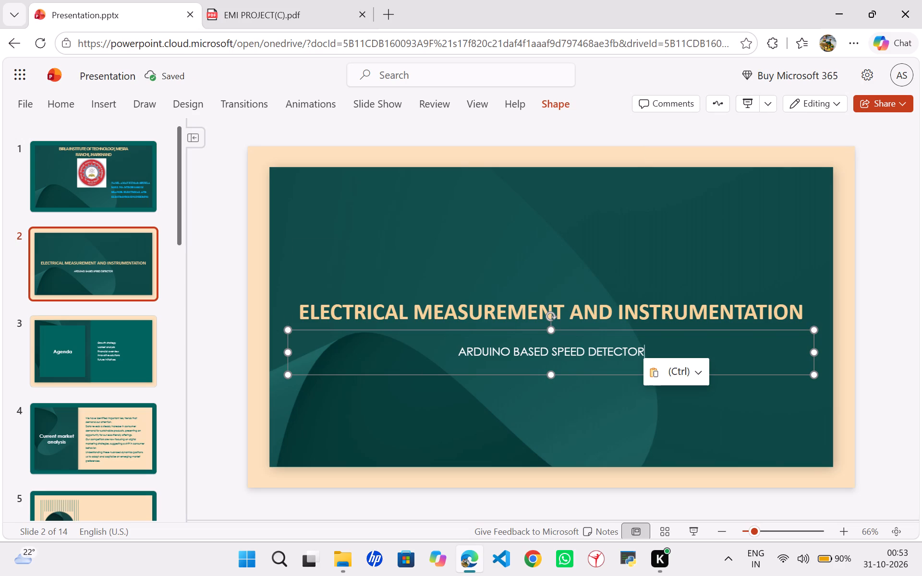
Format the "ARDUINO BASED SPEED DETECTOR" subtitle in font size 28, standard red and bold, and deselect it.
{"action": "left_click_drag", "start_coordinate": [458, 357], "coordinate": [643, 355]}
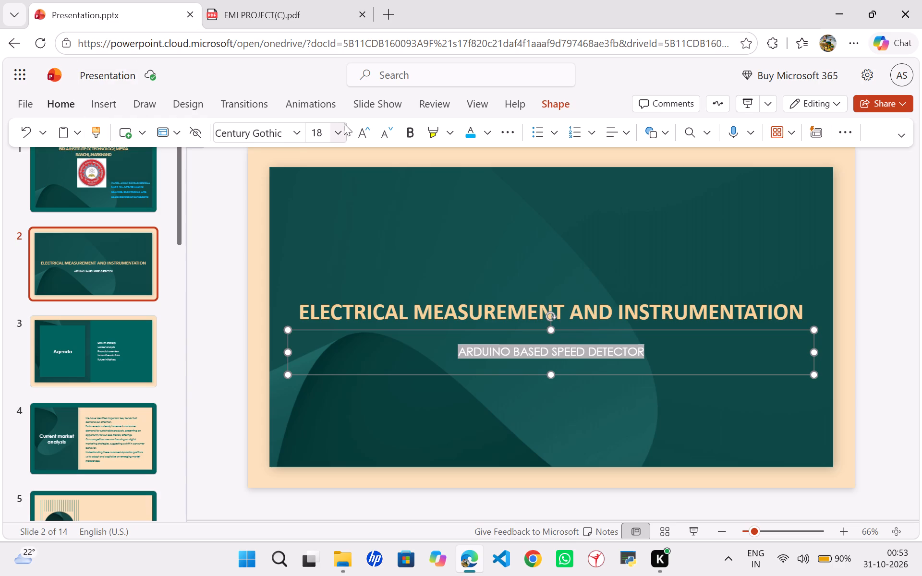
{"action": "left_click", "coordinate": [342, 126]}
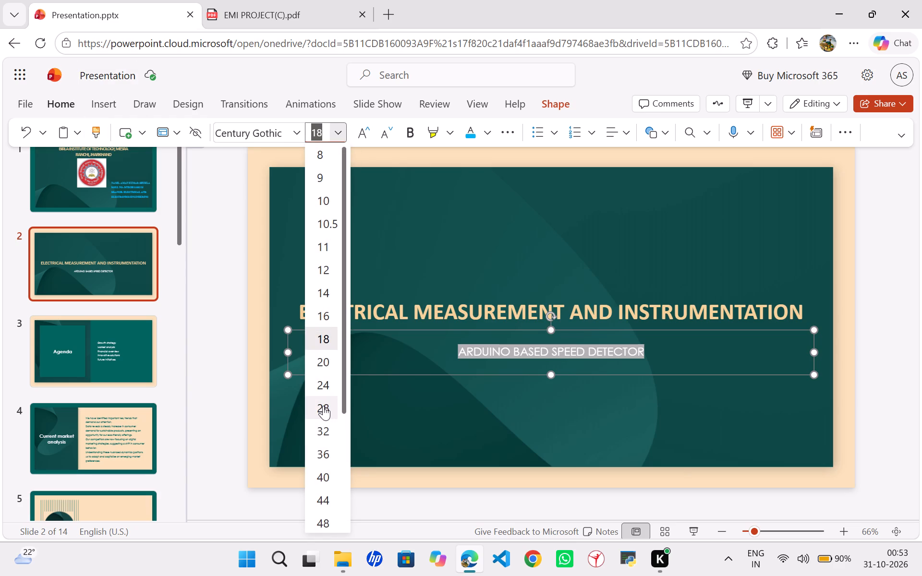
{"action": "left_click", "coordinate": [323, 406]}
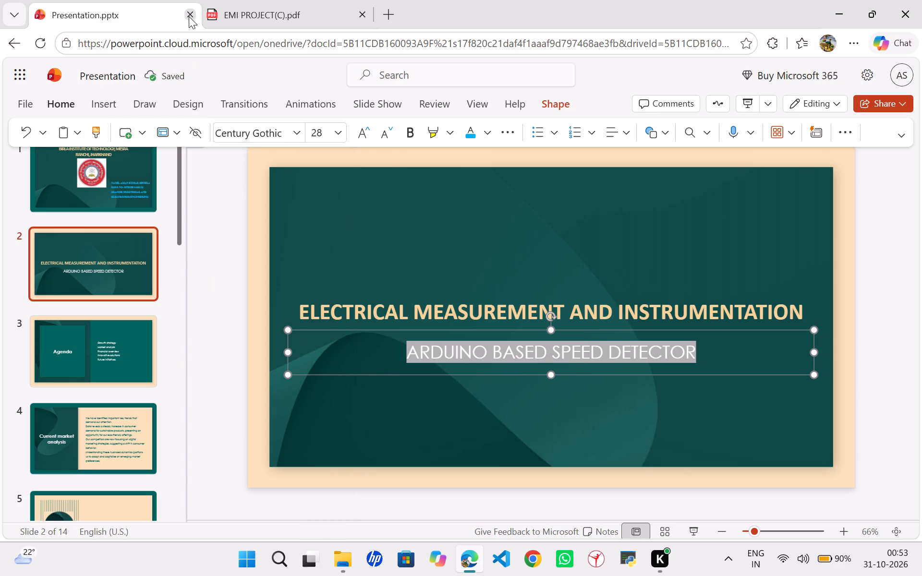
{"action": "left_click", "coordinate": [488, 131]}
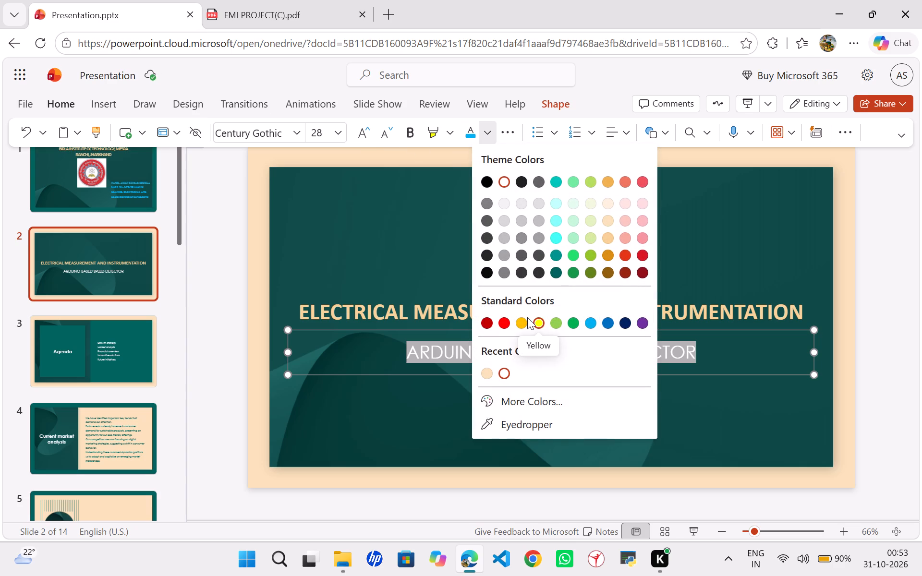
{"action": "left_click", "coordinate": [515, 327]}
{"action": "left_click", "coordinate": [502, 323]}
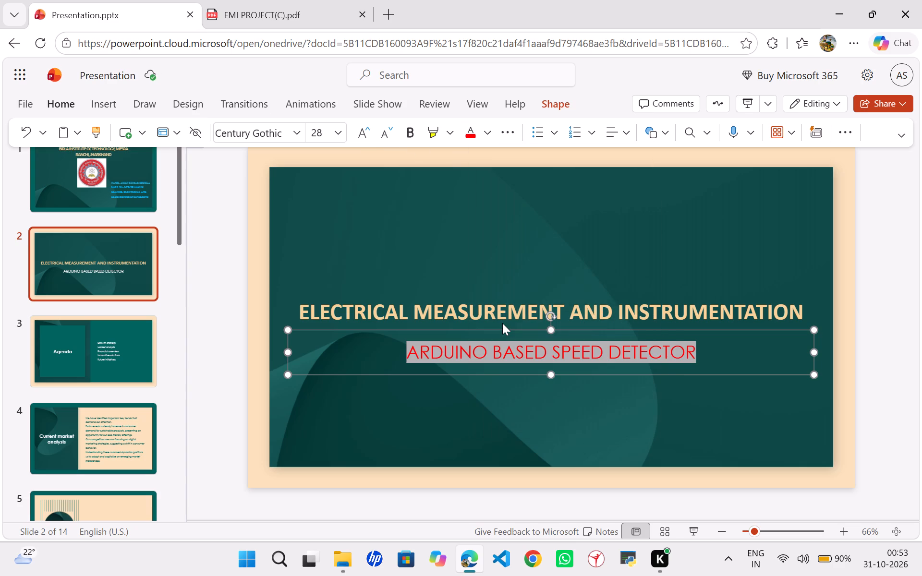
{"action": "left_click", "coordinate": [439, 288]}
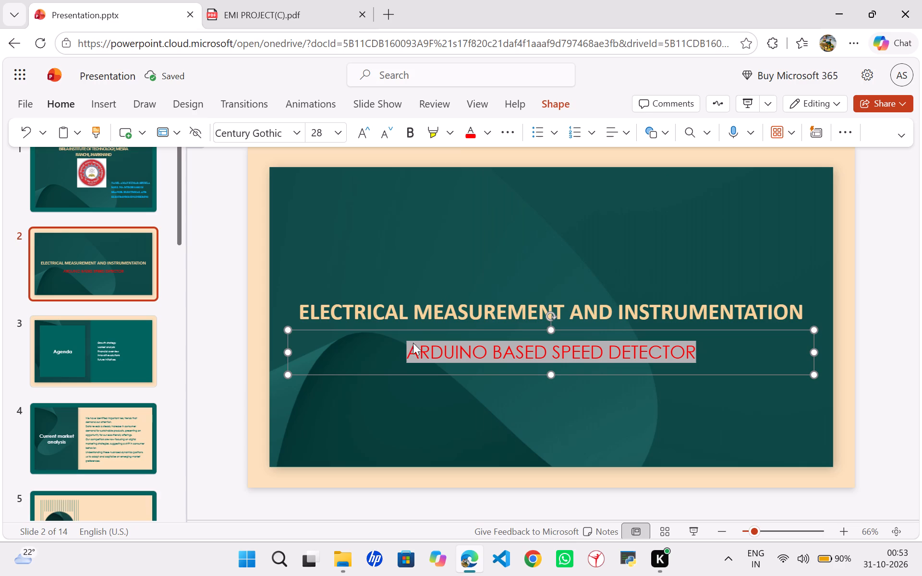
{"action": "left_click", "coordinate": [403, 134]}
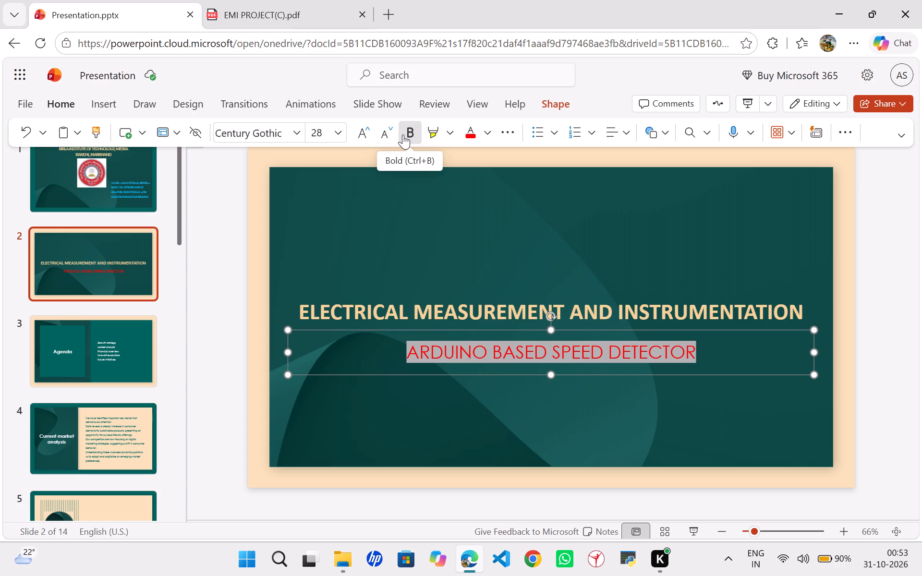
{"action": "left_click", "coordinate": [427, 227]}
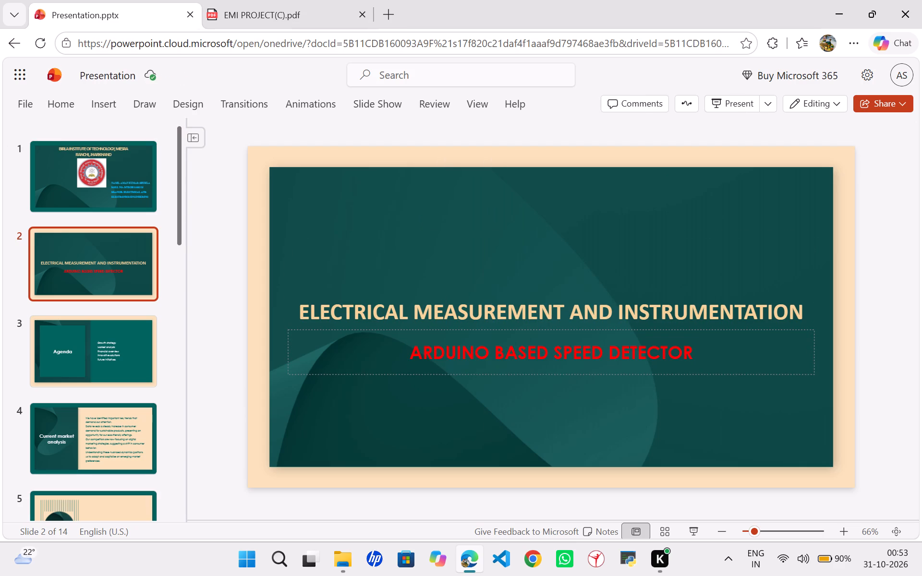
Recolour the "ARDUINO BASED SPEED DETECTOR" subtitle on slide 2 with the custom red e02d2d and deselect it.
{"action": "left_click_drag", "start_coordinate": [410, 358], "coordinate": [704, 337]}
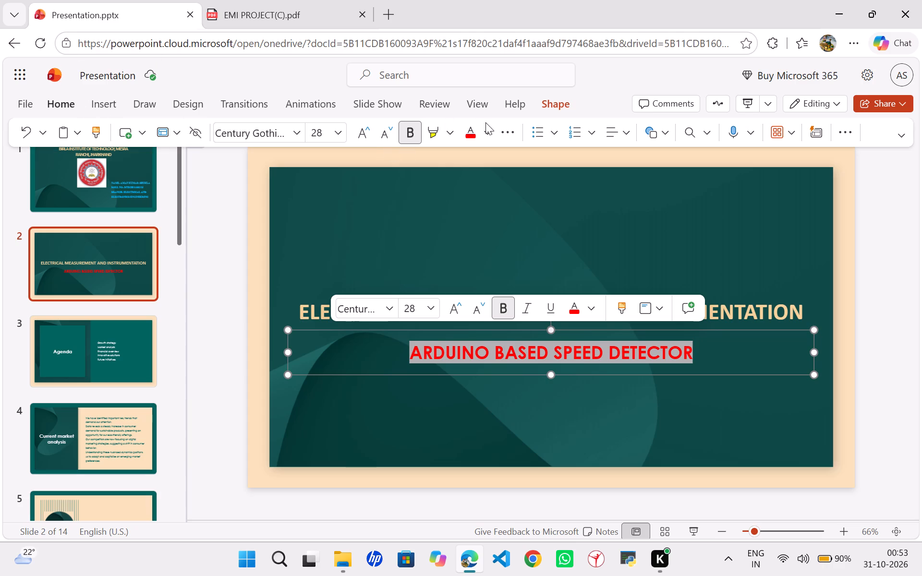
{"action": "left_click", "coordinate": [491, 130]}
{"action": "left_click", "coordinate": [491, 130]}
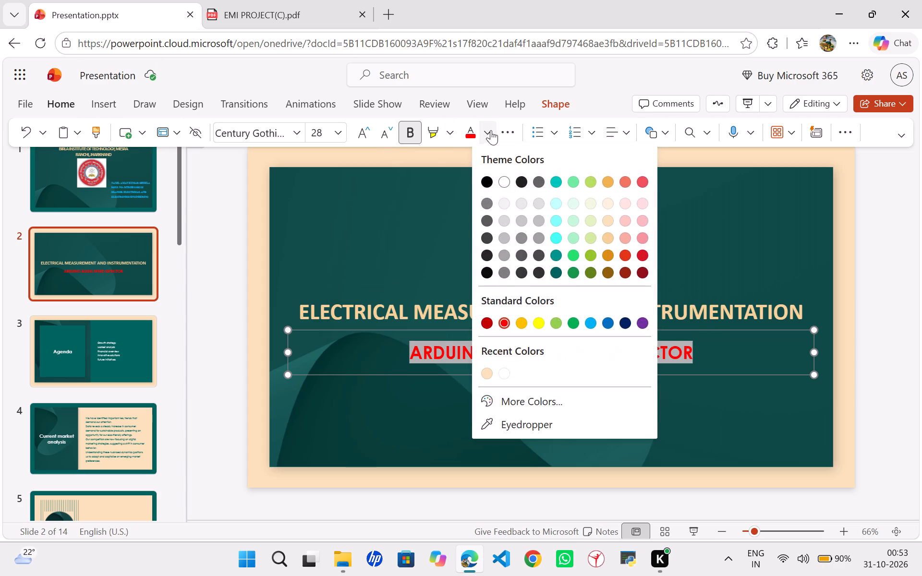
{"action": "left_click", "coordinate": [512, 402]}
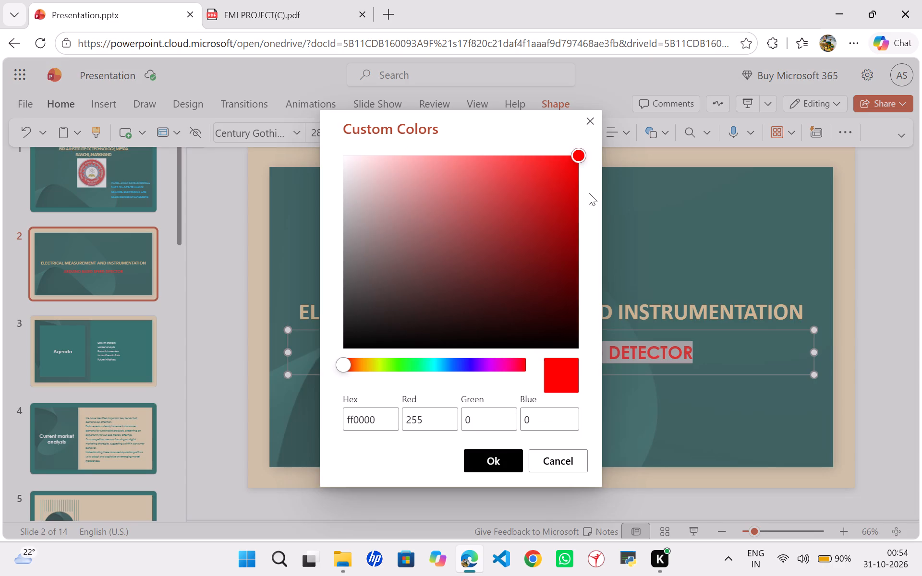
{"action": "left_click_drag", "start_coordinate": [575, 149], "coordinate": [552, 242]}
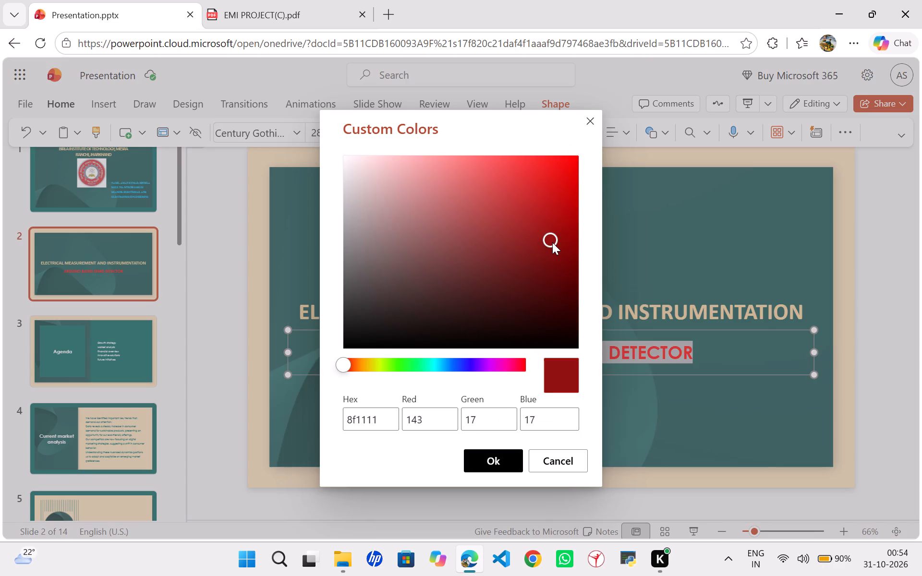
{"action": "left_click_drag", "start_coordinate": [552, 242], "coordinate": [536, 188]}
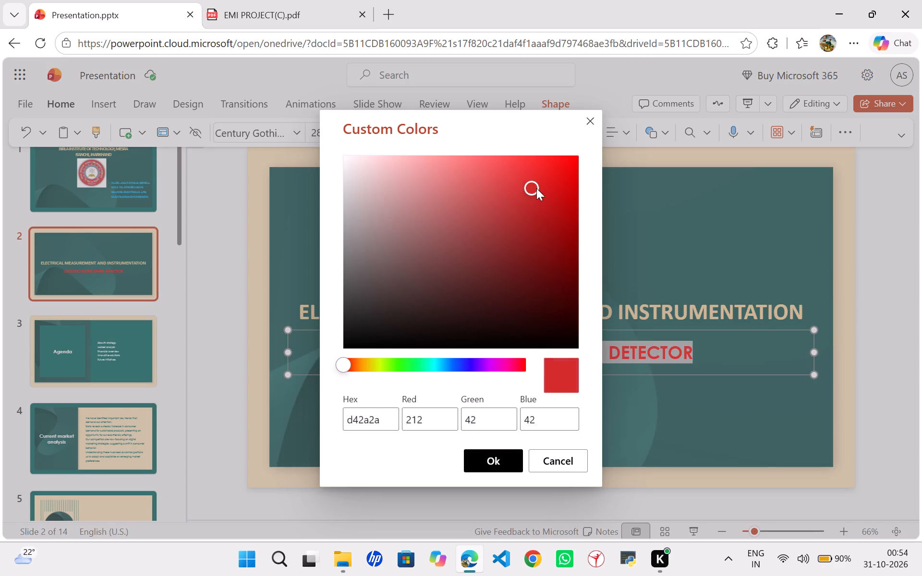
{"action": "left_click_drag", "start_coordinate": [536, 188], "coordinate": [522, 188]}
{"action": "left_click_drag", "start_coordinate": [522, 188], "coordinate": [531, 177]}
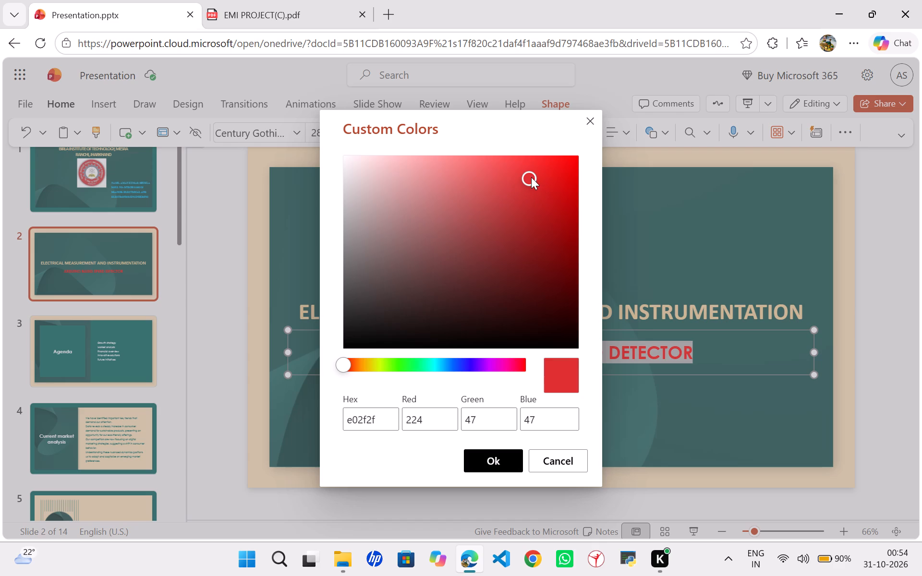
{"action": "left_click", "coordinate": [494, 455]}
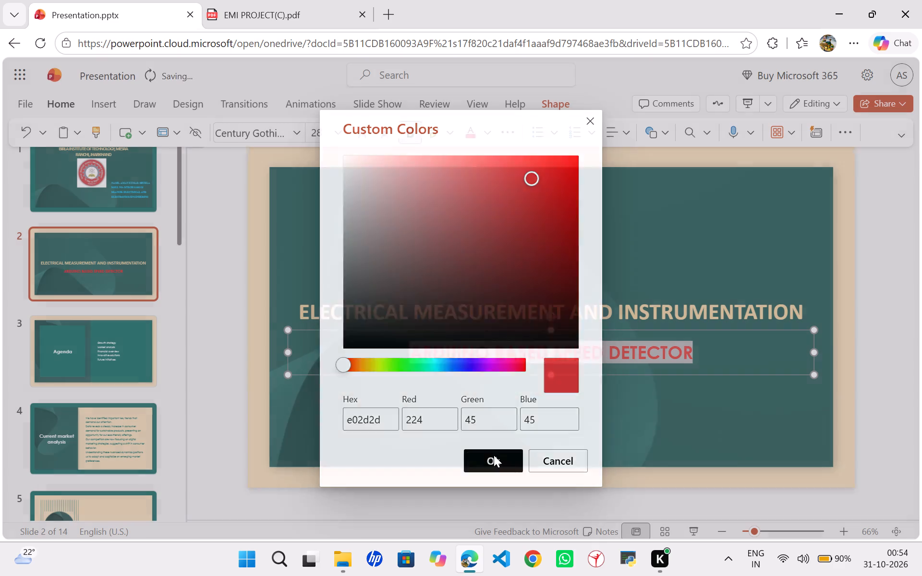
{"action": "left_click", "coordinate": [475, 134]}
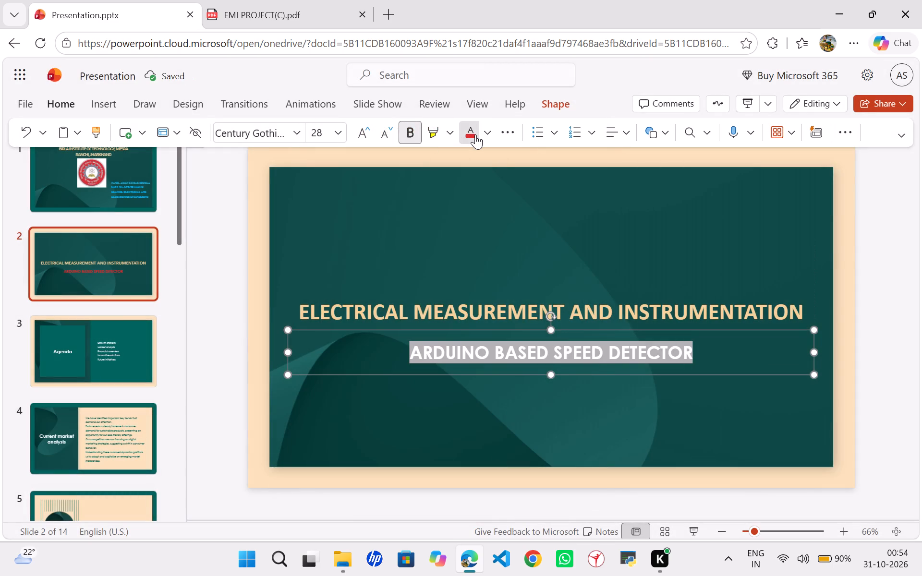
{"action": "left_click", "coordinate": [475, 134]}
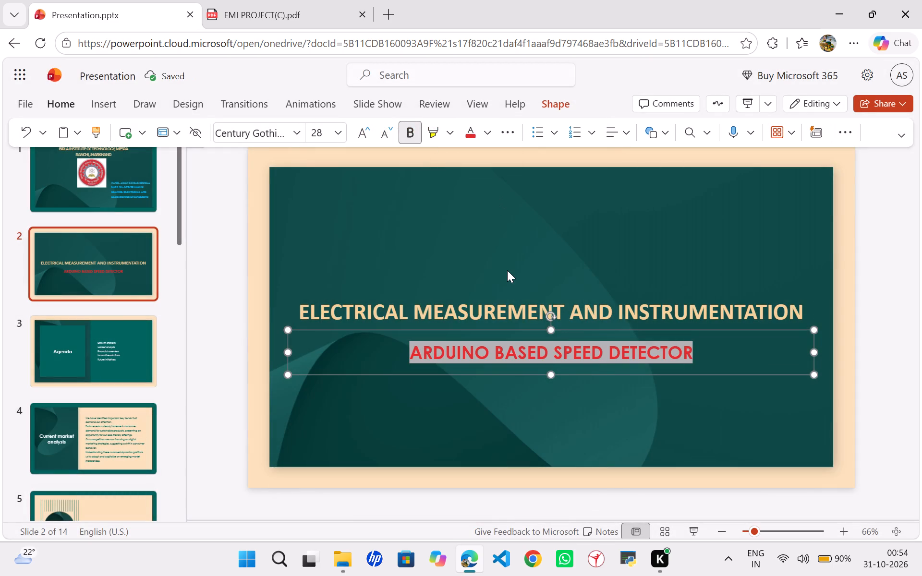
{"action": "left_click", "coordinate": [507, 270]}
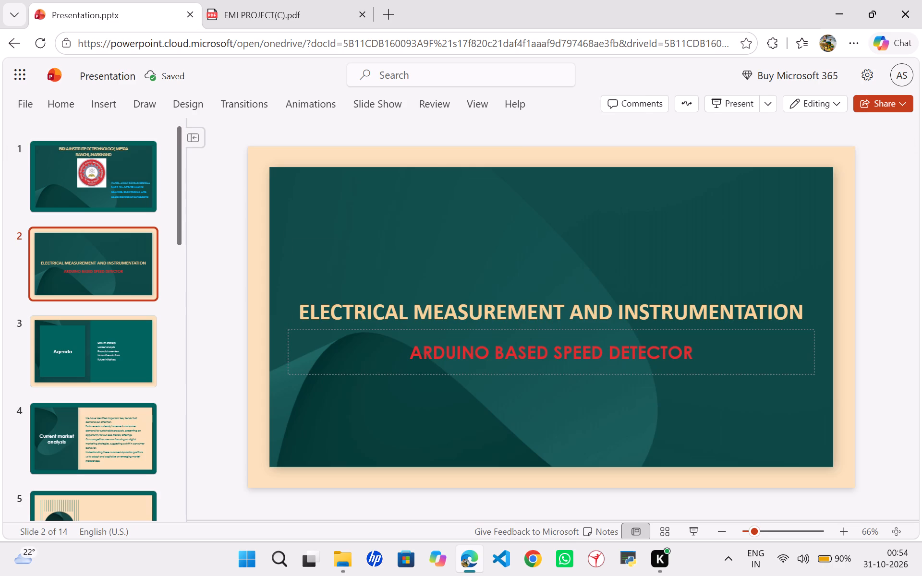
Set the "ARDUINO BASED SPEED DETECTOR" subtitle's font colour to the lighter custom red e83f3f and deselect it.
{"action": "left_click_drag", "start_coordinate": [409, 358], "coordinate": [706, 353]}
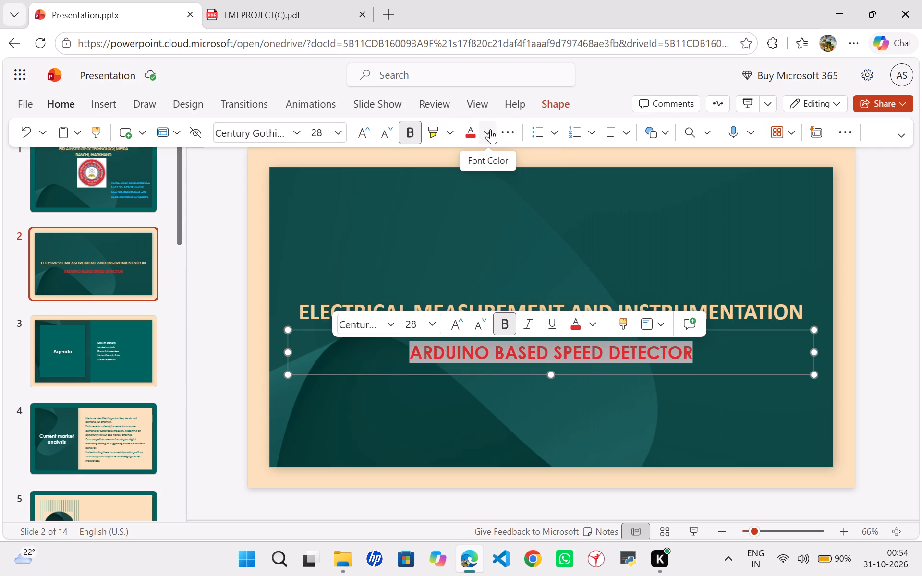
{"action": "left_click", "coordinate": [490, 129]}
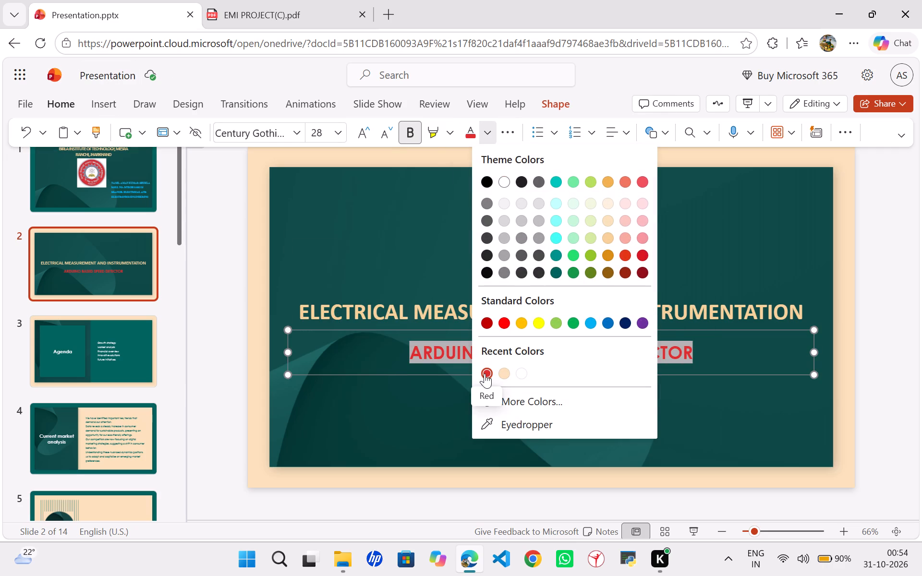
{"action": "left_click", "coordinate": [485, 373]}
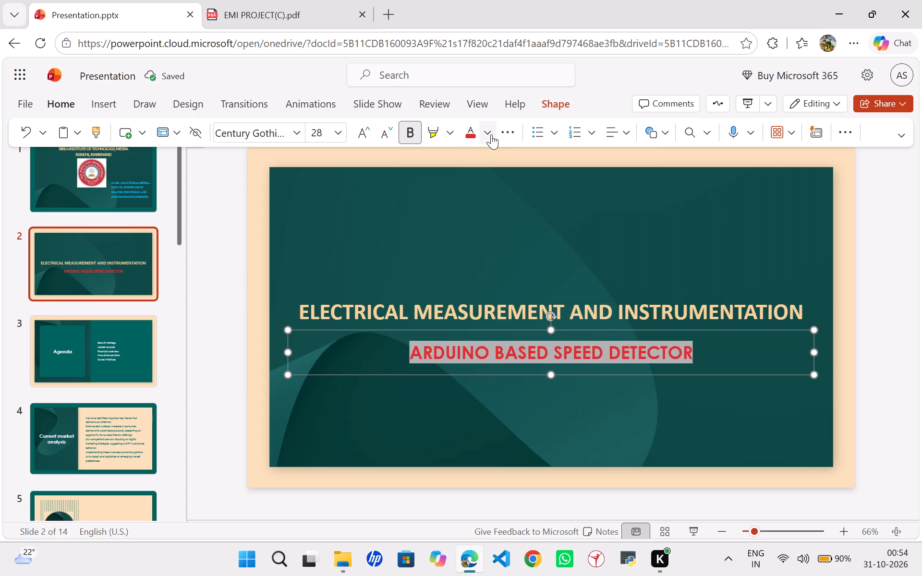
{"action": "left_click", "coordinate": [491, 134]}
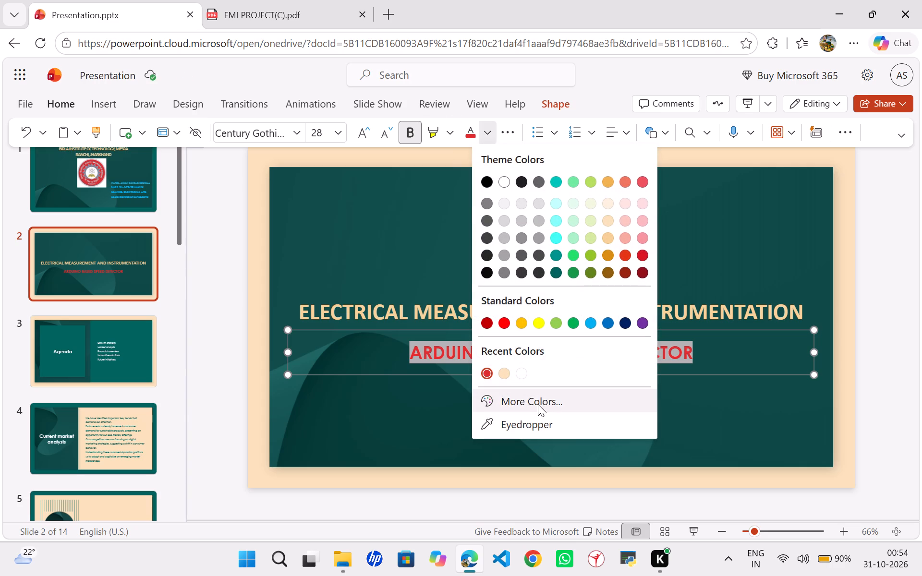
{"action": "left_click", "coordinate": [538, 404]}
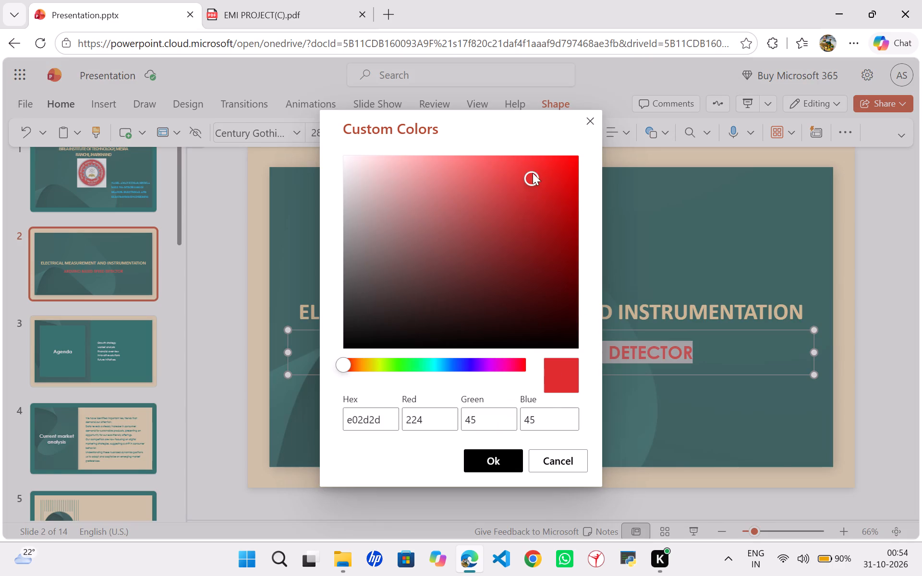
{"action": "left_click_drag", "start_coordinate": [532, 176], "coordinate": [452, 200]}
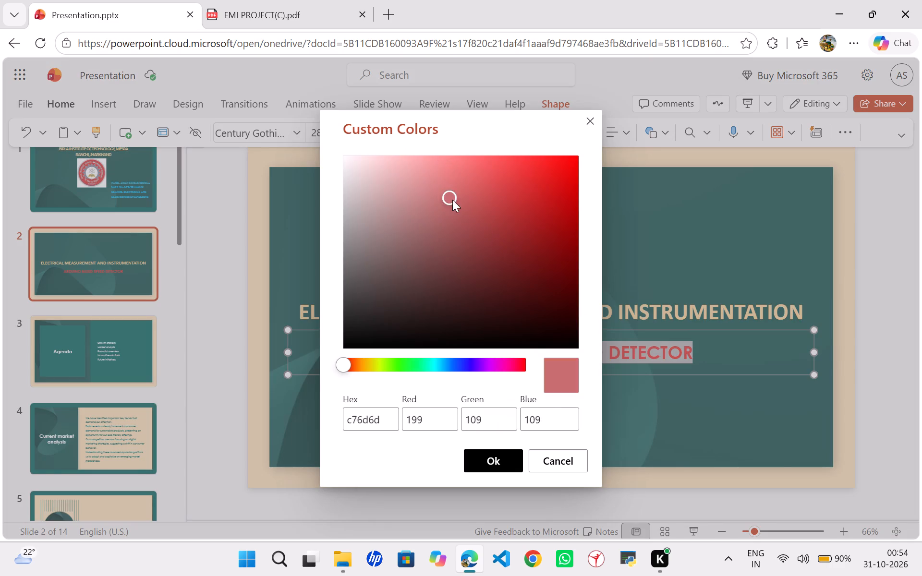
{"action": "left_click_drag", "start_coordinate": [452, 200], "coordinate": [507, 187]}
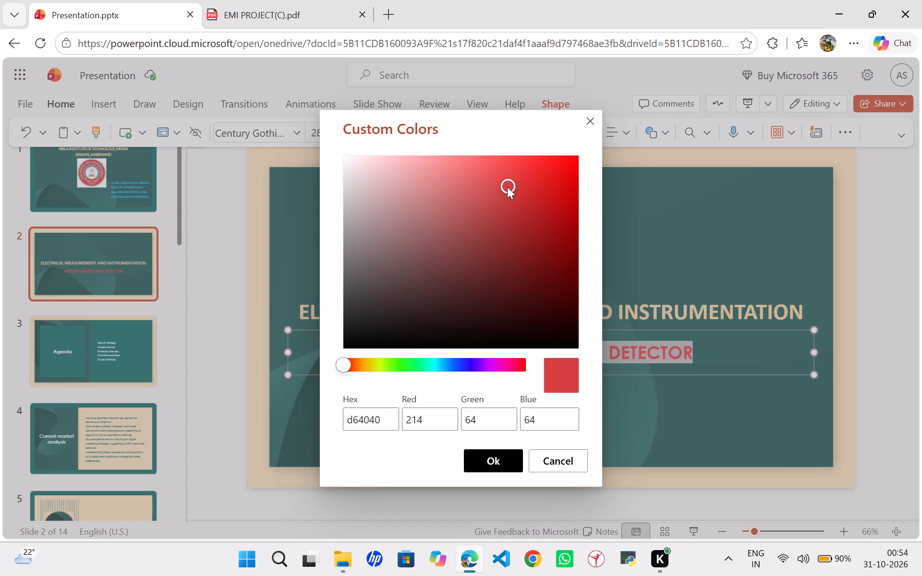
{"action": "left_click_drag", "start_coordinate": [507, 187], "coordinate": [507, 192]}
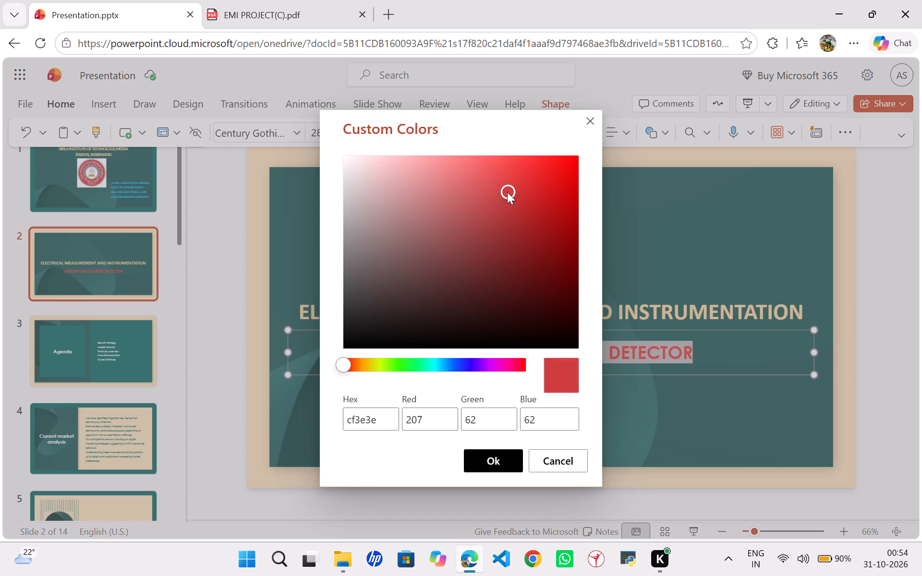
{"action": "left_click_drag", "start_coordinate": [507, 192], "coordinate": [507, 192]}
{"action": "left_click_drag", "start_coordinate": [507, 192], "coordinate": [516, 172]}
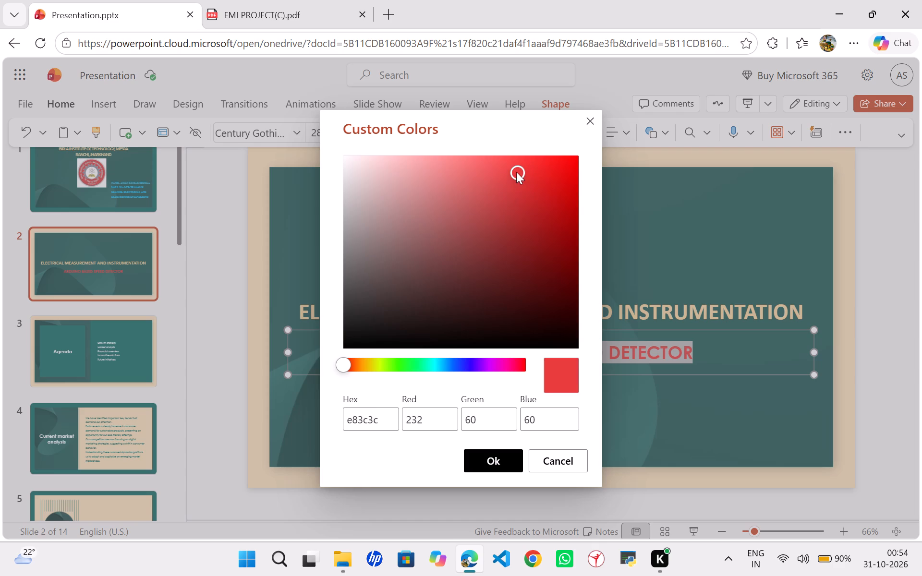
{"action": "left_click_drag", "start_coordinate": [516, 172], "coordinate": [514, 182]}
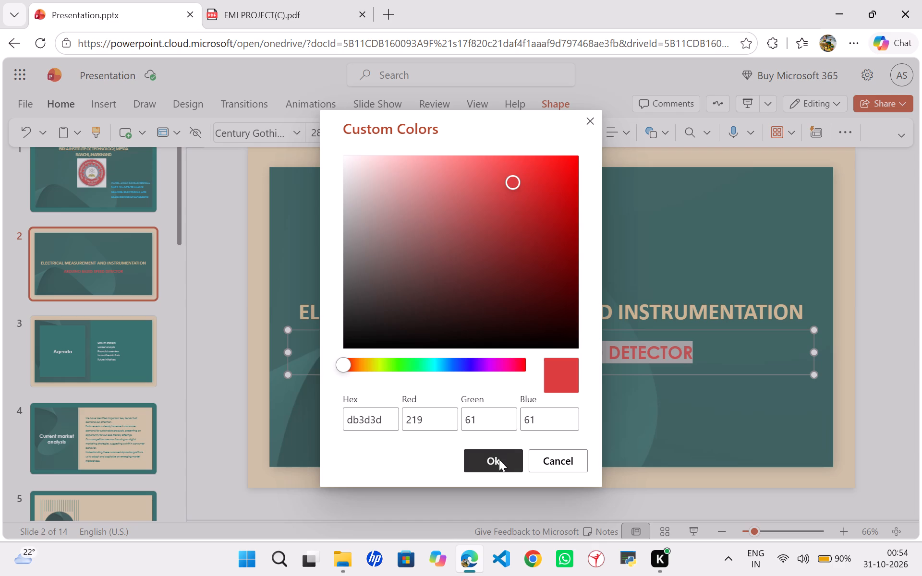
{"action": "left_click_drag", "start_coordinate": [512, 185], "coordinate": [545, 162]}
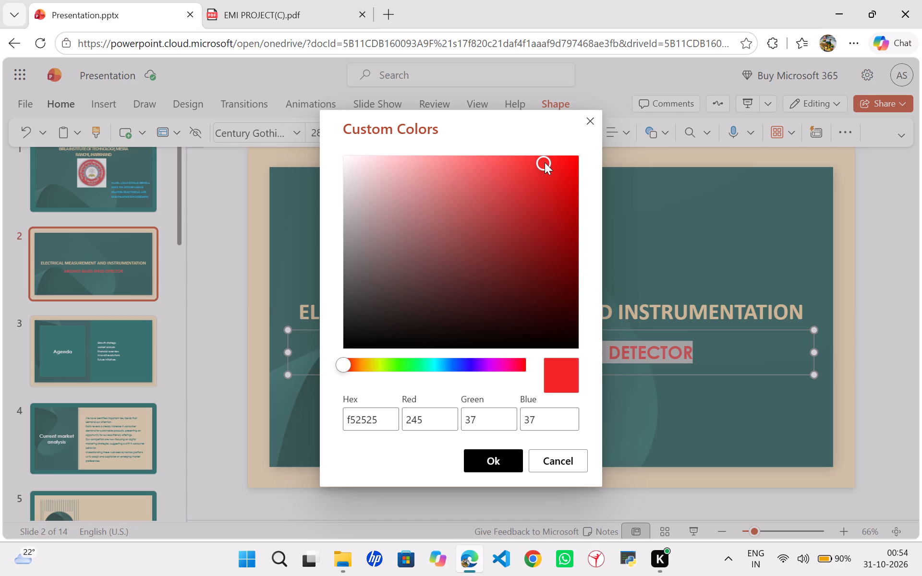
{"action": "left_click_drag", "start_coordinate": [545, 162], "coordinate": [453, 251]}
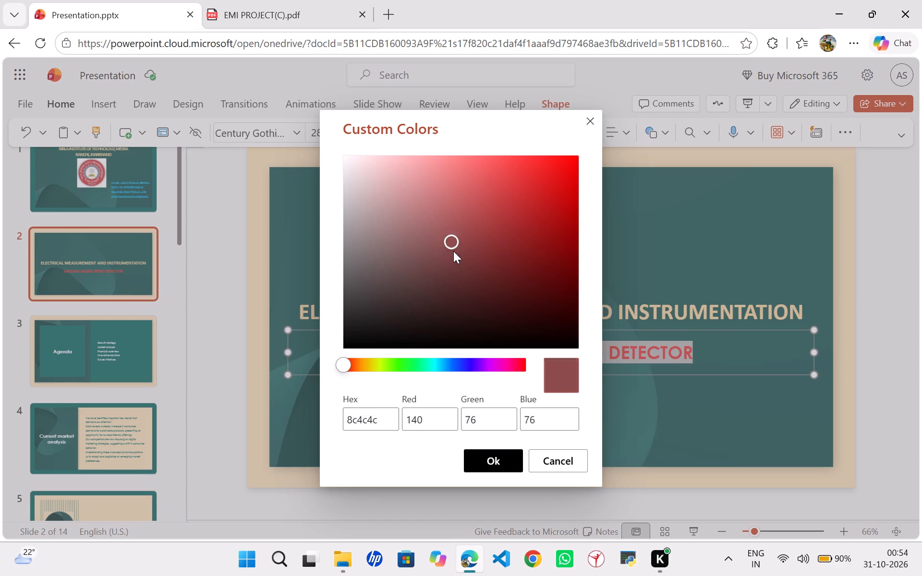
{"action": "left_click_drag", "start_coordinate": [453, 251], "coordinate": [456, 215]}
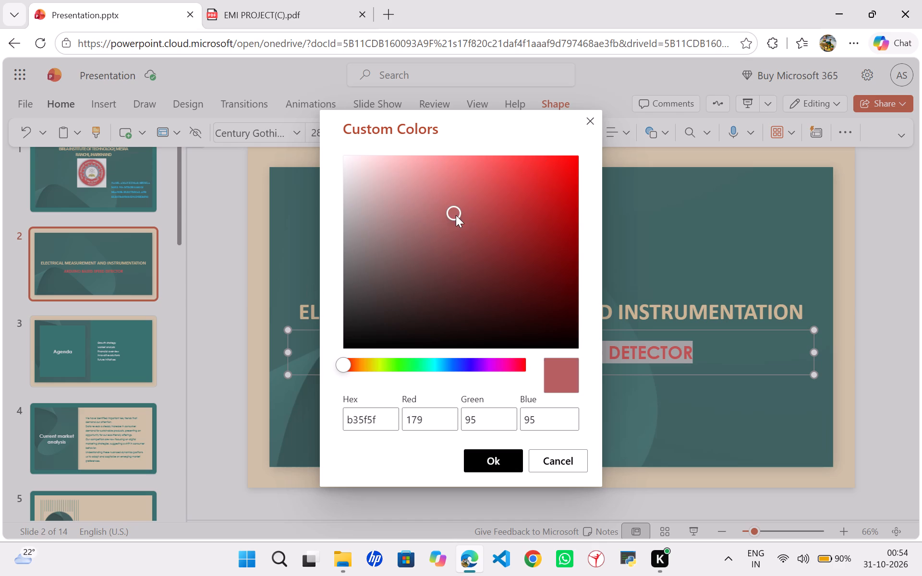
{"action": "left_click_drag", "start_coordinate": [456, 215], "coordinate": [512, 183]}
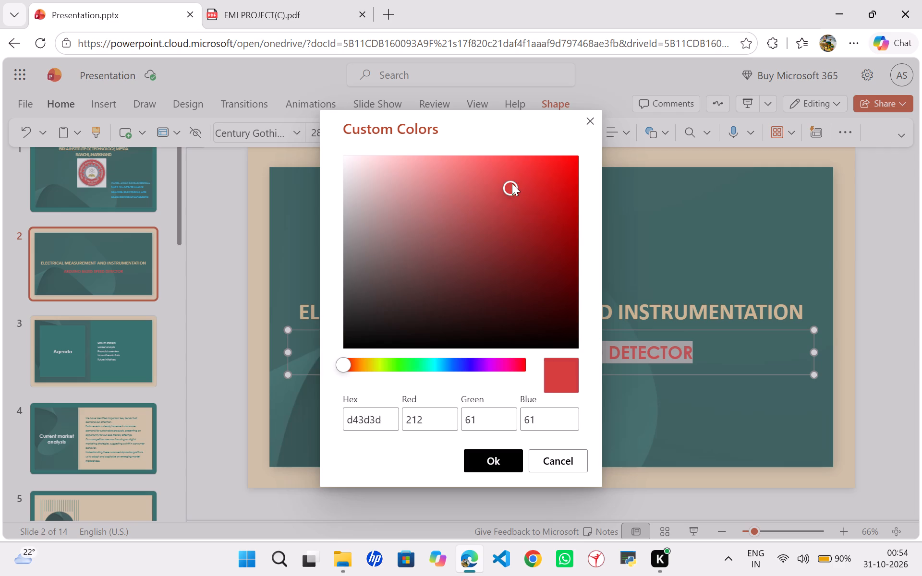
{"action": "left_click_drag", "start_coordinate": [512, 183], "coordinate": [504, 170]}
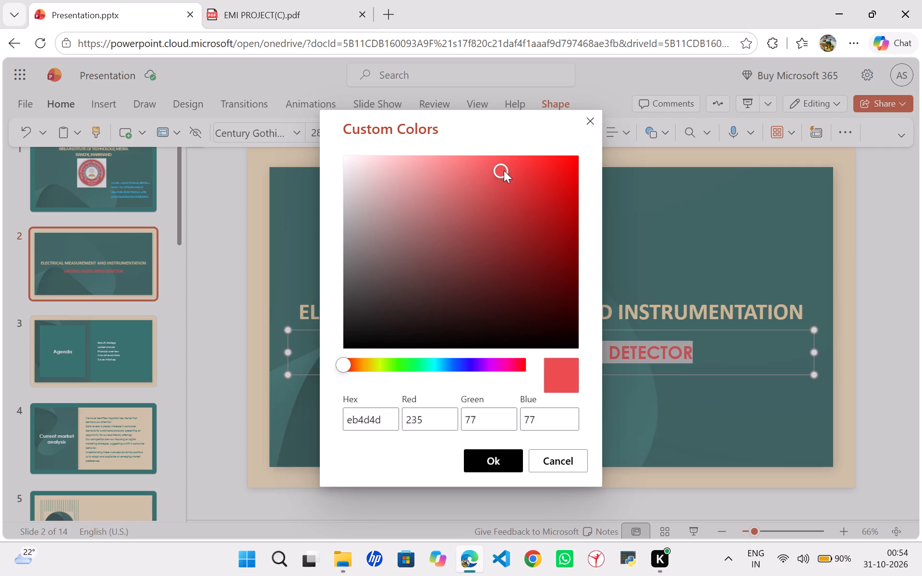
{"action": "left_click_drag", "start_coordinate": [504, 170], "coordinate": [515, 173]}
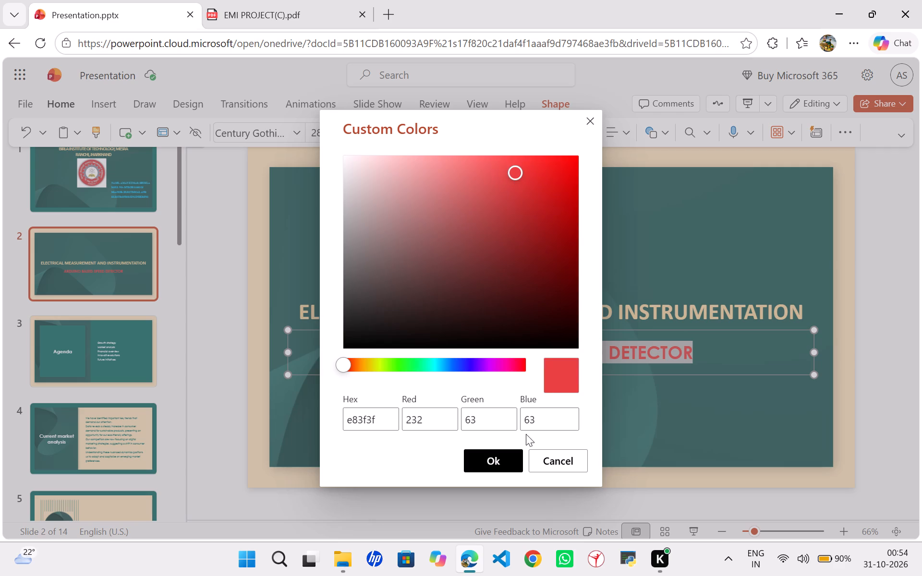
{"action": "left_click", "coordinate": [484, 468]}
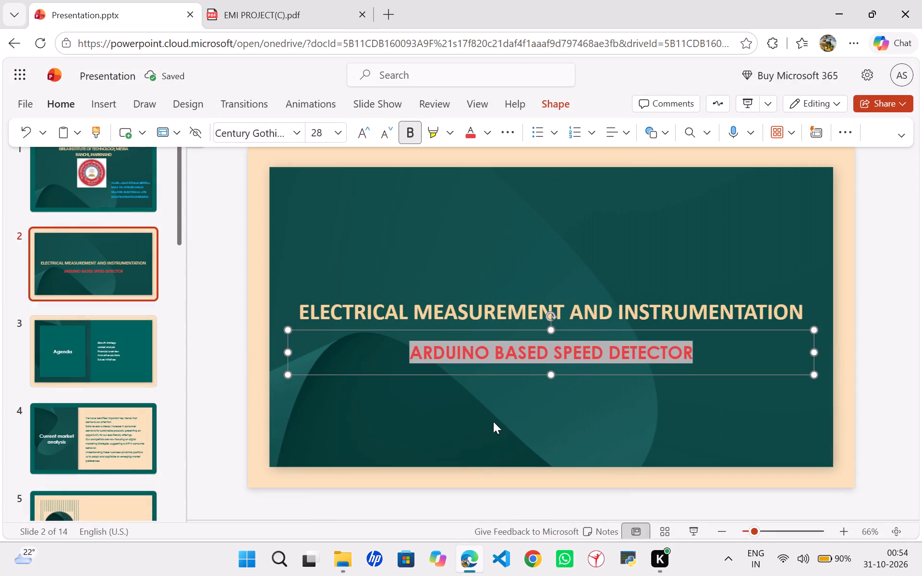
{"action": "left_click", "coordinate": [493, 421]}
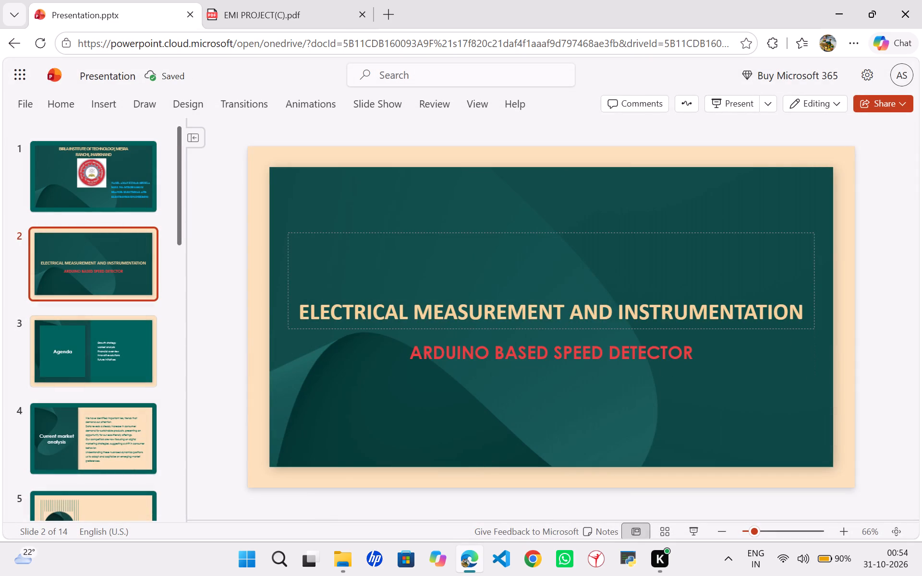
Move the "ELECTRICAL MEASUREMENT AND INSTRUMENTATION" title box slightly higher on slide 2, keeping it horizontally aligned with the subtitle box.
{"action": "left_click", "coordinate": [476, 321]}
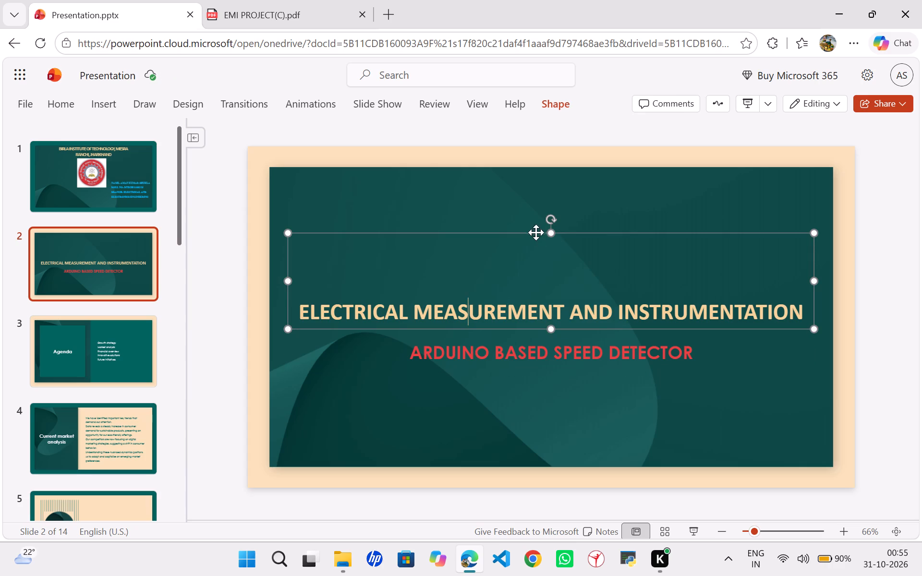
{"action": "left_click_drag", "start_coordinate": [537, 233], "coordinate": [537, 228]}
{"action": "left_click_drag", "start_coordinate": [537, 228], "coordinate": [540, 195]}
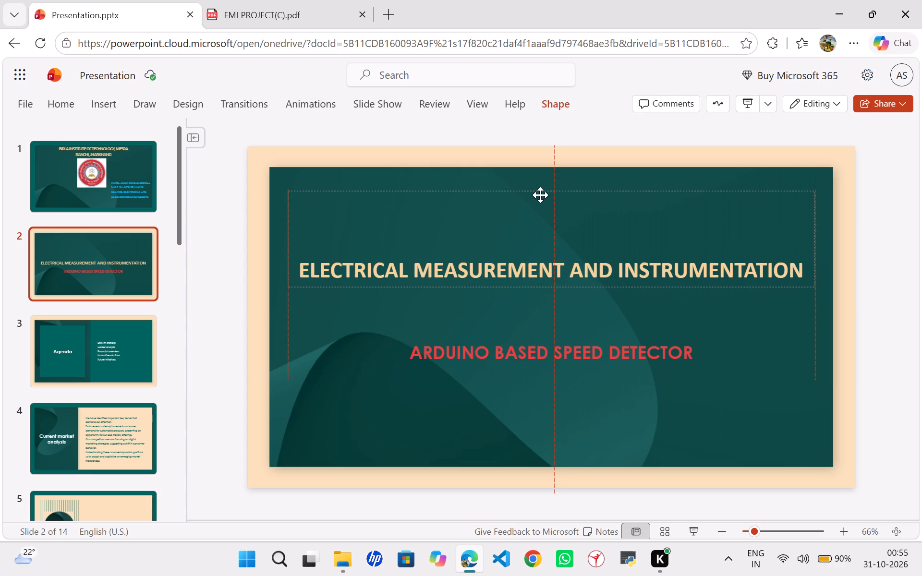
{"action": "left_click_drag", "start_coordinate": [540, 195], "coordinate": [541, 195]}
Move the "ARDUINO BASED SPEED DETECTOR" subtitle box up so its text sits directly beneath the slide 2 title.
{"action": "left_click", "coordinate": [534, 338]}
{"action": "left_click", "coordinate": [536, 346]}
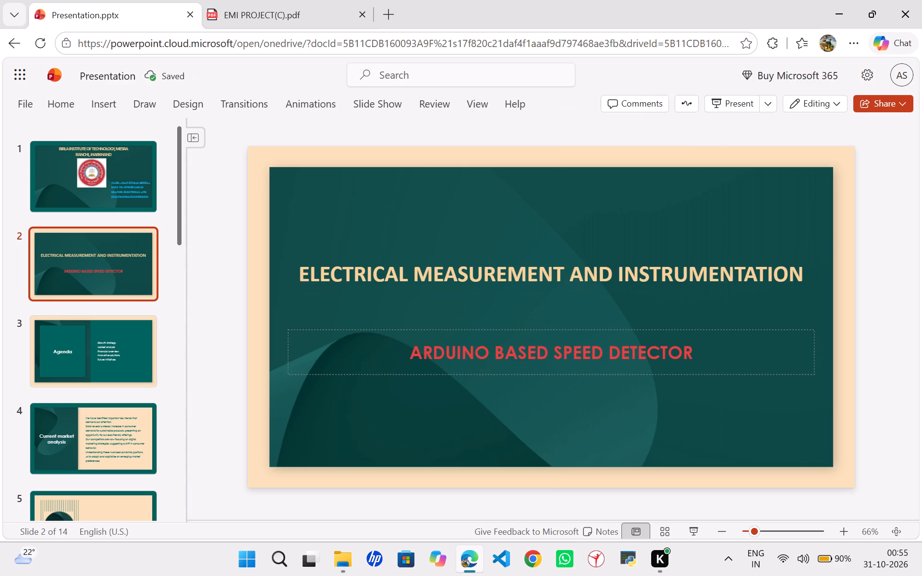
{"action": "left_click_drag", "start_coordinate": [537, 329], "coordinate": [536, 298]}
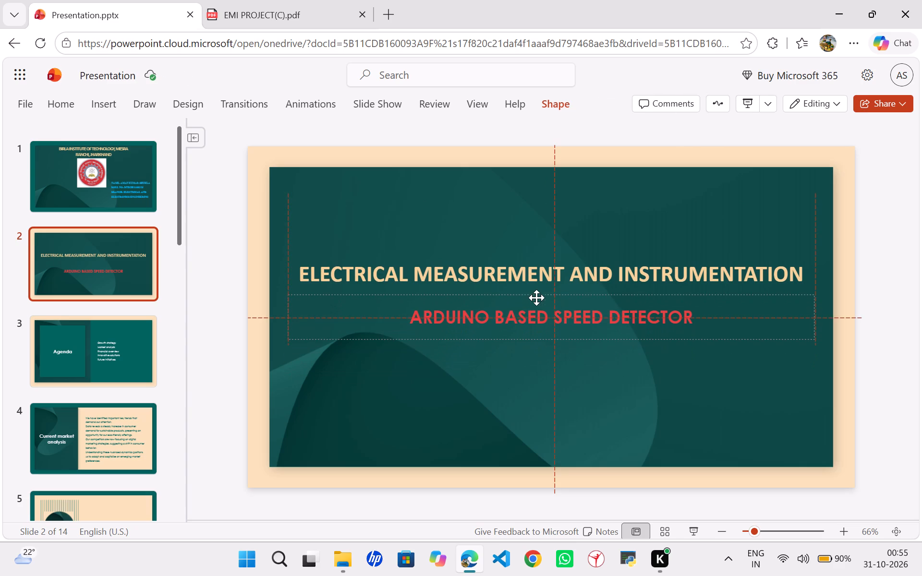
{"action": "left_click_drag", "start_coordinate": [536, 298], "coordinate": [534, 280]}
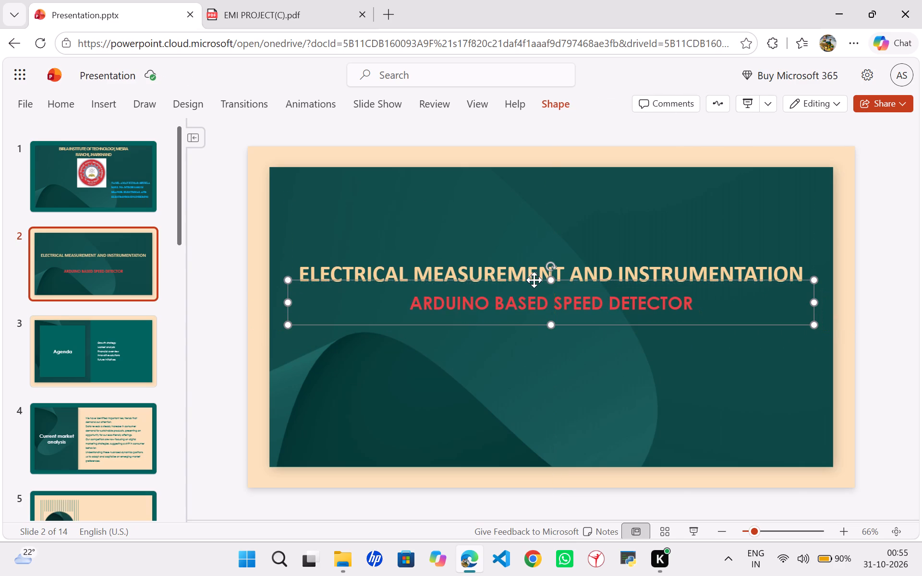
Move the "ARDUINO BASED SPEED DETECTOR" subtitle box slightly down on slide 2 so its top edge meets the title box's bottom edge, keeping it centred.
{"action": "left_click", "coordinate": [526, 392]}
{"action": "left_click", "coordinate": [520, 306]}
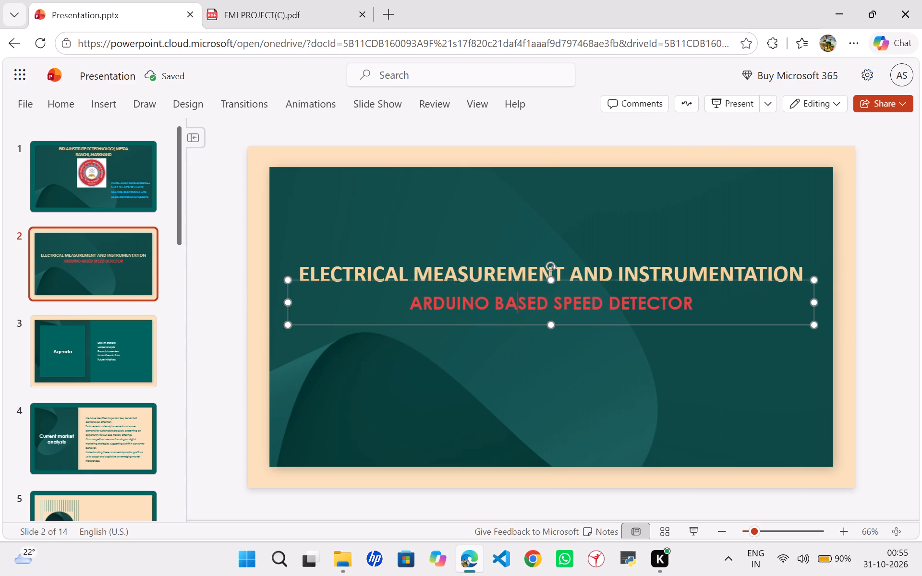
{"action": "left_click_drag", "start_coordinate": [529, 280], "coordinate": [529, 290]}
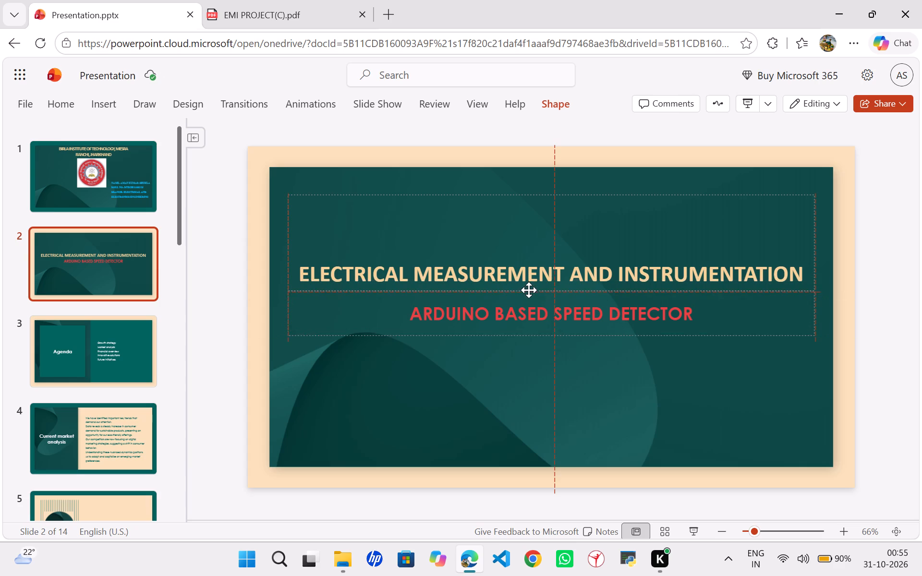
{"action": "left_click_drag", "start_coordinate": [529, 290], "coordinate": [534, 291]}
{"action": "left_click_drag", "start_coordinate": [534, 291], "coordinate": [534, 290]}
{"action": "left_click", "coordinate": [514, 386]}
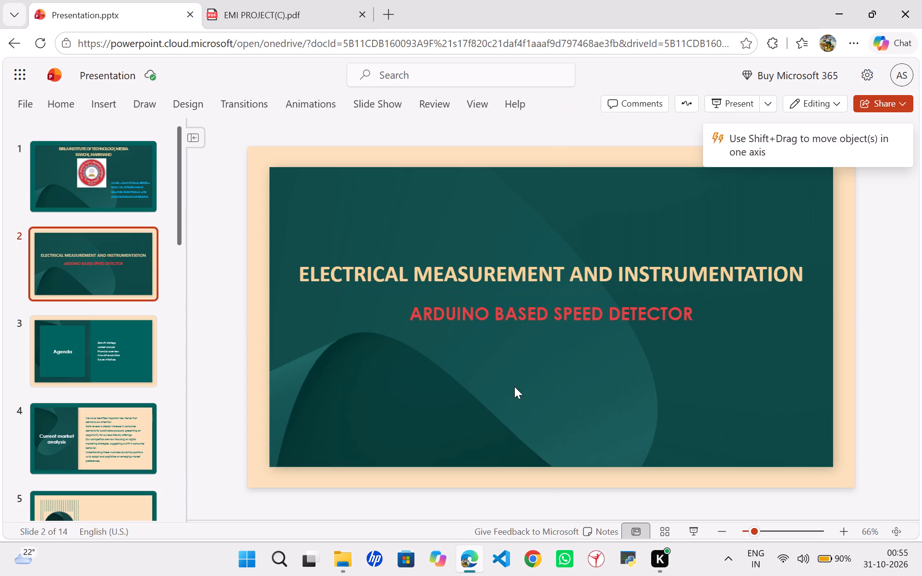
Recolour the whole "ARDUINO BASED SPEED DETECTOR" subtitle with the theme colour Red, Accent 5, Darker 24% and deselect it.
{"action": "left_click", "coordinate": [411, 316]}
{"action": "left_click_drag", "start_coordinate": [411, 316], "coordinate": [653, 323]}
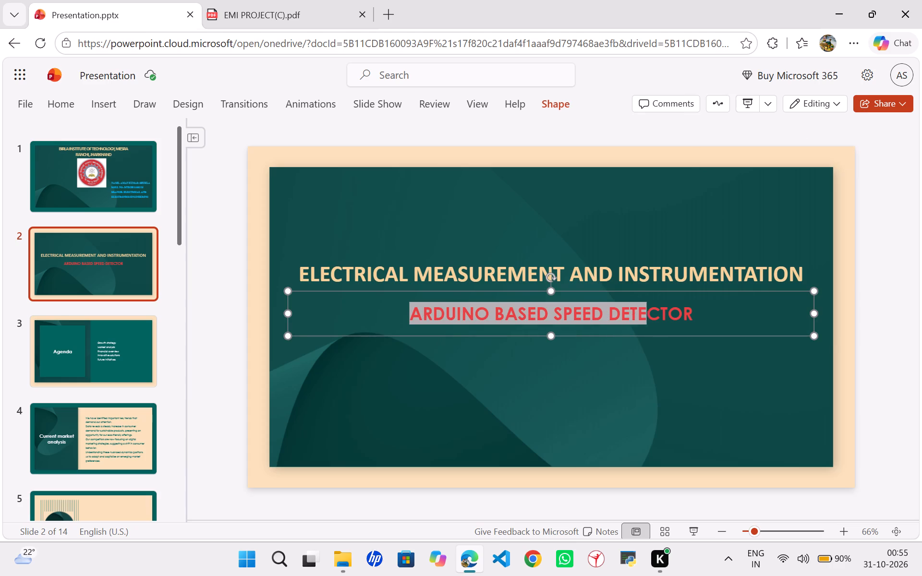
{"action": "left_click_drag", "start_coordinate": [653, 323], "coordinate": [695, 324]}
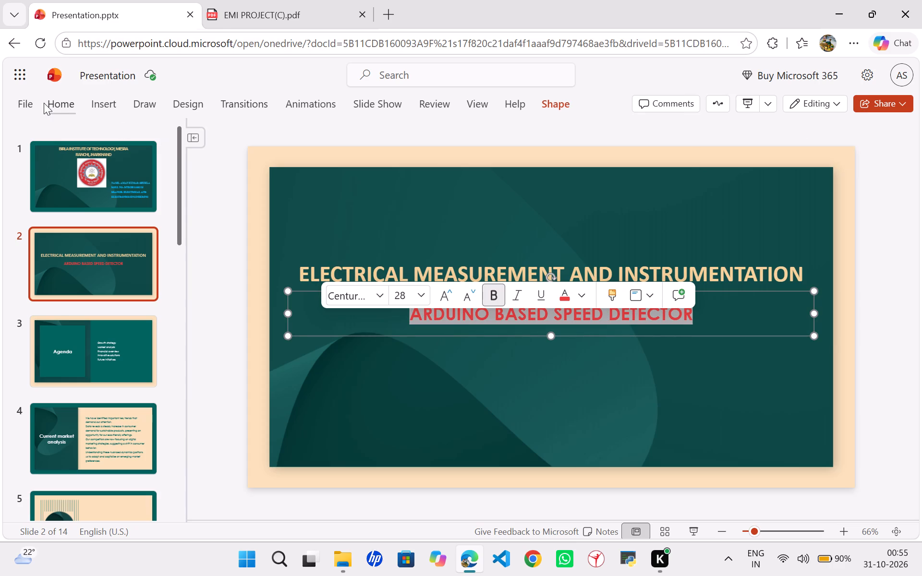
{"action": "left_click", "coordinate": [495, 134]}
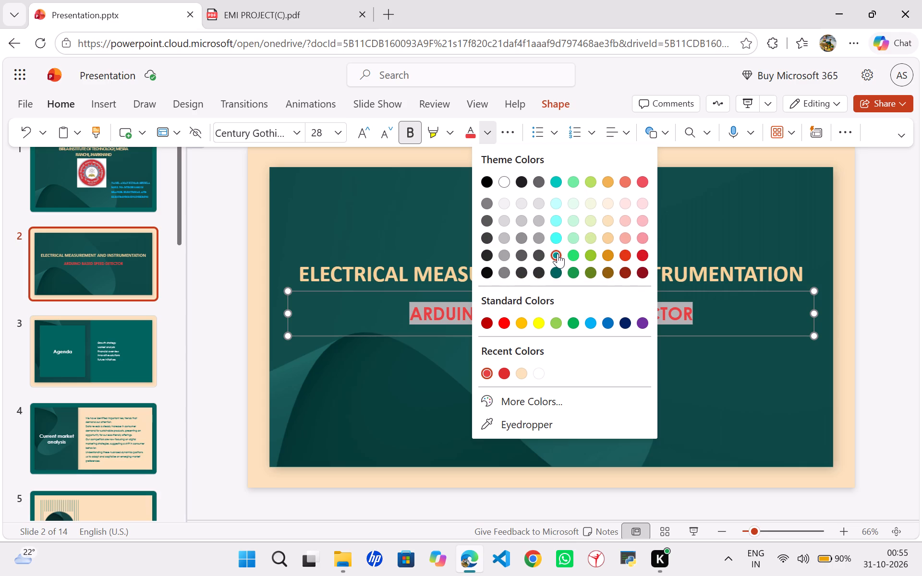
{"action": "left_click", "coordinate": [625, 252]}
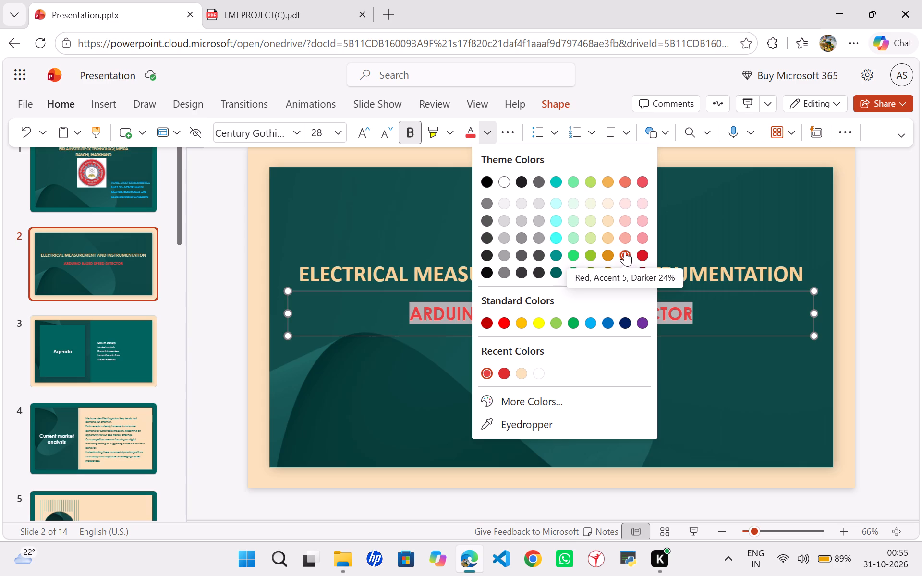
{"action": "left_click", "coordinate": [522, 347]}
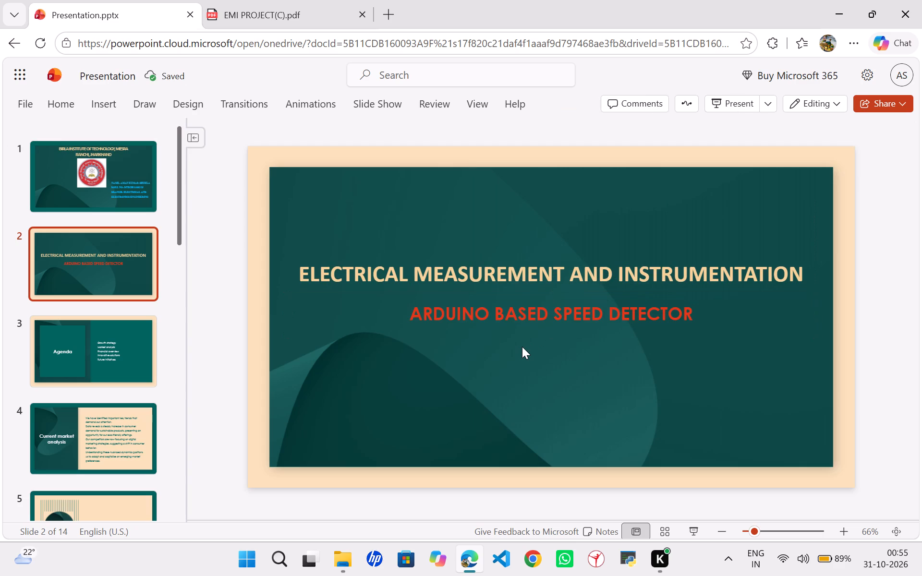
Set the "ARDUINO BASED SPEED DETECTOR" subtitle's font colour to Gold, Accent 4, Darker 24% and deselect it.
{"action": "left_click_drag", "start_coordinate": [411, 314], "coordinate": [705, 311]}
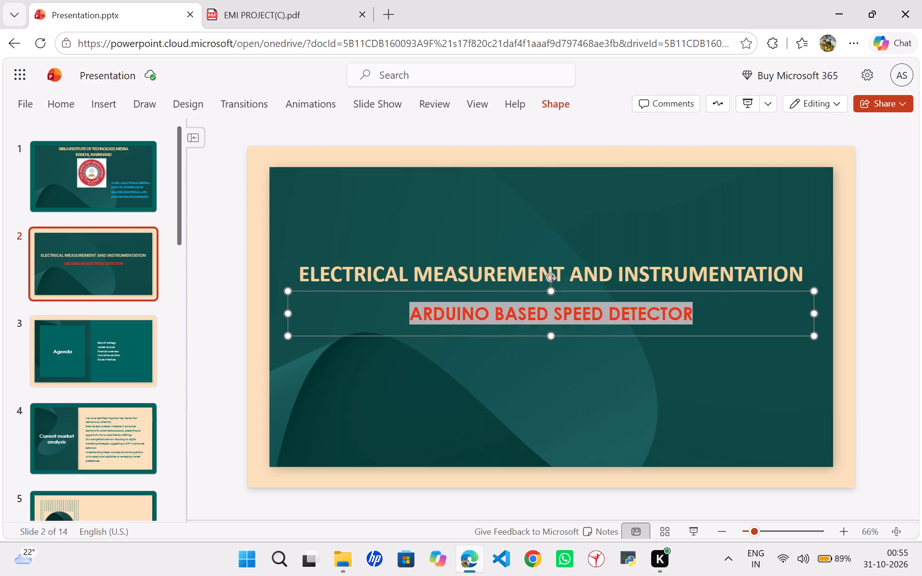
{"action": "left_click_drag", "start_coordinate": [705, 311], "coordinate": [709, 309]}
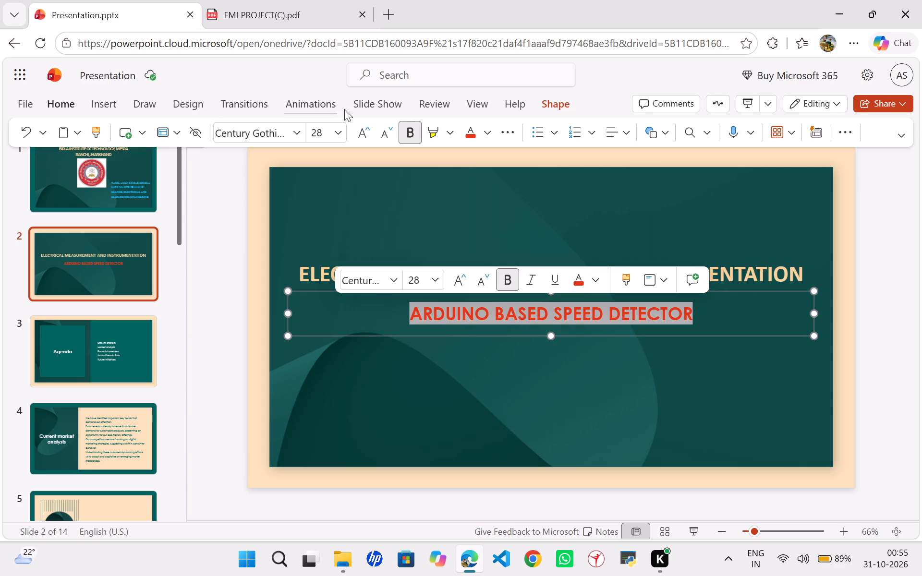
{"action": "left_click", "coordinate": [487, 132]}
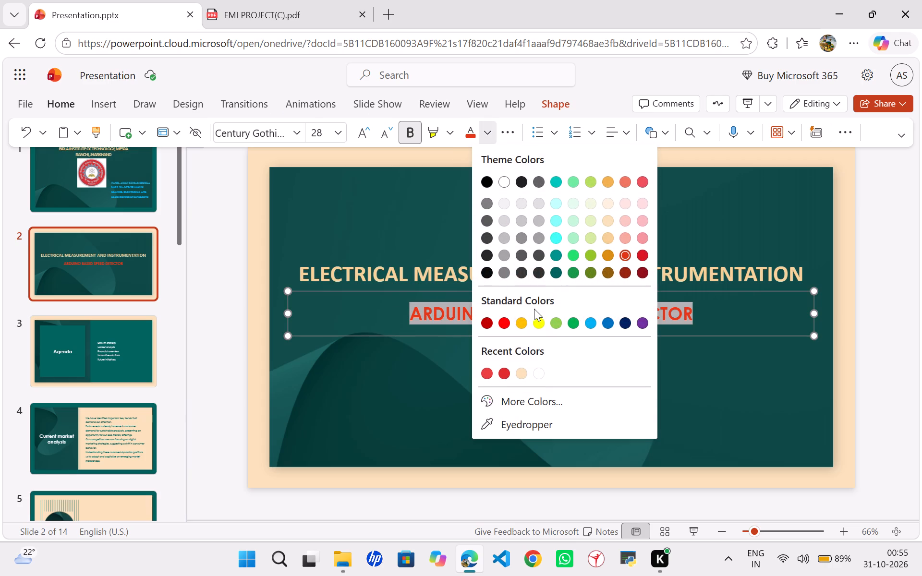
{"action": "left_click", "coordinate": [608, 257]}
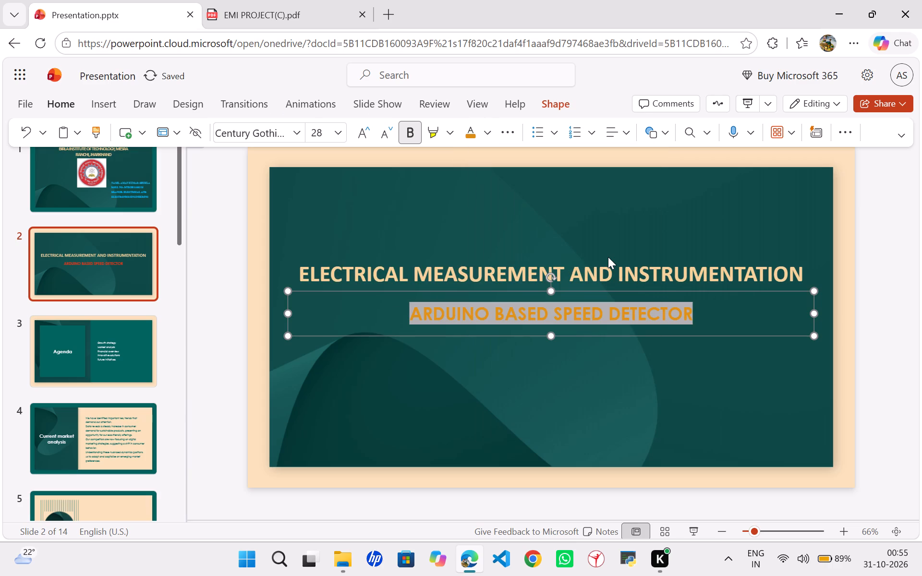
{"action": "left_click", "coordinate": [559, 247]}
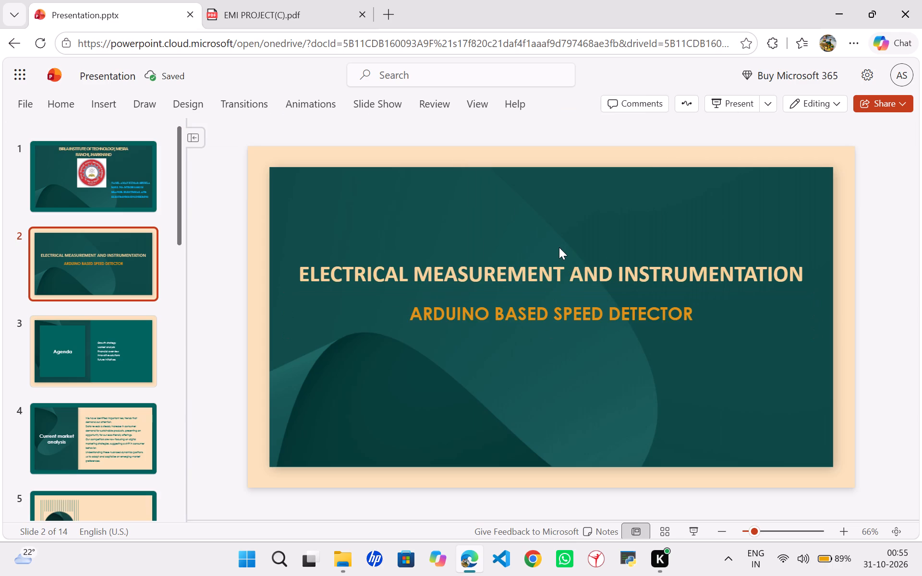
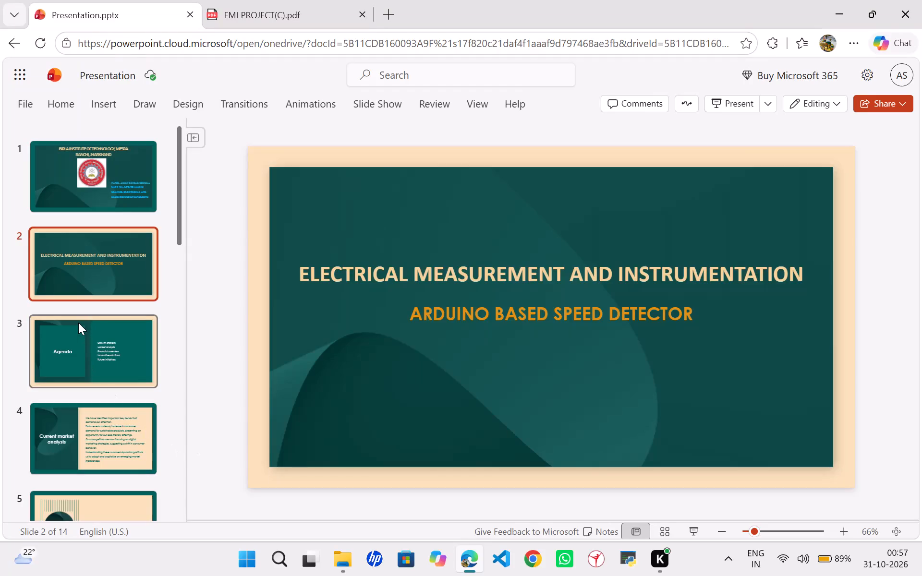
Select the Agenda slide (slide 3) and switch to the EMI PROJECT(C) PDF to review the AIM section on page 2.
{"action": "left_click", "coordinate": [78, 323]}
{"action": "left_click", "coordinate": [232, 0]}
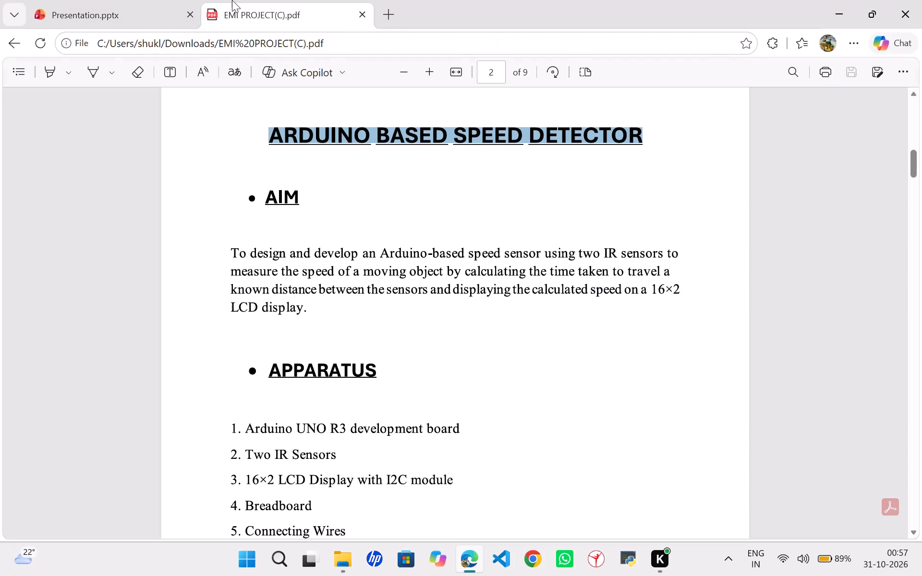
{"action": "left_click", "coordinate": [356, 288]}
{"action": "scroll", "coordinate": [287, 234], "scroll_direction": "left", "scroll_amount": 1}
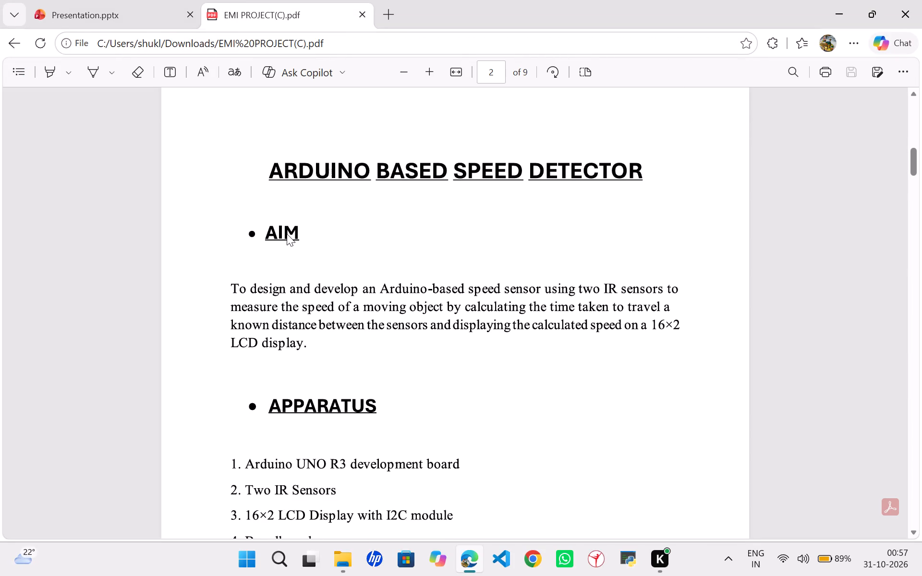
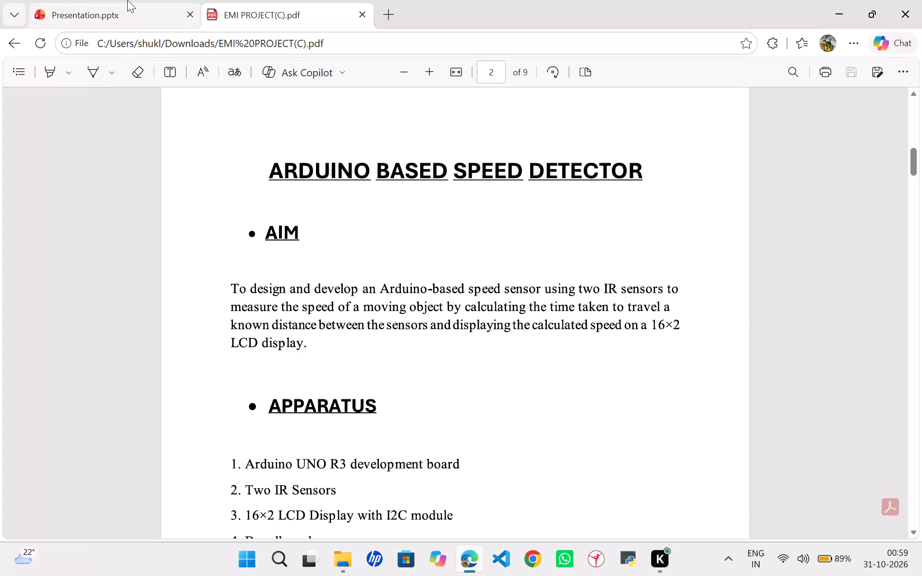
Switch from the EMI PROJECT(C) PDF back to the presentation and delete the "Agenda" title text on slide 3.
{"action": "left_click", "coordinate": [124, 0]}
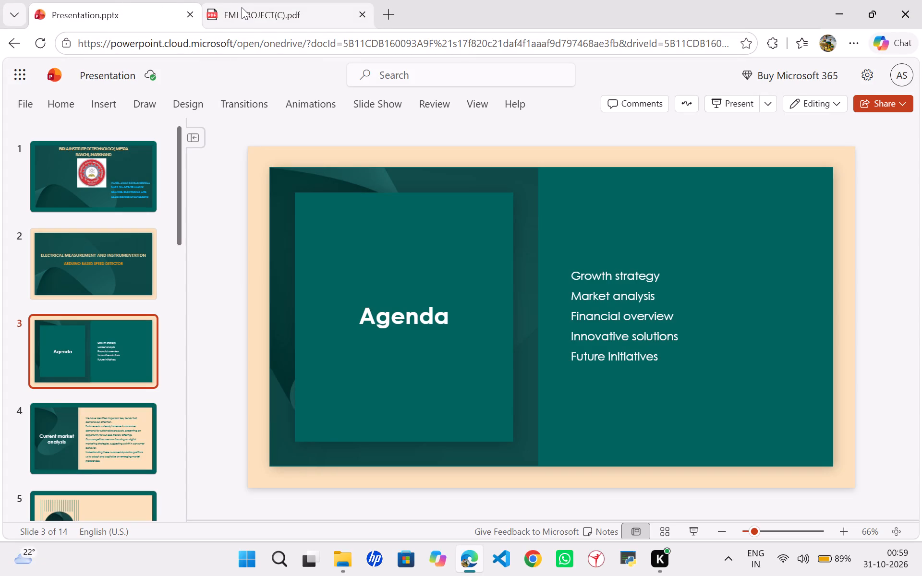
{"action": "left_click", "coordinate": [311, 3]}
{"action": "left_click", "coordinate": [138, 1]}
{"action": "left_click", "coordinate": [323, 0]}
{"action": "left_click", "coordinate": [109, 0]}
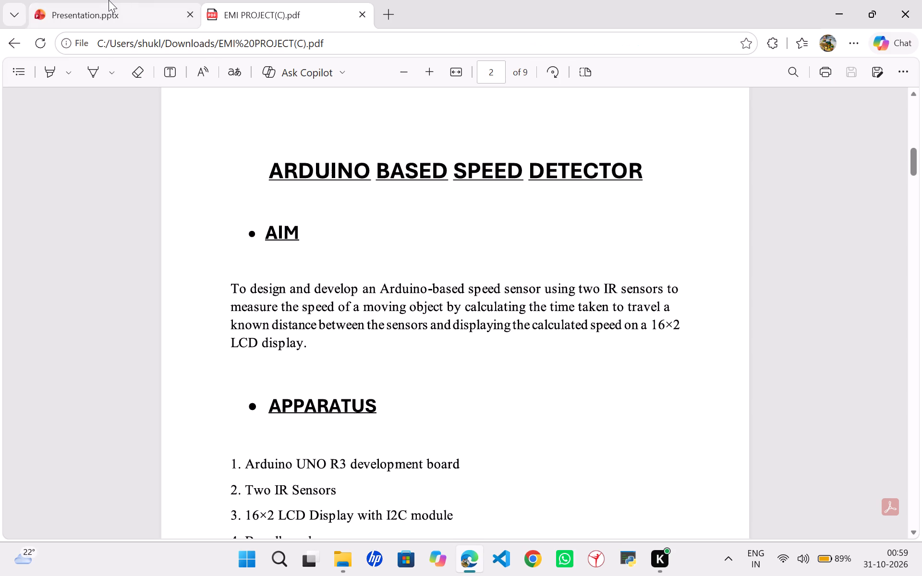
{"action": "left_click", "coordinate": [387, 322]}
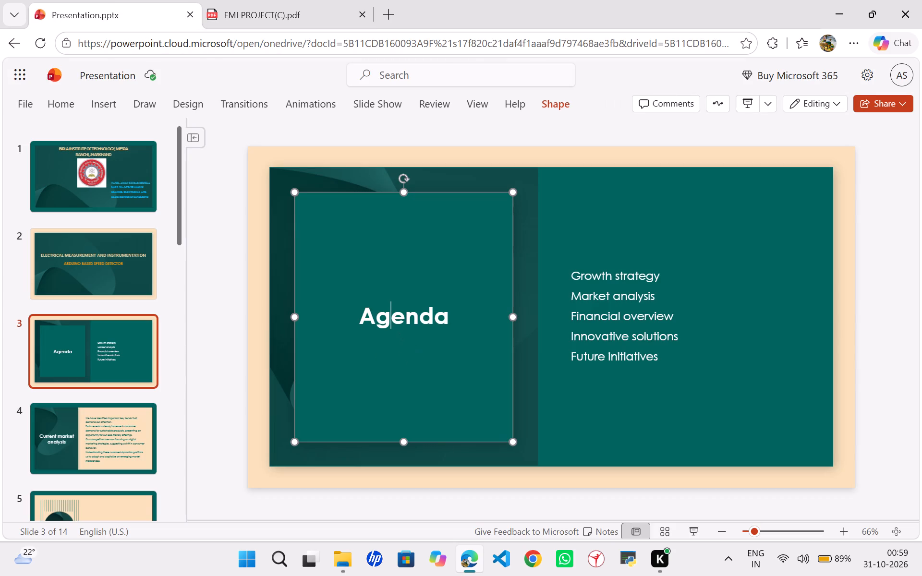
{"action": "left_click_drag", "start_coordinate": [362, 319], "coordinate": [496, 305]}
{"action": "key", "text": "BackSpace"}
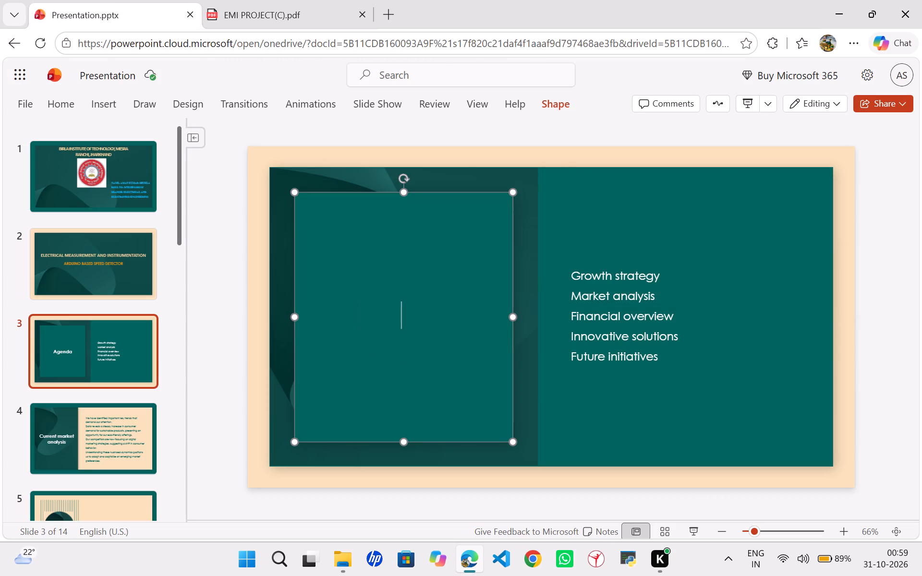
Examine the AIM and APPARATUS sections on page 2 of the EMI PROJECT(C) PDF against slide 3, ending back in the presentation.
{"action": "left_click", "coordinate": [276, 0]}
{"action": "left_click", "coordinate": [56, 0]}
{"action": "left_click", "coordinate": [321, 0]}
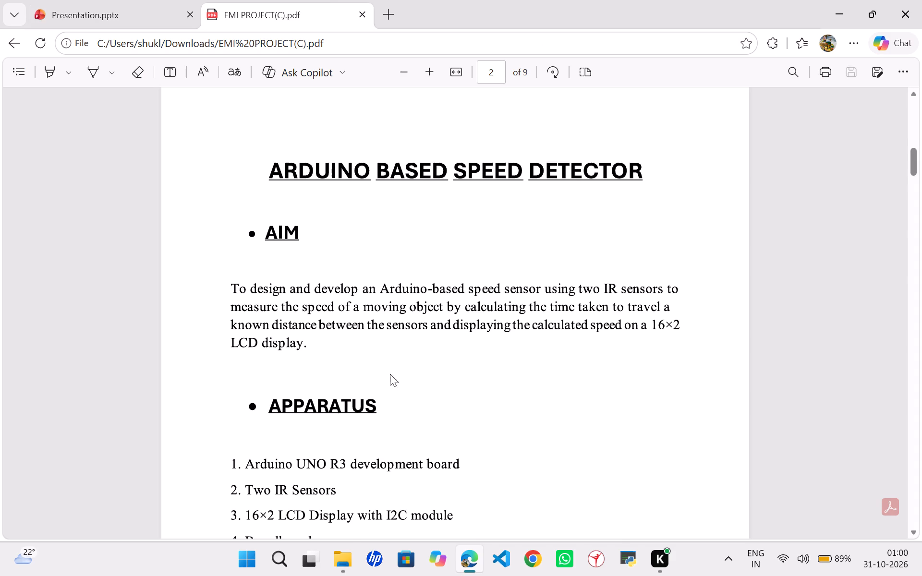
{"action": "scroll", "coordinate": [401, 392], "scroll_direction": "down", "scroll_amount": 2}
{"action": "left_click", "coordinate": [57, 0]}
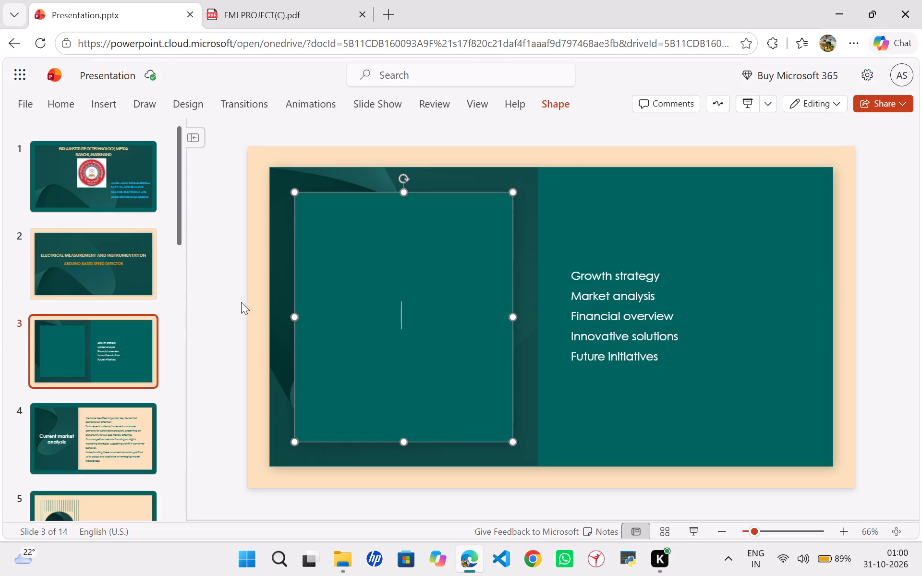
{"action": "left_click", "coordinate": [305, 0]}
{"action": "left_click", "coordinate": [305, 0]}
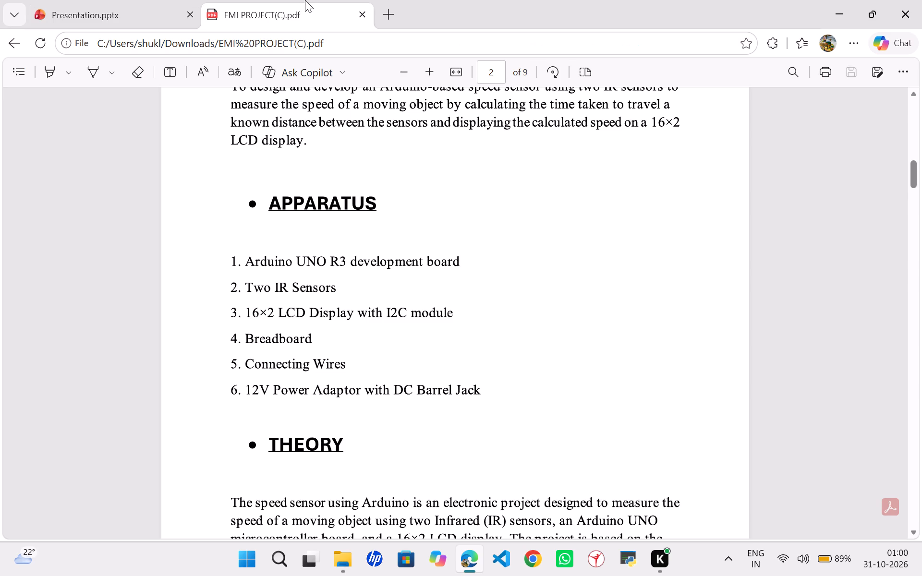
{"action": "left_click", "coordinate": [159, 0]}
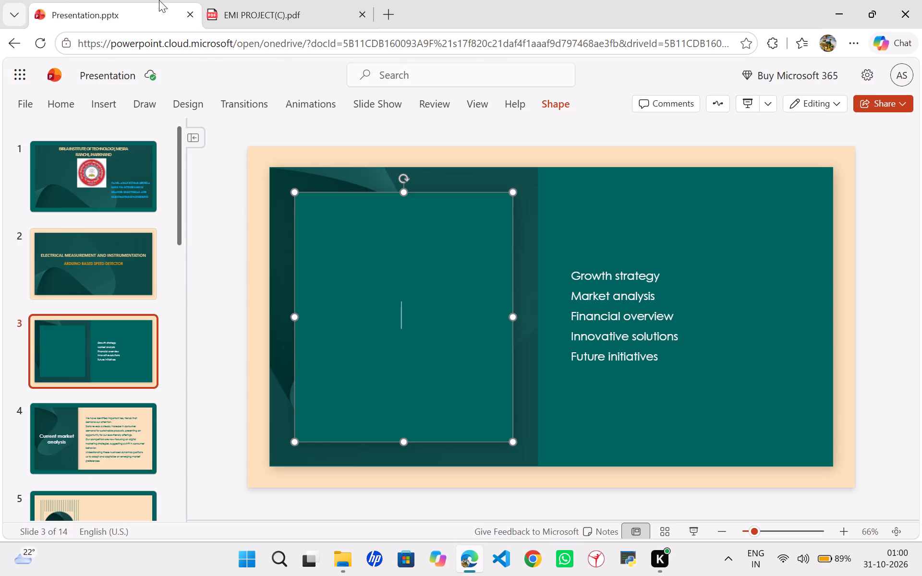
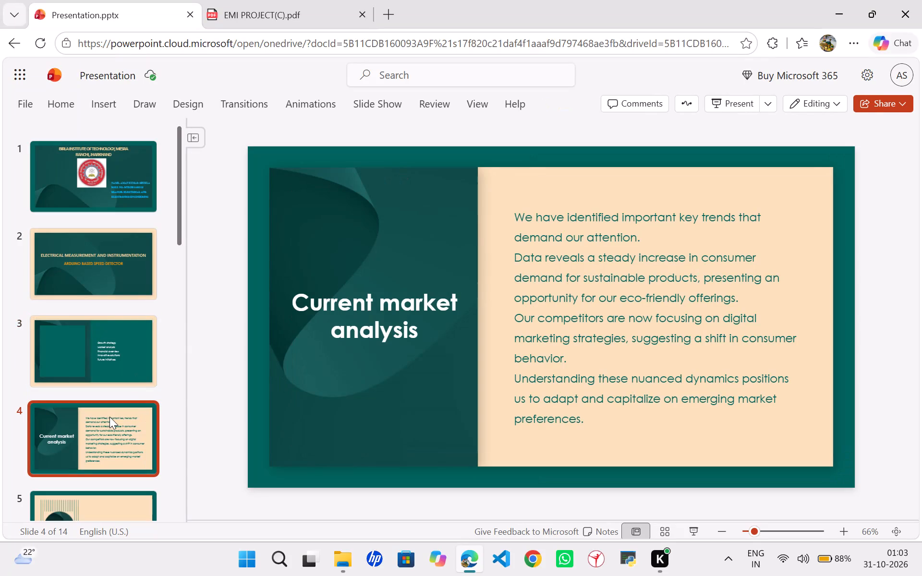
Cut the "Product launch" timeline slide, slide 6, out of the presentation.
{"action": "scroll", "coordinate": [442, 287], "scroll_direction": "down", "scroll_amount": 1}
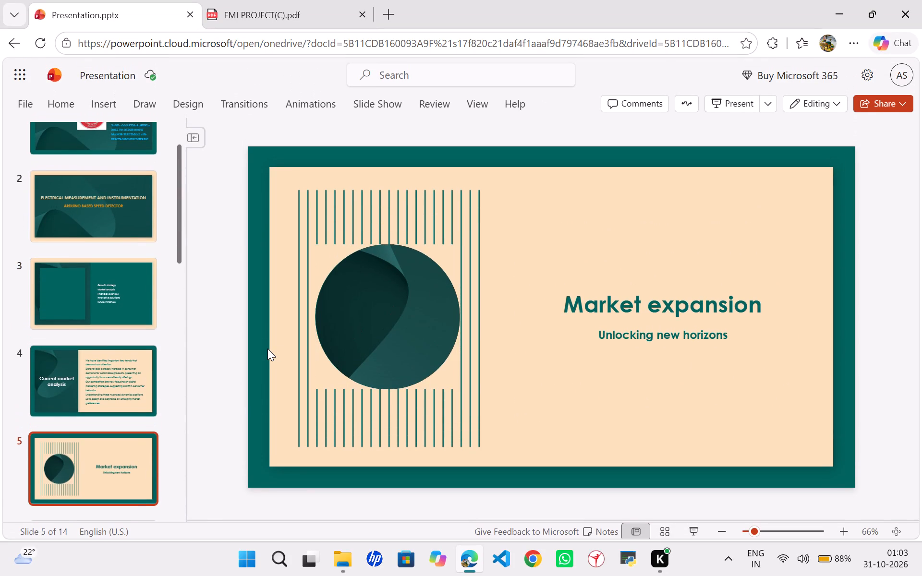
{"action": "scroll", "coordinate": [267, 348], "scroll_direction": "down", "scroll_amount": 1}
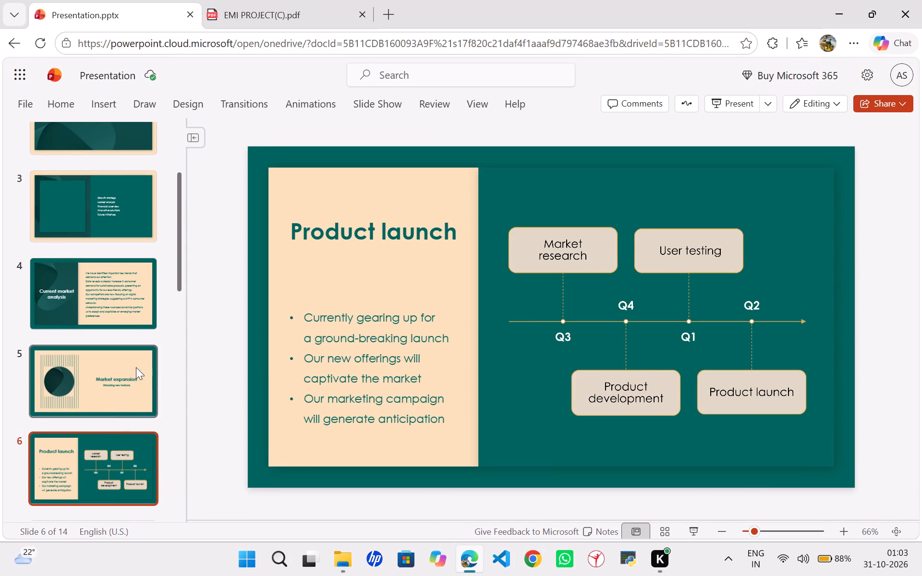
{"action": "right_click", "coordinate": [145, 445]}
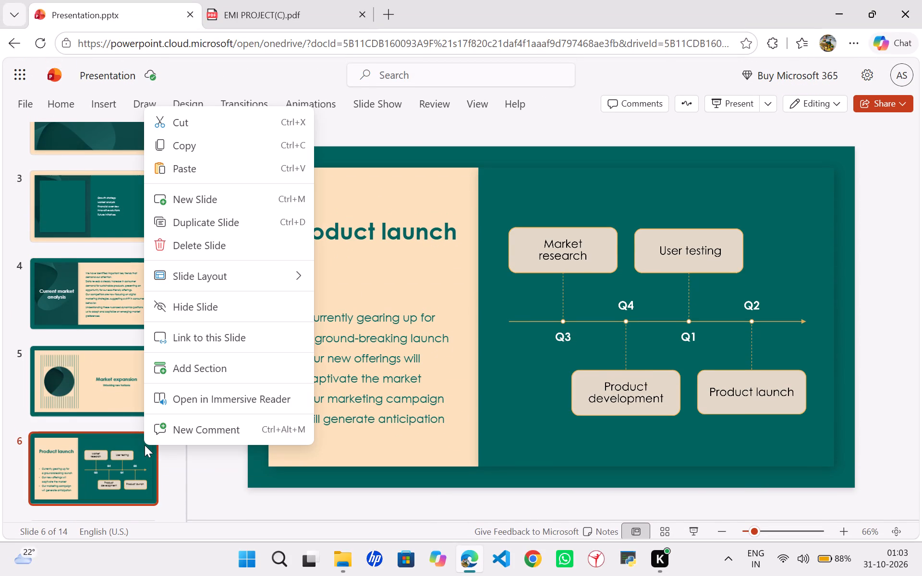
{"action": "left_click", "coordinate": [194, 122]}
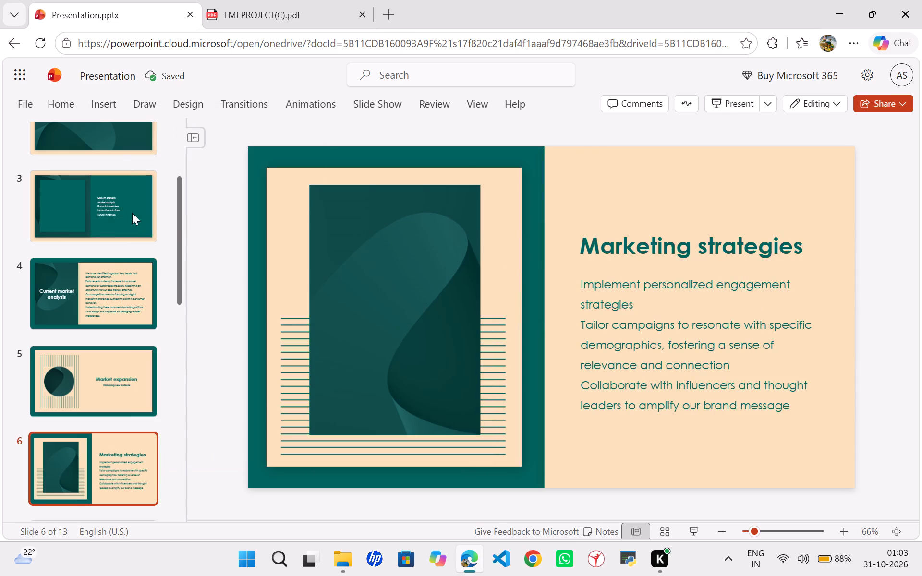
Go back to the "Current market analysis" slide and switch to the EMI PROJECT(C) PDF to consult page 2.
{"action": "scroll", "coordinate": [109, 303], "scroll_direction": "up", "scroll_amount": 5}
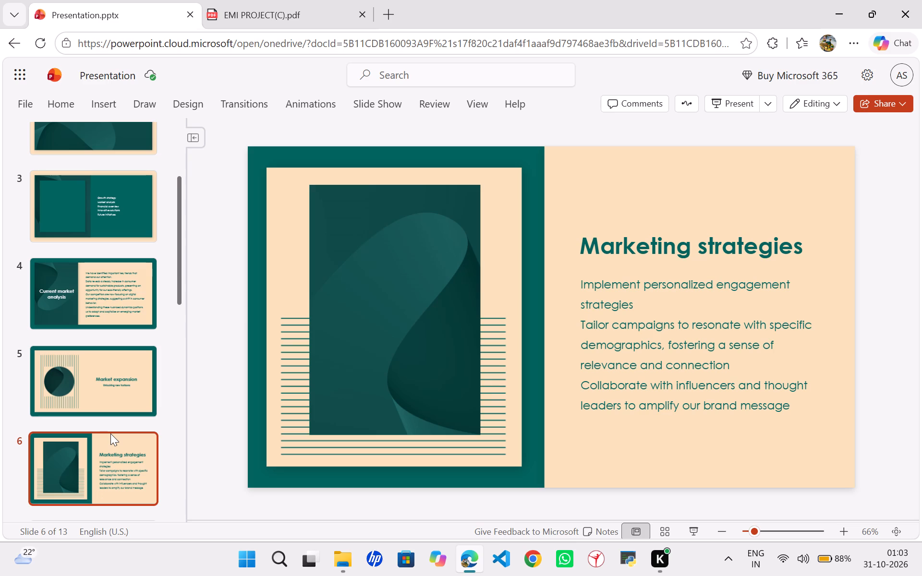
{"action": "left_click", "coordinate": [98, 399]}
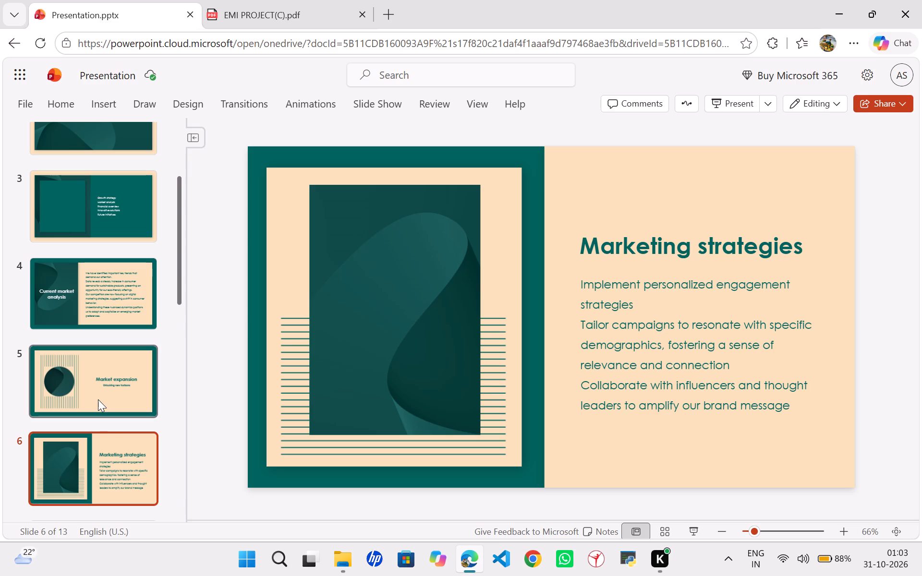
{"action": "left_click", "coordinate": [83, 298]}
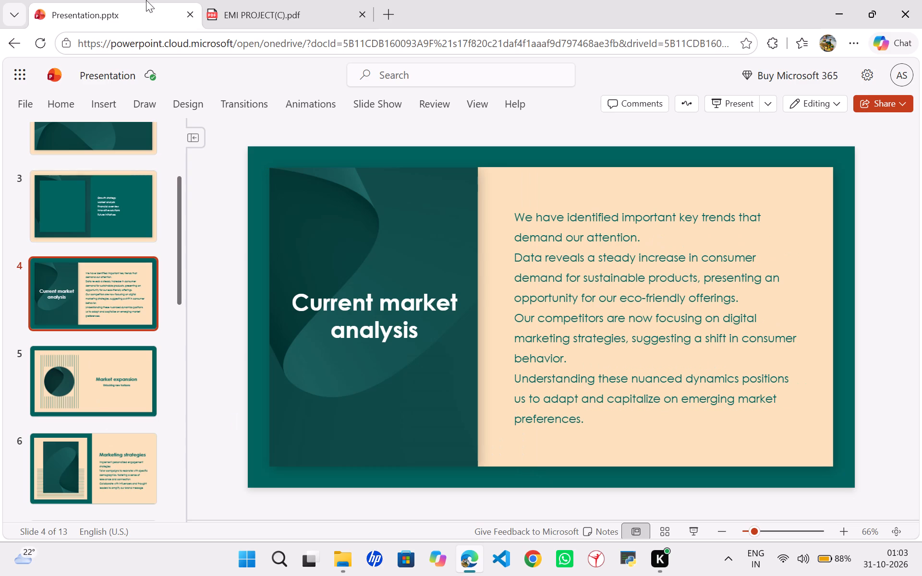
{"action": "left_click", "coordinate": [194, 0]}
{"action": "left_click", "coordinate": [246, 0]}
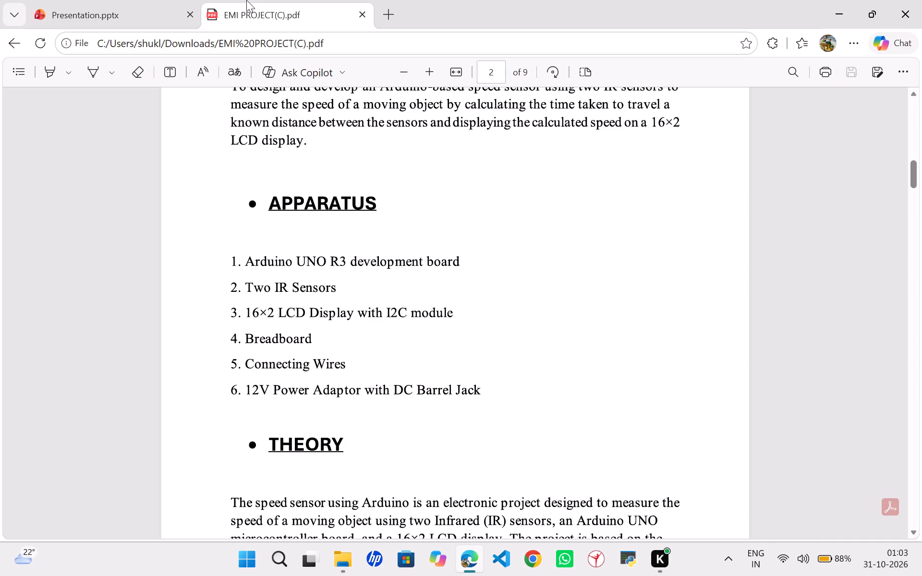
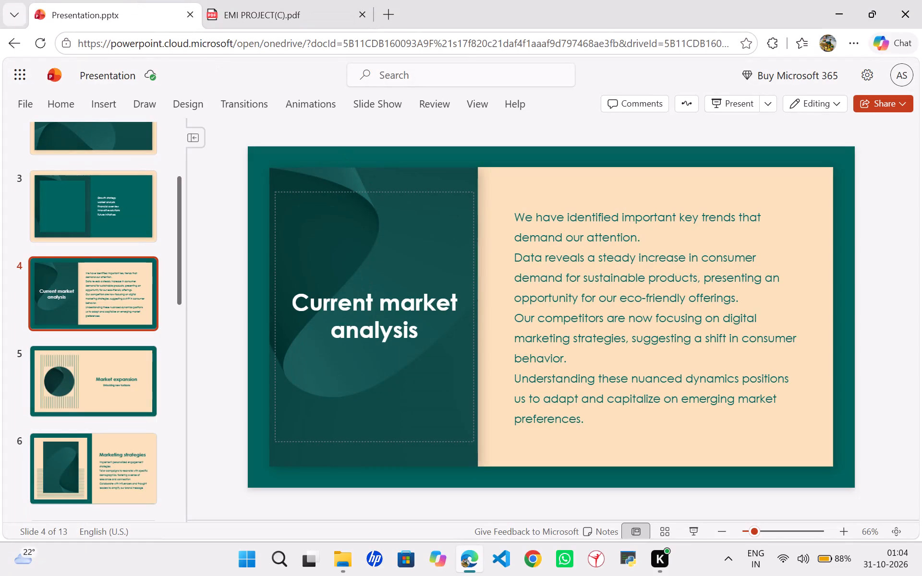
Compare the "Current market analysis" and agenda template slides with the Aim and Apparatus sections on page 2 of the EMI PROJECT(C) PDF.
{"action": "left_click_drag", "start_coordinate": [292, 300], "coordinate": [339, 313]}
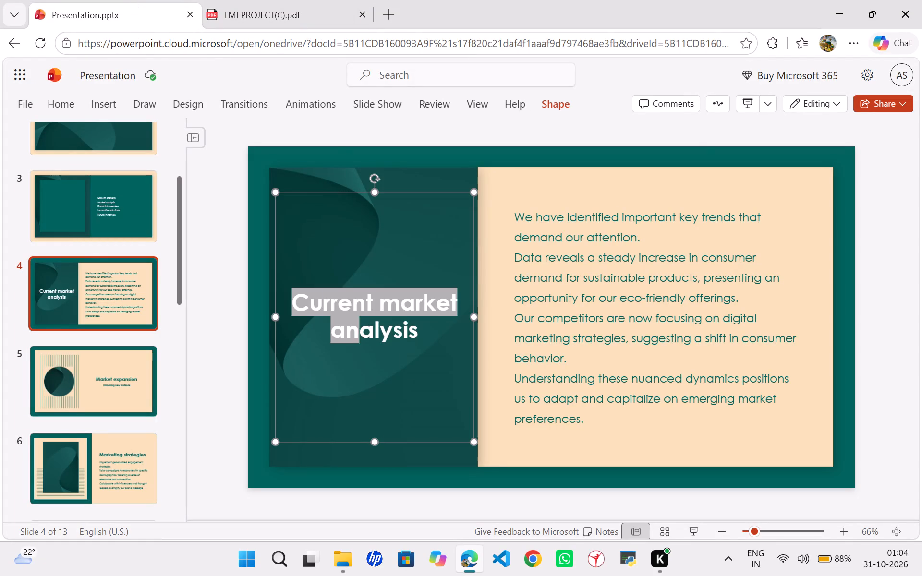
{"action": "left_click_drag", "start_coordinate": [339, 313], "coordinate": [272, 302]}
{"action": "scroll", "coordinate": [97, 256], "scroll_direction": "up", "scroll_amount": 1}
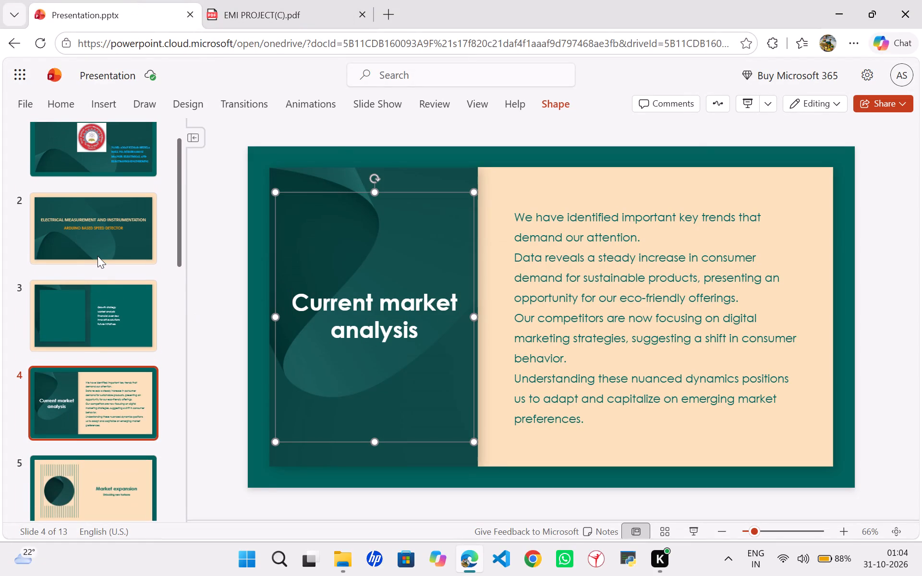
{"action": "left_click", "coordinate": [99, 335]}
{"action": "left_click", "coordinate": [225, 2]}
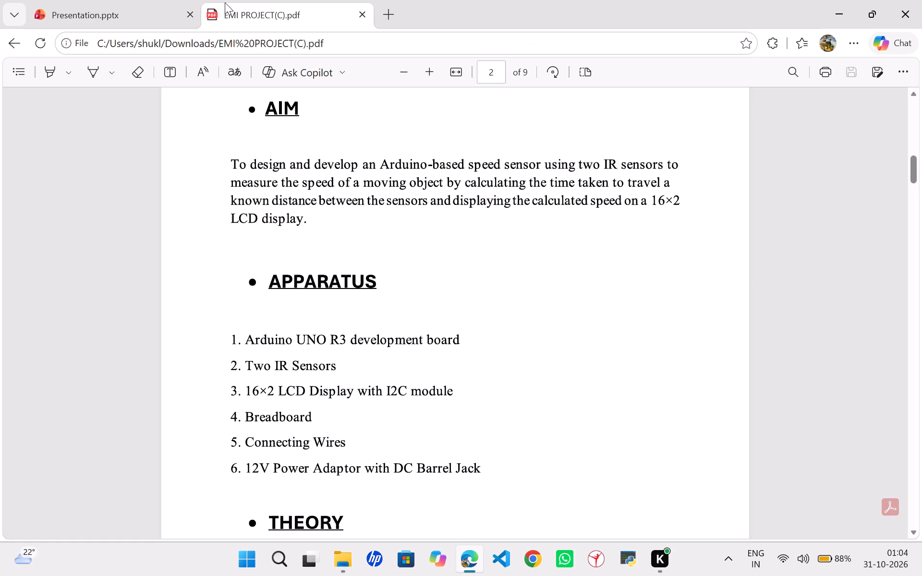
{"action": "left_click", "coordinate": [158, 0]}
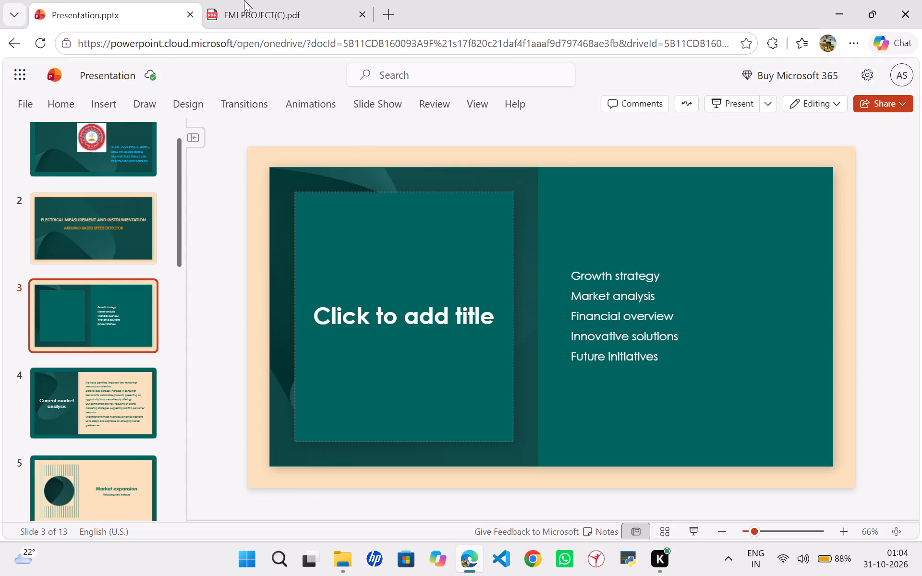
{"action": "left_click", "coordinate": [257, 0]}
{"action": "scroll", "coordinate": [278, 123], "scroll_direction": "up", "scroll_amount": 2}
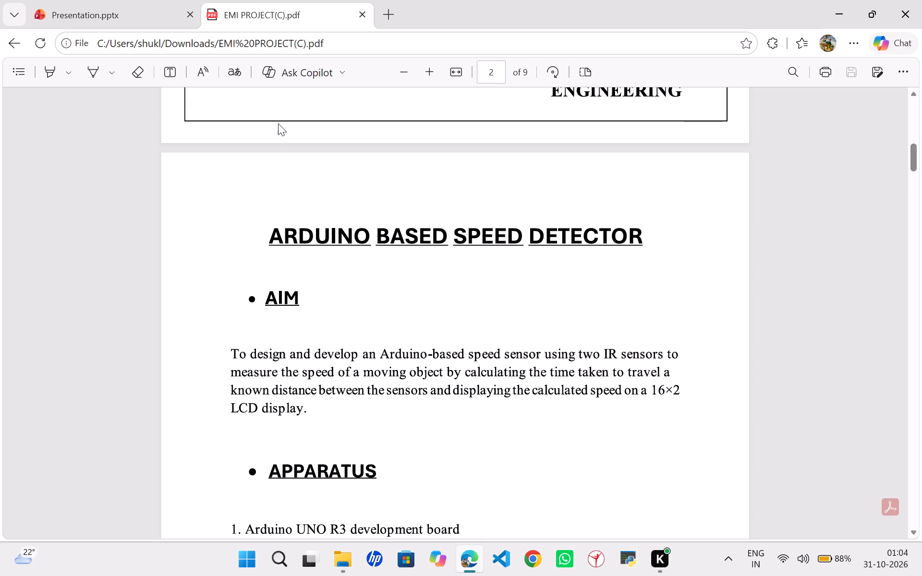
{"action": "left_click", "coordinate": [80, 0]}
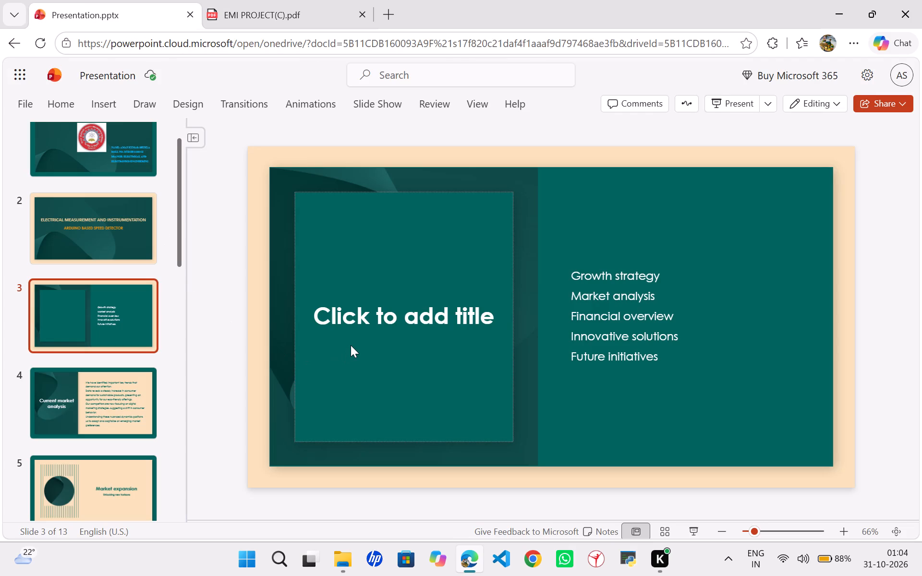
{"action": "left_click", "coordinate": [110, 316]}
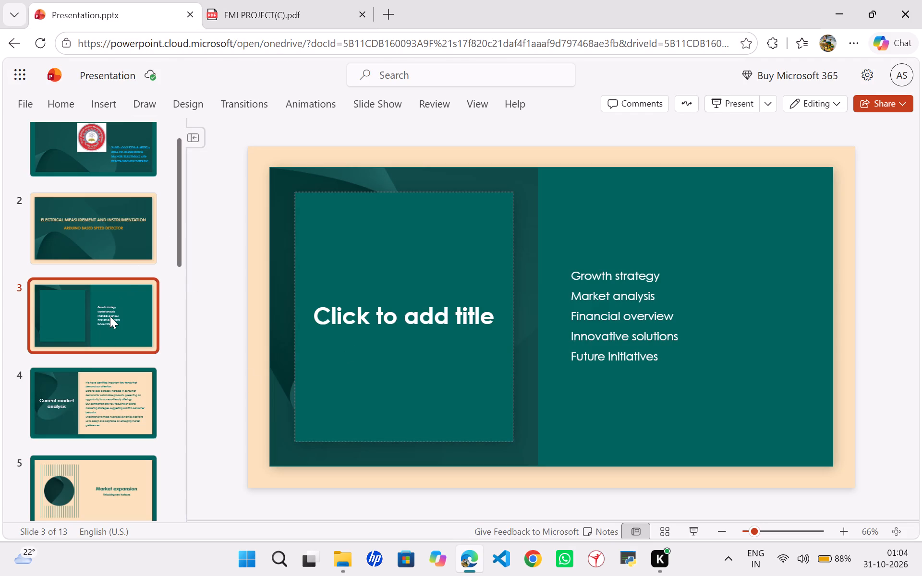
Cut the "Future initiatives" and "Innovative solutions" slides near the end of the presentation.
{"action": "left_click", "coordinate": [84, 395]}
{"action": "scroll", "coordinate": [84, 395], "scroll_direction": "down", "scroll_amount": 5}
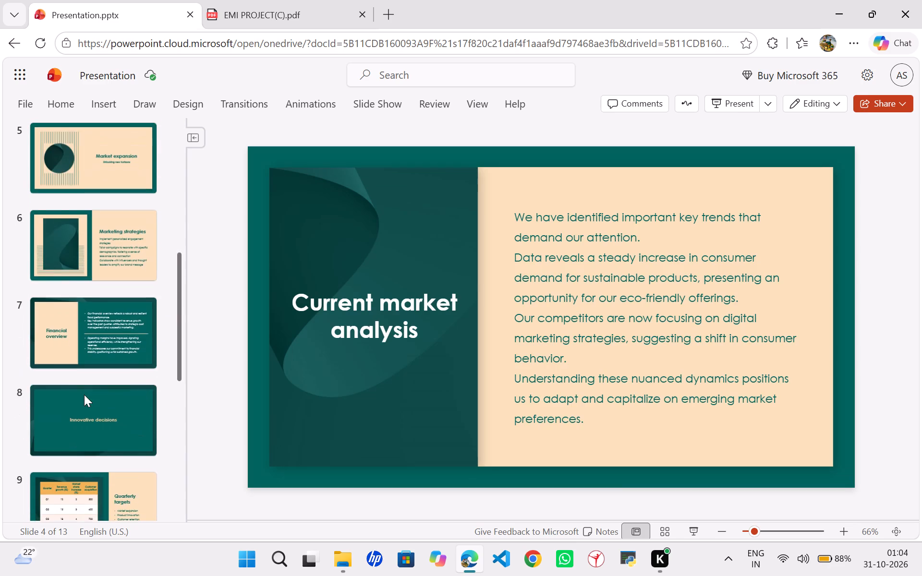
{"action": "scroll", "coordinate": [84, 395], "scroll_direction": "down", "scroll_amount": 11}
{"action": "right_click", "coordinate": [108, 364]}
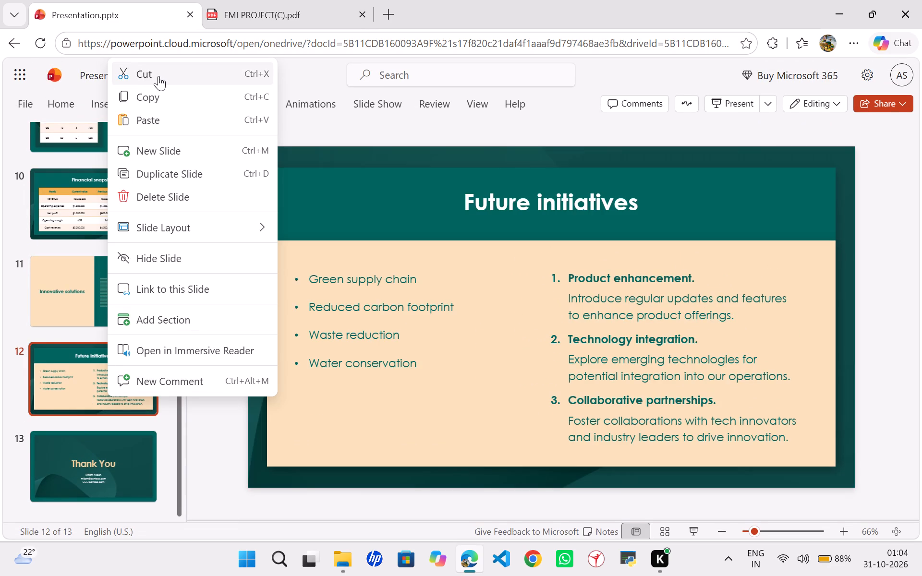
{"action": "left_click", "coordinate": [158, 76]}
{"action": "right_click", "coordinate": [107, 372]}
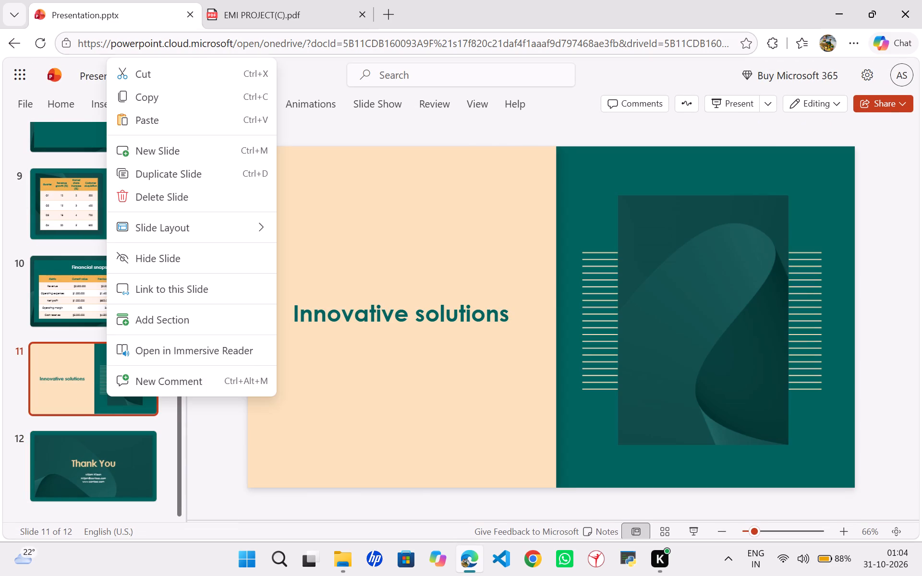
{"action": "left_click", "coordinate": [174, 82]}
Cut the untitled agenda, "Current market analysis" and "Market expansion" slides that follow the Arduino speed detector title slide.
{"action": "scroll", "coordinate": [120, 226], "scroll_direction": "up", "scroll_amount": 2}
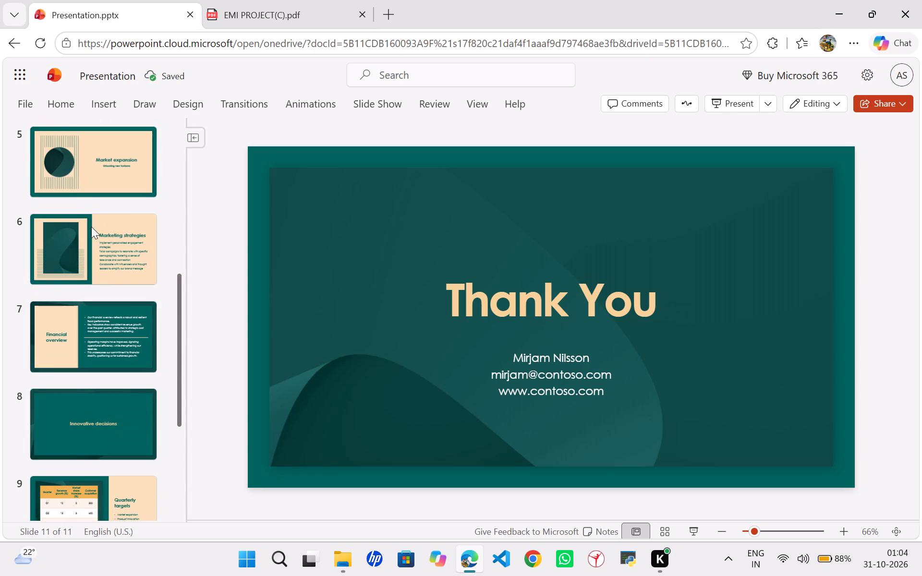
{"action": "scroll", "coordinate": [91, 227], "scroll_direction": "up", "scroll_amount": 3}
{"action": "left_click", "coordinate": [104, 236]}
{"action": "right_click", "coordinate": [104, 236]}
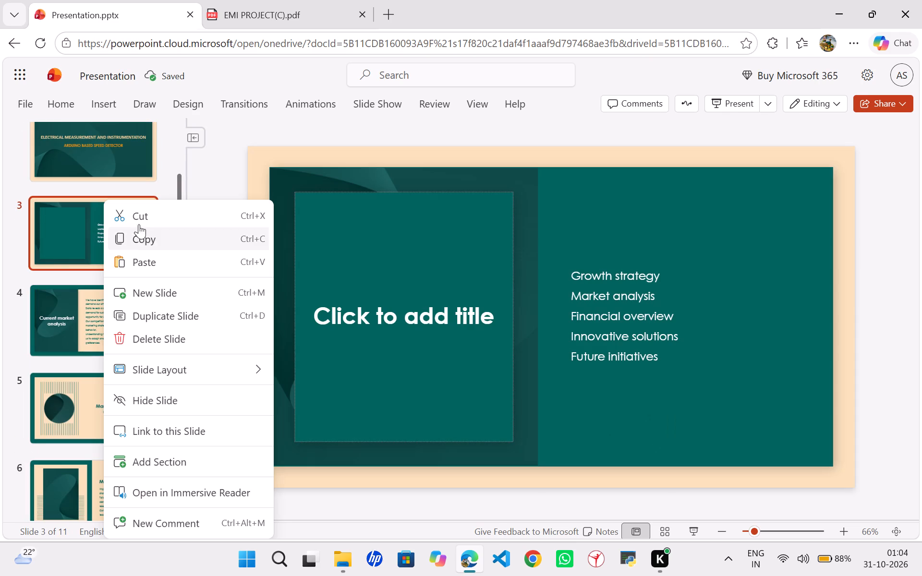
{"action": "left_click", "coordinate": [178, 216]}
{"action": "right_click", "coordinate": [73, 228]}
{"action": "left_click", "coordinate": [134, 220]}
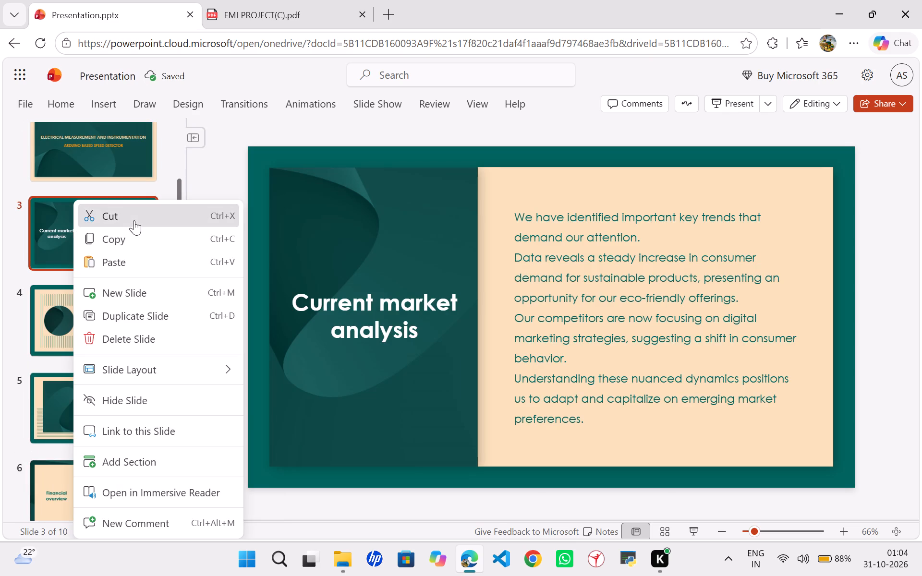
{"action": "right_click", "coordinate": [134, 220]}
{"action": "left_click", "coordinate": [181, 210]}
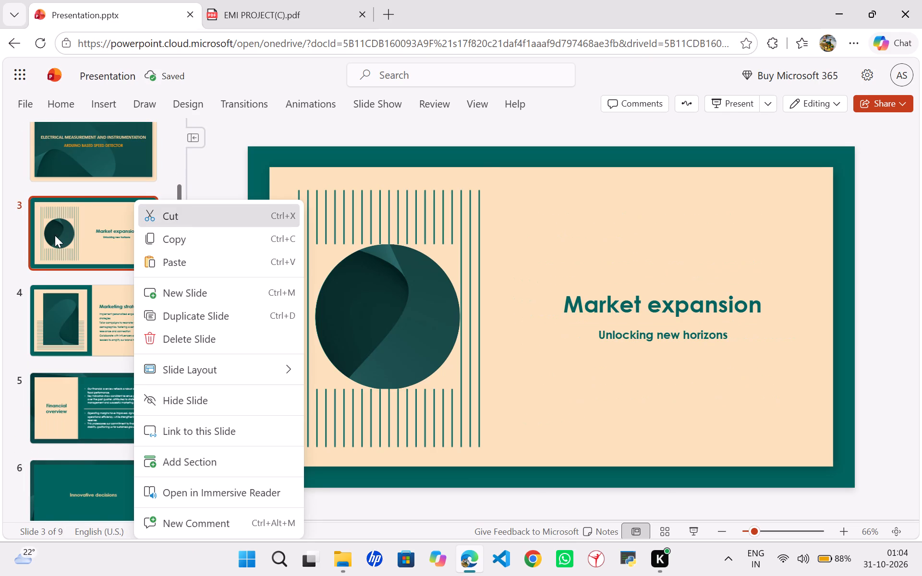
{"action": "left_click", "coordinate": [55, 235]}
{"action": "right_click", "coordinate": [55, 235]}
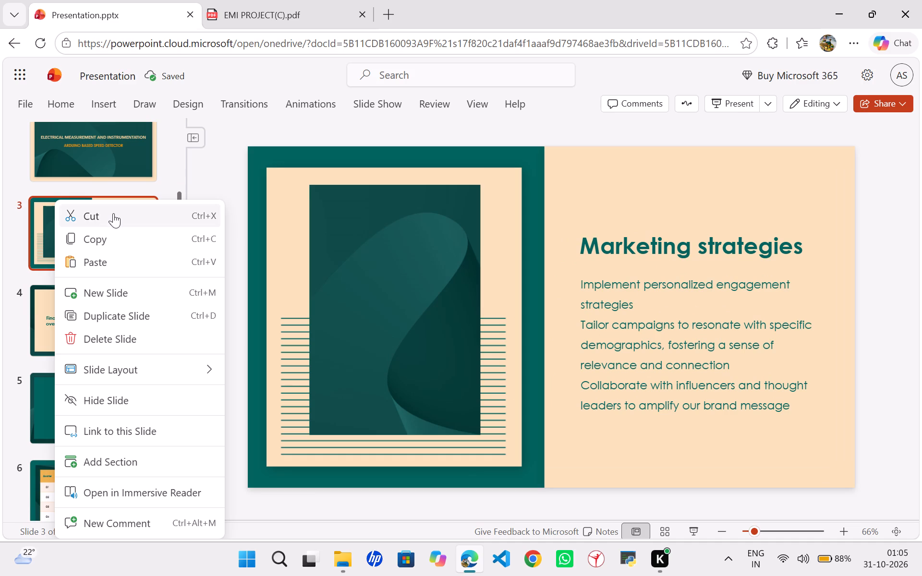
{"action": "left_click", "coordinate": [167, 175]}
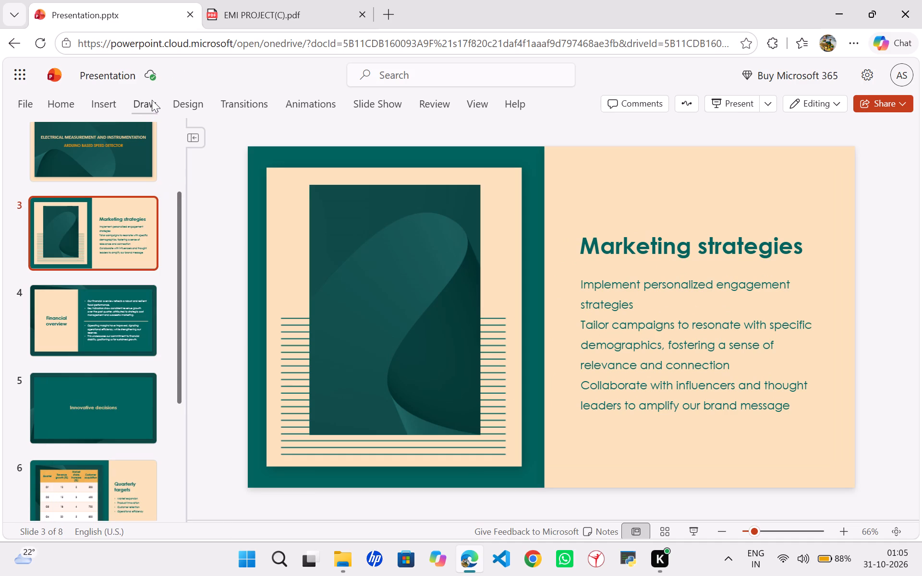
Look through the Quotable layouts for a new slide after the "ARDUINO BASED SPEED DETECTOR" slide, slide 2.
{"action": "left_click", "coordinate": [115, 156]}
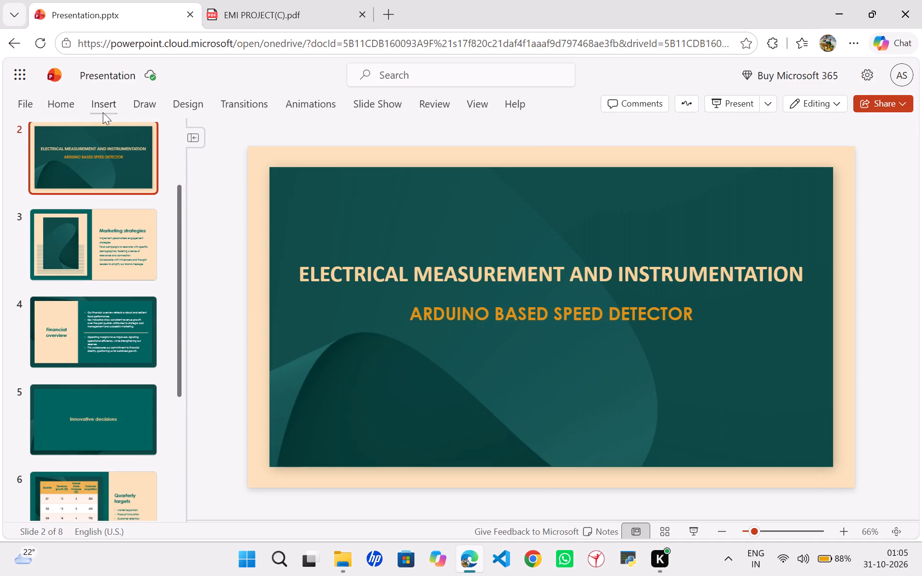
{"action": "left_click", "coordinate": [100, 93]}
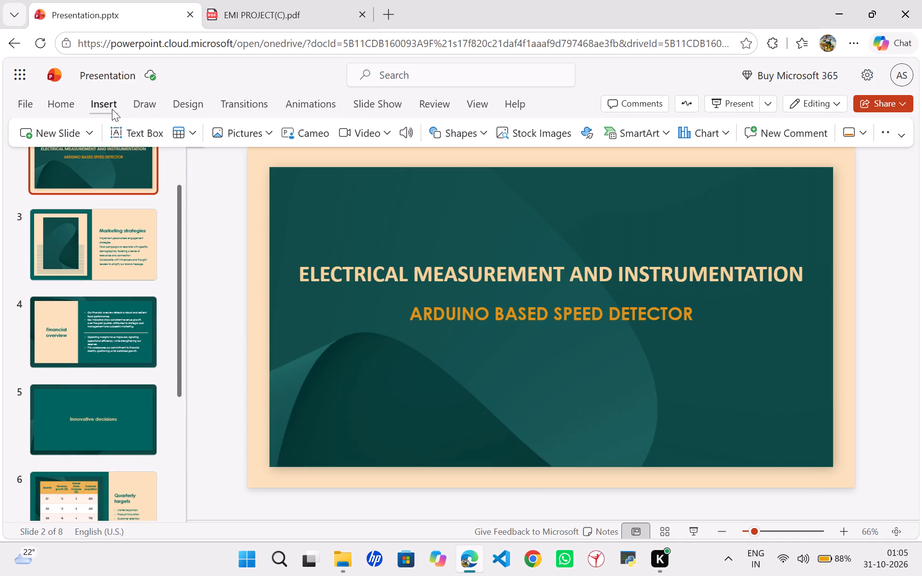
{"action": "left_click", "coordinate": [147, 104]}
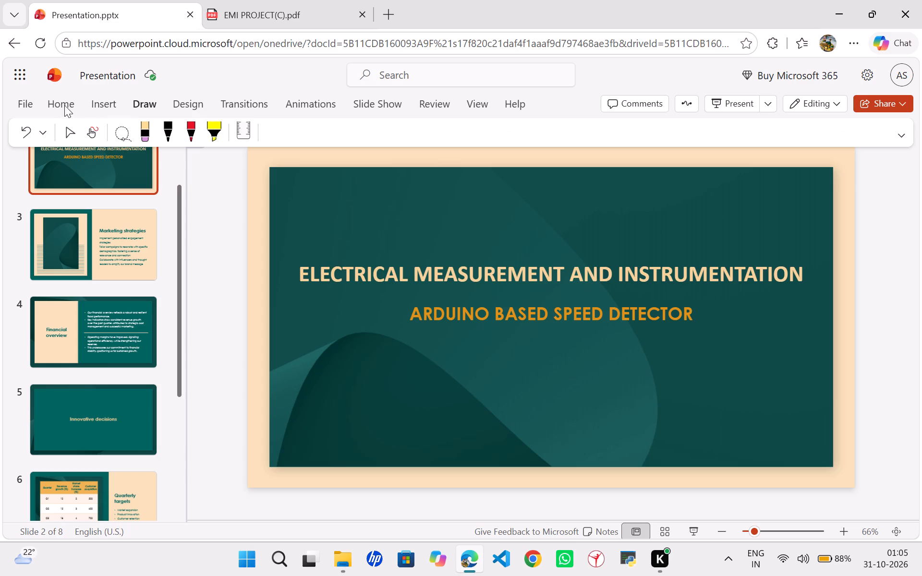
{"action": "left_click", "coordinate": [66, 101]}
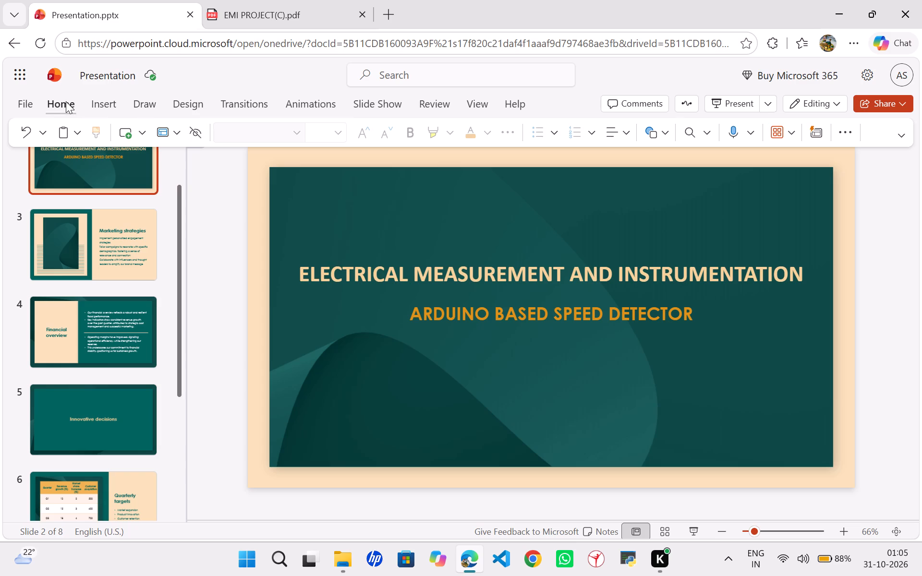
{"action": "left_click", "coordinate": [137, 132]}
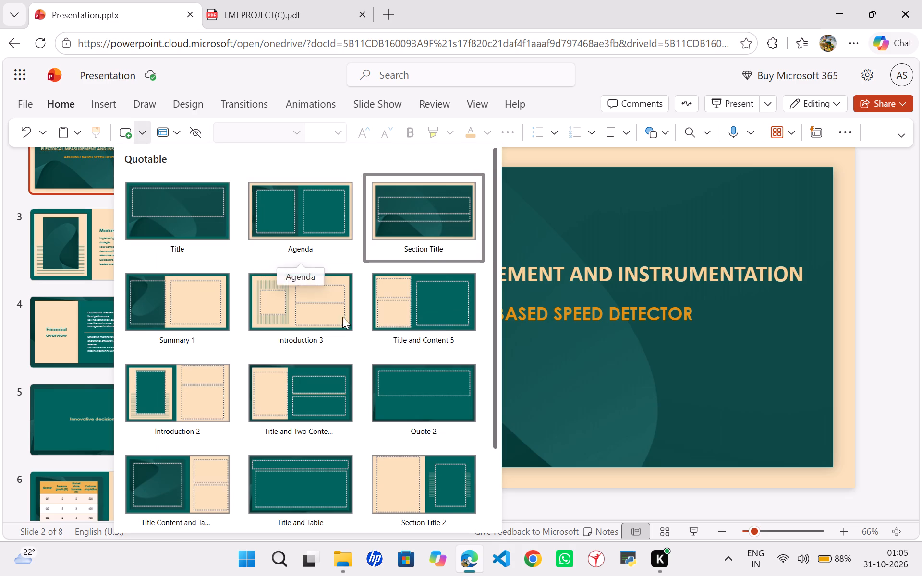
{"action": "scroll", "coordinate": [256, 304], "scroll_direction": "down", "scroll_amount": 2}
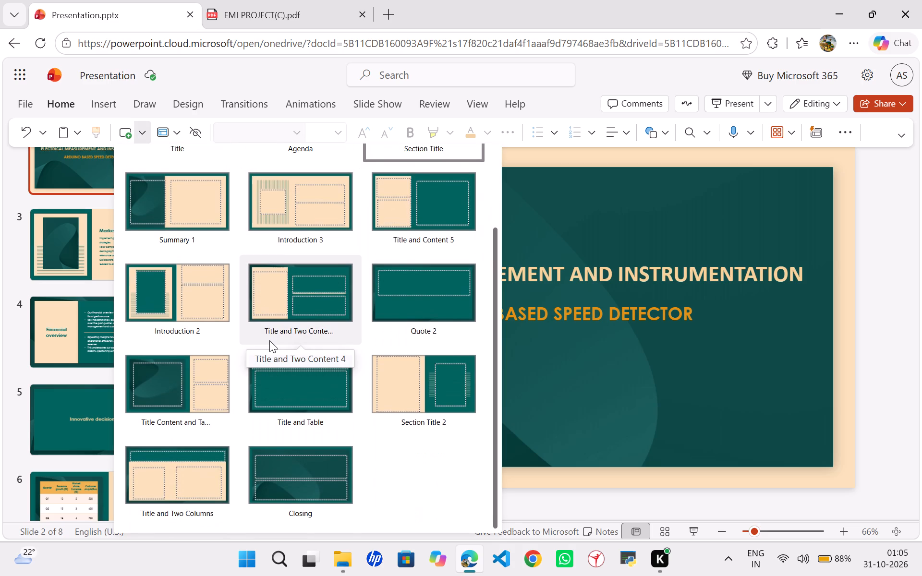
{"action": "scroll", "coordinate": [269, 340], "scroll_direction": "up", "scroll_amount": 1}
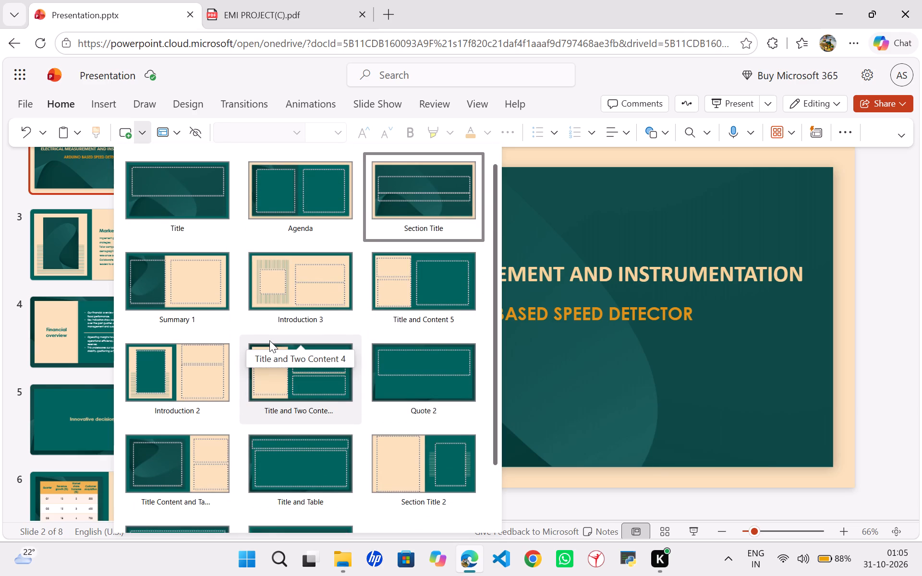
{"action": "scroll", "coordinate": [269, 340], "scroll_direction": "down", "scroll_amount": 2}
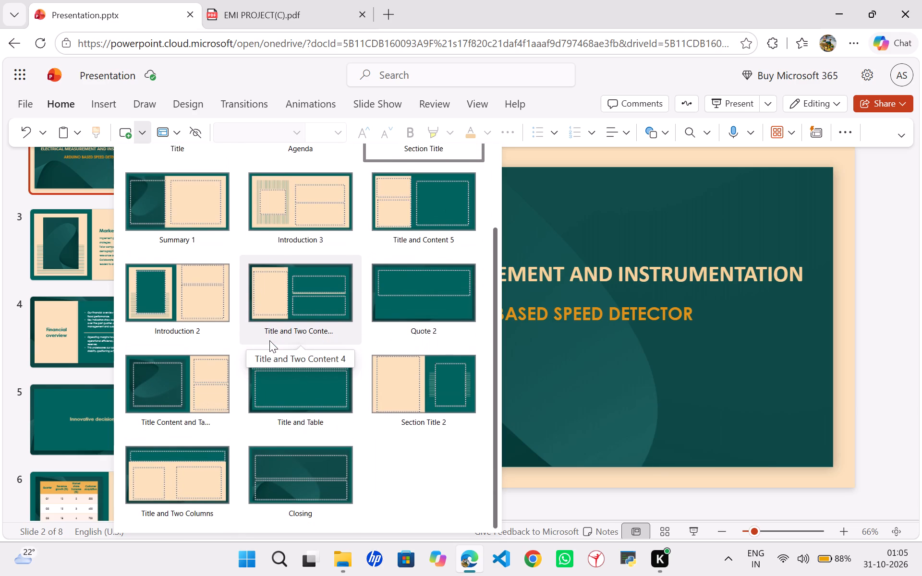
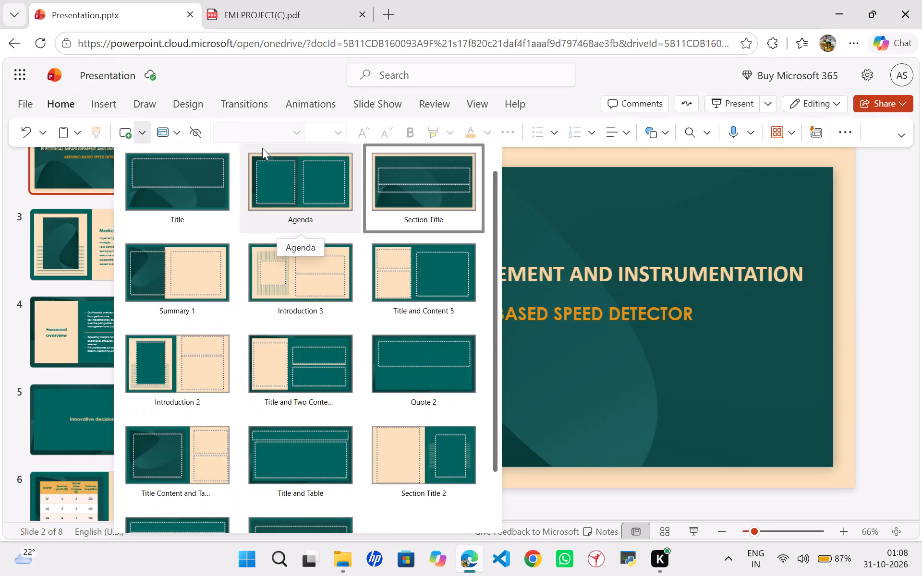
Add a new slide with the Title and Table layout after the "ARDUINO BASED SPEED DETECTOR" slide.
{"action": "scroll", "coordinate": [207, 318], "scroll_direction": "down", "scroll_amount": 4}
{"action": "scroll", "coordinate": [207, 318], "scroll_direction": "up", "scroll_amount": 6}
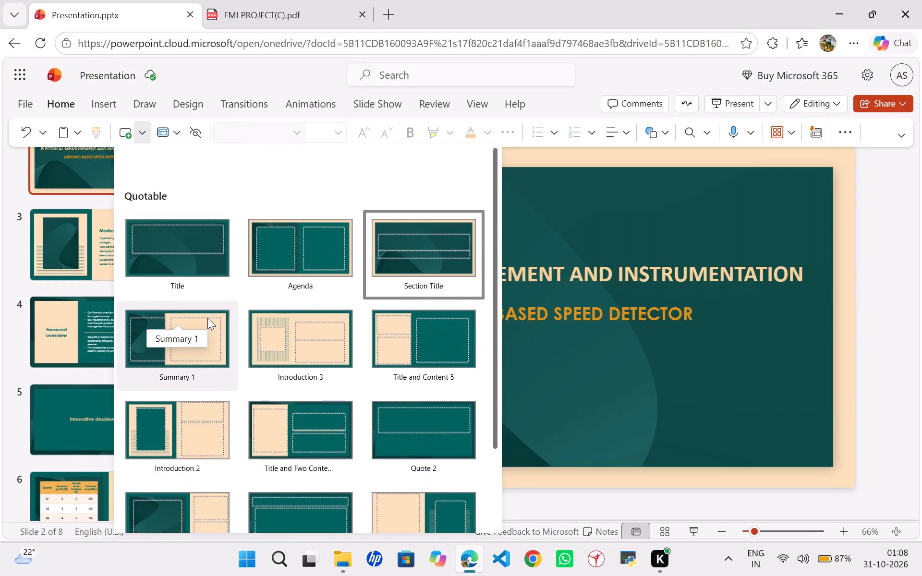
{"action": "scroll", "coordinate": [207, 318], "scroll_direction": "down", "scroll_amount": 2}
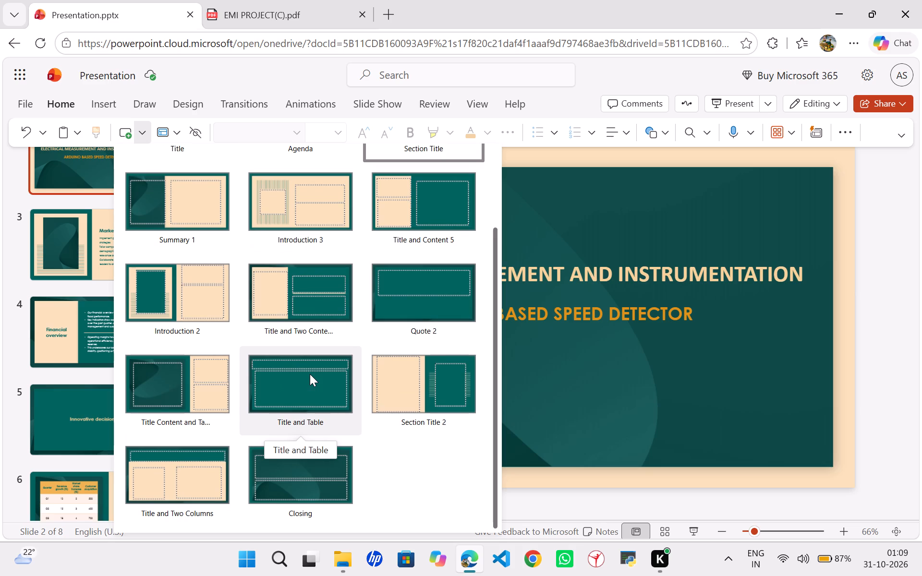
{"action": "scroll", "coordinate": [310, 374], "scroll_direction": "up", "scroll_amount": 3}
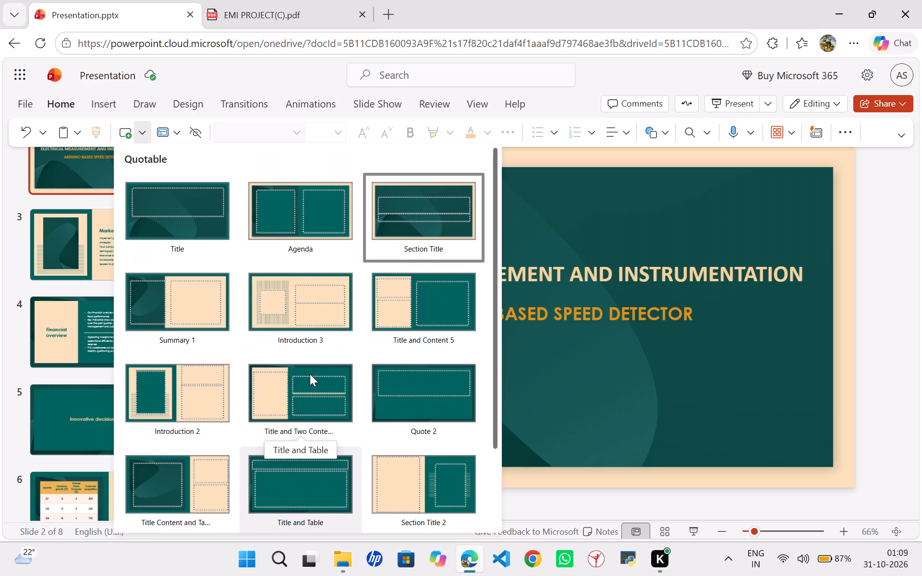
{"action": "scroll", "coordinate": [310, 374], "scroll_direction": "down", "scroll_amount": 2}
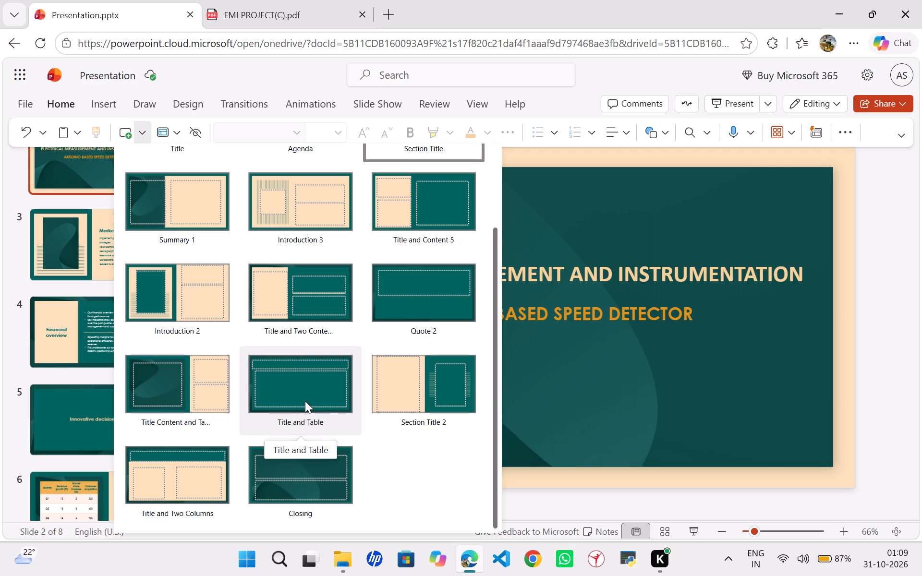
{"action": "scroll", "coordinate": [305, 401], "scroll_direction": "up", "scroll_amount": 1}
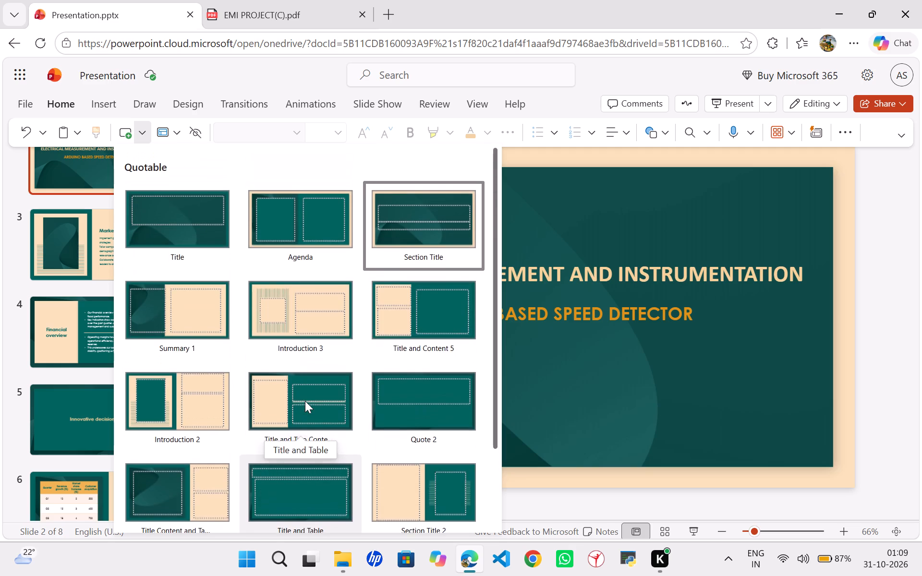
{"action": "scroll", "coordinate": [305, 401], "scroll_direction": "up", "scroll_amount": 1}
{"action": "scroll", "coordinate": [305, 401], "scroll_direction": "down", "scroll_amount": 3}
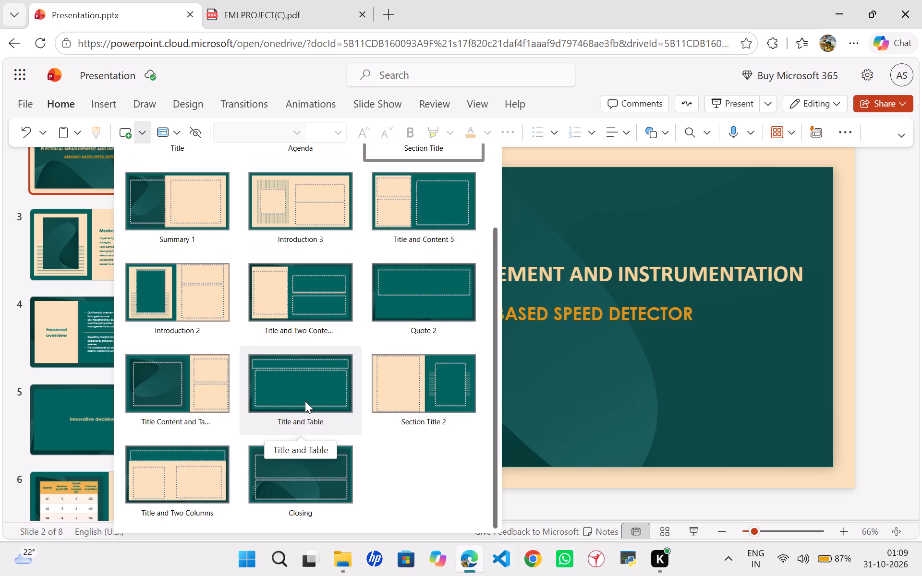
{"action": "left_click", "coordinate": [305, 401]}
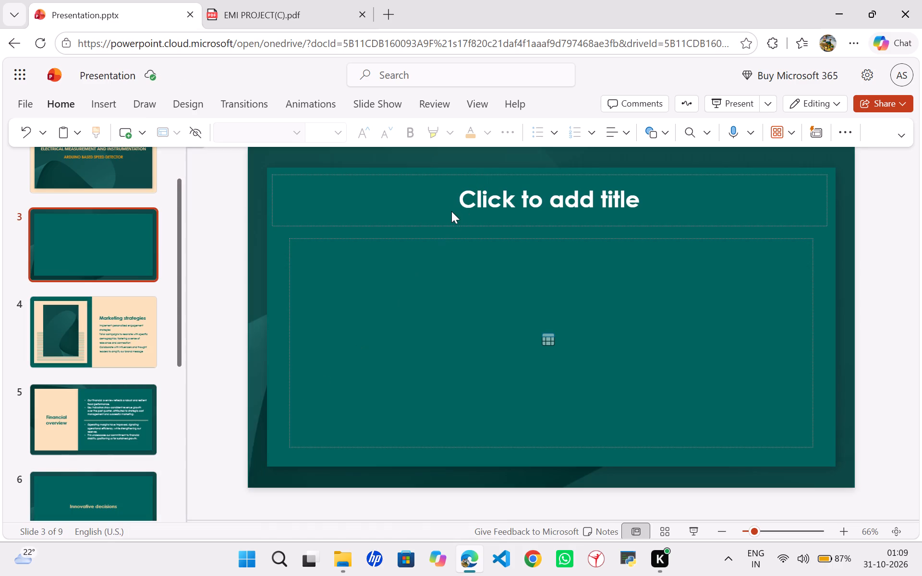
Remove the empty table placeholder from the new slide 3, keeping only its title placeholder.
{"action": "left_click", "coordinate": [546, 338]}
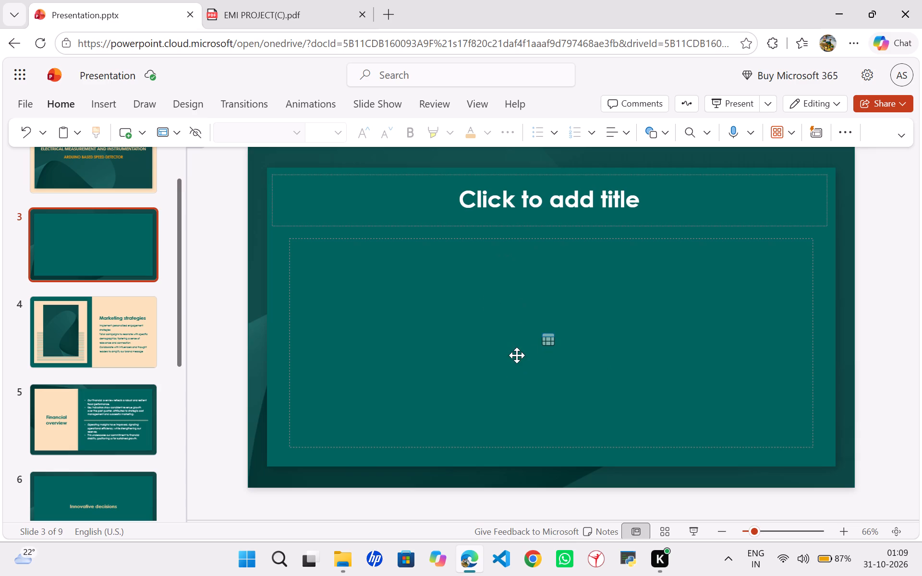
{"action": "left_click", "coordinate": [357, 269]}
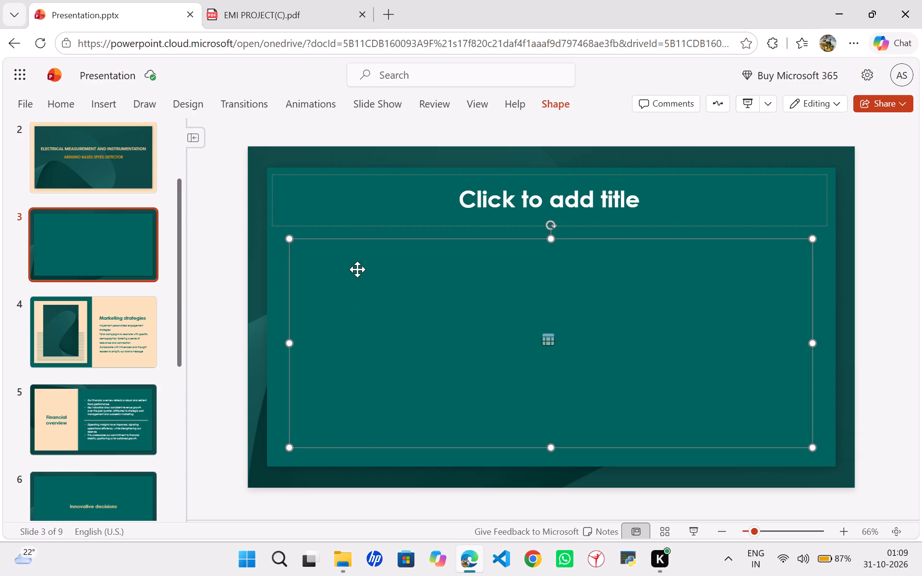
{"action": "right_click", "coordinate": [466, 285]}
{"action": "left_click", "coordinate": [507, 260]}
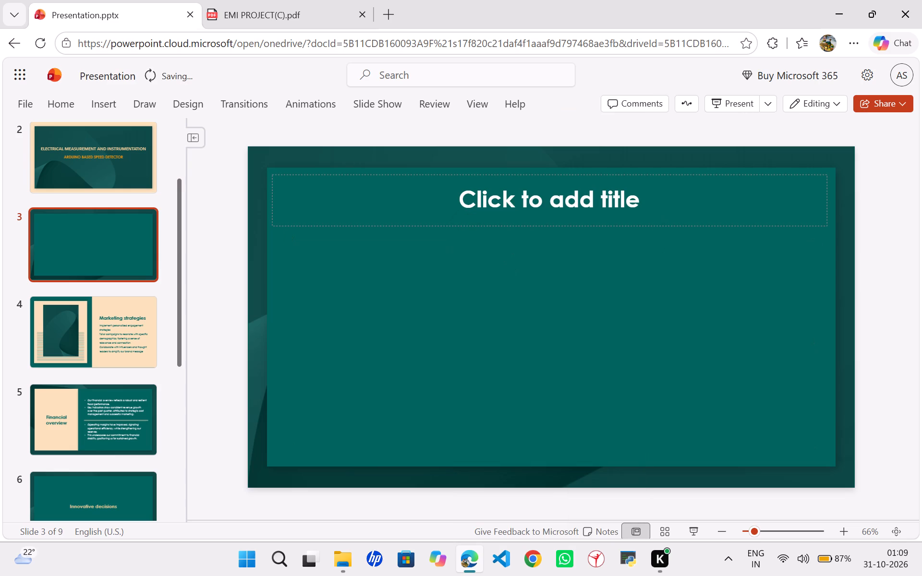
Enter "AIM" as the title of slide 3.
{"action": "left_click", "coordinate": [526, 192]}
{"action": "type", "text": "AIM"}
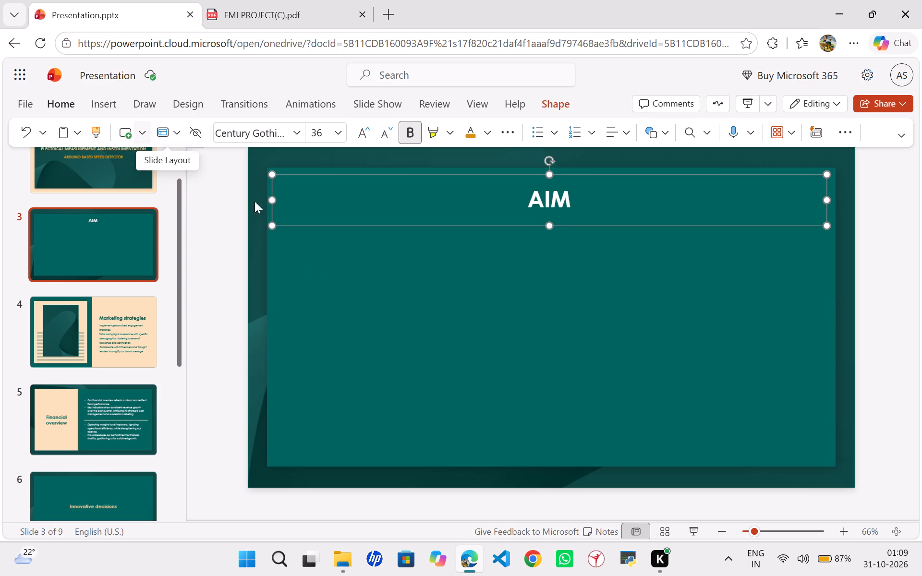
Search the stock images for "AIM" as a background picture for the AIM slide, and browse the image categories with the search cleared.
{"action": "right_click", "coordinate": [342, 299]}
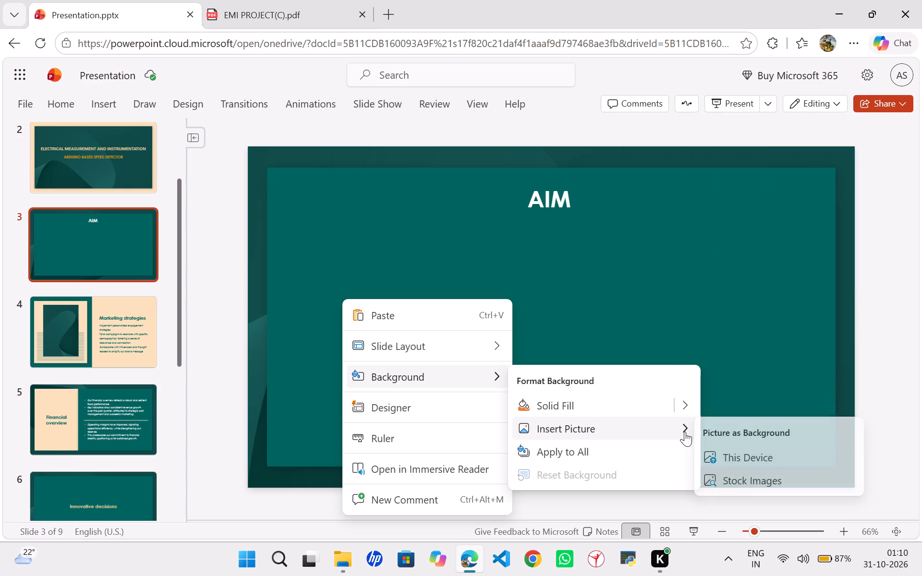
{"action": "left_click", "coordinate": [749, 481]}
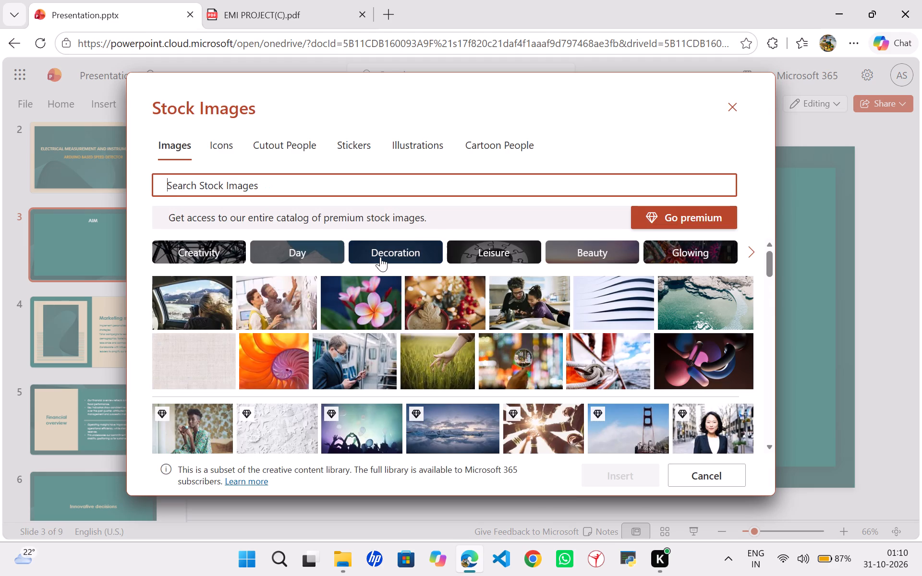
{"action": "type", "text": "AIM"}
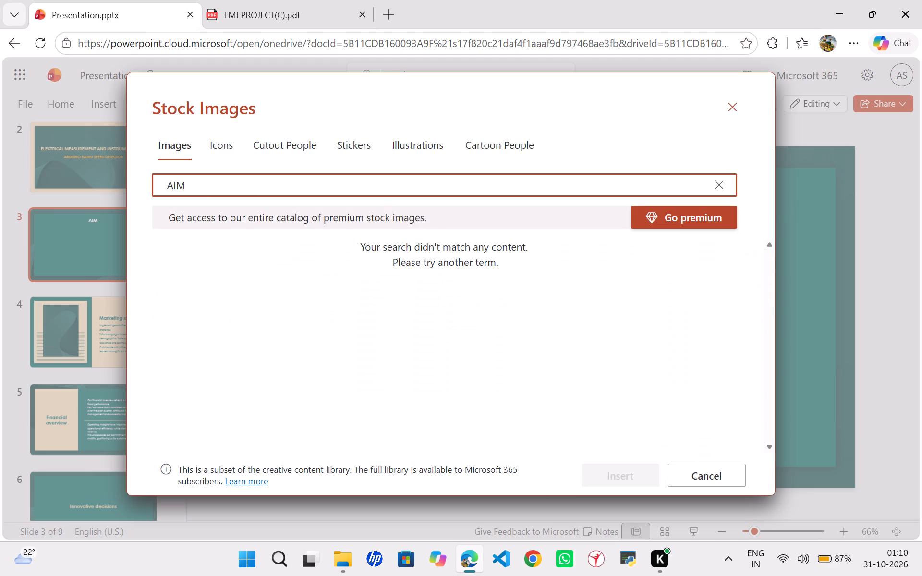
{"action": "key", "text": "BackSpace"}
{"action": "key", "text": "BackSpace"}
{"action": "key", "text": "BackSpace"}
{"action": "key", "text": "BackSpace"}
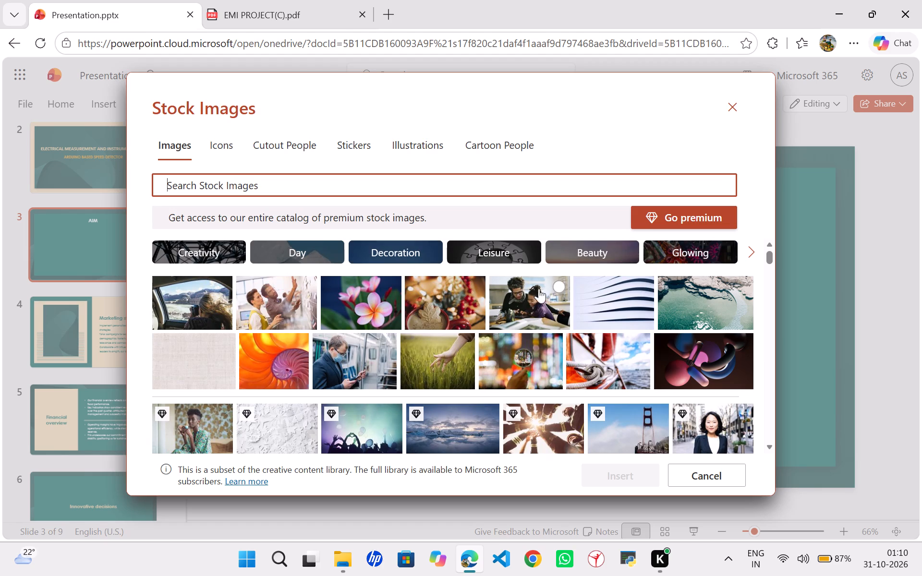
{"action": "scroll", "coordinate": [392, 252], "scroll_direction": "left", "scroll_amount": 5}
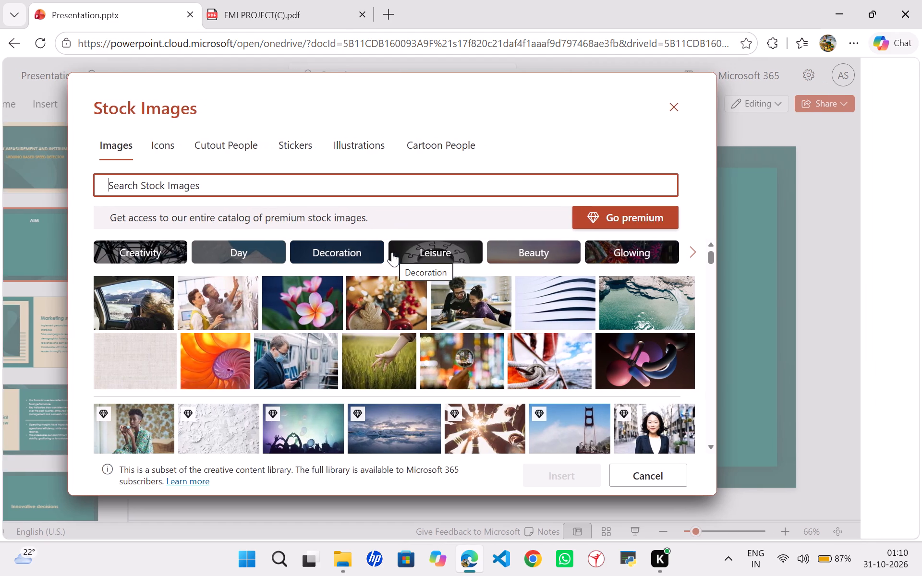
{"action": "left_click", "coordinate": [755, 256]}
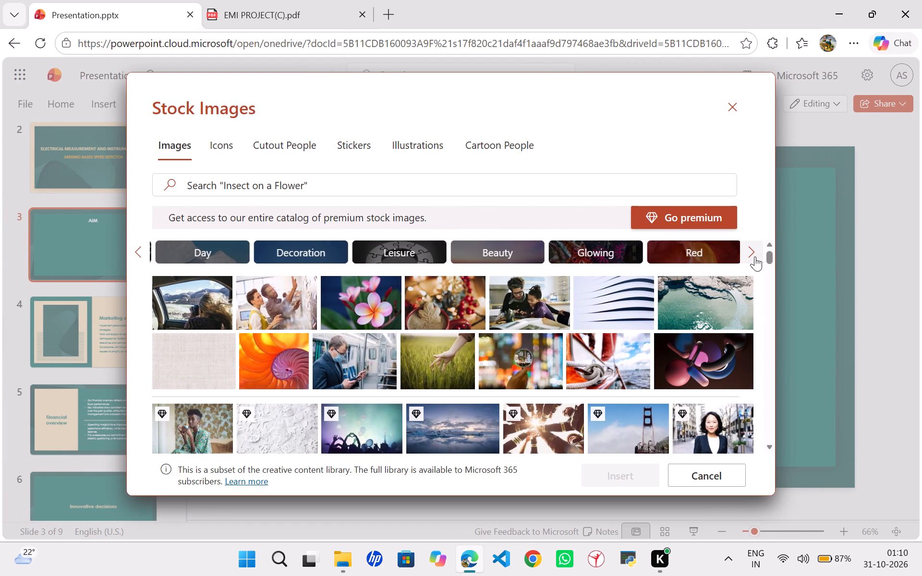
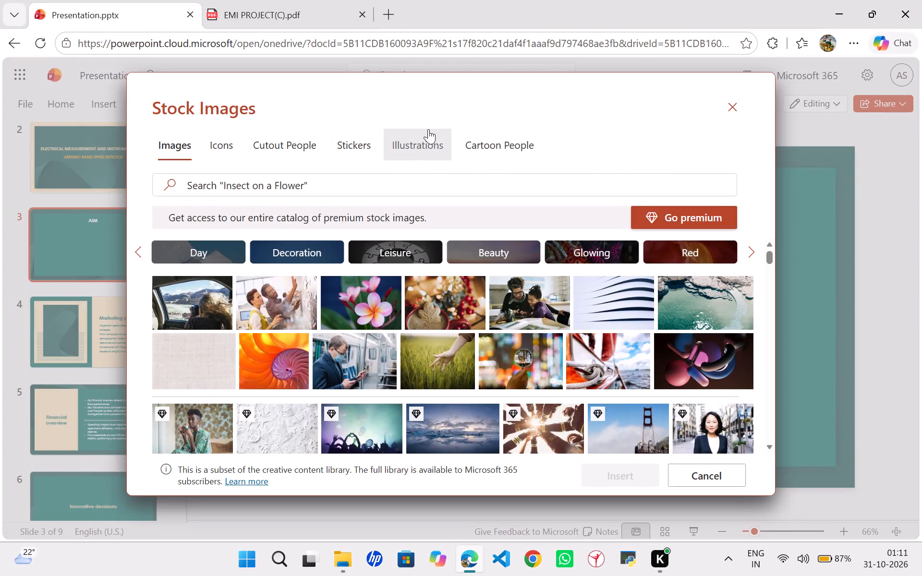
Browse the stock illustrations, cutout people, icons, stickers and cartoon people for artwork suited to the AIM slide.
{"action": "left_click", "coordinate": [416, 144]}
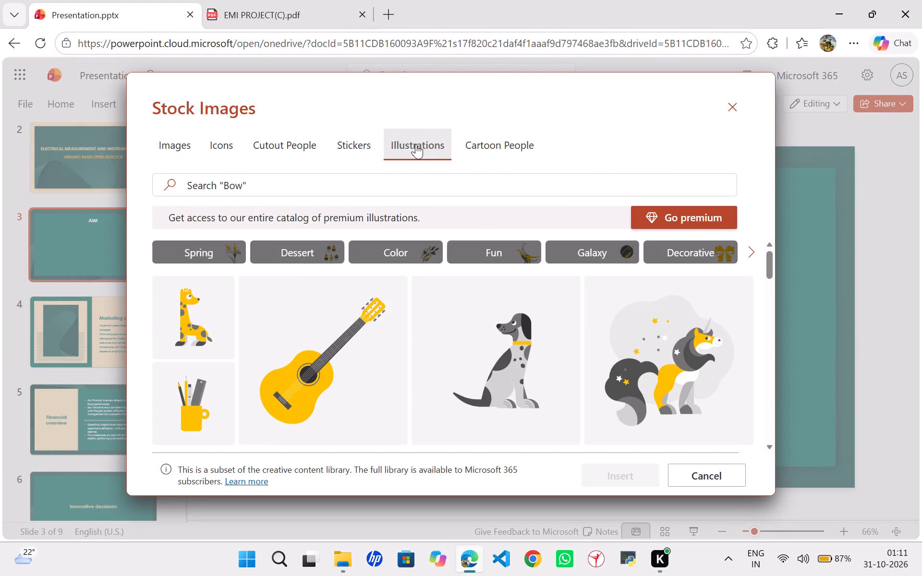
{"action": "scroll", "coordinate": [288, 378], "scroll_direction": "down", "scroll_amount": 1}
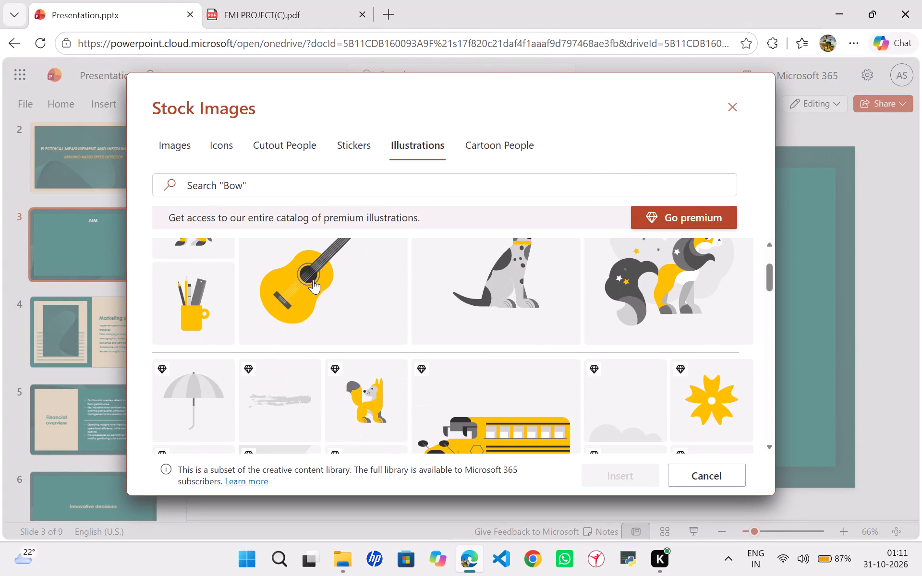
{"action": "scroll", "coordinate": [313, 280], "scroll_direction": "up", "scroll_amount": 2}
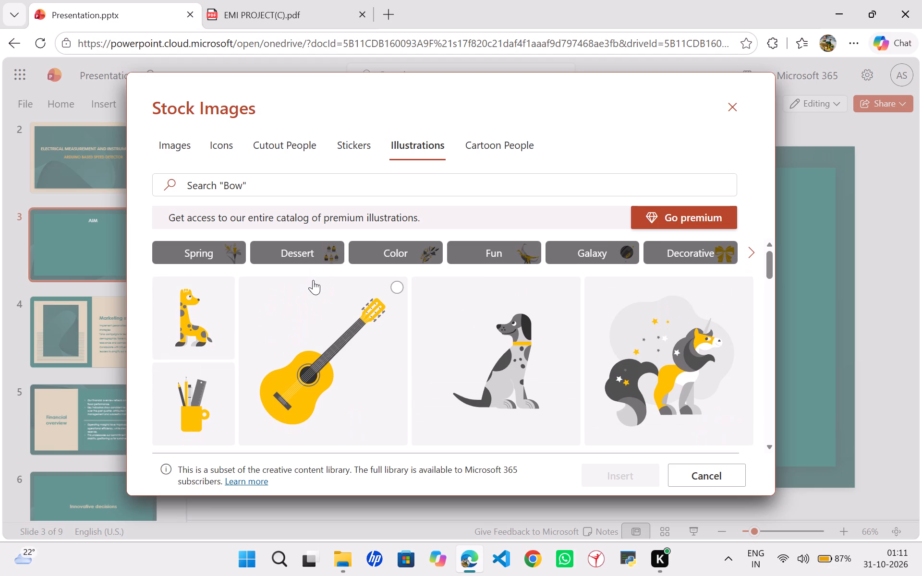
{"action": "scroll", "coordinate": [497, 252], "scroll_direction": "left", "scroll_amount": 3}
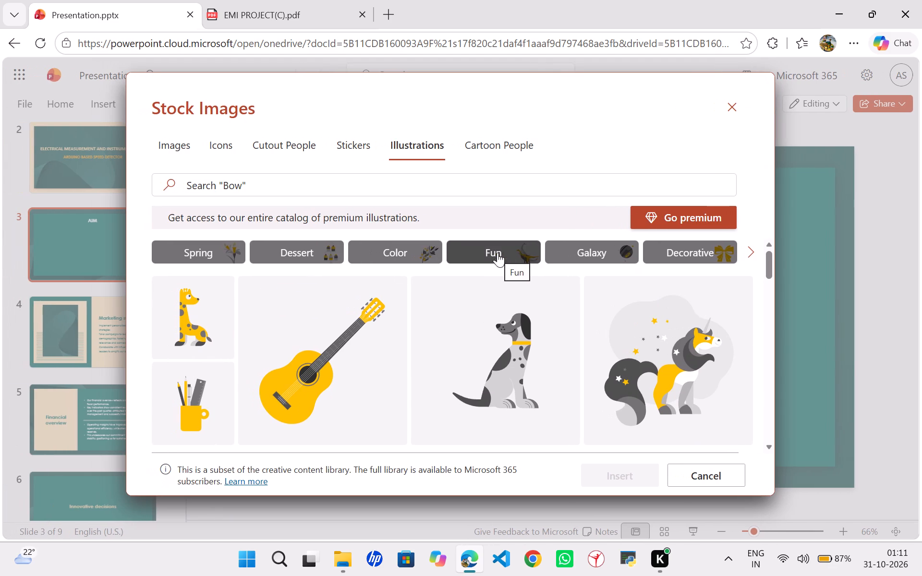
{"action": "left_click", "coordinate": [751, 253]}
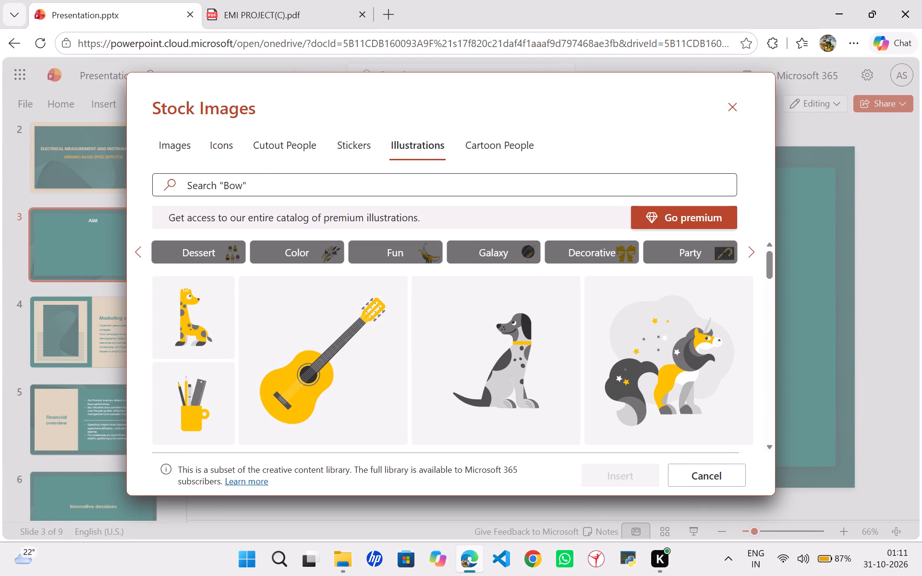
{"action": "left_click", "coordinate": [291, 132]}
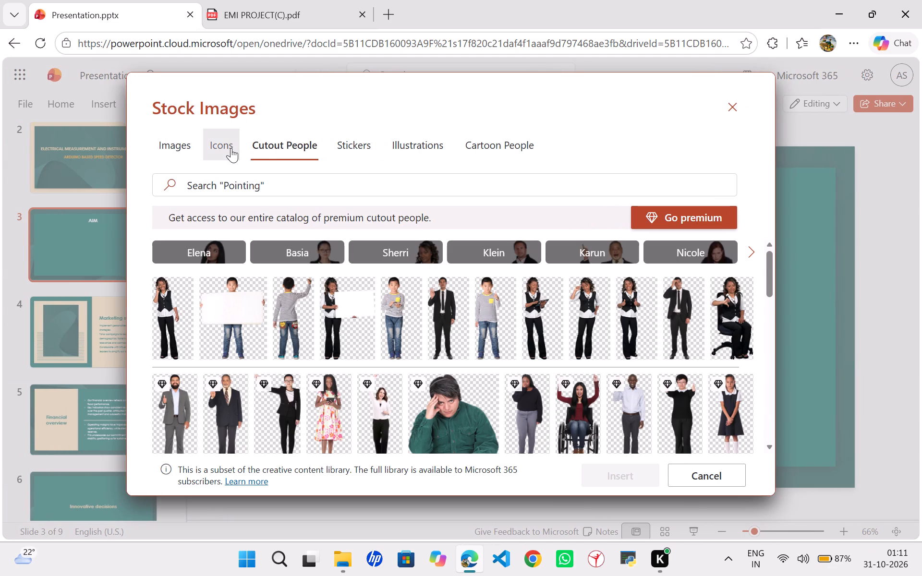
{"action": "left_click", "coordinate": [231, 148]}
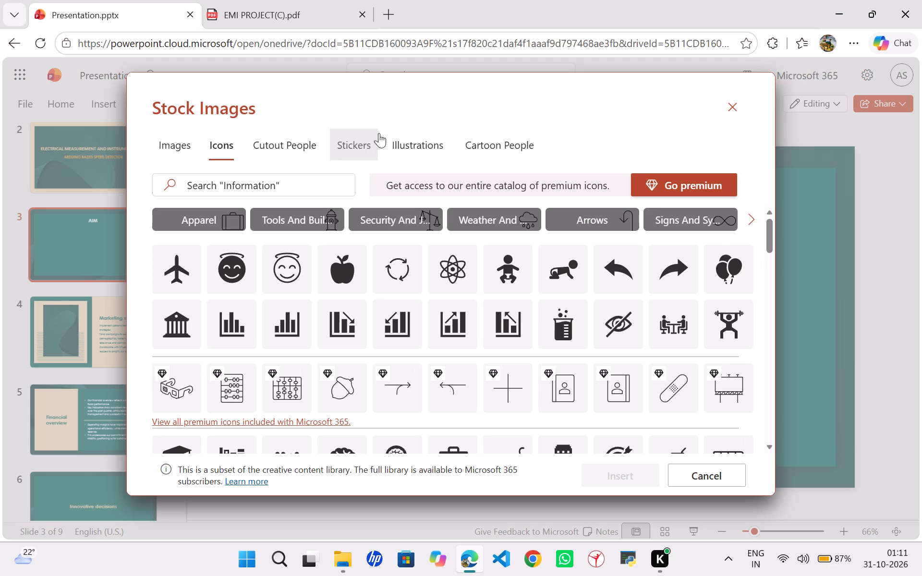
{"action": "left_click", "coordinate": [371, 144]}
{"action": "left_click", "coordinate": [502, 145]}
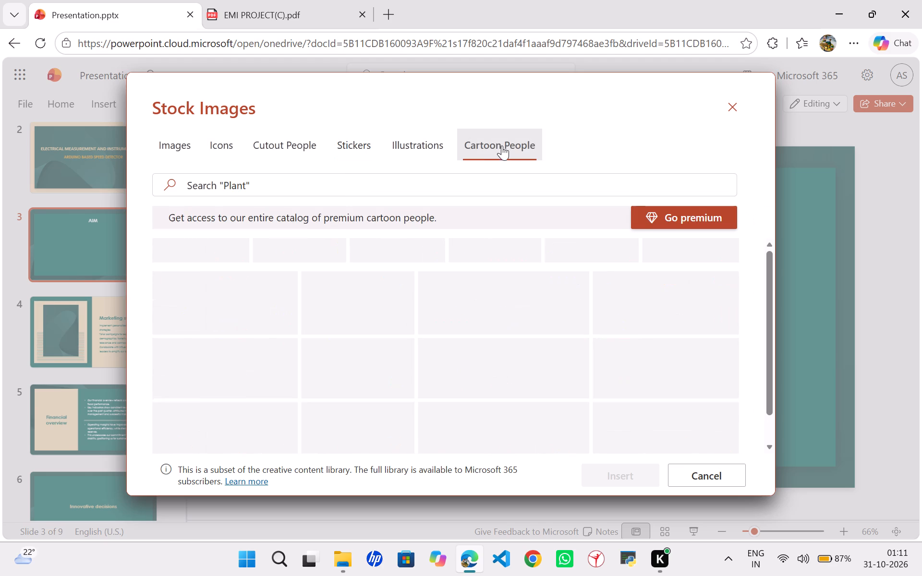
{"action": "left_click", "coordinate": [222, 150]}
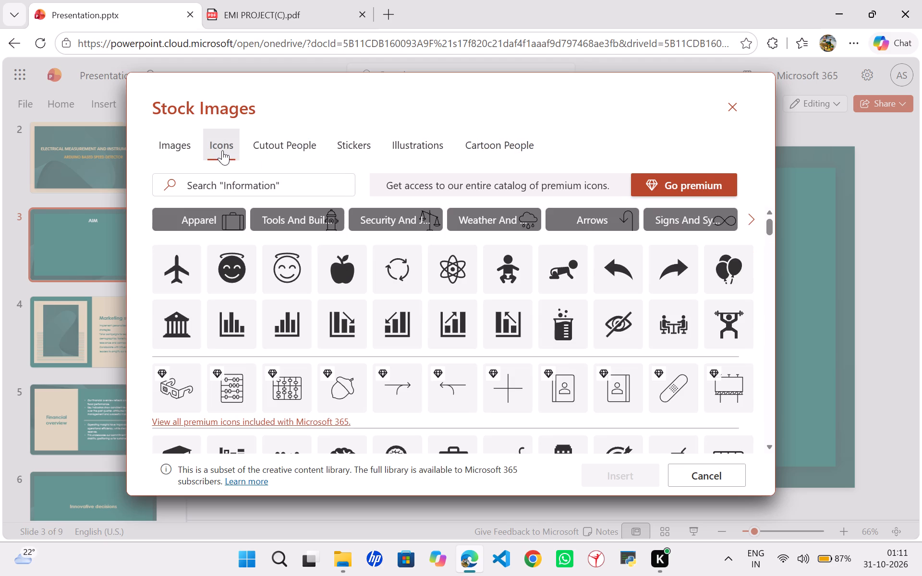
{"action": "left_click", "coordinate": [293, 137]}
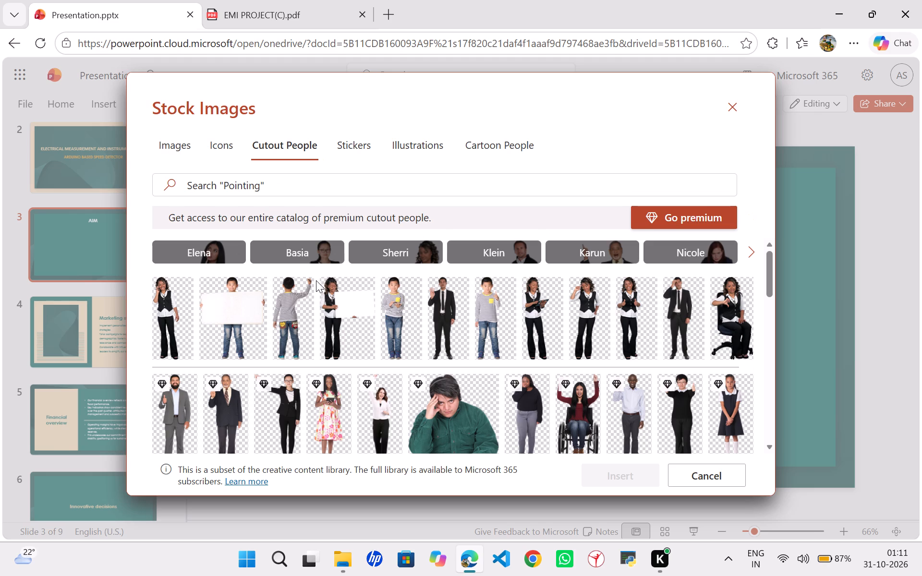
Look through the stock image categories for a slide background and show the images in the Skill category.
{"action": "left_click", "coordinate": [186, 148]}
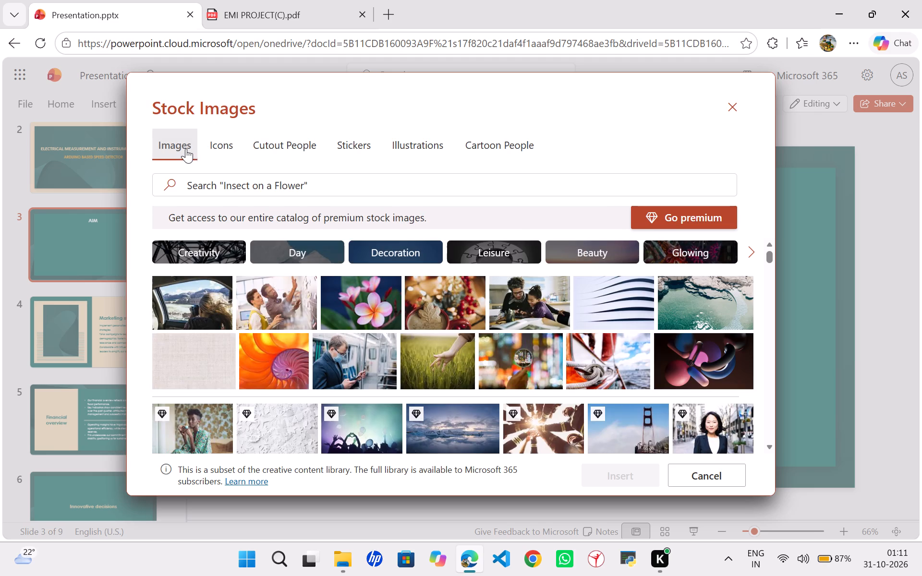
{"action": "scroll", "coordinate": [396, 300], "scroll_direction": "left", "scroll_amount": 1}
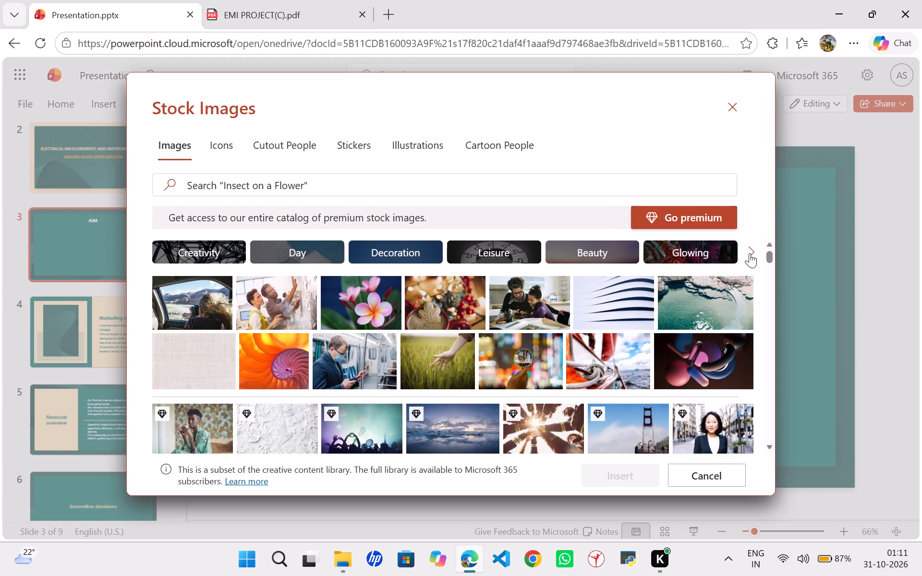
{"action": "left_click", "coordinate": [750, 253]}
{"action": "left_click", "coordinate": [750, 253]}
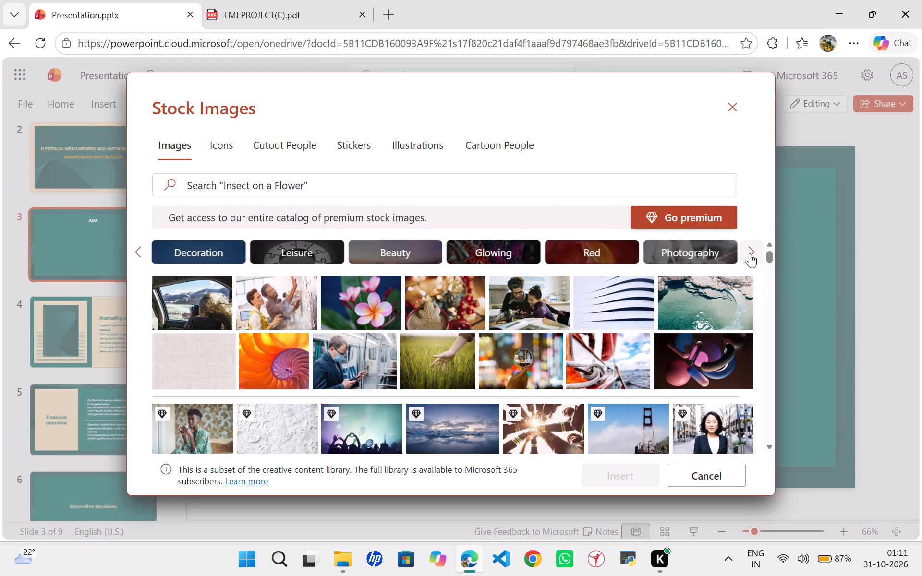
{"action": "left_click", "coordinate": [750, 253]}
{"action": "left_click", "coordinate": [750, 253]}
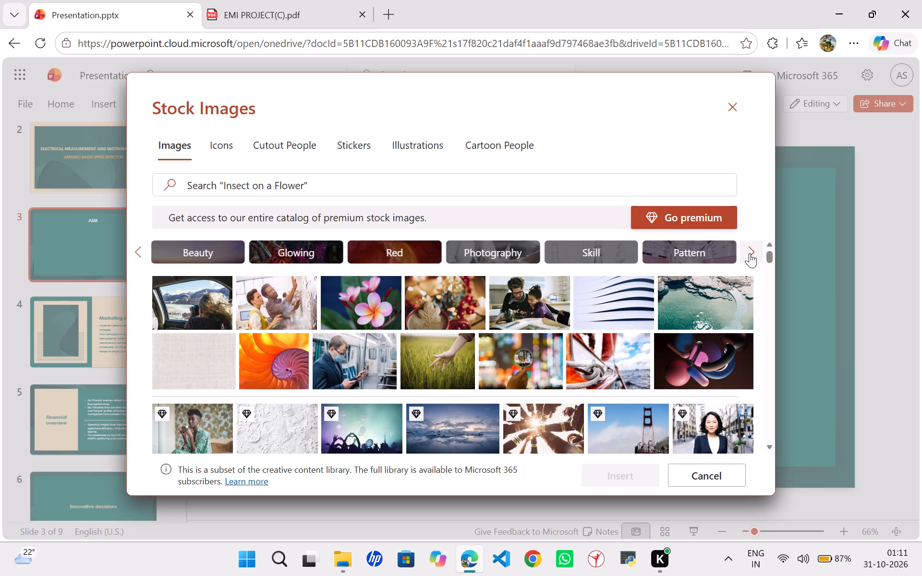
{"action": "left_click", "coordinate": [750, 253]}
{"action": "left_click", "coordinate": [750, 253]}
{"action": "left_click", "coordinate": [750, 253]}
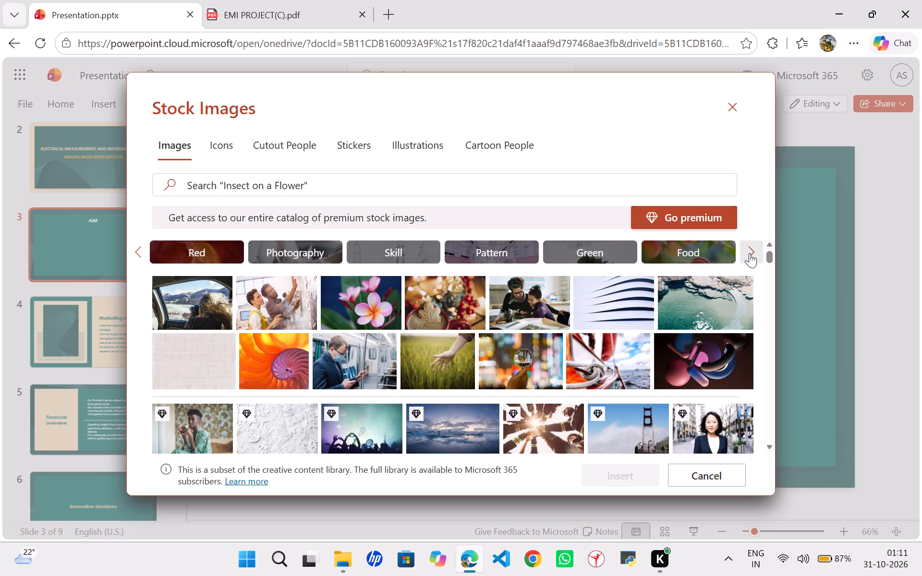
{"action": "left_click", "coordinate": [750, 253]}
{"action": "left_click", "coordinate": [750, 253]}
{"action": "left_click", "coordinate": [750, 253]}
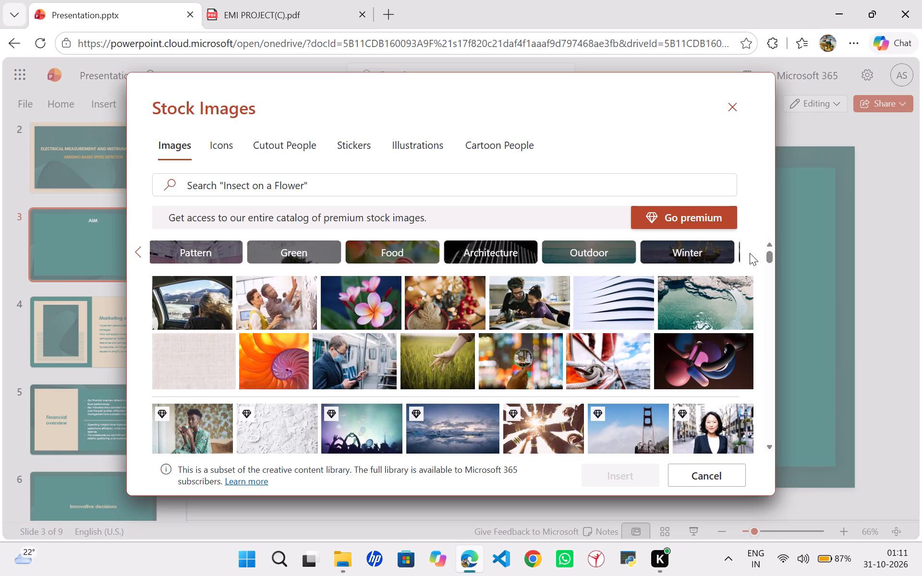
{"action": "double_click", "coordinate": [750, 253]}
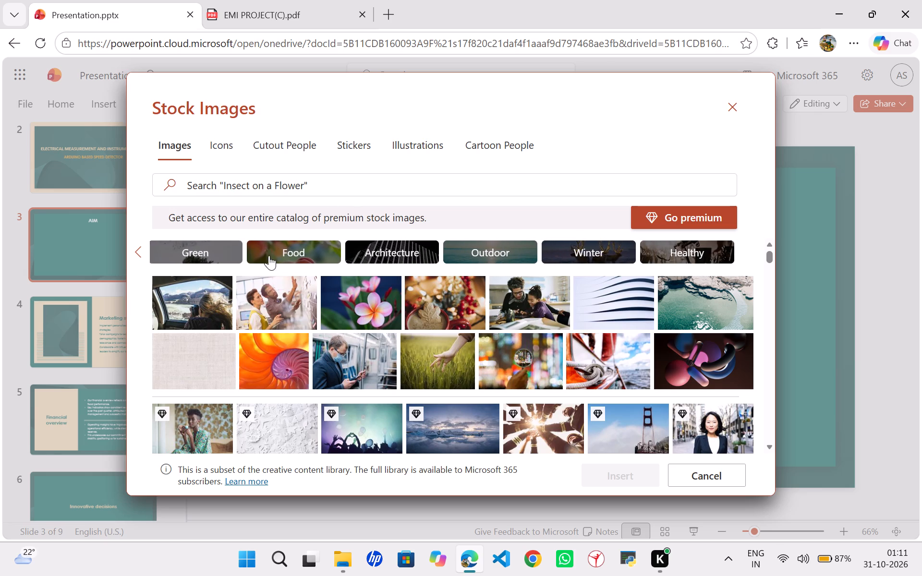
{"action": "left_click", "coordinate": [144, 252]}
{"action": "left_click", "coordinate": [144, 252]}
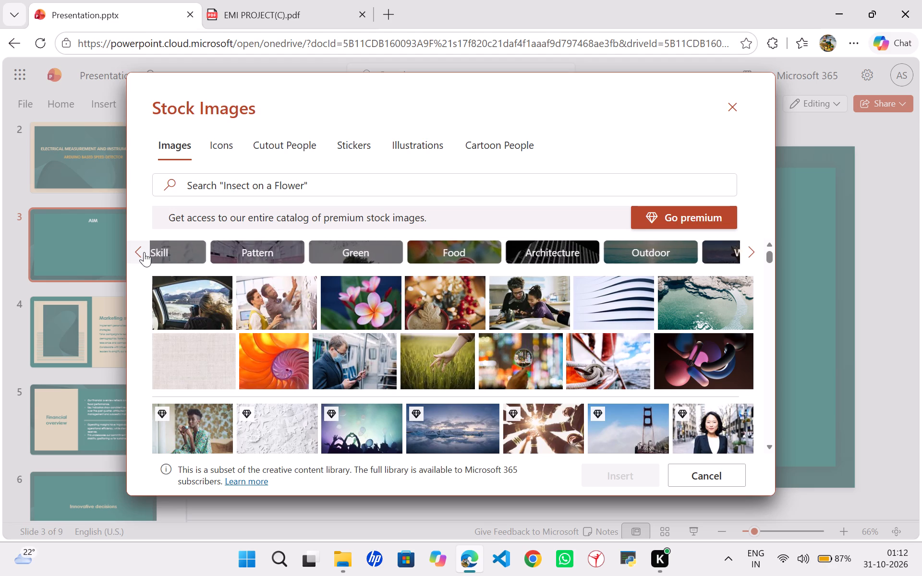
{"action": "left_click", "coordinate": [213, 249]}
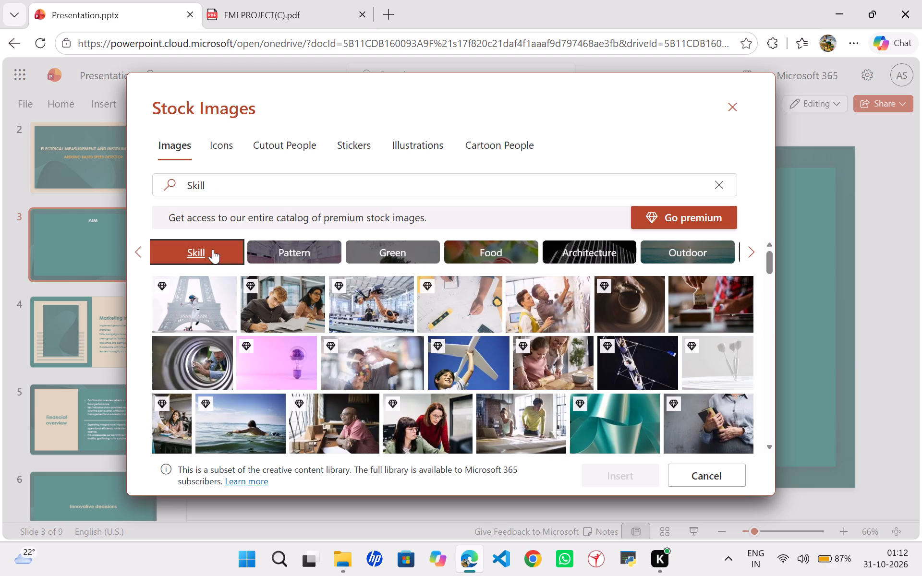
{"action": "scroll", "coordinate": [213, 249], "scroll_direction": "right", "scroll_amount": 4}
{"action": "scroll", "coordinate": [213, 249], "scroll_direction": "up", "scroll_amount": 3}
{"action": "scroll", "coordinate": [213, 249], "scroll_direction": "right", "scroll_amount": 3}
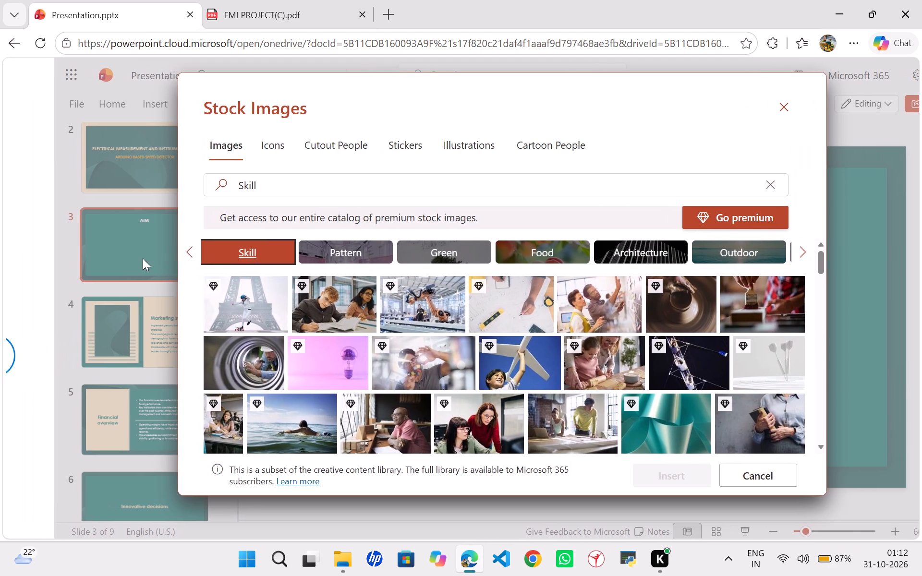
Examine the stock images in the Creativity and Day categories for a possible AIM slide background.
{"action": "left_click", "coordinate": [138, 248]}
{"action": "left_click", "coordinate": [138, 248]}
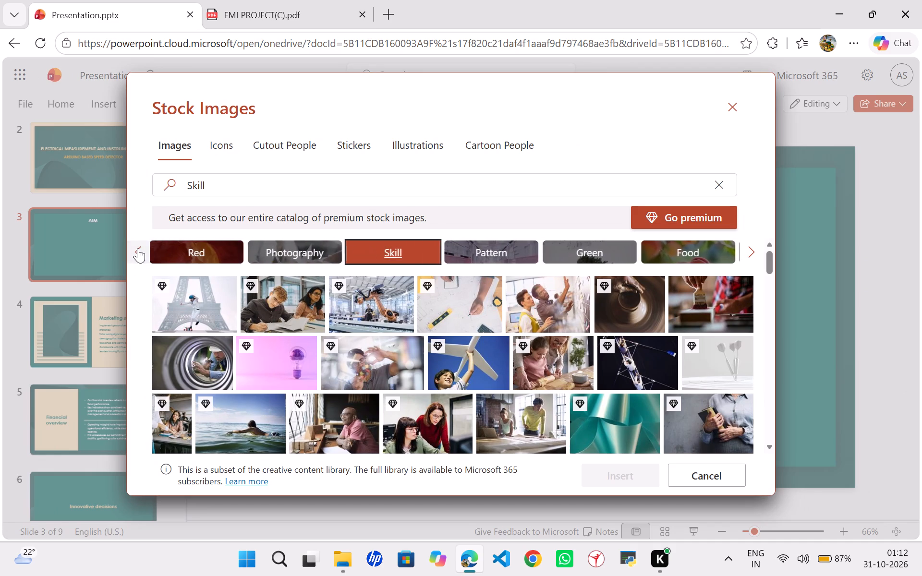
{"action": "left_click", "coordinate": [138, 248]}
{"action": "double_click", "coordinate": [138, 248]}
{"action": "left_click", "coordinate": [138, 248]}
{"action": "left_click", "coordinate": [138, 248]}
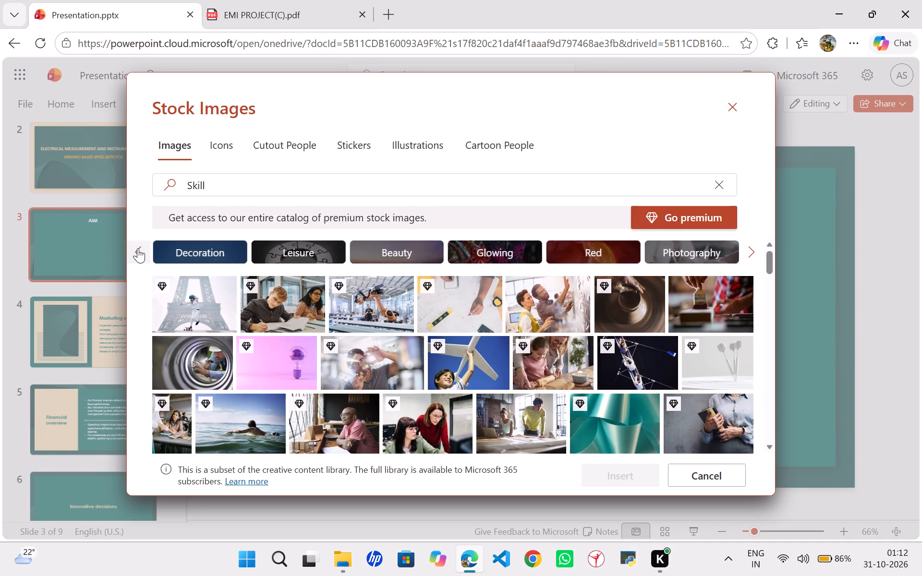
{"action": "left_click", "coordinate": [138, 248]}
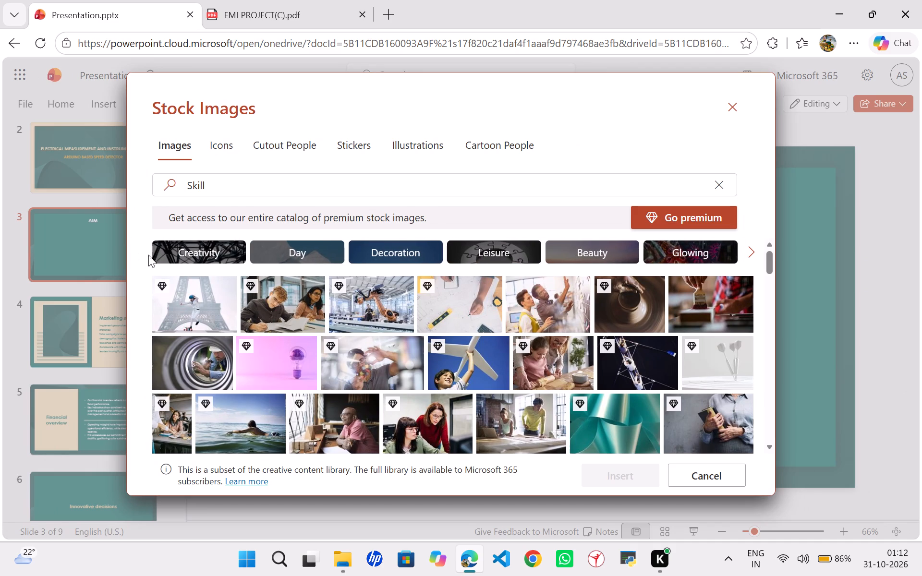
{"action": "left_click", "coordinate": [210, 253]}
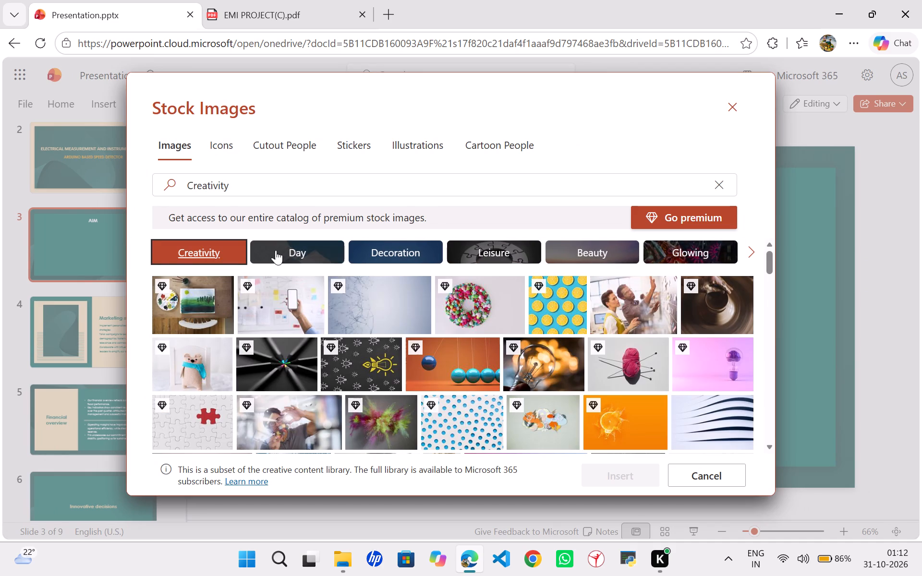
{"action": "left_click", "coordinate": [276, 250]}
Show the stock images in the Decoration category, and check the icons and cutout people for the same term.
{"action": "left_click", "coordinate": [384, 248]}
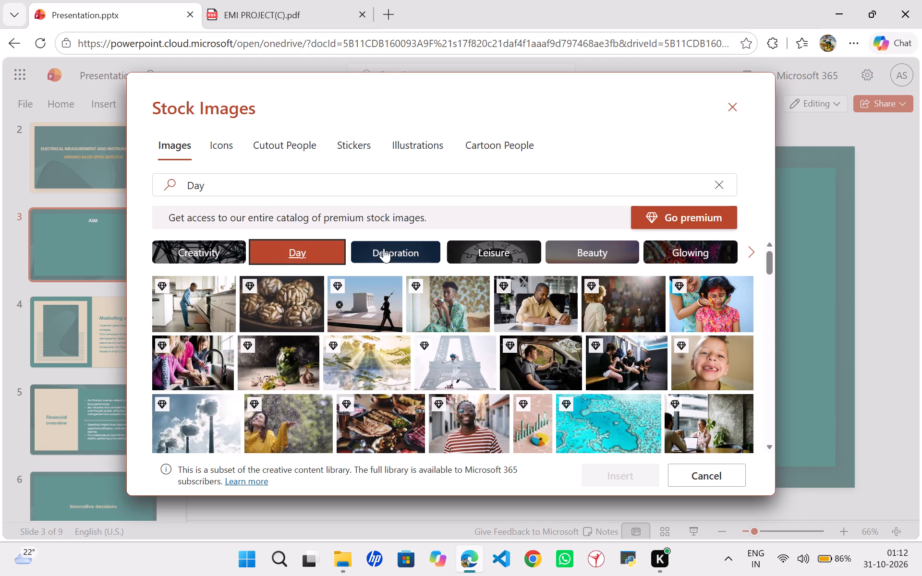
{"action": "left_click", "coordinate": [349, 290]}
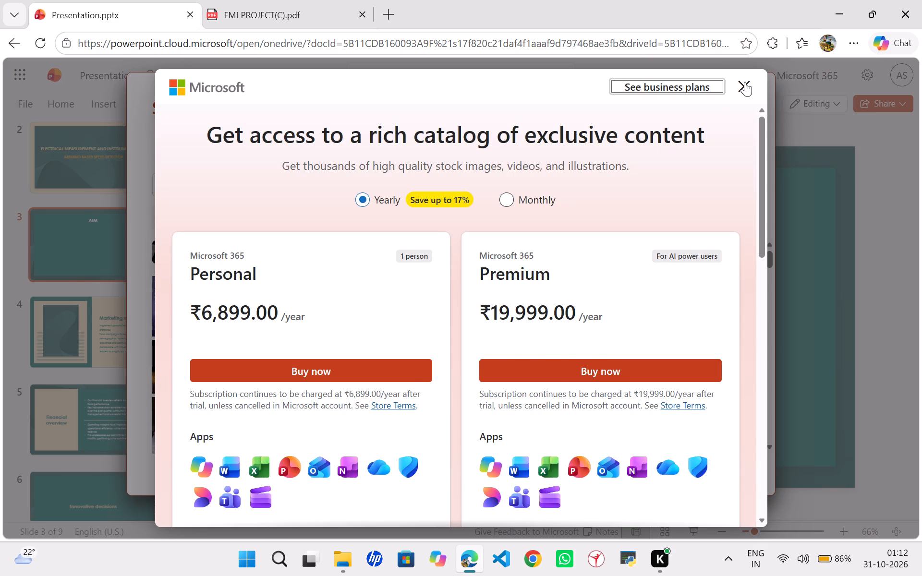
{"action": "left_click", "coordinate": [745, 82]}
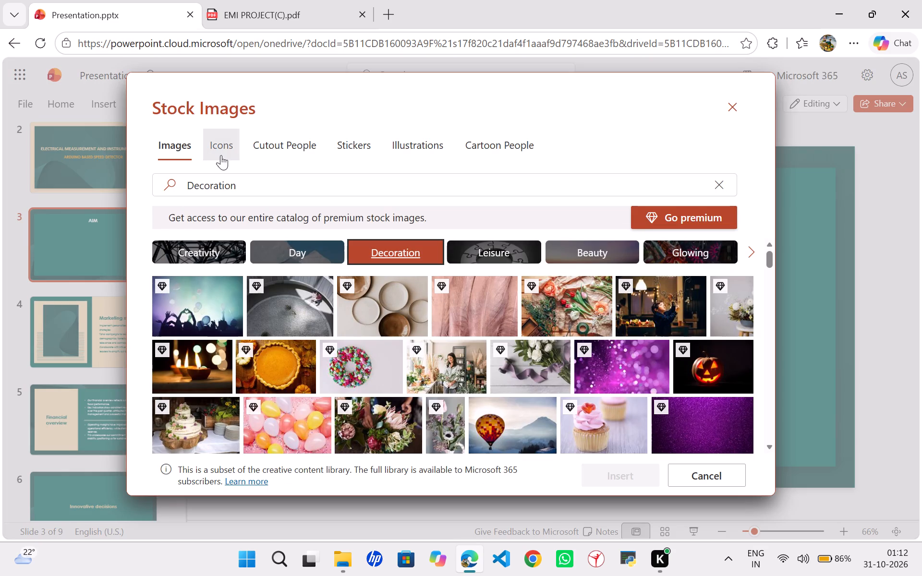
{"action": "left_click", "coordinate": [168, 146]}
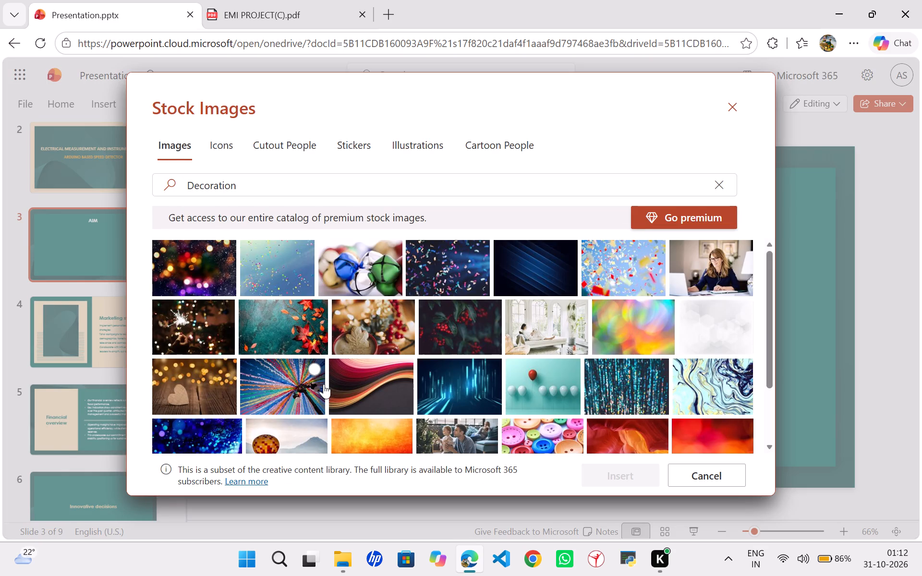
{"action": "scroll", "coordinate": [324, 384], "scroll_direction": "down", "scroll_amount": 1}
{"action": "scroll", "coordinate": [324, 384], "scroll_direction": "up", "scroll_amount": 3}
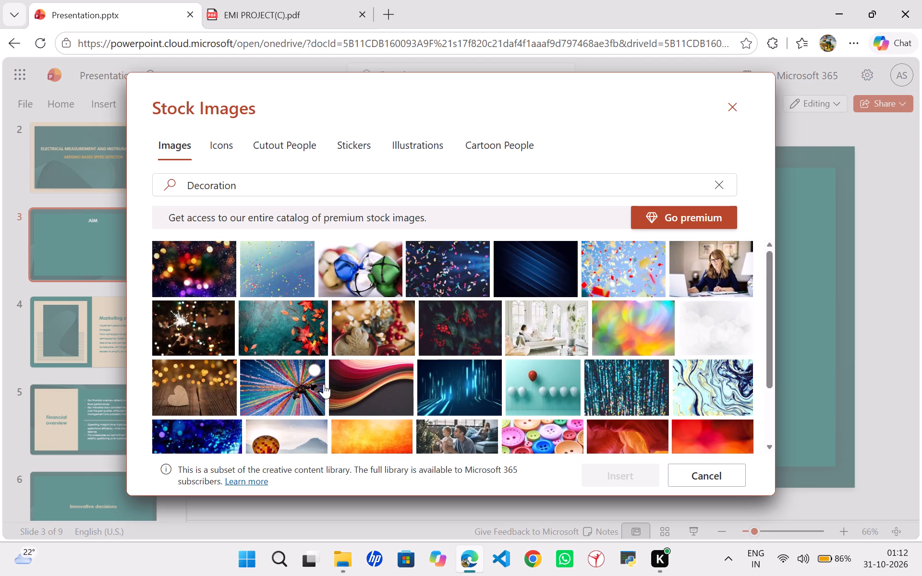
{"action": "left_click", "coordinate": [232, 149]}
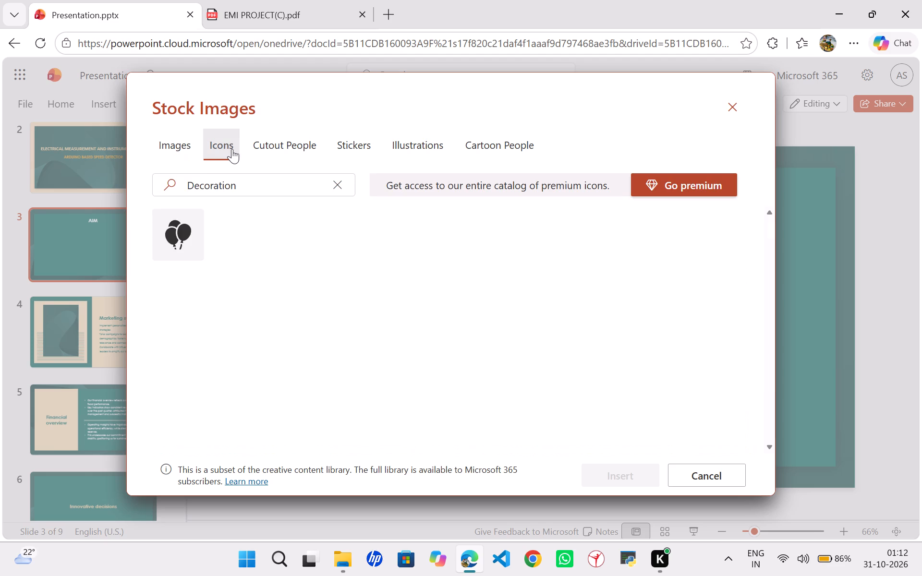
{"action": "left_click", "coordinate": [293, 145]}
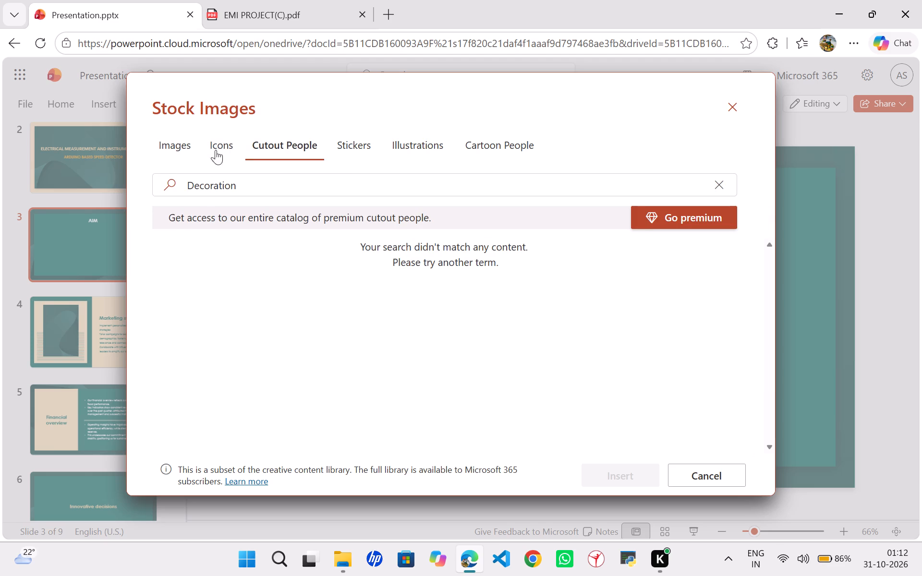
Examine the Decoration stock images for a possible AIM slide background, and close the stock library without choosing one.
{"action": "left_click", "coordinate": [168, 149]}
{"action": "scroll", "coordinate": [286, 365], "scroll_direction": "up", "scroll_amount": 4}
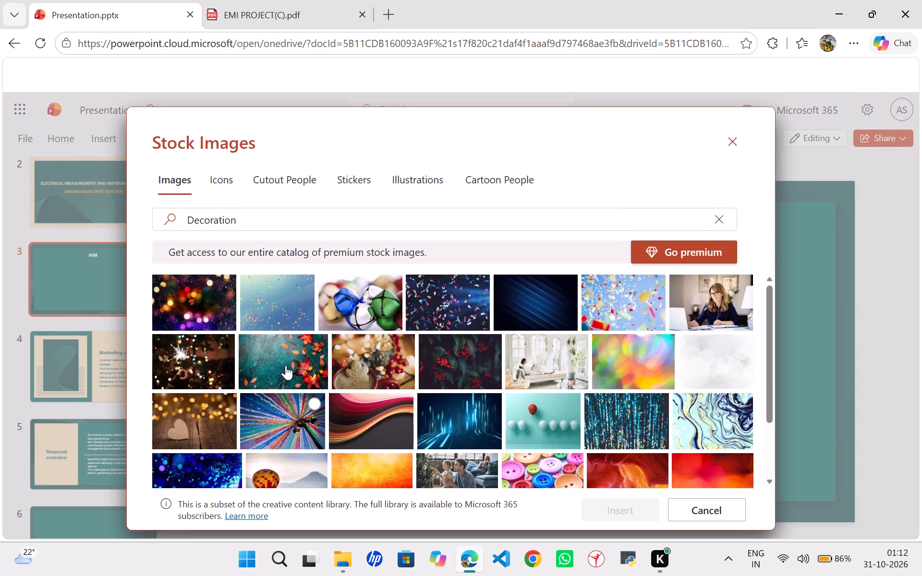
{"action": "scroll", "coordinate": [286, 365], "scroll_direction": "down", "scroll_amount": 3}
{"action": "scroll", "coordinate": [407, 299], "scroll_direction": "down", "scroll_amount": 3}
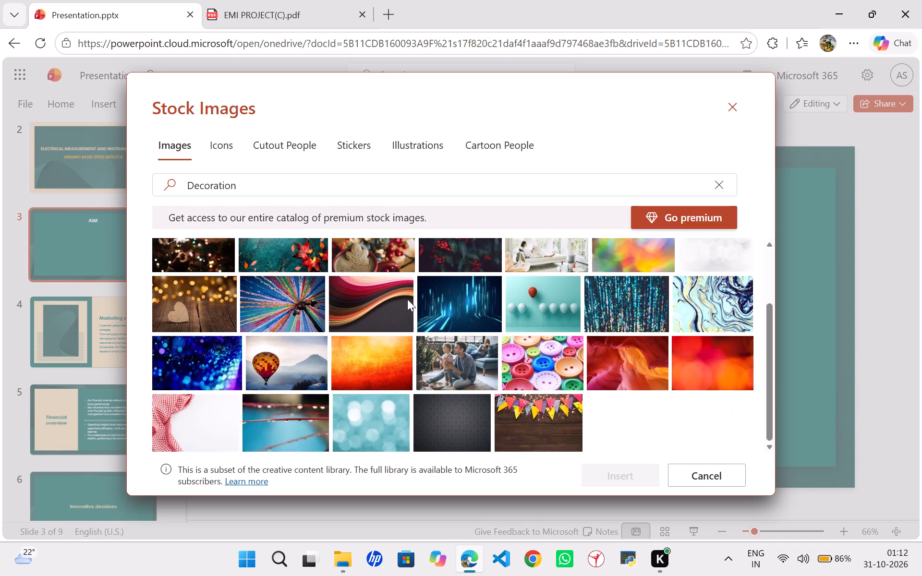
{"action": "scroll", "coordinate": [407, 299], "scroll_direction": "up", "scroll_amount": 1}
{"action": "scroll", "coordinate": [407, 299], "scroll_direction": "down", "scroll_amount": 2}
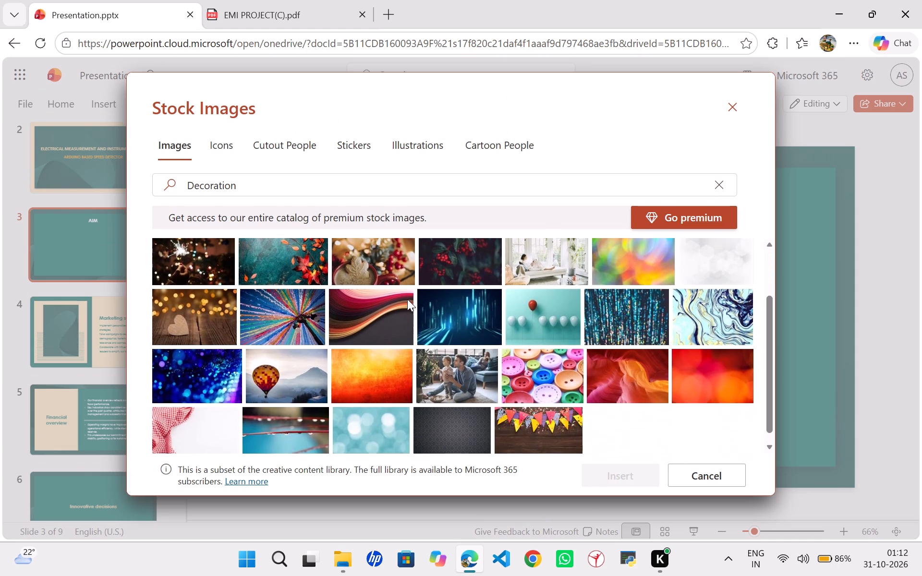
{"action": "scroll", "coordinate": [407, 299], "scroll_direction": "down", "scroll_amount": 2}
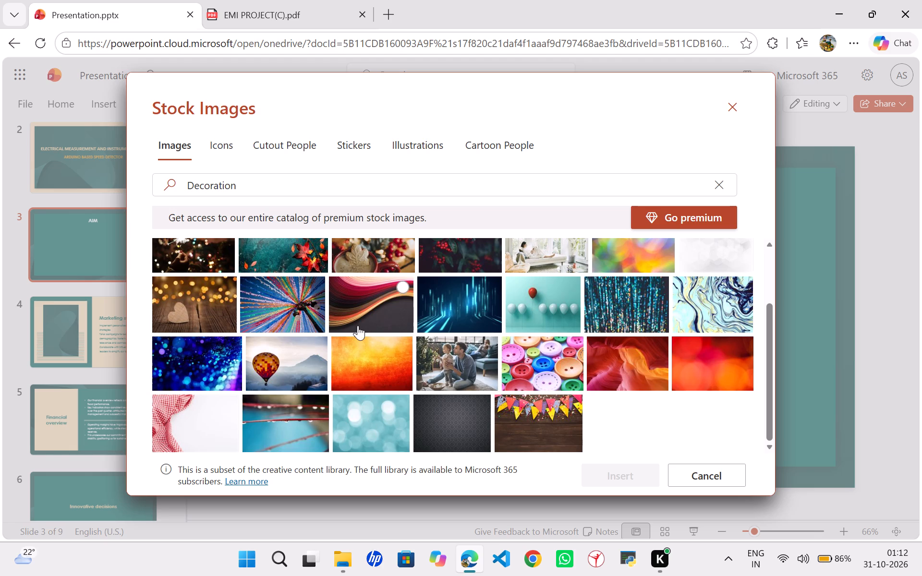
{"action": "scroll", "coordinate": [358, 325], "scroll_direction": "up", "scroll_amount": 4}
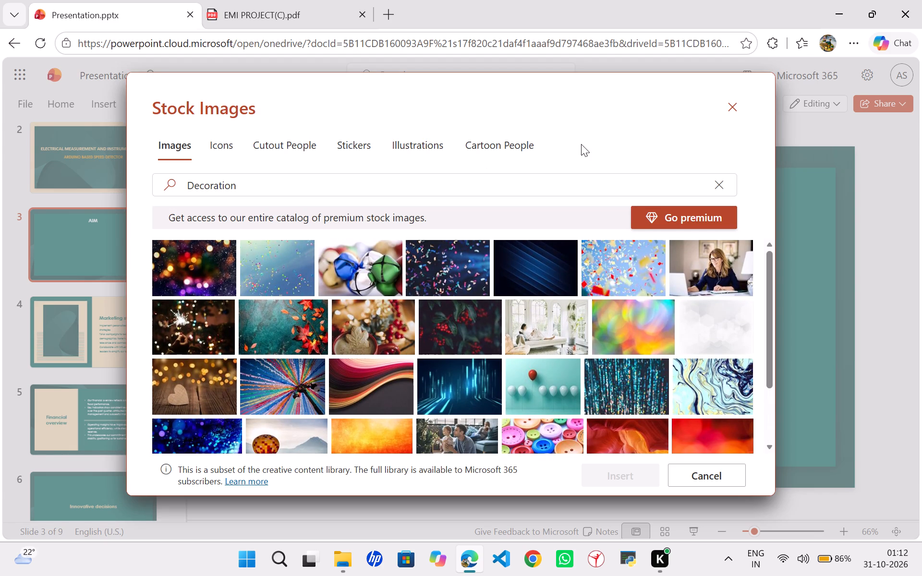
{"action": "left_click", "coordinate": [734, 104]}
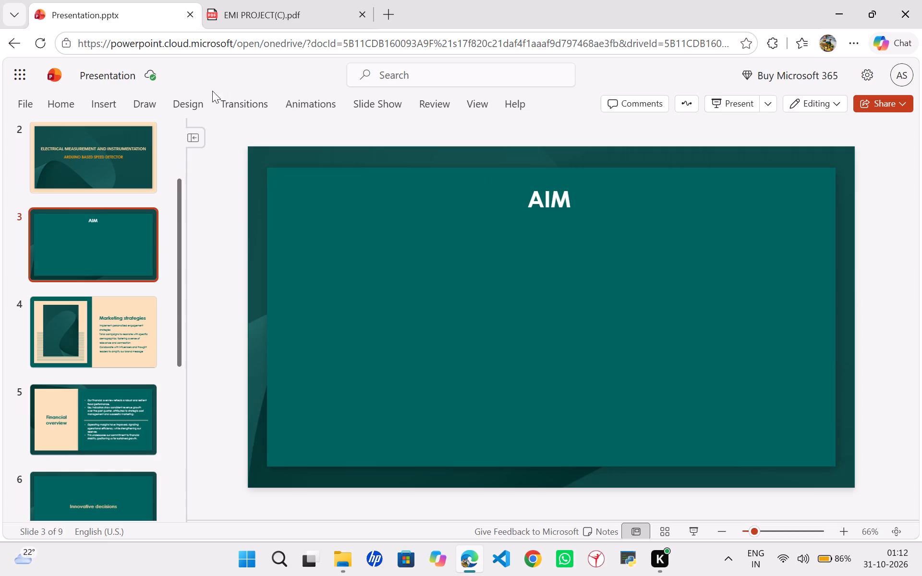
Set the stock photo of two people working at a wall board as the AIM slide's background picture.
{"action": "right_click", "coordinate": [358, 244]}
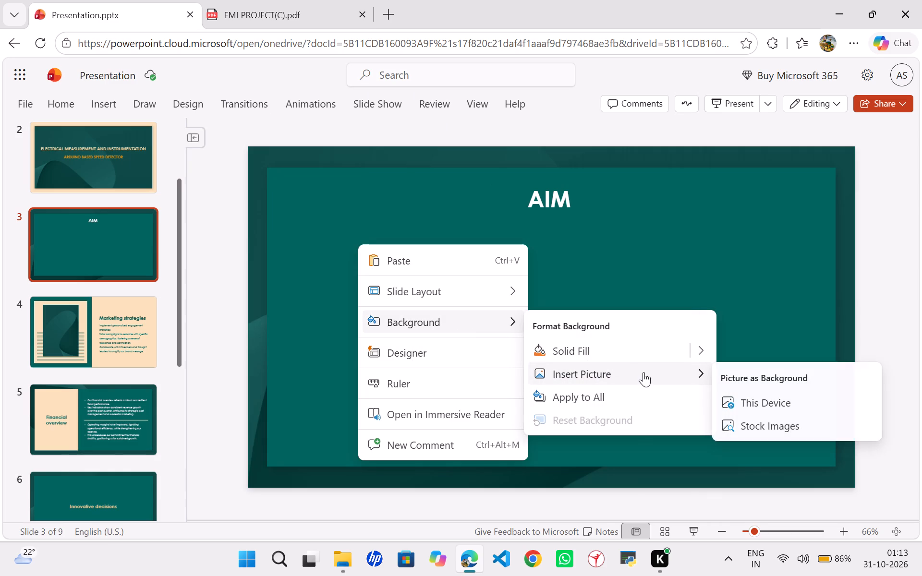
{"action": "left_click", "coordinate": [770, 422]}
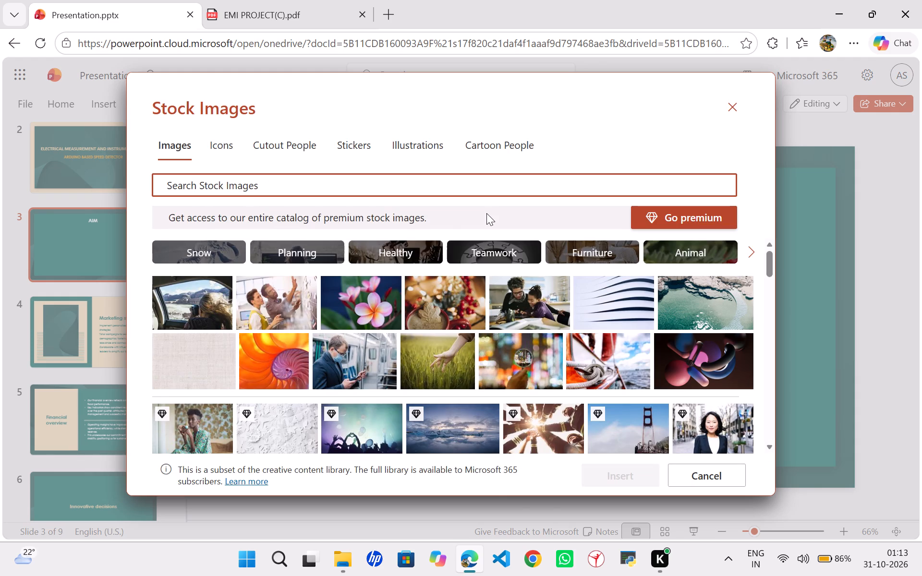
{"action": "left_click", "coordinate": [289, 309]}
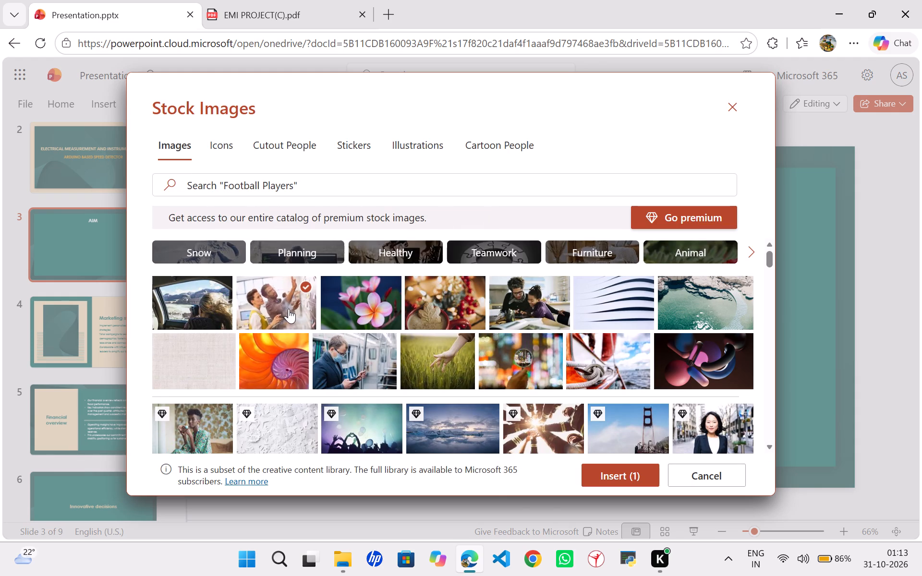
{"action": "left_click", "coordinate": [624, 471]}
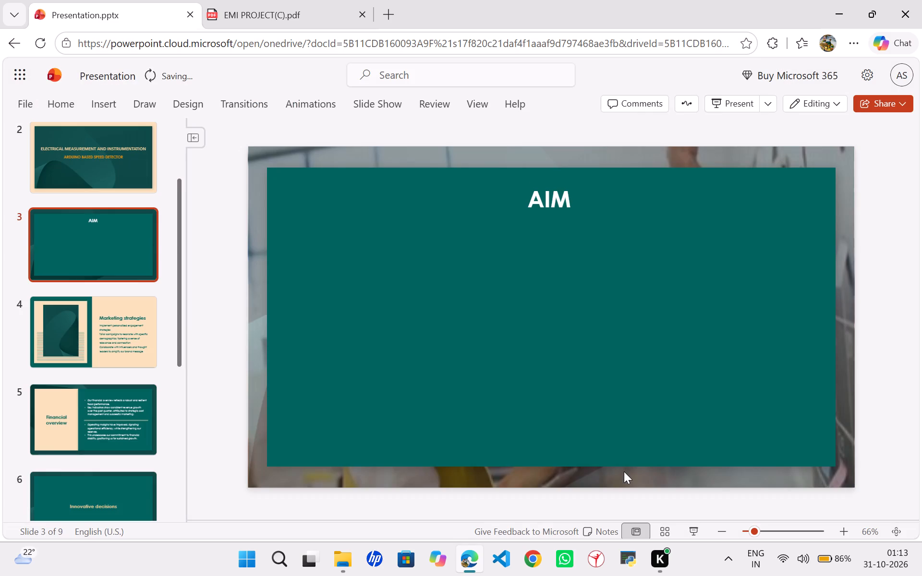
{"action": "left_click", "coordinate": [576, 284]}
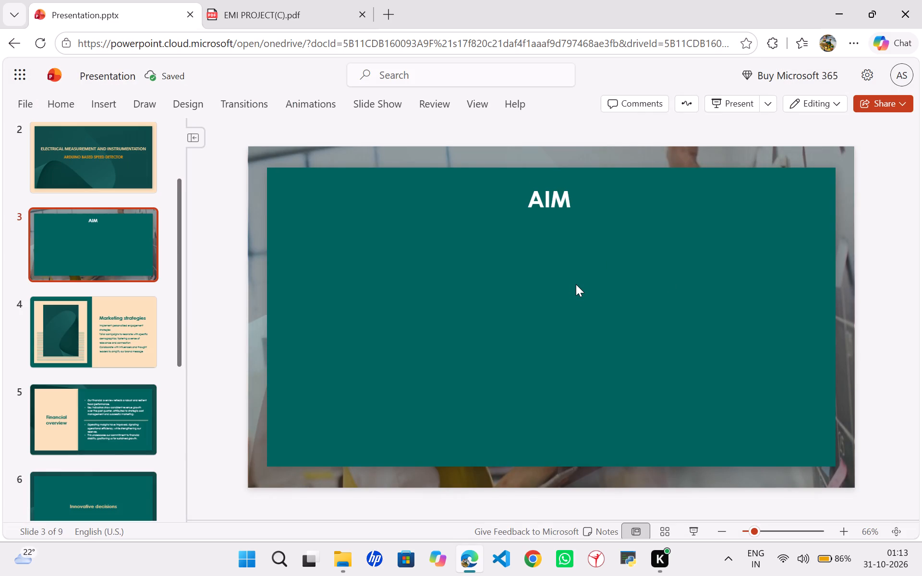
Check Designer for design suggestions on the AIM slide, and close it.
{"action": "right_click", "coordinate": [344, 347]}
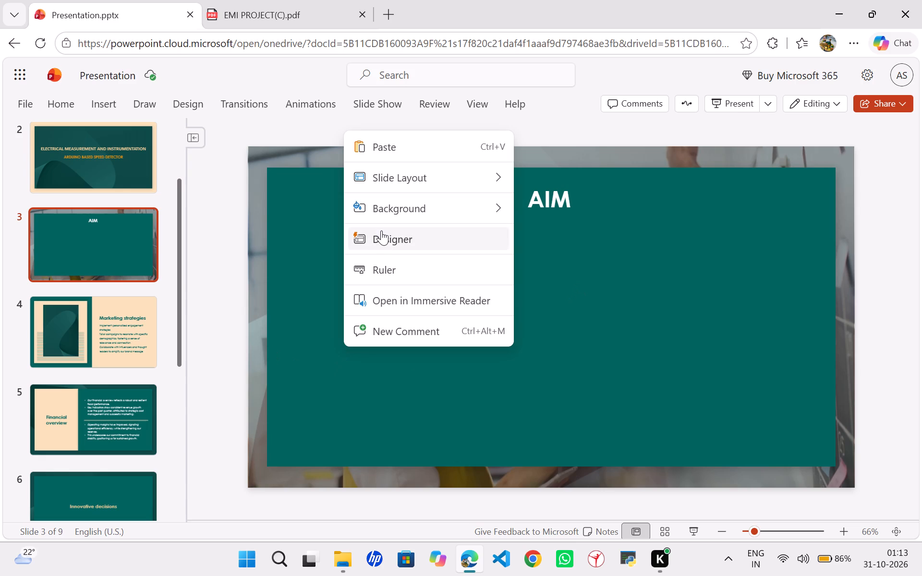
{"action": "left_click", "coordinate": [428, 238]}
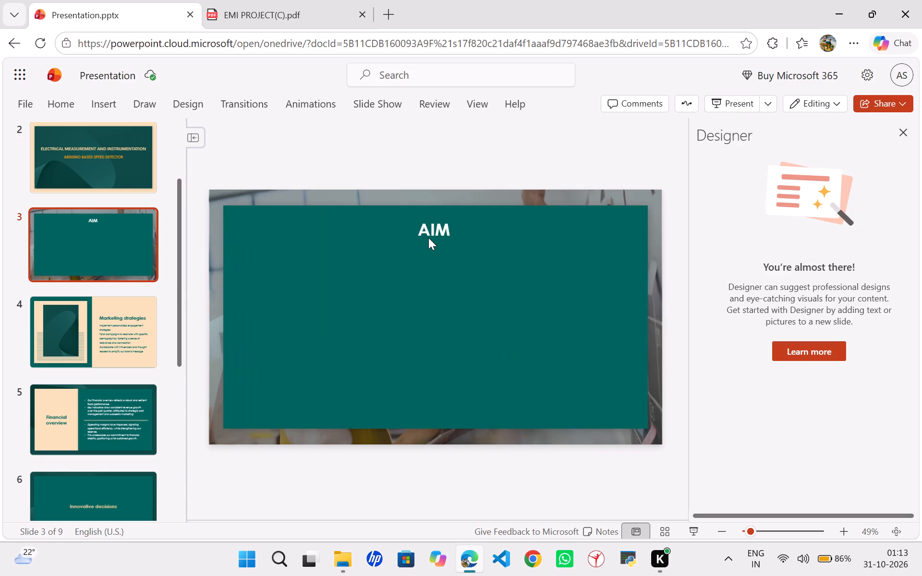
{"action": "left_click", "coordinate": [897, 136]}
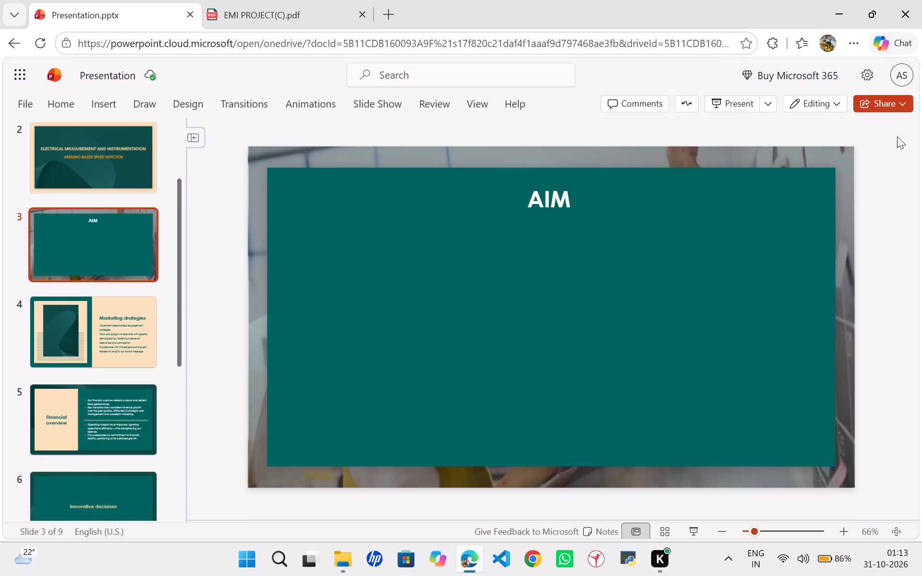
Add a new slide with the Title layout after the AIM slide.
{"action": "left_click", "coordinate": [674, 157]}
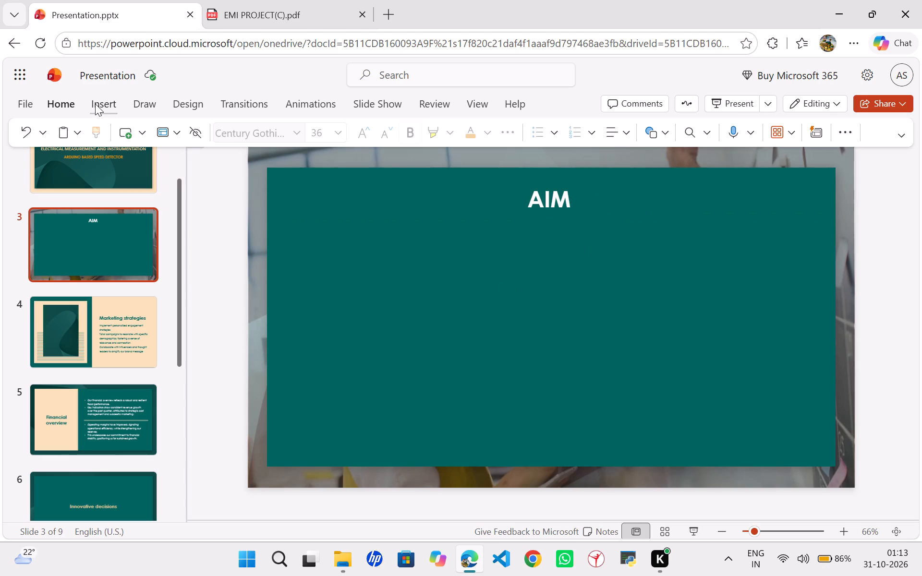
{"action": "left_click", "coordinate": [147, 141]}
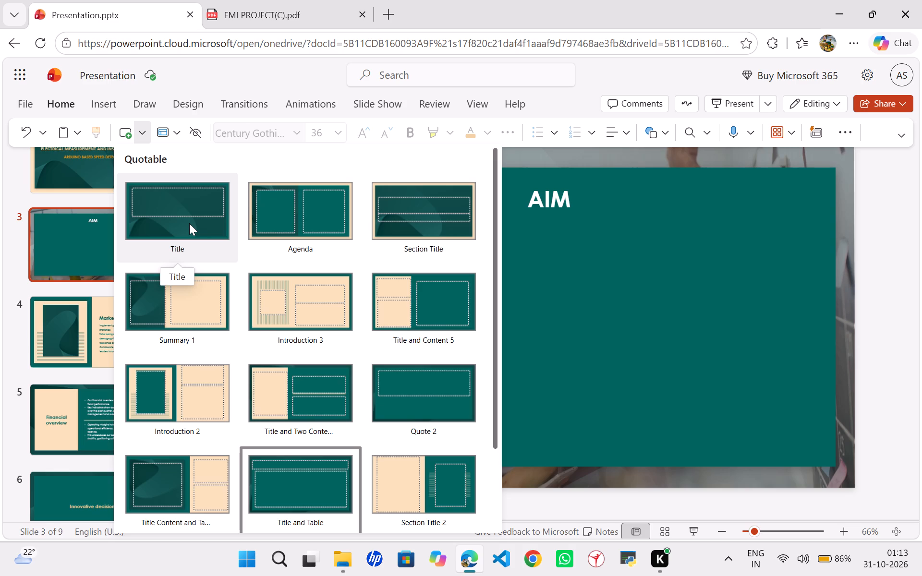
{"action": "left_click", "coordinate": [189, 223]}
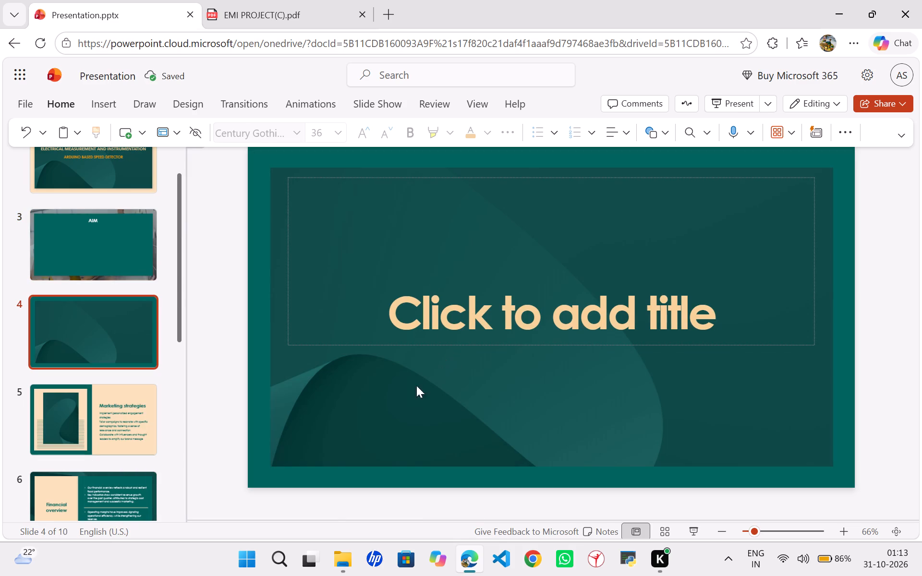
Cut the AIM slide from the presentation, leaving the new Title slide as slide 3.
{"action": "scroll", "coordinate": [107, 262], "scroll_direction": "up", "scroll_amount": 1}
{"action": "scroll", "coordinate": [107, 262], "scroll_direction": "down", "scroll_amount": 2}
{"action": "scroll", "coordinate": [107, 262], "scroll_direction": "up", "scroll_amount": 1}
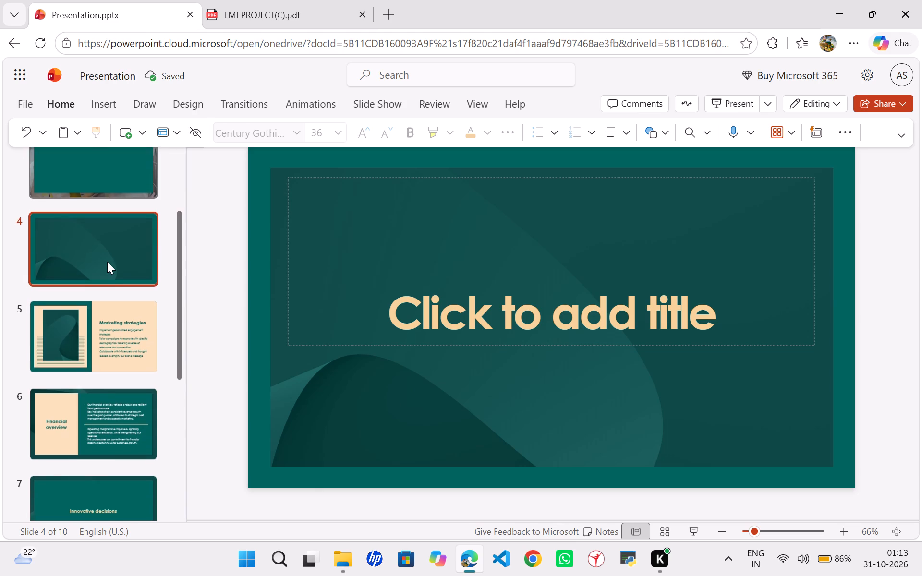
{"action": "scroll", "coordinate": [107, 262], "scroll_direction": "up", "scroll_amount": 1}
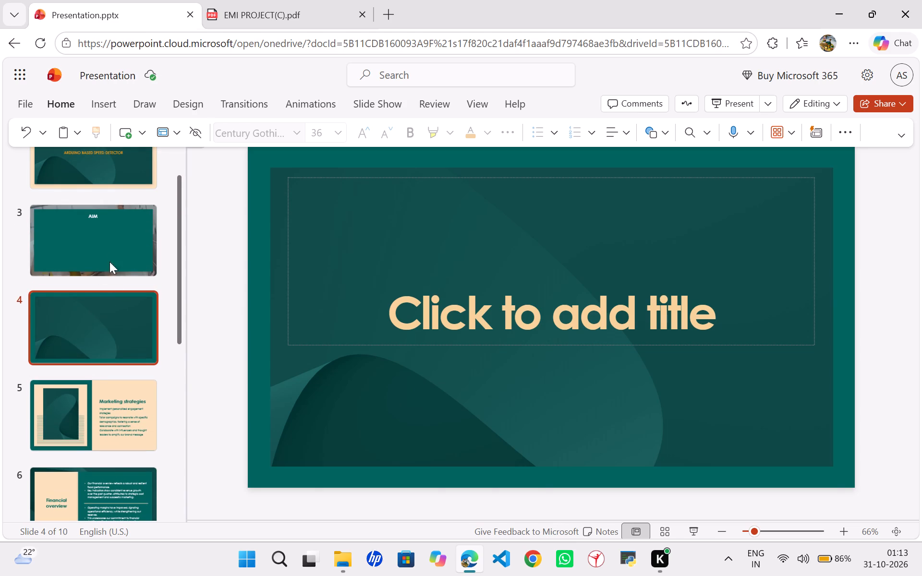
{"action": "left_click", "coordinate": [113, 240]}
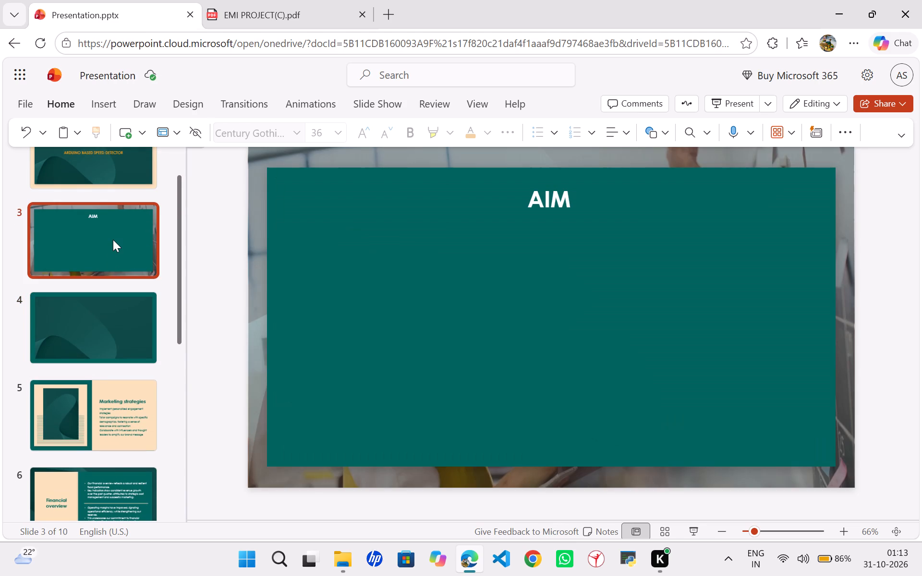
{"action": "right_click", "coordinate": [113, 240]}
{"action": "left_click", "coordinate": [176, 214]}
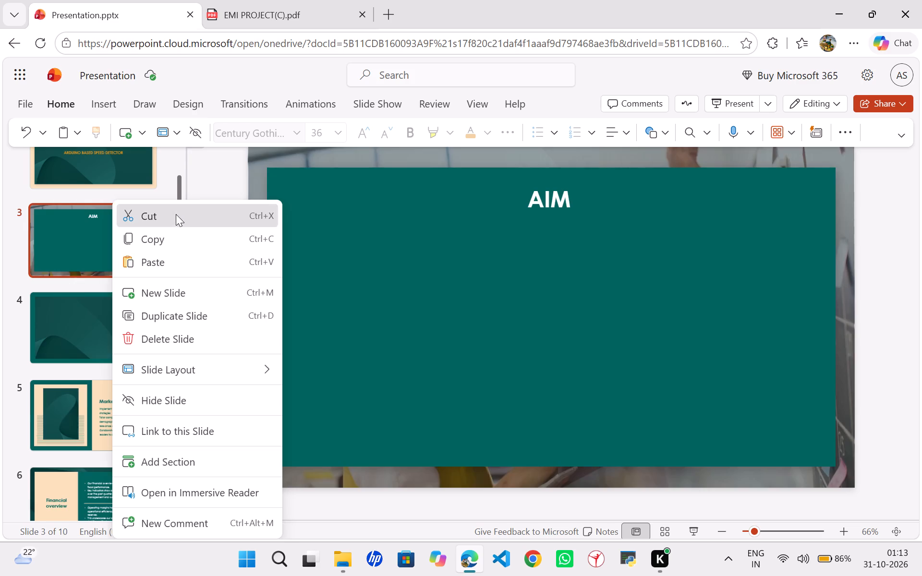
{"action": "left_click", "coordinate": [103, 237]}
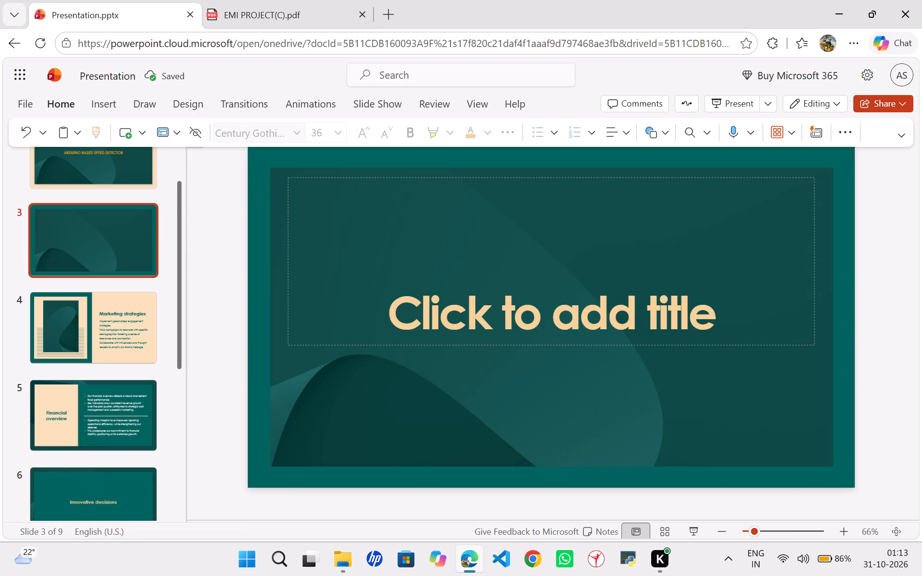
Set the stock photo of two people working at a wall board as the new Title slide's background picture.
{"action": "right_click", "coordinate": [288, 169]}
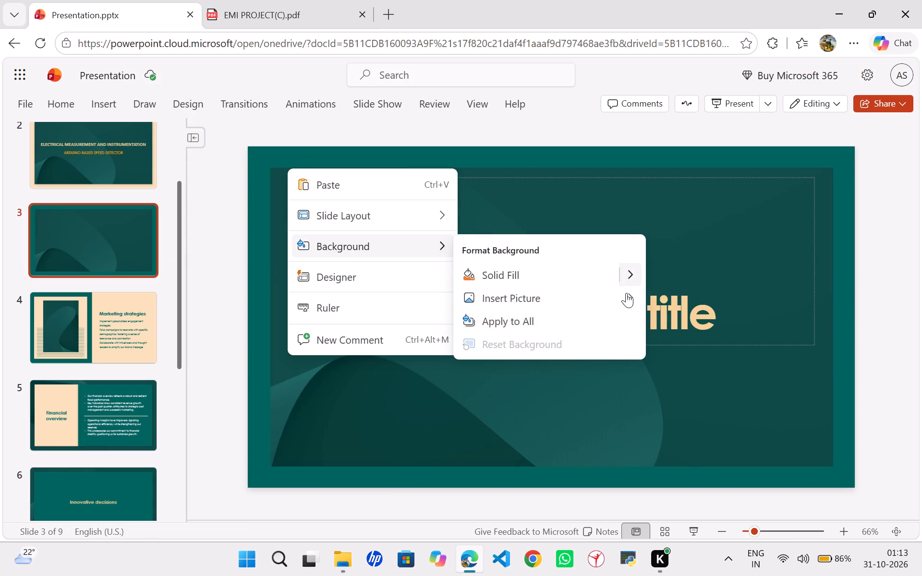
{"action": "left_click", "coordinate": [695, 339]}
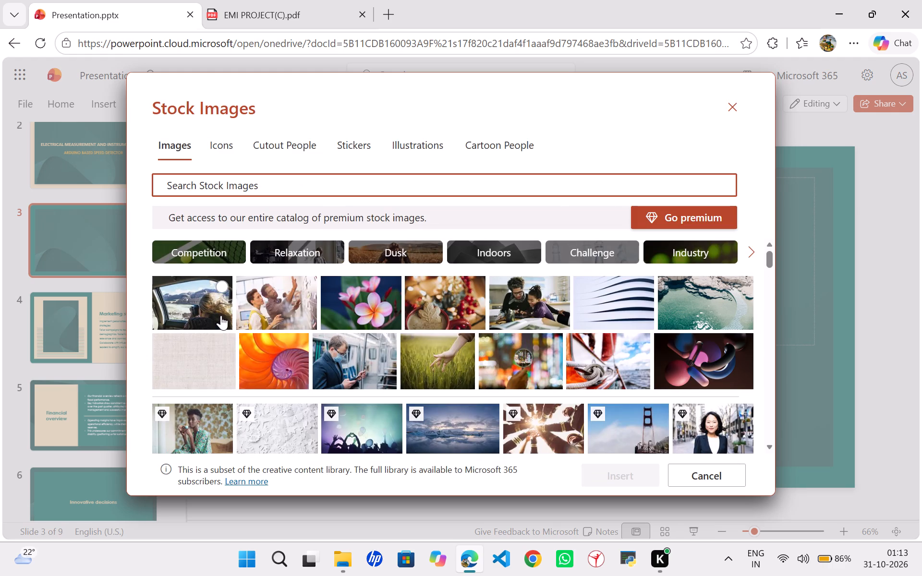
{"action": "left_click", "coordinate": [281, 304]}
{"action": "key", "text": "Return"}
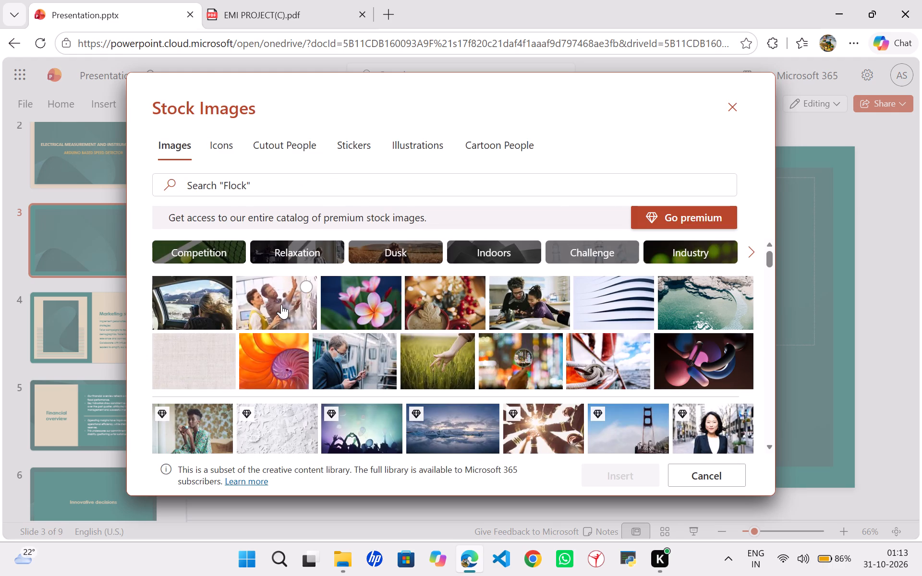
{"action": "left_click", "coordinate": [301, 288]}
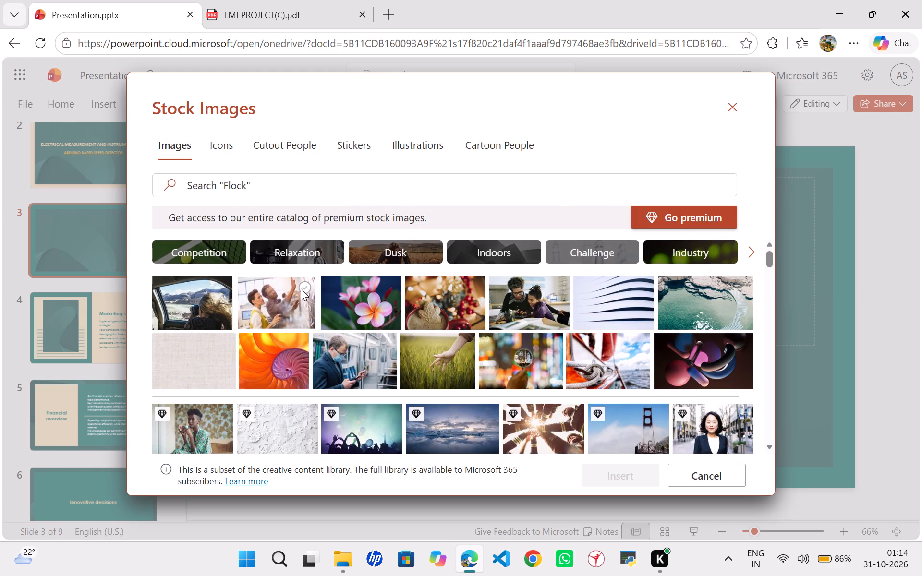
{"action": "key", "text": "Return"}
{"action": "key", "text": "Return"}
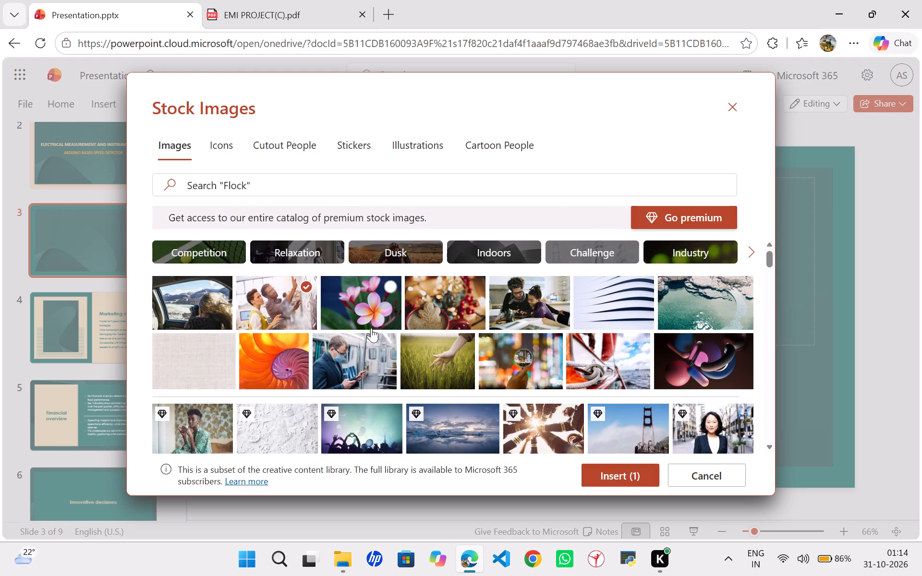
{"action": "left_click", "coordinate": [624, 469]}
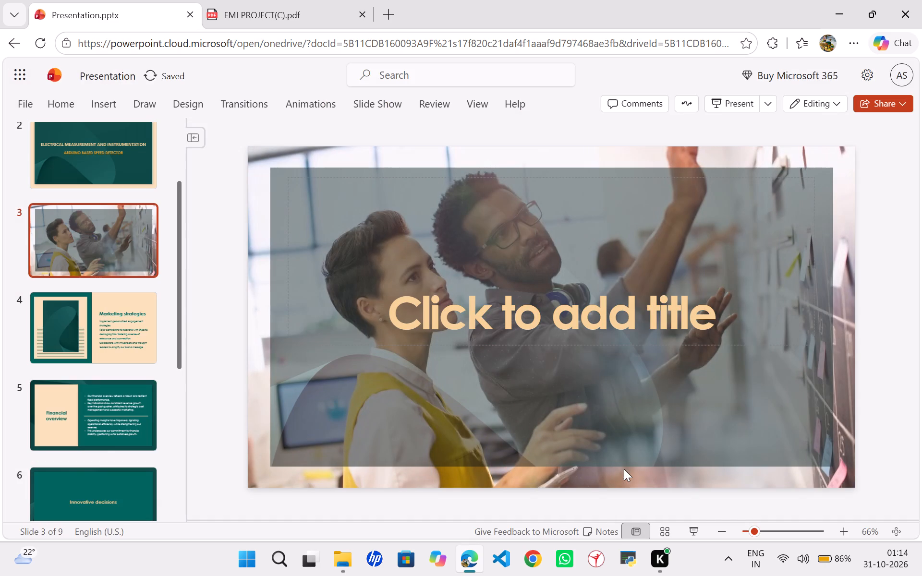
Shorten slide 3's title placeholder to a band along the top of the slide and enter AIM as the title.
{"action": "left_click", "coordinate": [444, 319]}
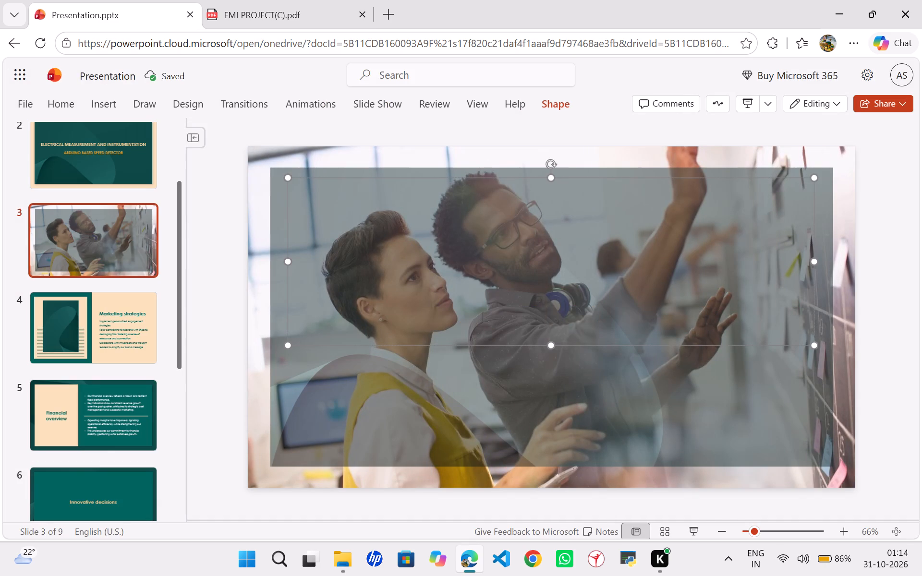
{"action": "left_click", "coordinate": [566, 203]}
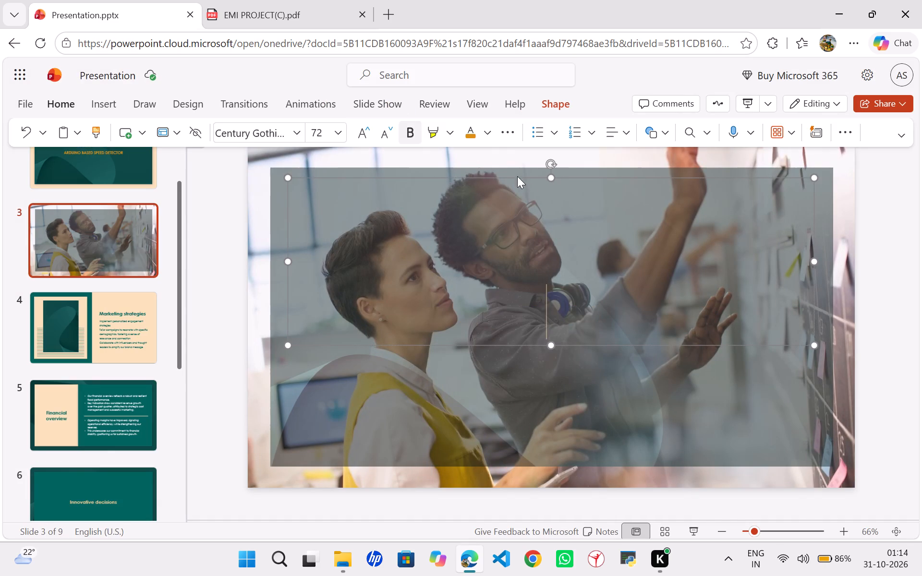
{"action": "double_click", "coordinate": [551, 350]}
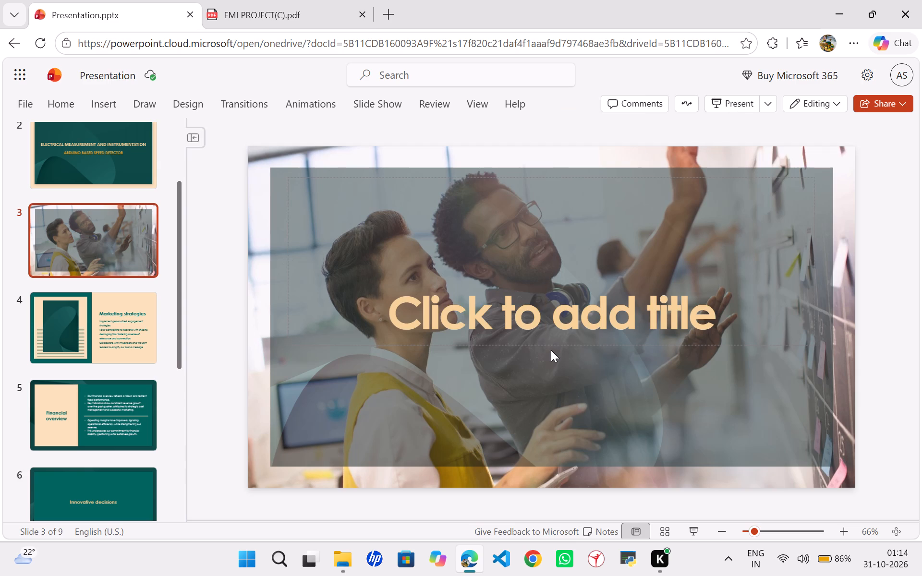
{"action": "left_click", "coordinate": [551, 319]}
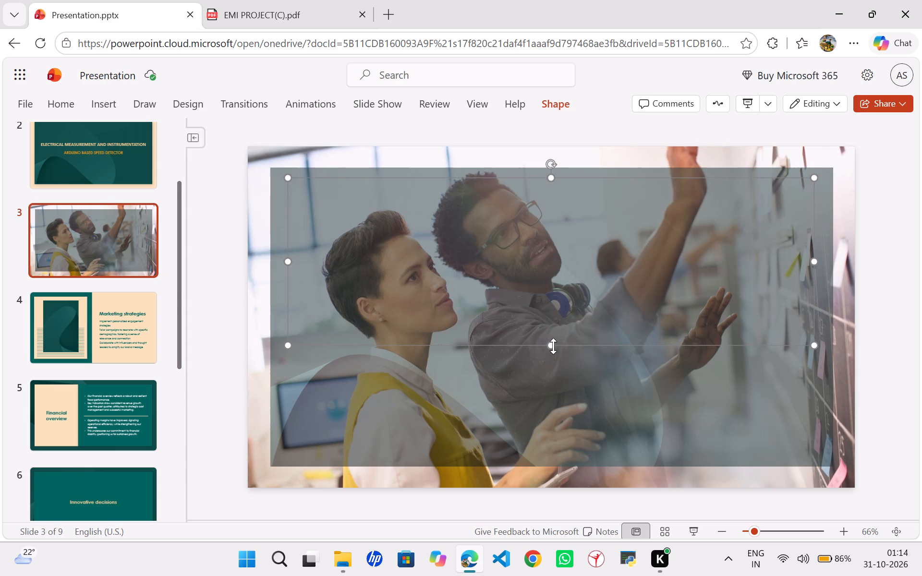
{"action": "left_click_drag", "start_coordinate": [553, 346], "coordinate": [556, 246]}
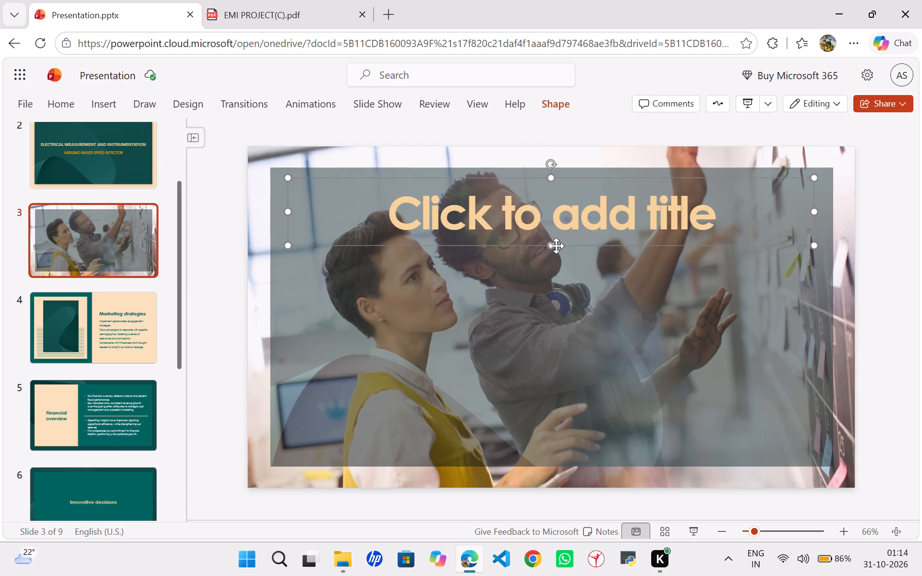
{"action": "left_click", "coordinate": [443, 206]}
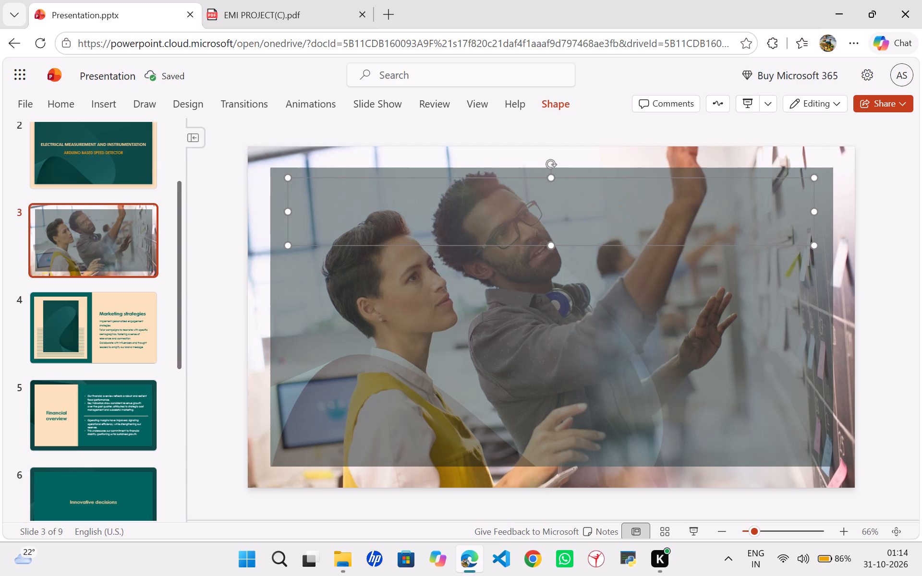
{"action": "type", "text": "AIM"}
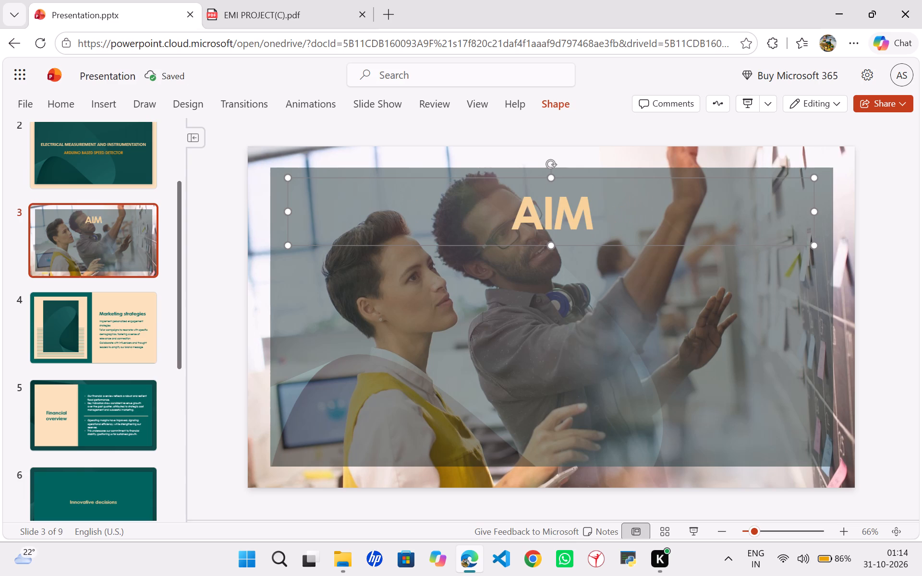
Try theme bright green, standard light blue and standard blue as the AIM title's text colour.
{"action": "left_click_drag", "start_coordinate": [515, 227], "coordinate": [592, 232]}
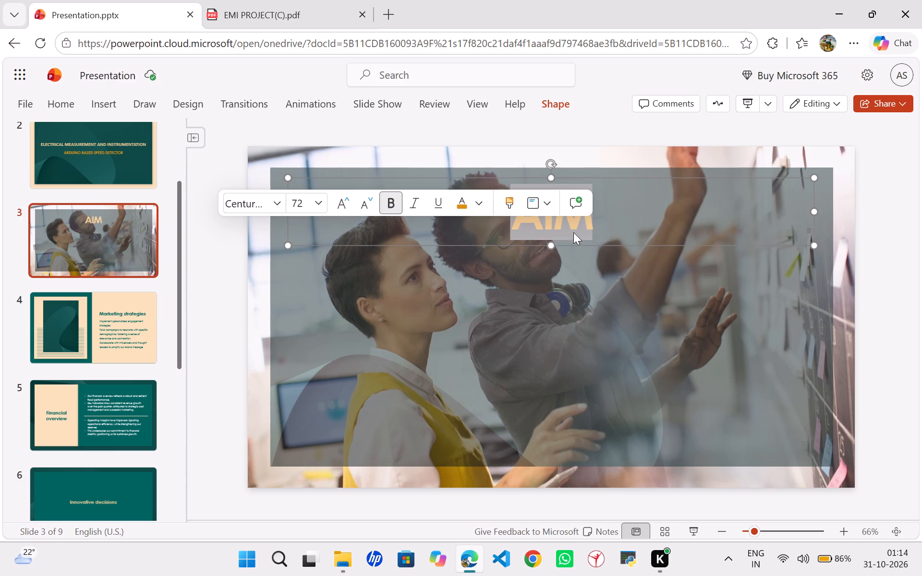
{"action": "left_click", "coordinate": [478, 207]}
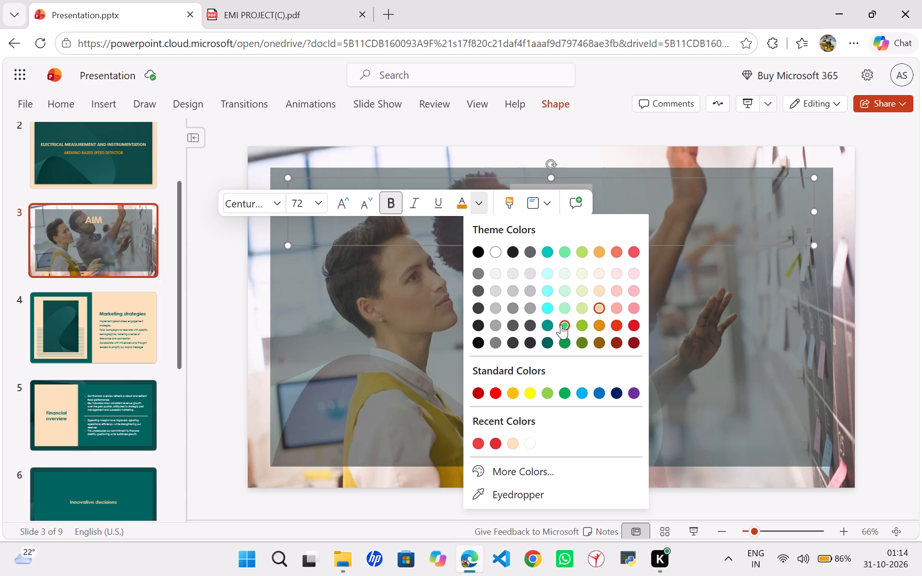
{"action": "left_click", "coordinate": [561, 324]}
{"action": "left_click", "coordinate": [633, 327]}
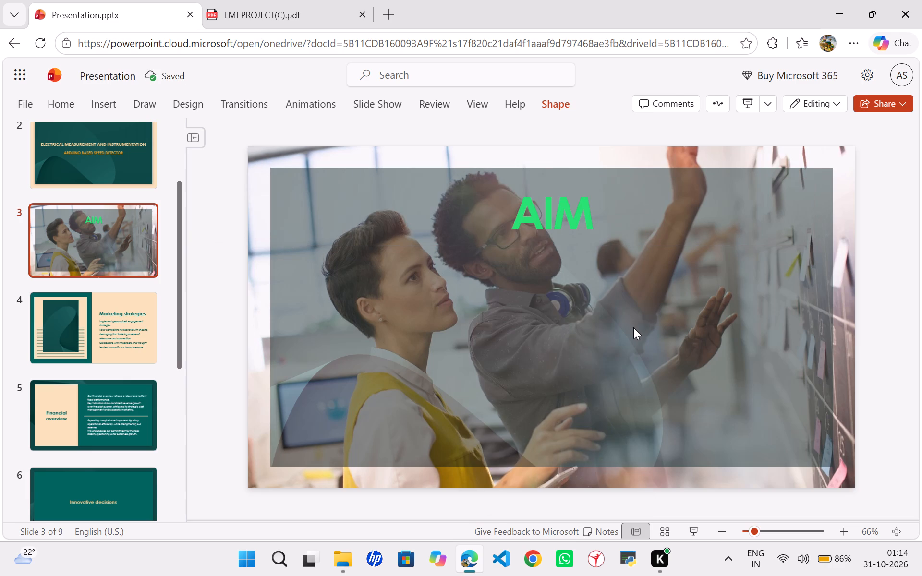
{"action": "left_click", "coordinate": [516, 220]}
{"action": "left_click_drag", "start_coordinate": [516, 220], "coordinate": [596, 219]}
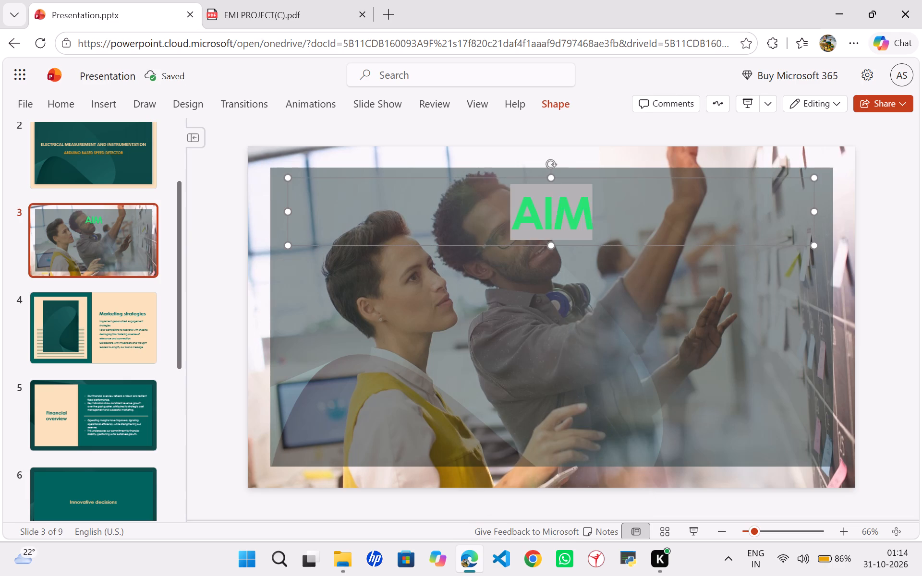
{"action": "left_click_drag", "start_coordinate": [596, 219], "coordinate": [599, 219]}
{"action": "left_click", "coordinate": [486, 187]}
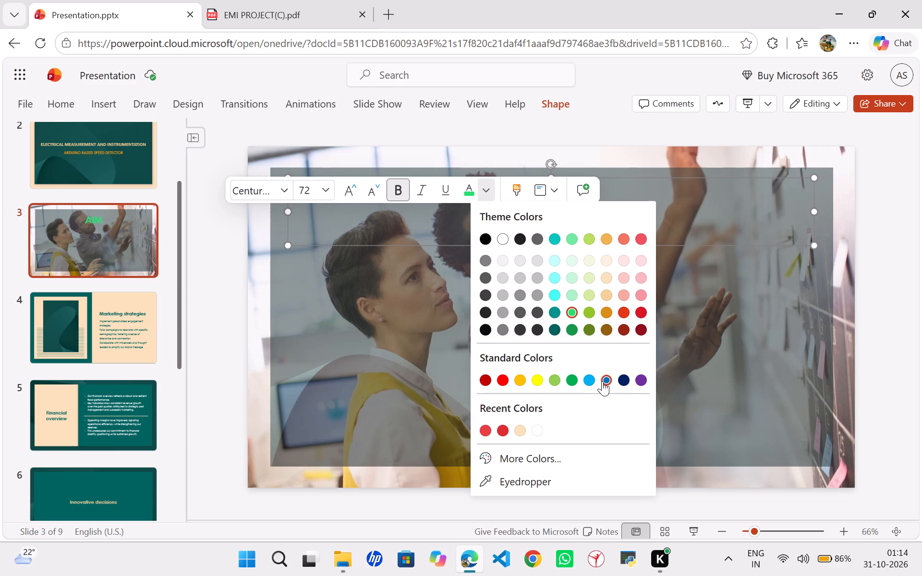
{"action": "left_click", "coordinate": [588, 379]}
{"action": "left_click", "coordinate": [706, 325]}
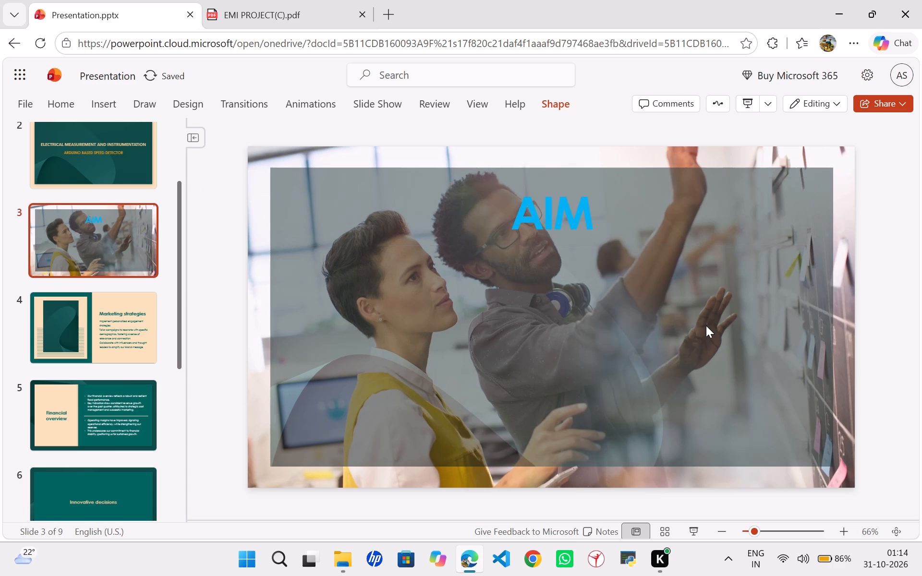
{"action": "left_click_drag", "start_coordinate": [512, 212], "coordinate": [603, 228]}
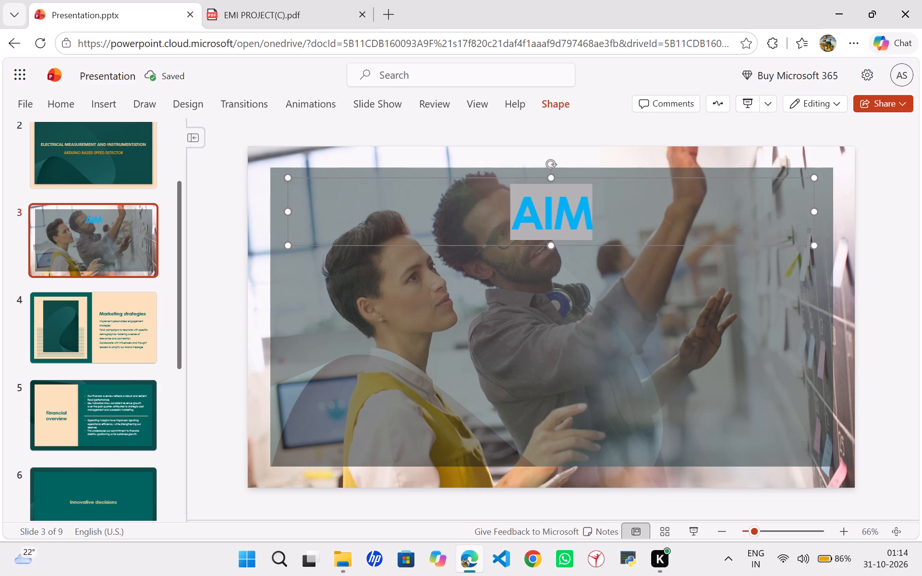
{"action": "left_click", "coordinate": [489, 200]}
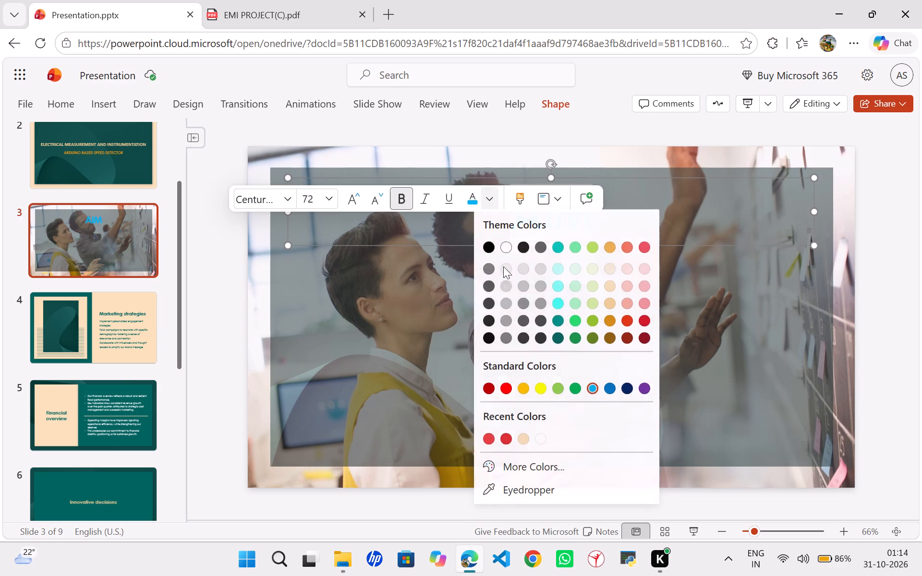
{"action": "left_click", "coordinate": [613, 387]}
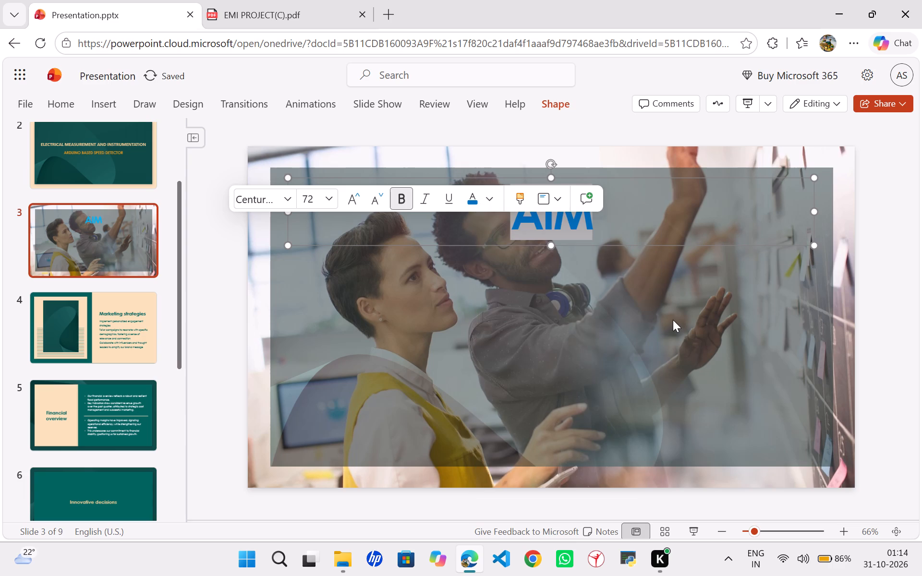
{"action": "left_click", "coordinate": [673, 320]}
Set the AIM title's text colour to the standard Green.
{"action": "left_click_drag", "start_coordinate": [586, 222], "coordinate": [518, 219]}
{"action": "left_click", "coordinate": [772, 188]}
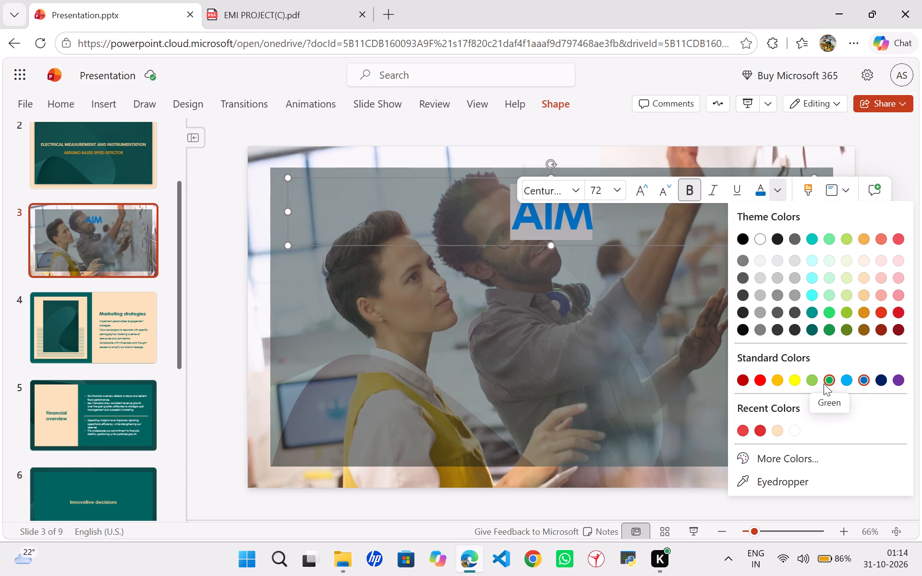
{"action": "left_click", "coordinate": [824, 384]}
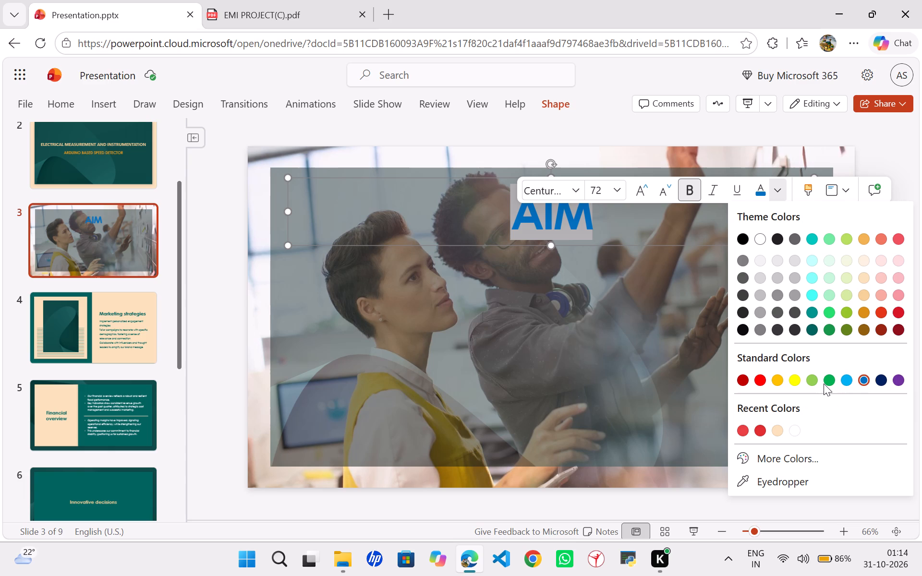
{"action": "left_click", "coordinate": [833, 381]}
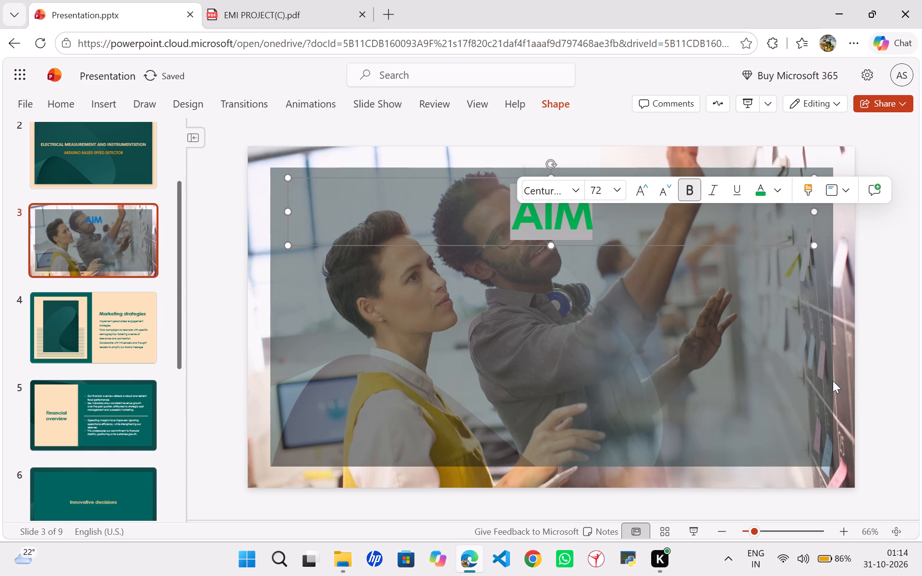
{"action": "left_click", "coordinate": [595, 305]}
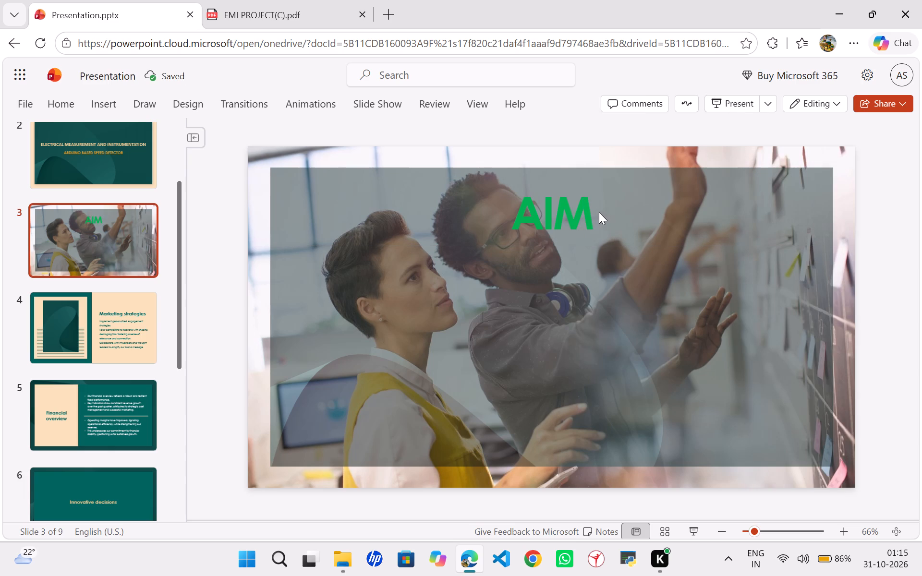
Add two blank lines below AIM and extend the title box's bottom edge down past the middle of the slide.
{"action": "left_click", "coordinate": [592, 213]}
{"action": "key", "text": "Return"}
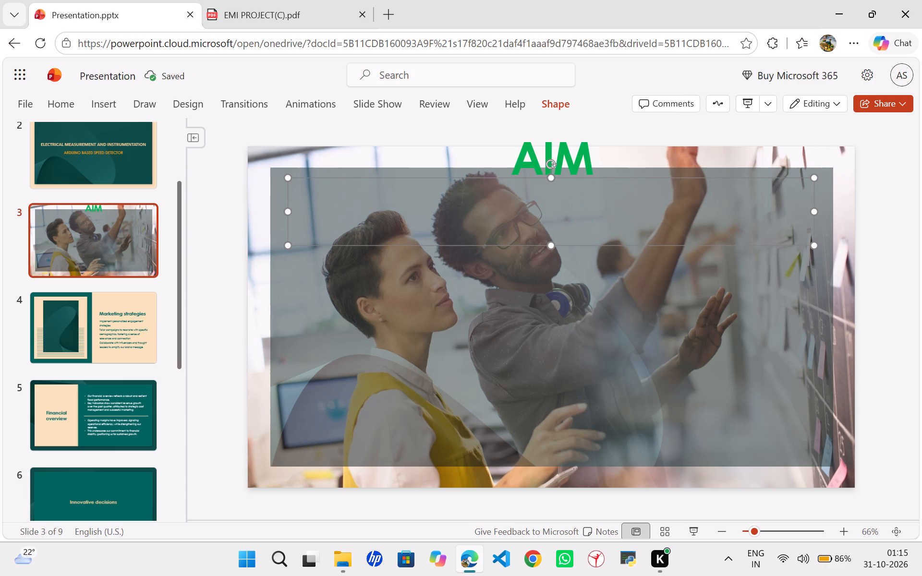
{"action": "key", "text": "BackSpace"}
{"action": "key", "text": "Return"}
{"action": "key", "text": "Return"}
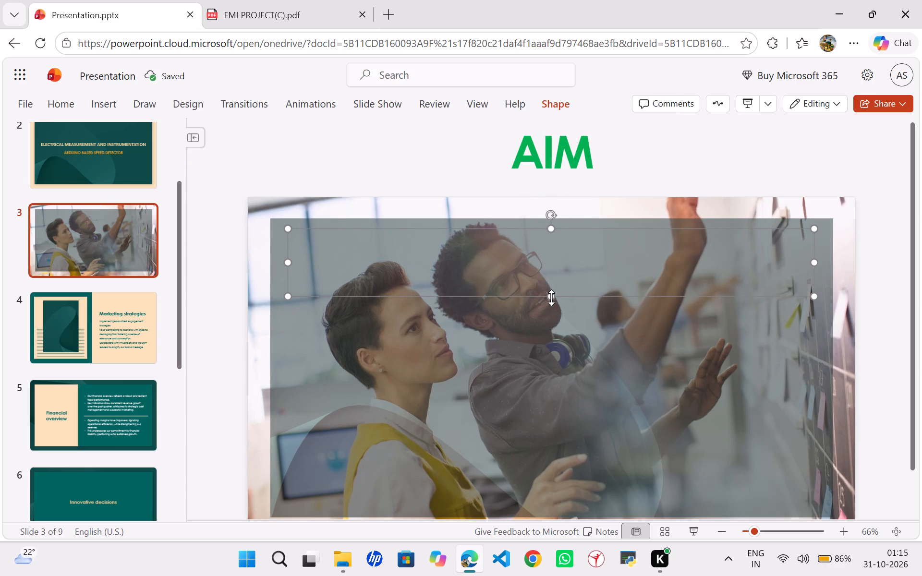
{"action": "left_click_drag", "start_coordinate": [551, 297], "coordinate": [557, 428]}
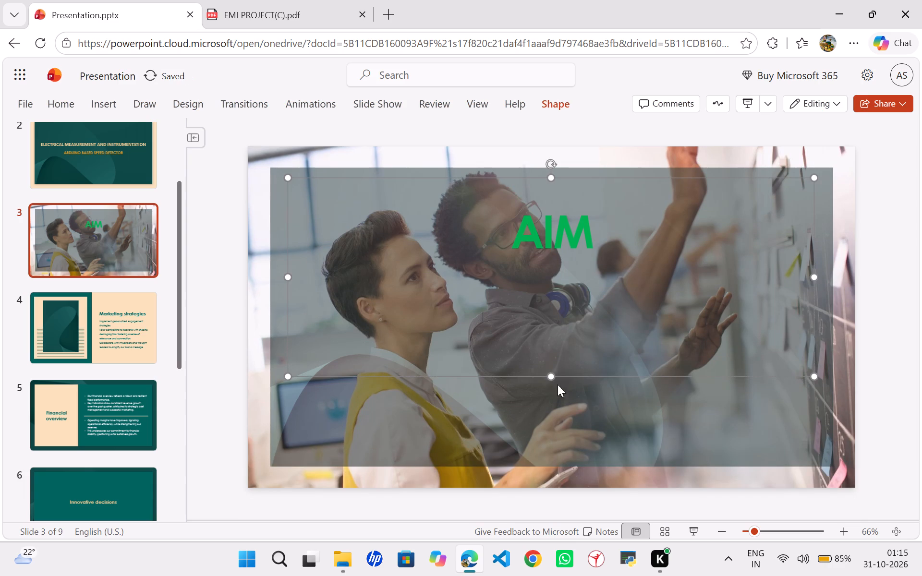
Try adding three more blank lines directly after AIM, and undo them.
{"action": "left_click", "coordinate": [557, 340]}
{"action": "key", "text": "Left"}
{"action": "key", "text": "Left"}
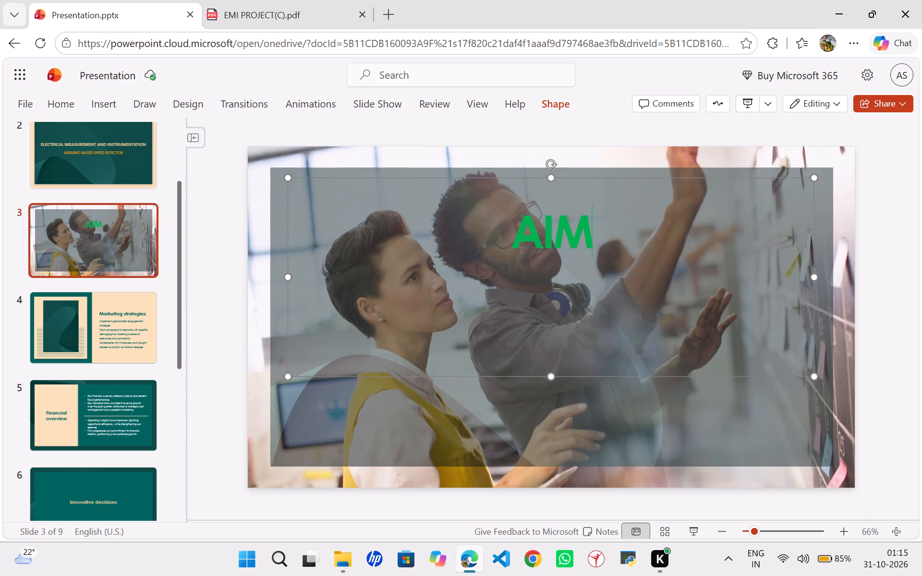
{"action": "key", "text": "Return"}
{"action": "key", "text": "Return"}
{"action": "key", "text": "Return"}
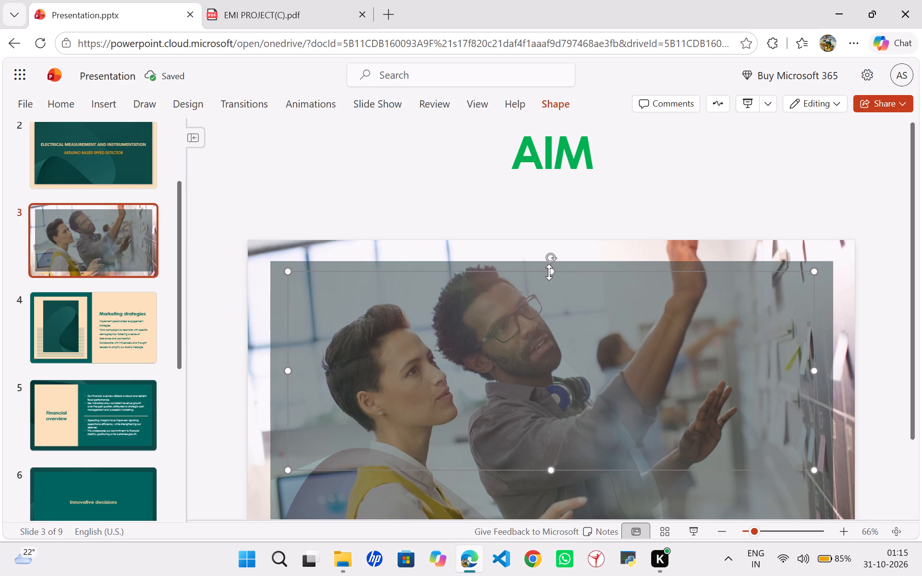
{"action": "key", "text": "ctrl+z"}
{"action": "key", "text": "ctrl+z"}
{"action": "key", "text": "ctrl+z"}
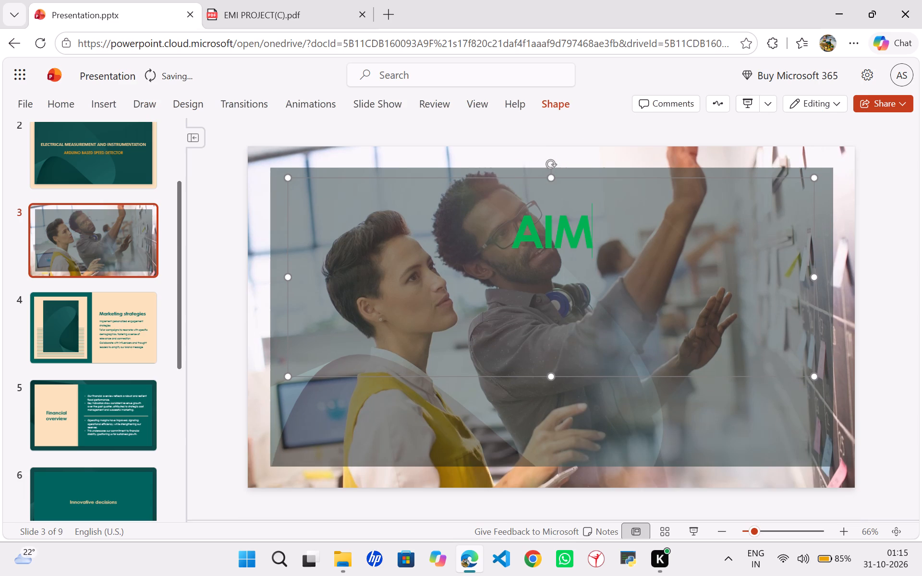
Add one more blank line below AIM and adjust the title box's bottom edge so AIM sits at the box's top.
{"action": "left_click_drag", "start_coordinate": [553, 380], "coordinate": [579, 348]}
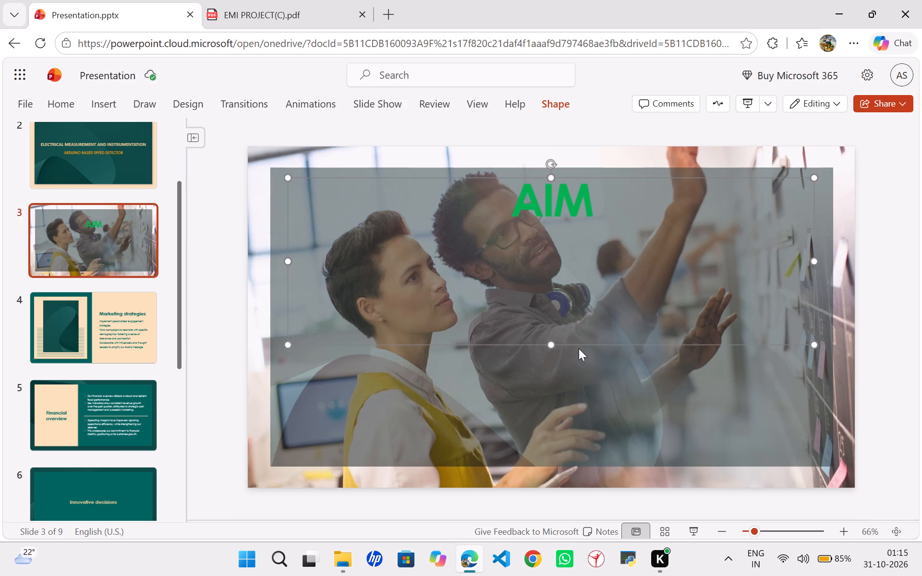
{"action": "left_click", "coordinate": [596, 231]}
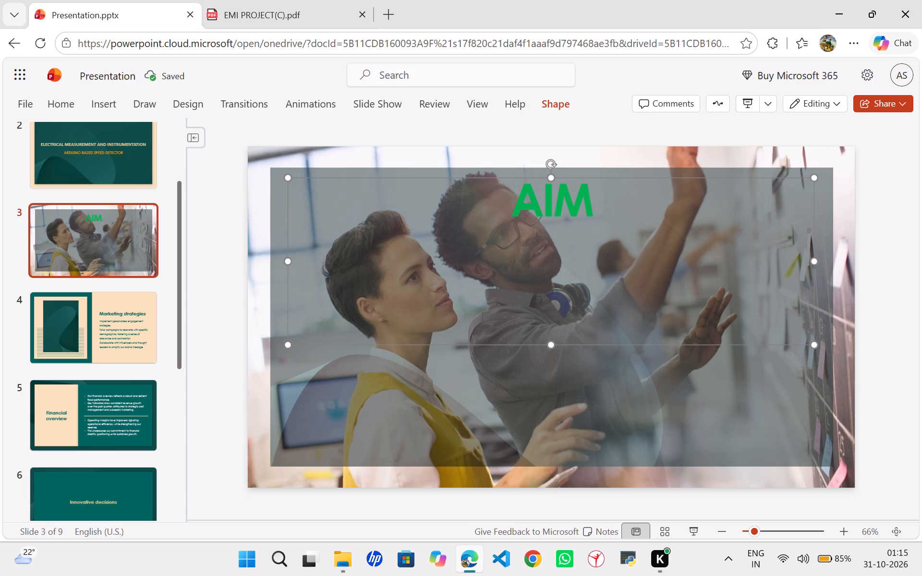
{"action": "key", "text": "Return"}
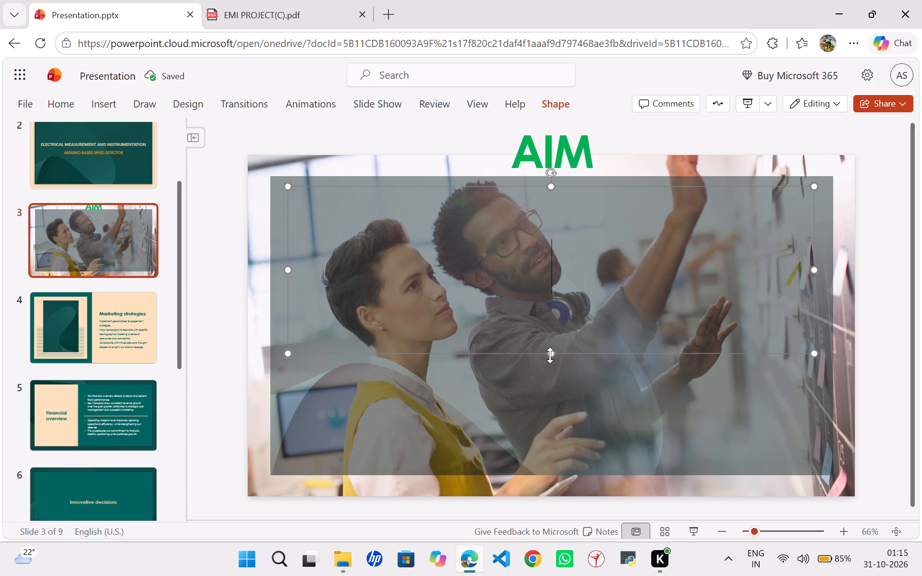
{"action": "left_click_drag", "start_coordinate": [550, 355], "coordinate": [549, 406]}
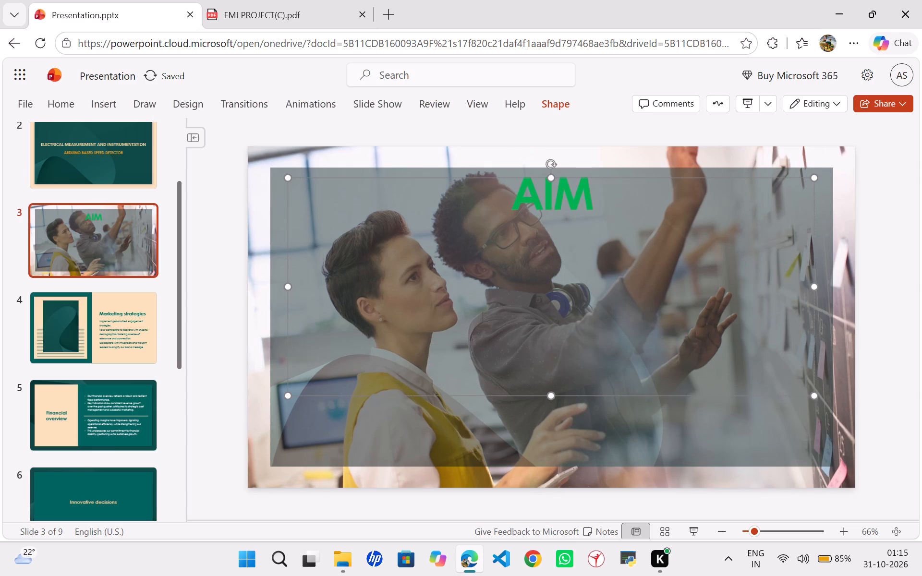
{"action": "left_click", "coordinate": [595, 215]}
Left-align the text in slide 3's title box.
{"action": "left_click", "coordinate": [551, 315]}
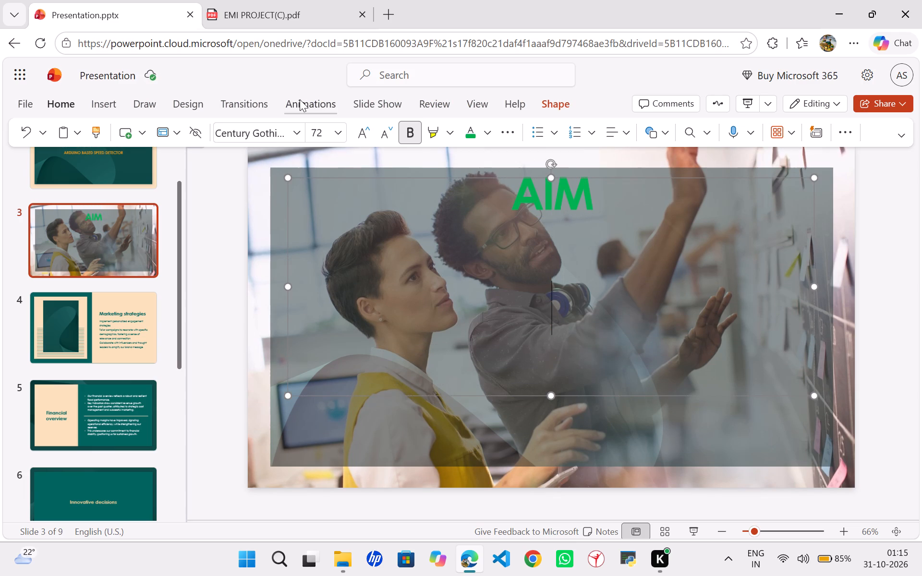
{"action": "left_click", "coordinate": [629, 138]}
{"action": "left_click", "coordinate": [641, 196]}
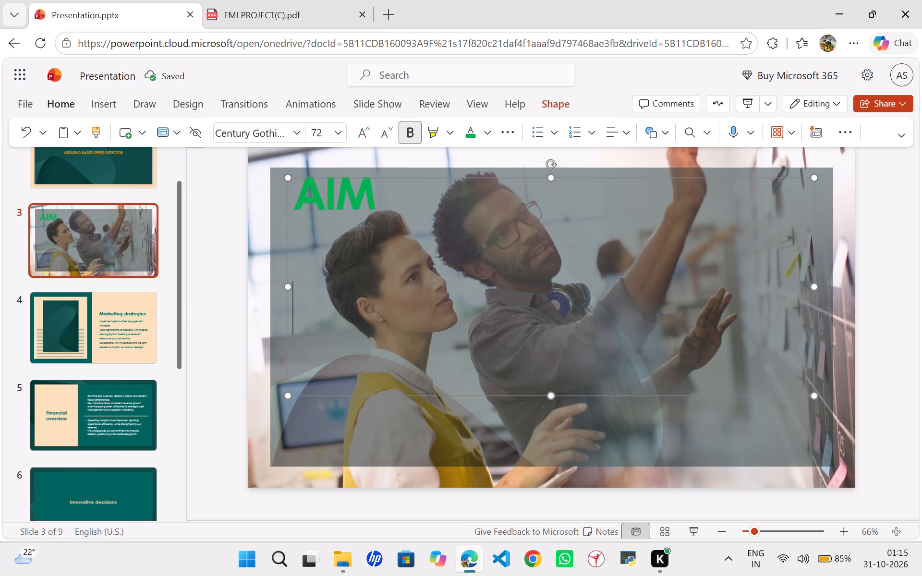
Insert 19 spaces before AIM on slide 3 to shift the heading toward the middle of its line.
{"action": "left_click", "coordinate": [303, 191]}
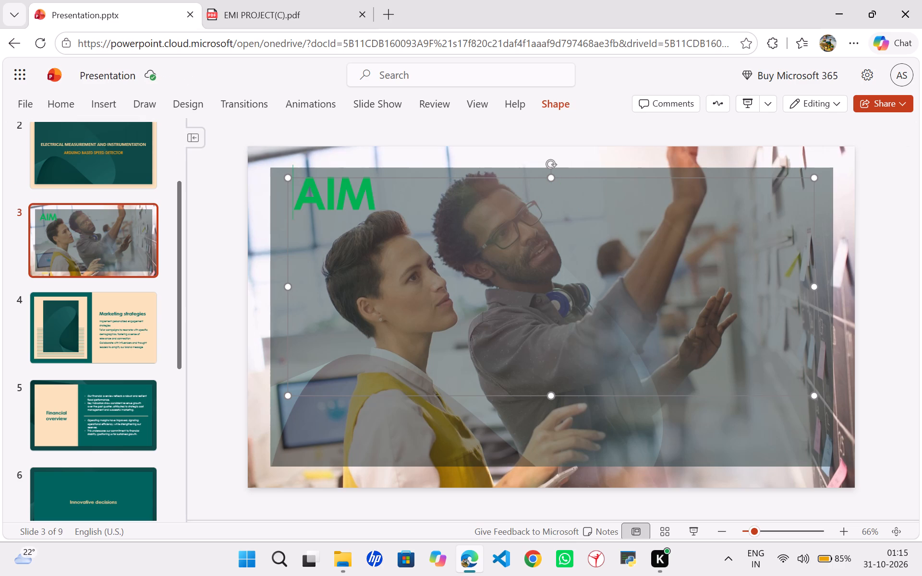
{"action": "key", "text": "space"}
{"action": "key", "text": "space"}
{"action": "key", "text": "space"}
{"action": "key", "text": "space"}
{"action": "key", "text": "space"}
{"action": "key", "text": "space"}
{"action": "key", "text": "space"}
{"action": "key", "text": "space"}
{"action": "key", "text": "space"}
{"action": "key", "text": "space"}
{"action": "key", "text": "space"}
{"action": "key", "text": "space"}
{"action": "key", "text": "space"}
{"action": "key", "text": "space"}
{"action": "key", "text": "space"}
{"action": "key", "text": "space"}
{"action": "key", "text": "space"}
{"action": "key", "text": "space"}
{"action": "key", "text": "space"}
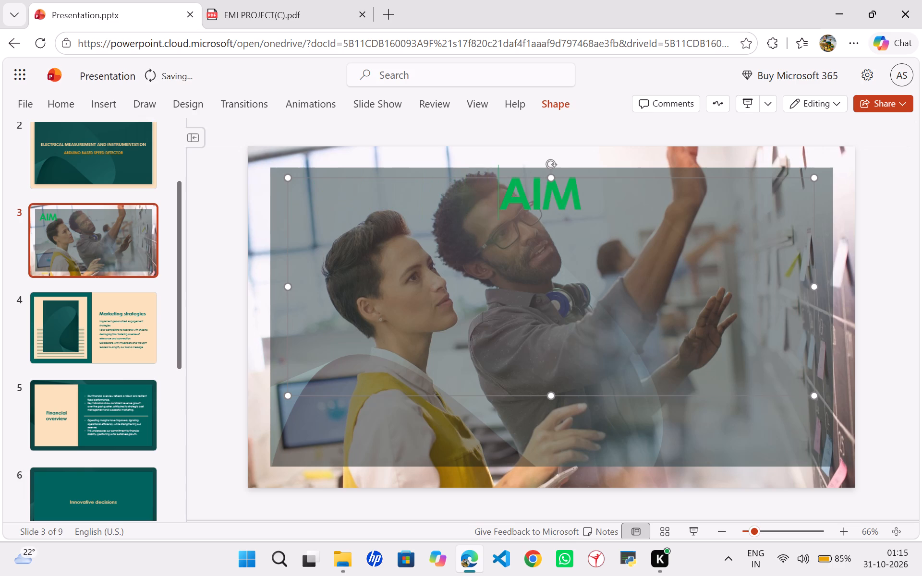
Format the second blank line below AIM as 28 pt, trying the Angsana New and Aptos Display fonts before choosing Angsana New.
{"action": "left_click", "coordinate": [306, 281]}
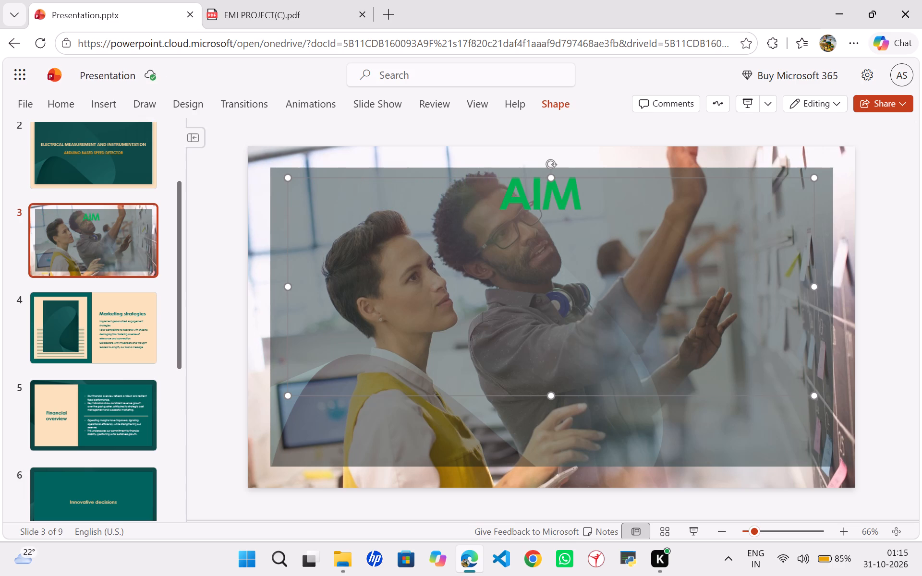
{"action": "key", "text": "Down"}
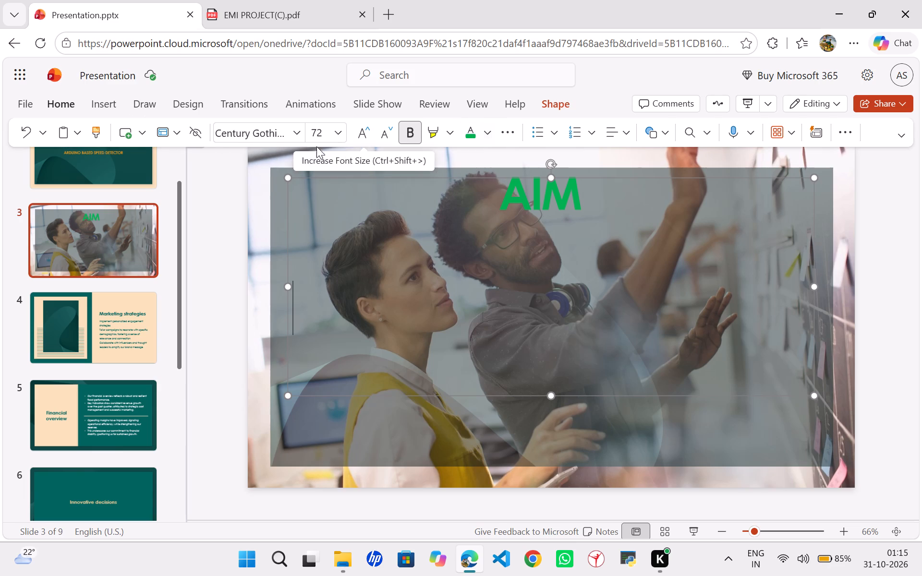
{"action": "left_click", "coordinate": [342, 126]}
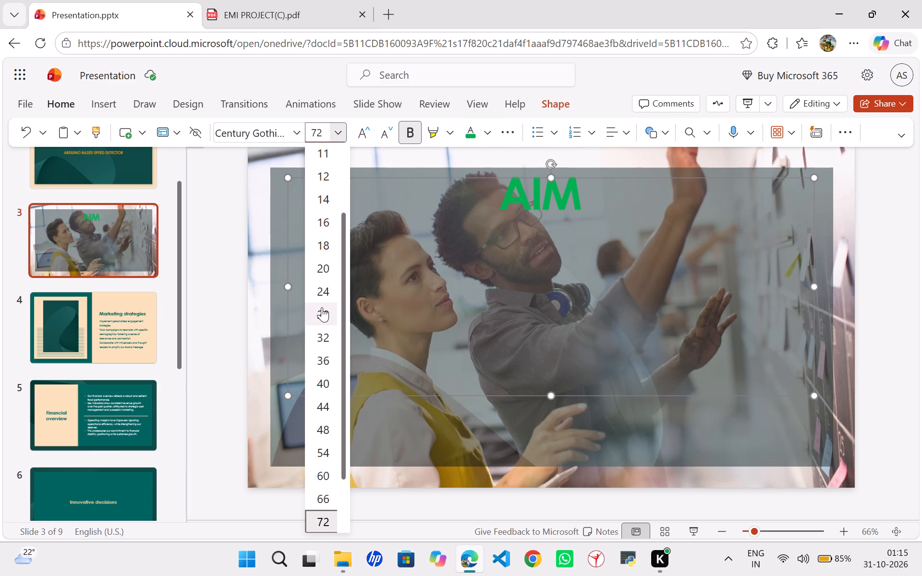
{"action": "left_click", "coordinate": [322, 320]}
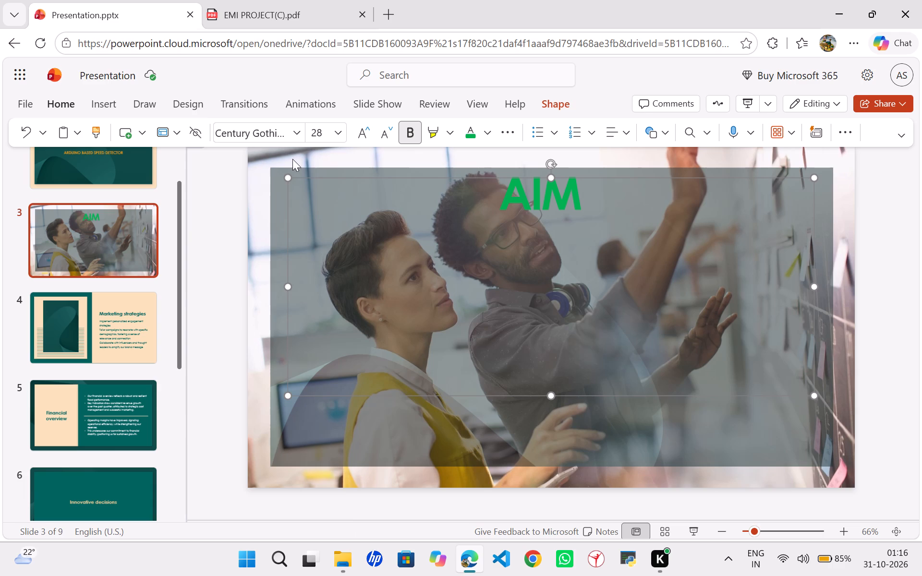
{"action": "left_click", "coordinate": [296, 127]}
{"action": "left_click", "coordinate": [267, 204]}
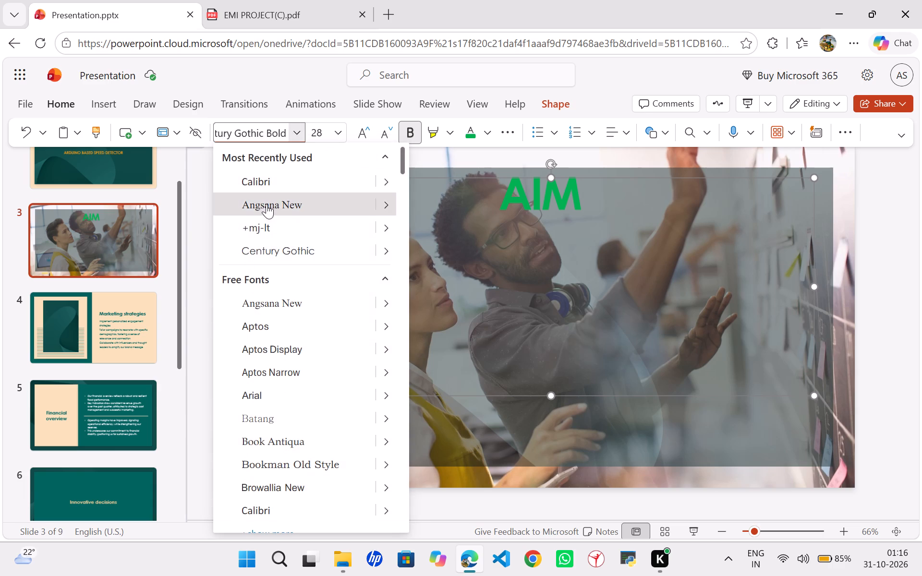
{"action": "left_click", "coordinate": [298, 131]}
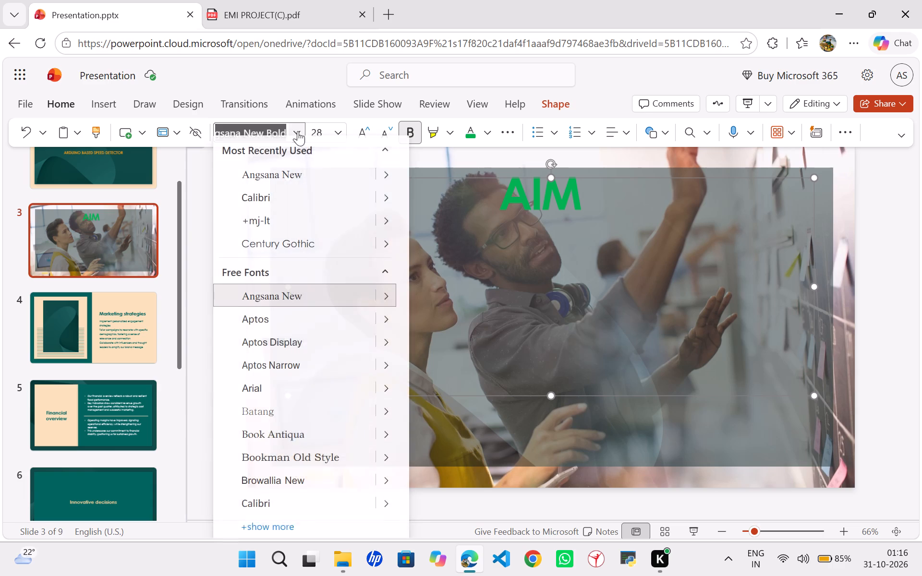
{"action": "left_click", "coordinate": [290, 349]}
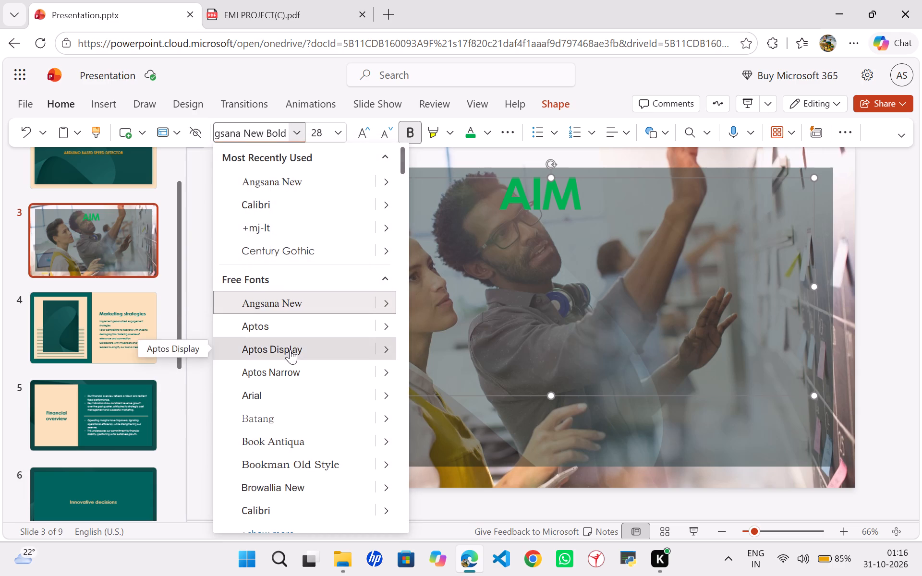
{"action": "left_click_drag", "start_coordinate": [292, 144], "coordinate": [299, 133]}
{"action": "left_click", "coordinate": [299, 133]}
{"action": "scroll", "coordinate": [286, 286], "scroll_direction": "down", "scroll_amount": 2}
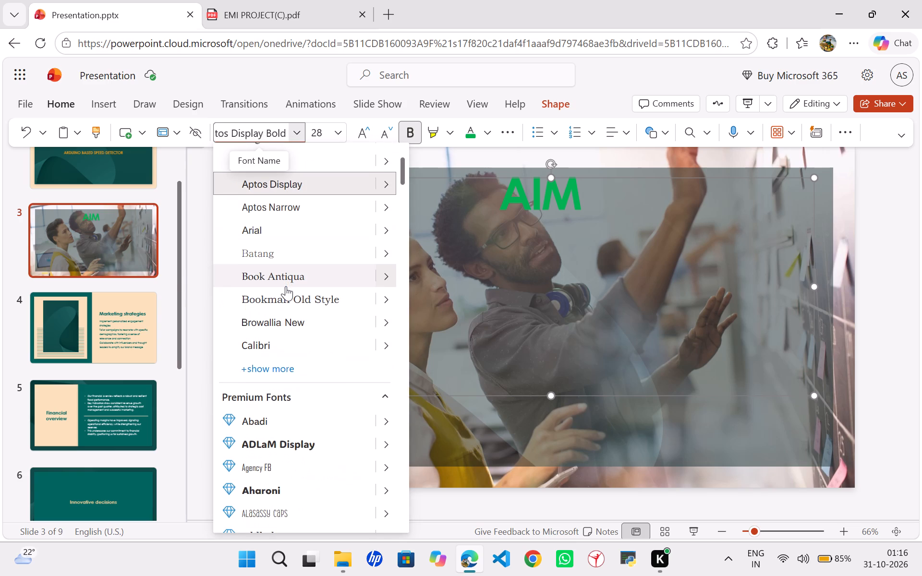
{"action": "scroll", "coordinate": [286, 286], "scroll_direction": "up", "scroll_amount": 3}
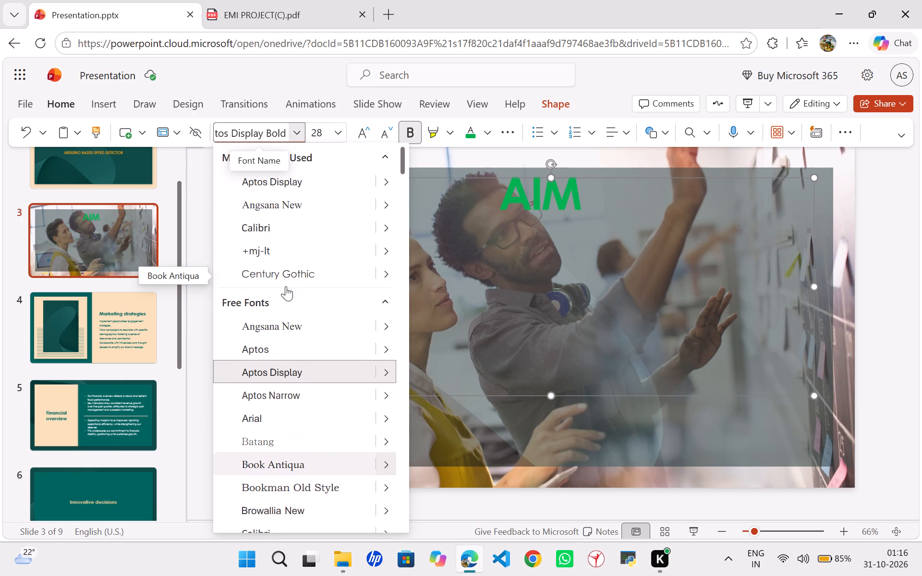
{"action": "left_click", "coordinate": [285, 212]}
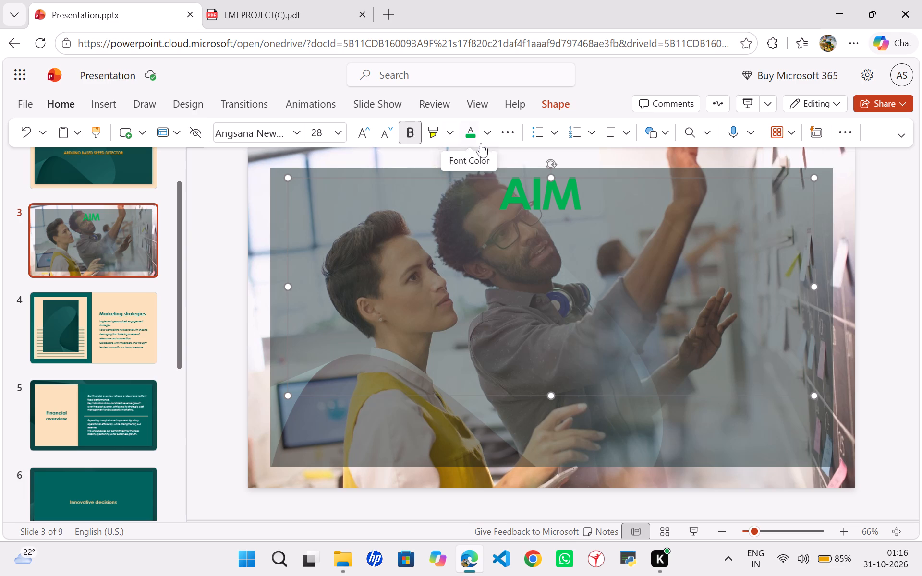
Switch to EMI PROJECT(C).pdf, copy the full paragraph under the AIM heading, and return to the presentation.
{"action": "key", "text": "alt+x"}
{"action": "key", "text": "Tab"}
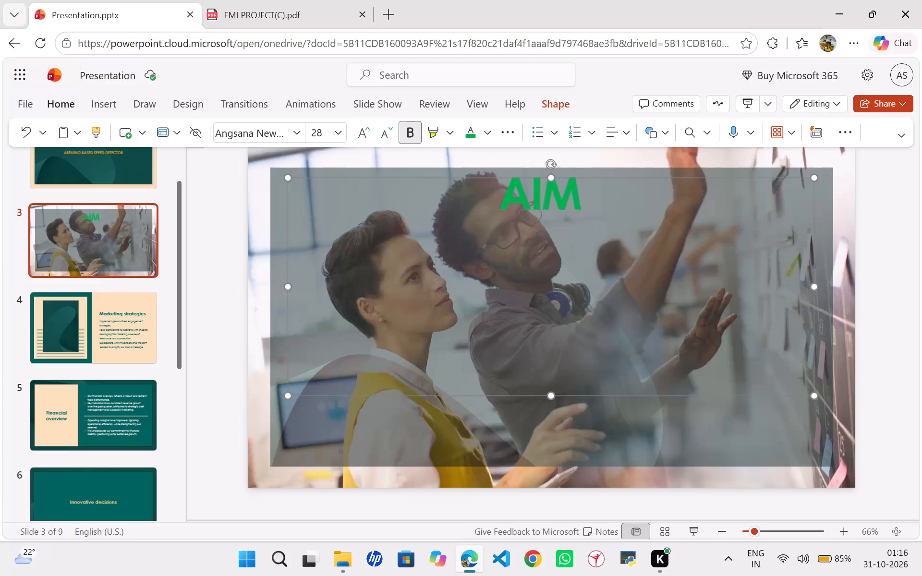
{"action": "key", "text": "alt+Tab"}
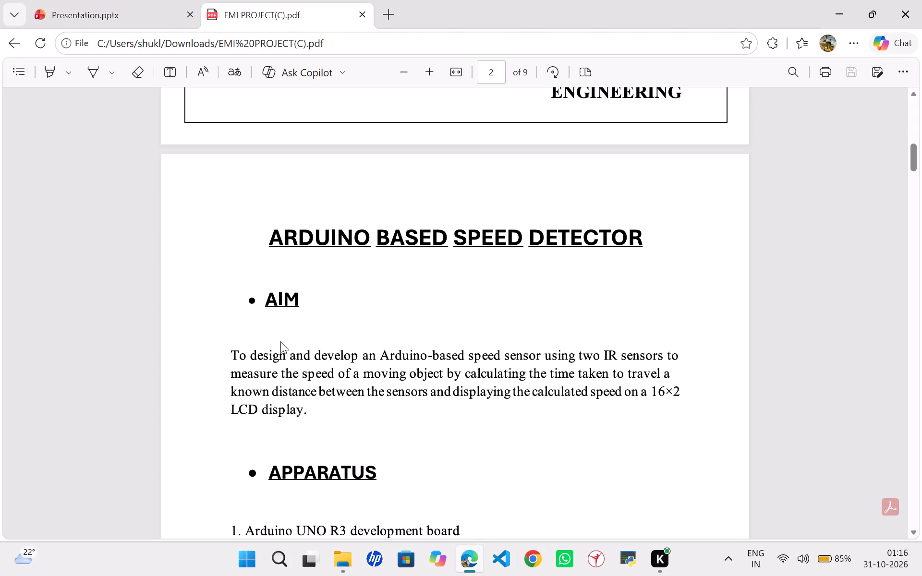
{"action": "left_click_drag", "start_coordinate": [229, 353], "coordinate": [306, 417]}
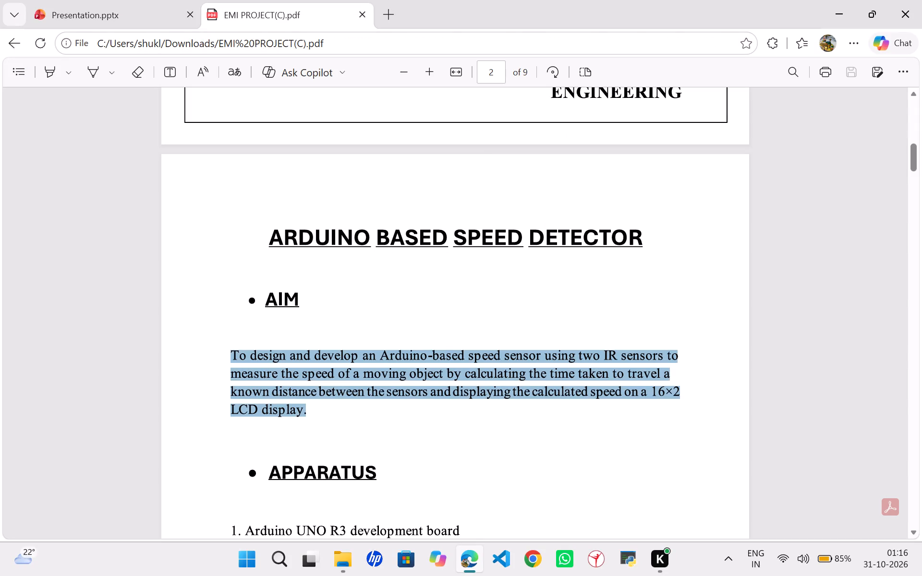
{"action": "left_click_drag", "start_coordinate": [306, 417], "coordinate": [307, 419]}
{"action": "key", "text": "ctrl+c"}
{"action": "key", "text": "ctrl+Tab"}
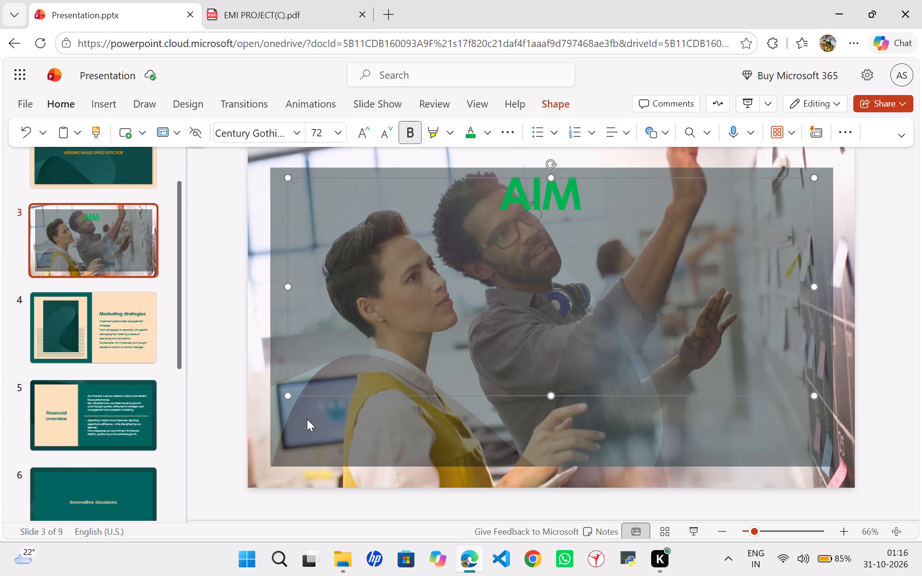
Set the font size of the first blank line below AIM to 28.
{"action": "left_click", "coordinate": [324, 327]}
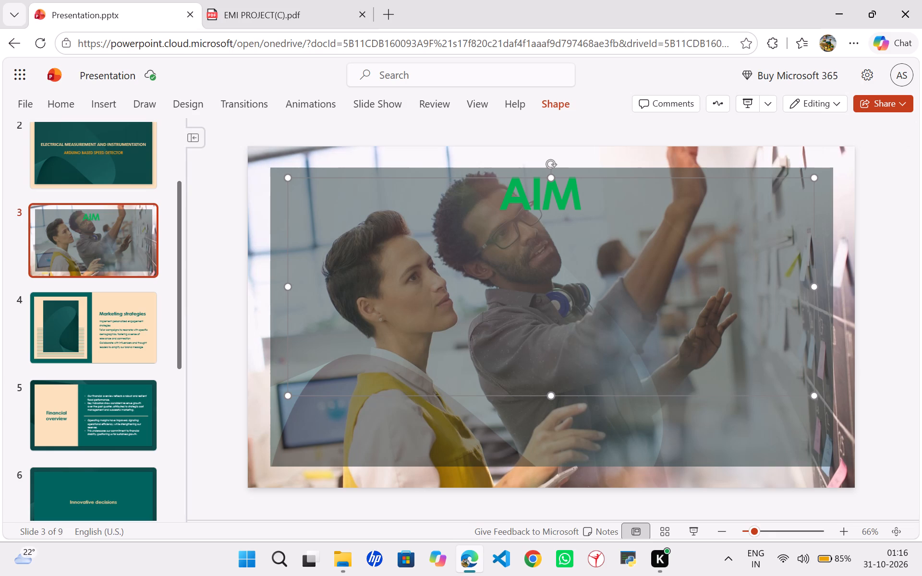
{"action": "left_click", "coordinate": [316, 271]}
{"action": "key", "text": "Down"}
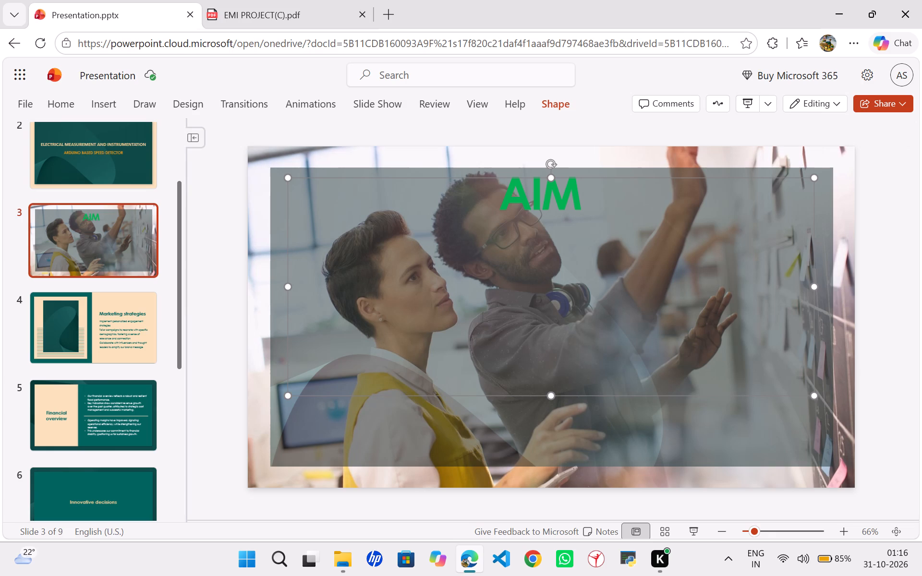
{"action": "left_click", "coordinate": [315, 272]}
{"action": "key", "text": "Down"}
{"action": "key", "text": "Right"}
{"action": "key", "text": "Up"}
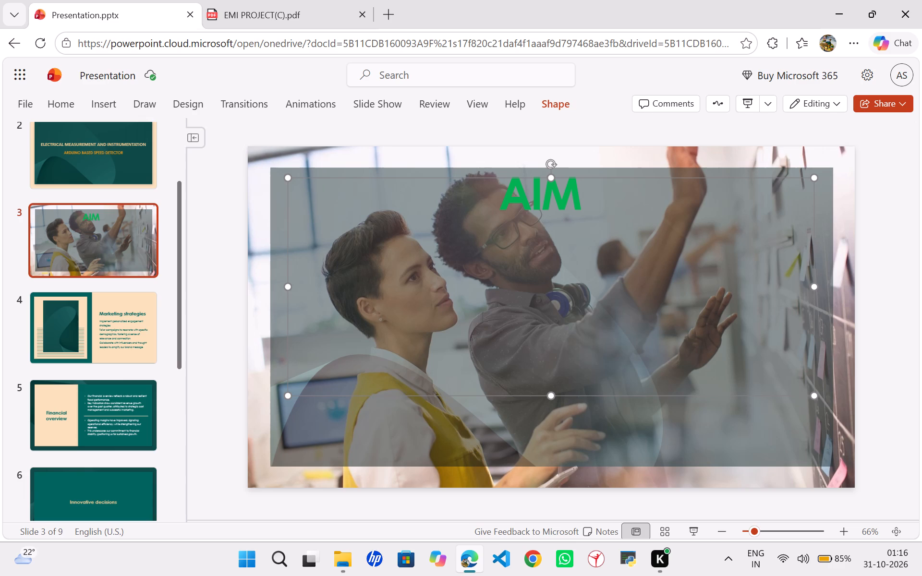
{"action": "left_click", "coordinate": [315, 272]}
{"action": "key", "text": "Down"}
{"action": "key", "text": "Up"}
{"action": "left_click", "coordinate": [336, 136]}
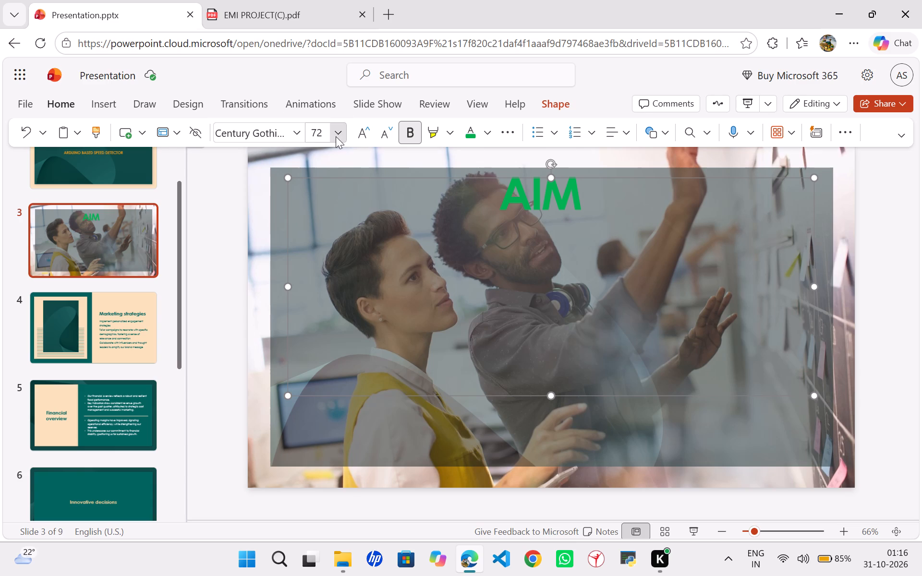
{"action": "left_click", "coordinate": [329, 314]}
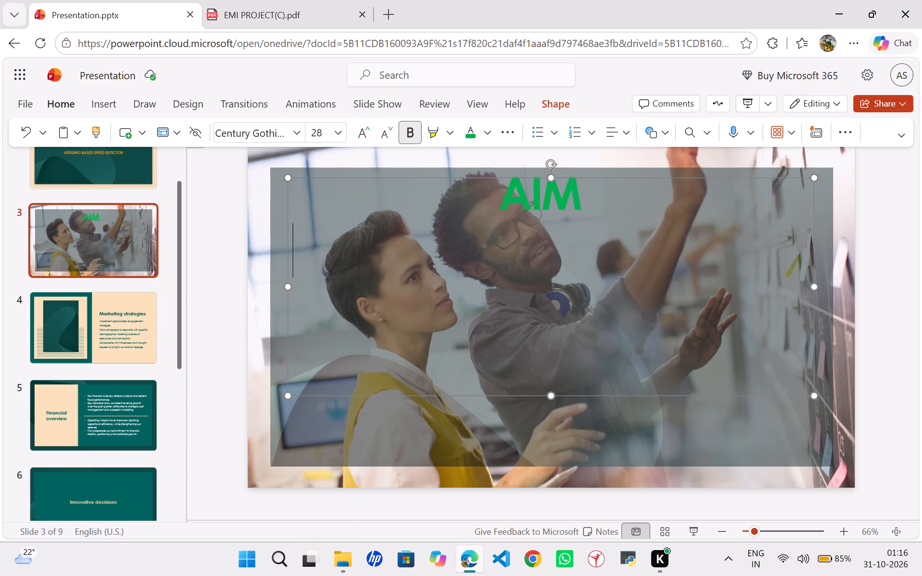
Set the font size of the last blank line in the AIM title box to 28.
{"action": "key", "text": "Down"}
{"action": "key", "text": "Down"}
{"action": "left_click", "coordinate": [342, 130]}
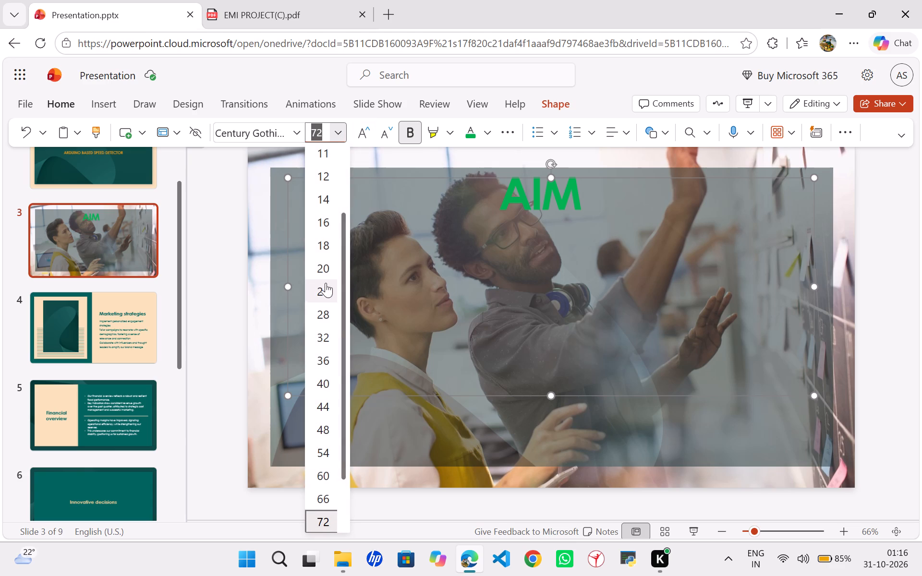
{"action": "left_click", "coordinate": [325, 309]}
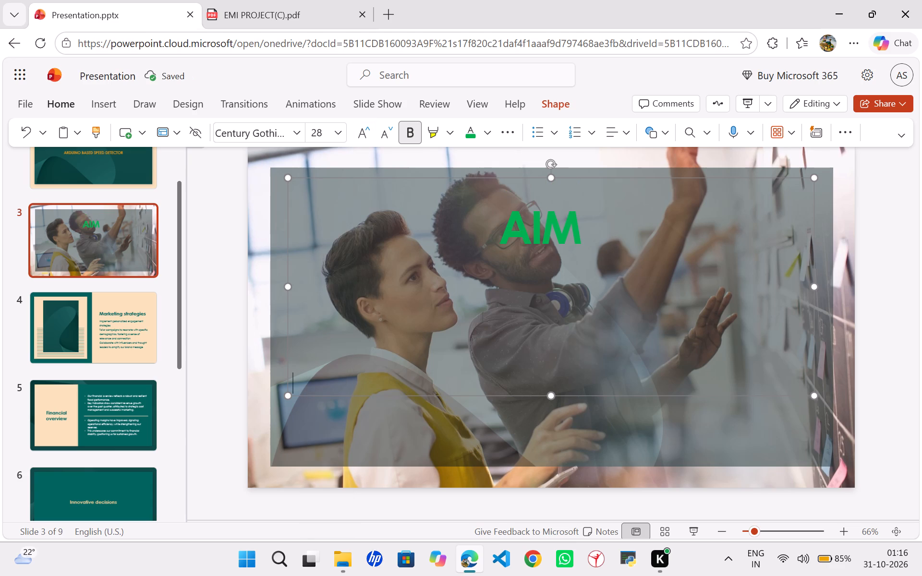
Paste the copied aim paragraph directly below the AIM heading on slide 3.
{"action": "left_click", "coordinate": [325, 309], "text": "ctrl"}
{"action": "key", "text": "ctrl+v"}
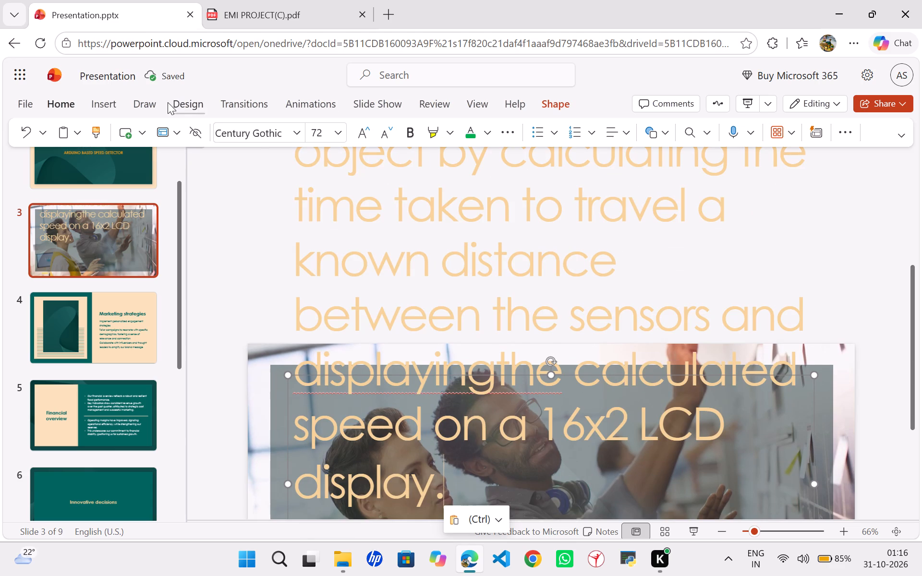
Select the whole pasted aim paragraph on slide 3 and set its font size to 36, trying 28 first.
{"action": "double_click", "coordinate": [337, 206]}
{"action": "scroll", "coordinate": [337, 206], "scroll_direction": "up", "scroll_amount": 2}
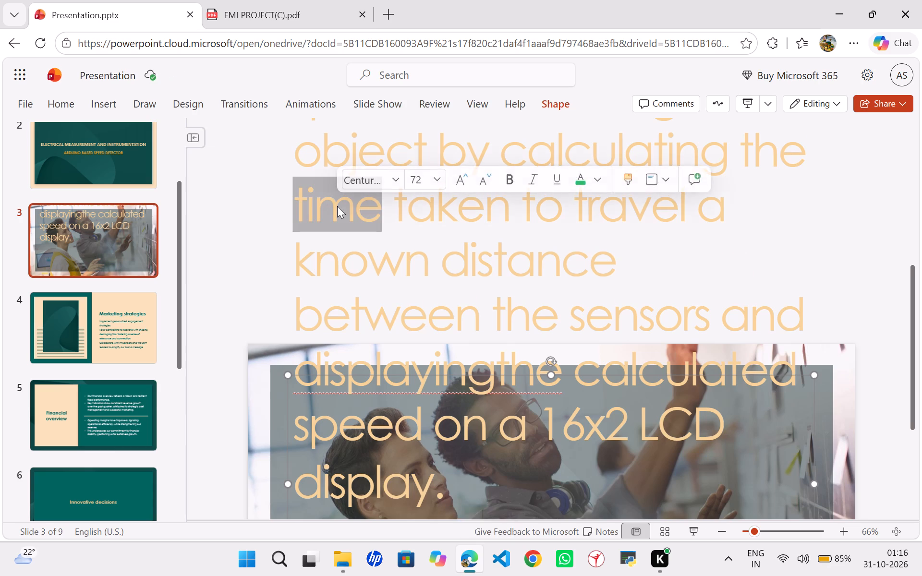
{"action": "scroll", "coordinate": [337, 206], "scroll_direction": "up", "scroll_amount": 3}
{"action": "left_click_drag", "start_coordinate": [296, 208], "coordinate": [490, 512]}
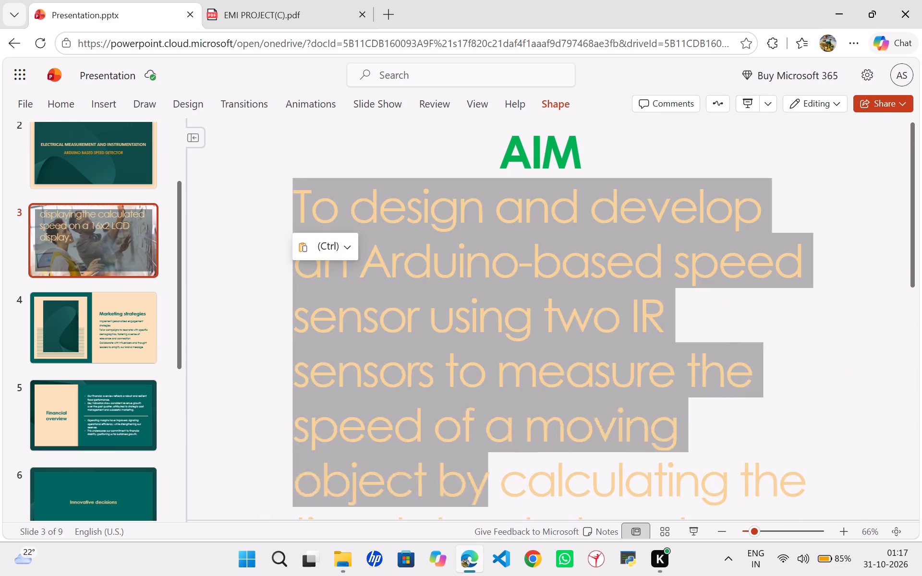
{"action": "left_click_drag", "start_coordinate": [490, 512], "coordinate": [472, 397]}
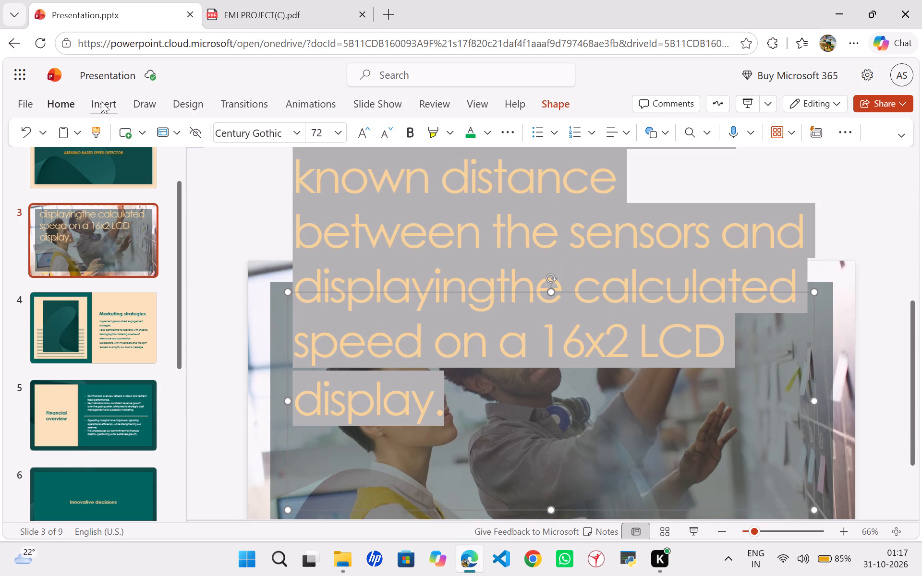
{"action": "left_click", "coordinate": [334, 137]}
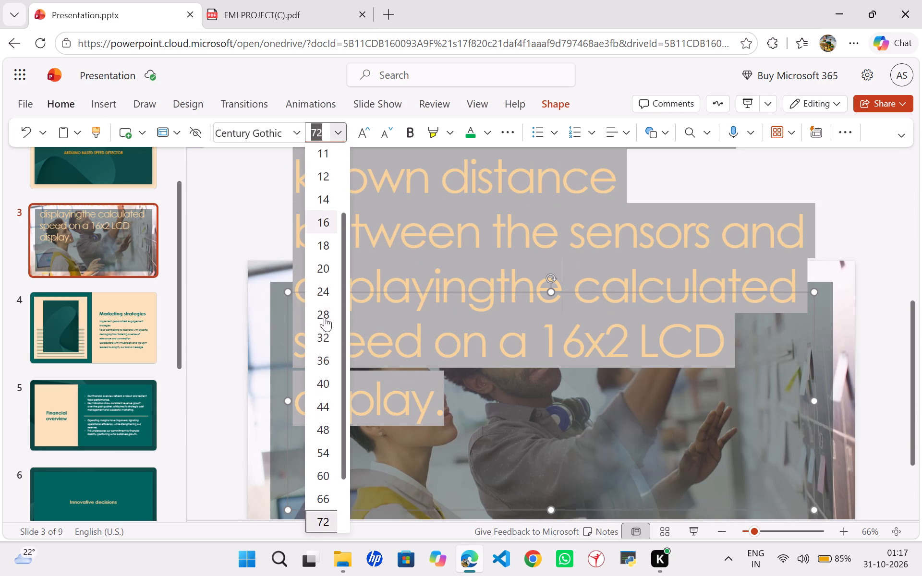
{"action": "left_click", "coordinate": [330, 314]}
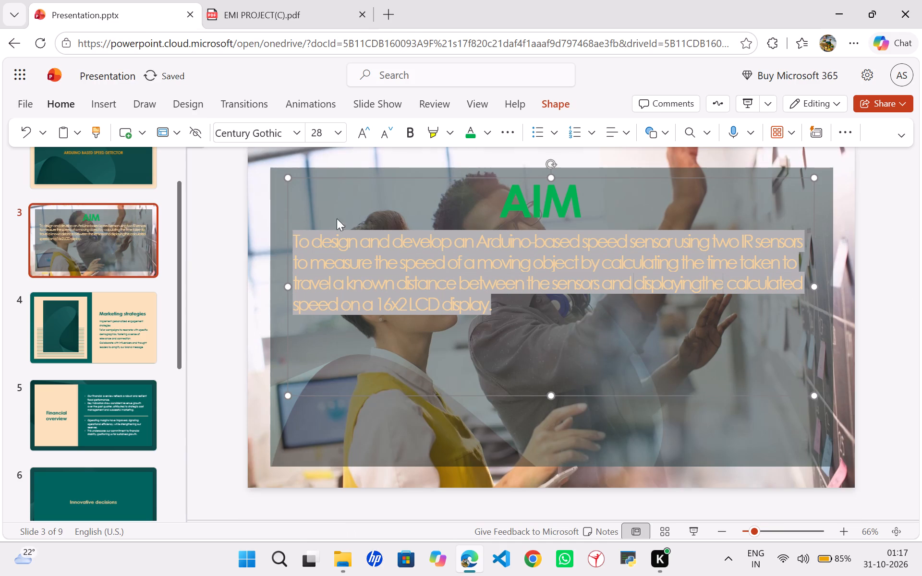
{"action": "left_click", "coordinate": [338, 137]}
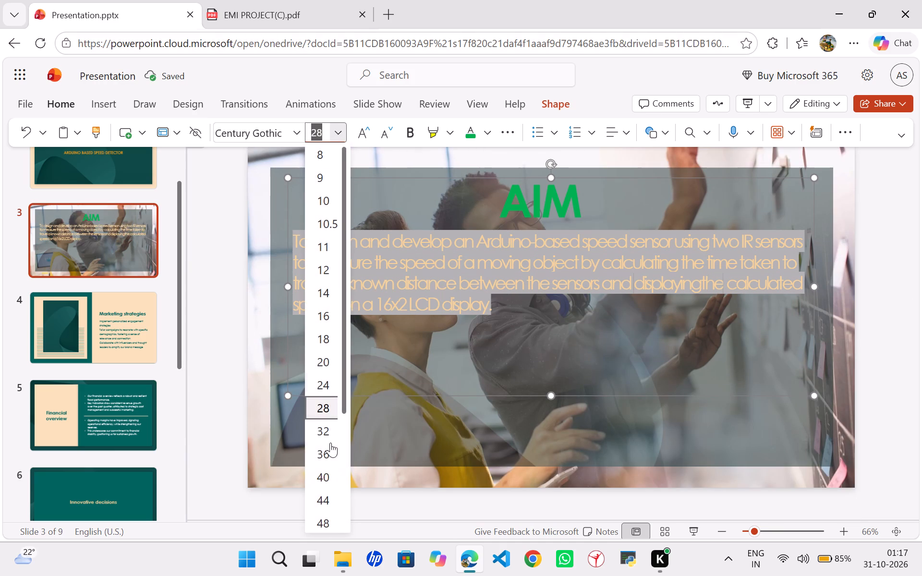
{"action": "left_click", "coordinate": [329, 454]}
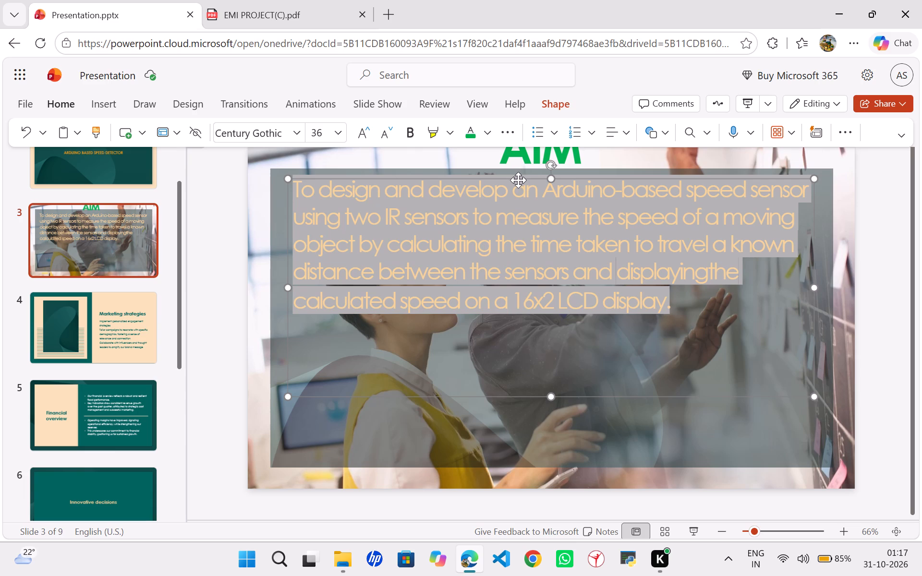
Move the text box with the AIM heading and paragraph down so that it fits inside the grey overlay on slide 3.
{"action": "left_click_drag", "start_coordinate": [518, 180], "coordinate": [513, 234]}
{"action": "left_click", "coordinate": [366, 210]}
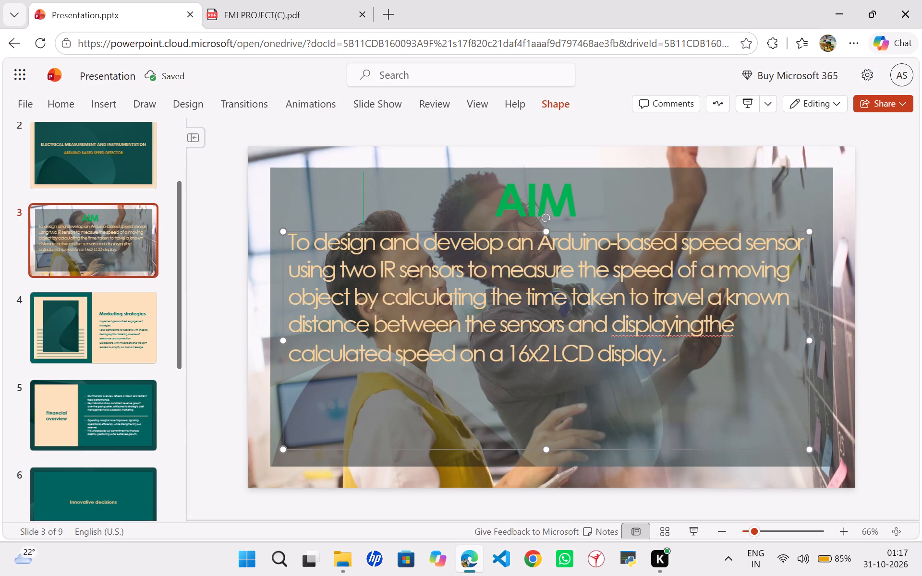
Change the font color of the whole aim paragraph to the bright cyan theme shade.
{"action": "left_click", "coordinate": [327, 252]}
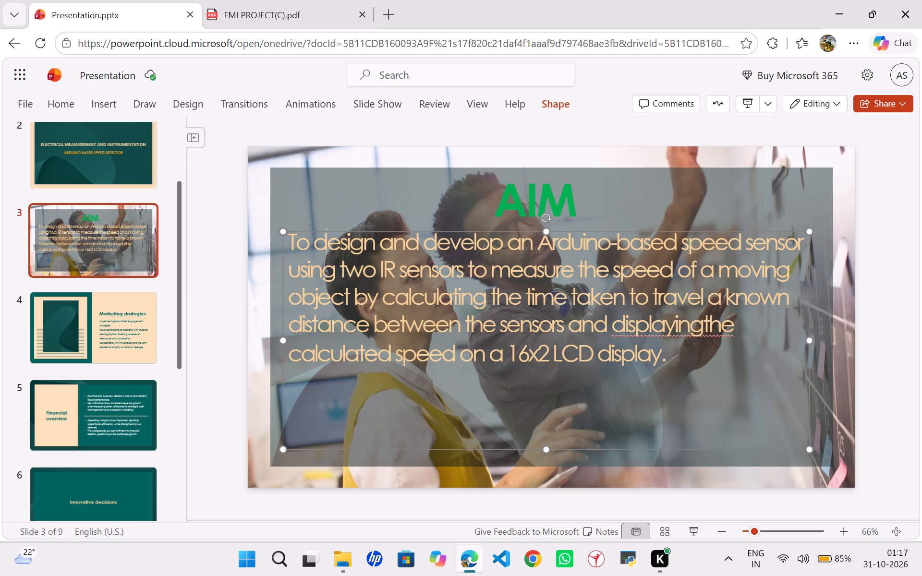
{"action": "left_click_drag", "start_coordinate": [290, 243], "coordinate": [677, 368]}
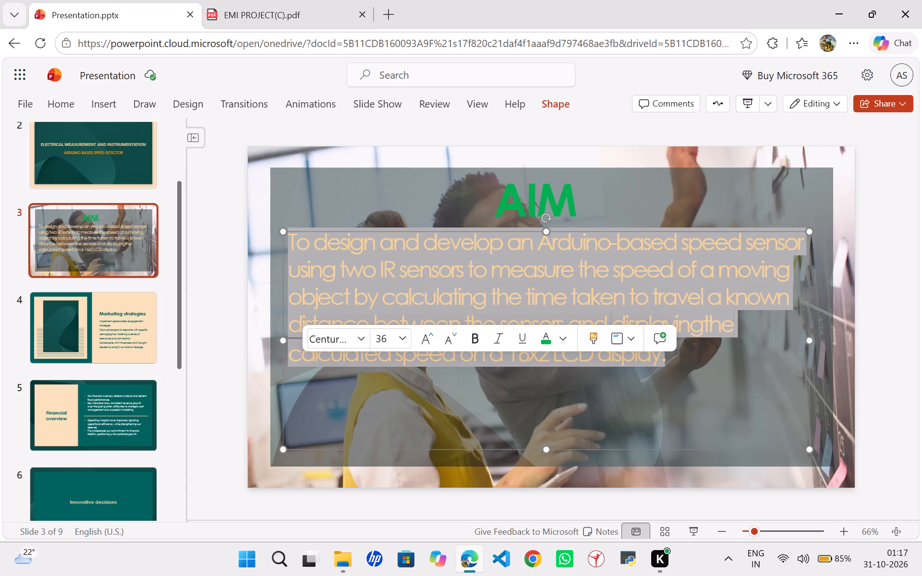
{"action": "left_click", "coordinate": [567, 343]}
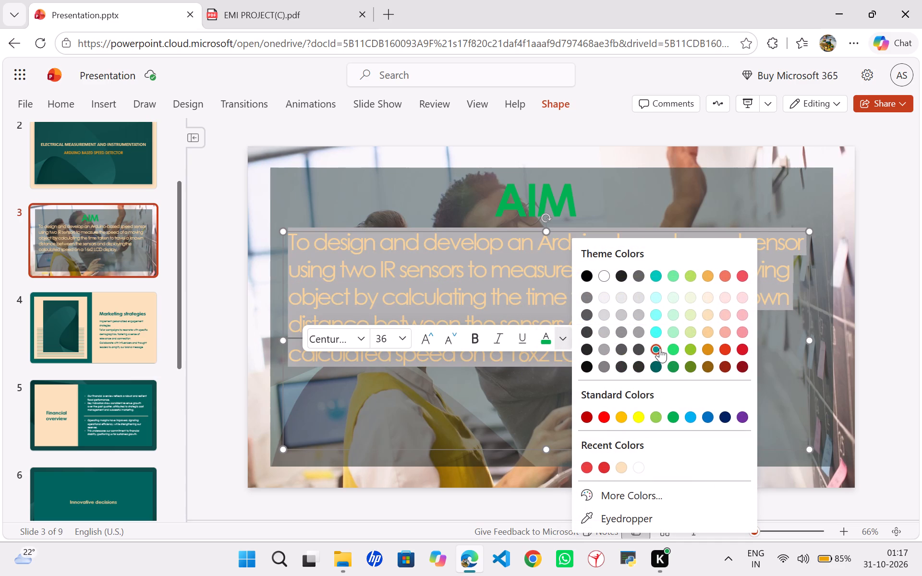
{"action": "left_click", "coordinate": [654, 332]}
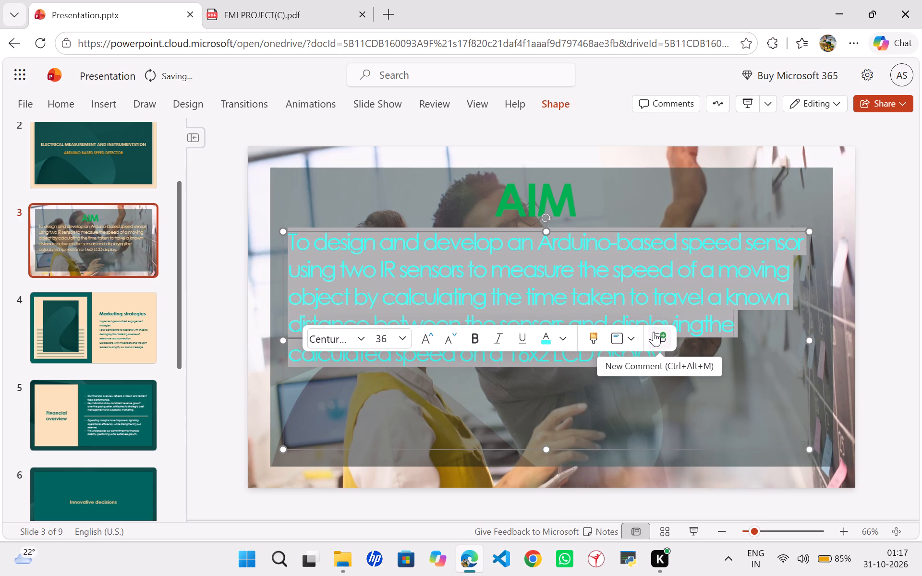
{"action": "left_click", "coordinate": [604, 416]}
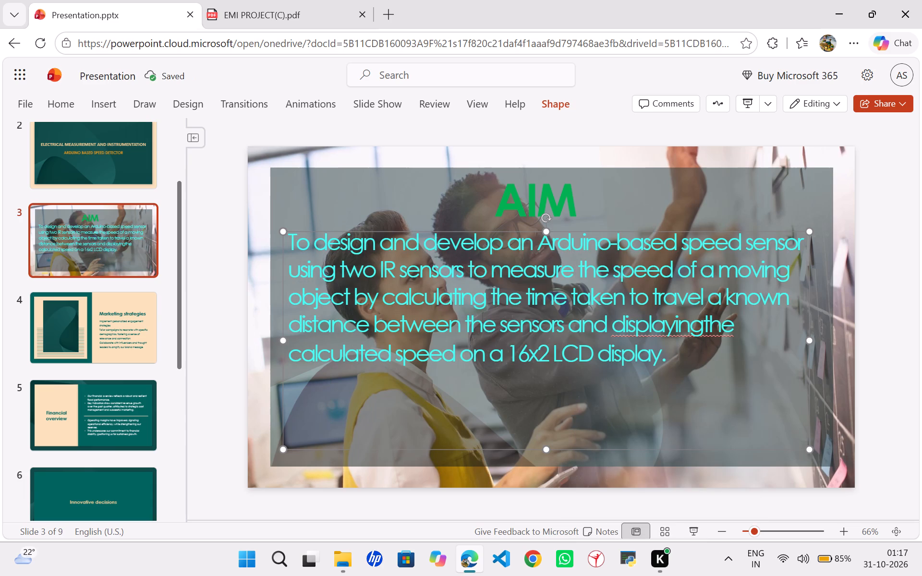
{"action": "left_click", "coordinate": [327, 190]}
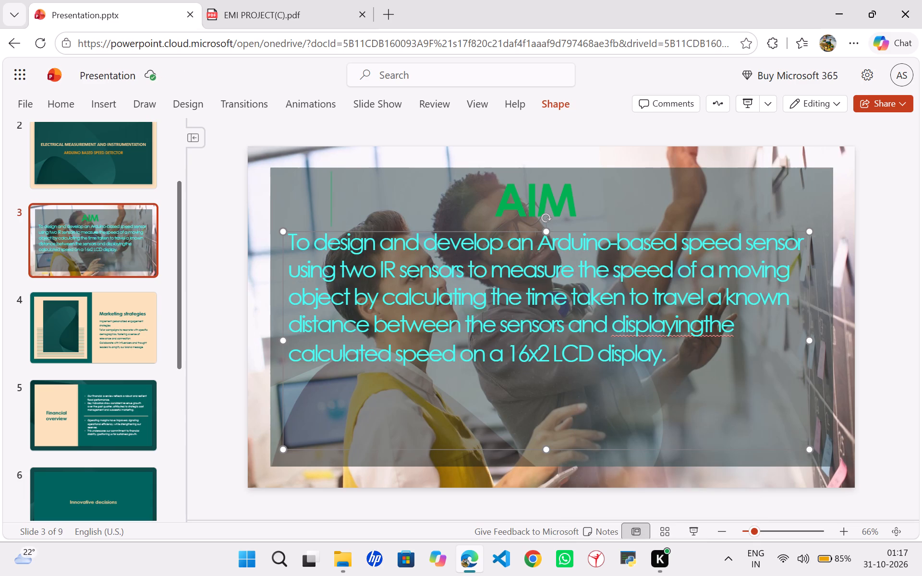
{"action": "left_click", "coordinate": [695, 180]}
{"action": "left_click", "coordinate": [475, 476]}
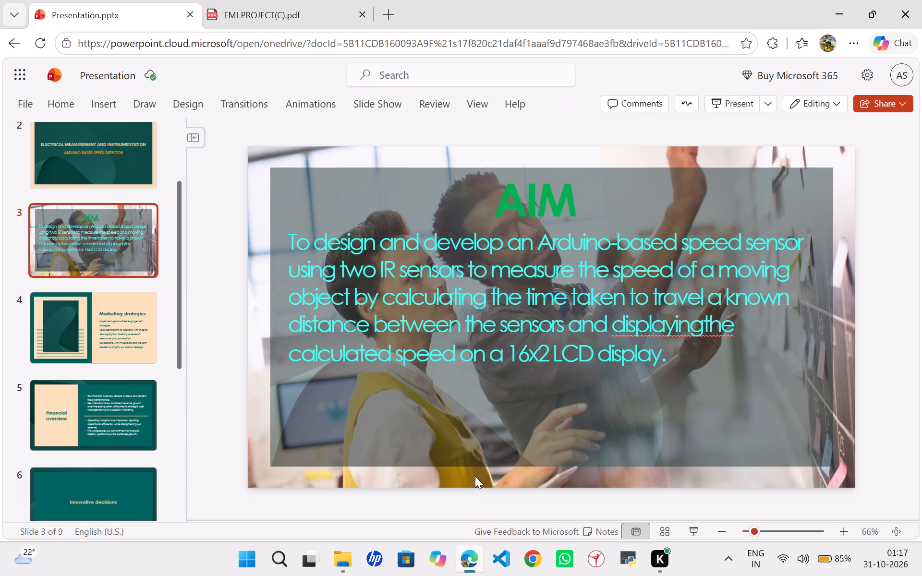
Make the whole aim paragraph on slide 3 bold.
{"action": "left_click_drag", "start_coordinate": [290, 244], "coordinate": [459, 321]}
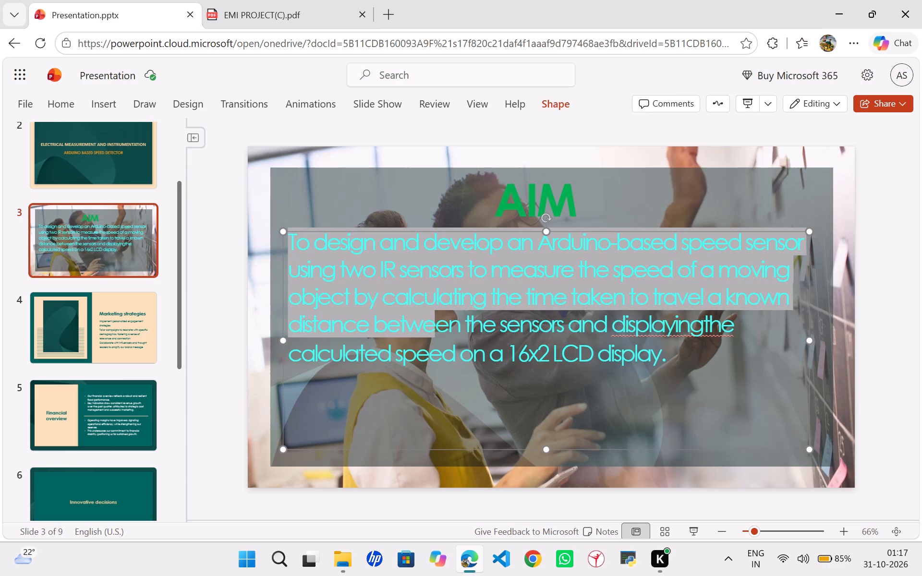
{"action": "left_click_drag", "start_coordinate": [459, 321], "coordinate": [679, 359]}
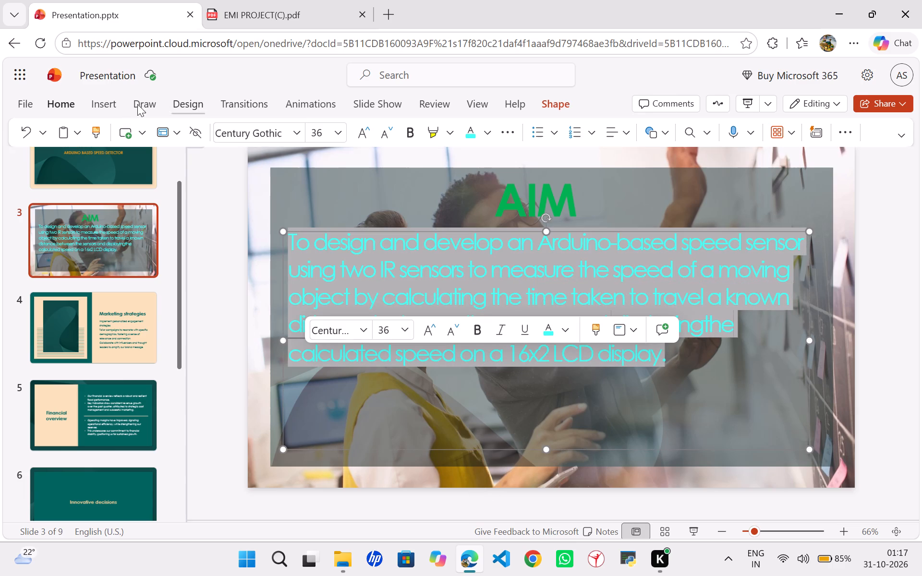
{"action": "key", "text": "ctrl+b"}
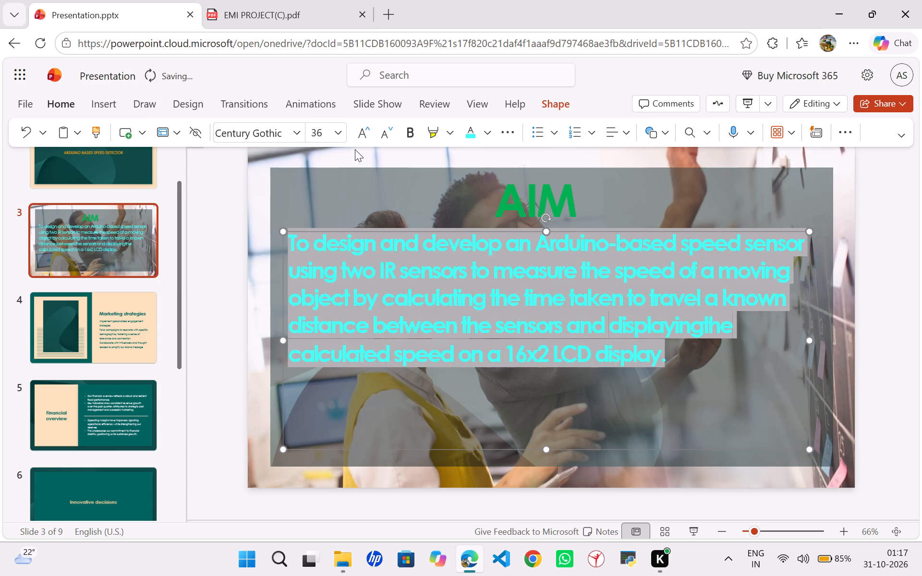
{"action": "left_click", "coordinate": [878, 264]}
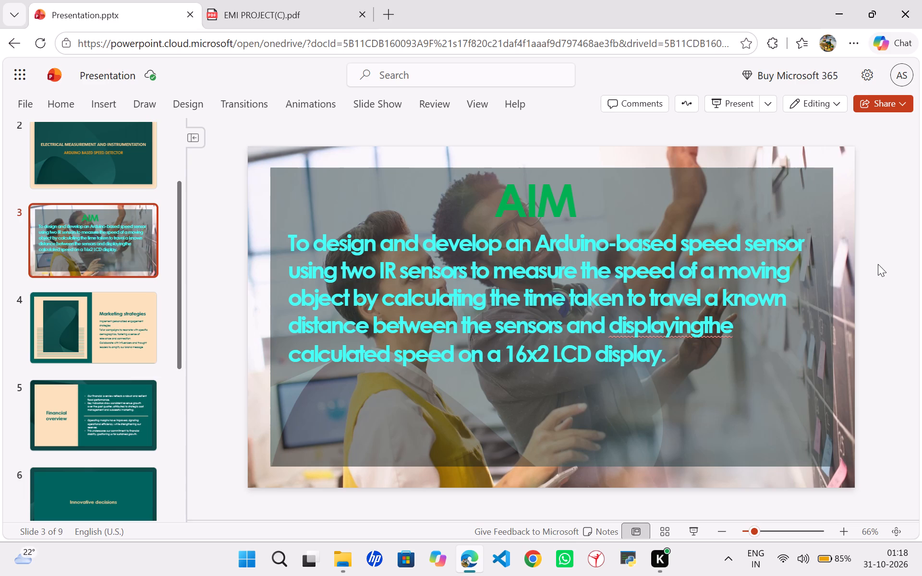
Play the slide show from the beginning, review slides 1 to 3, and exit back to editing.
{"action": "left_click", "coordinate": [768, 98]}
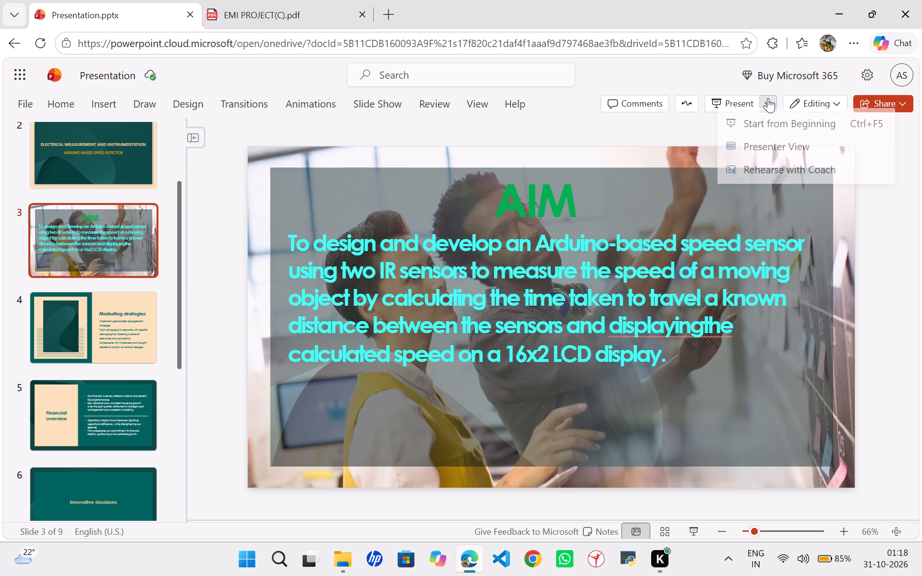
{"action": "left_click", "coordinate": [748, 120]}
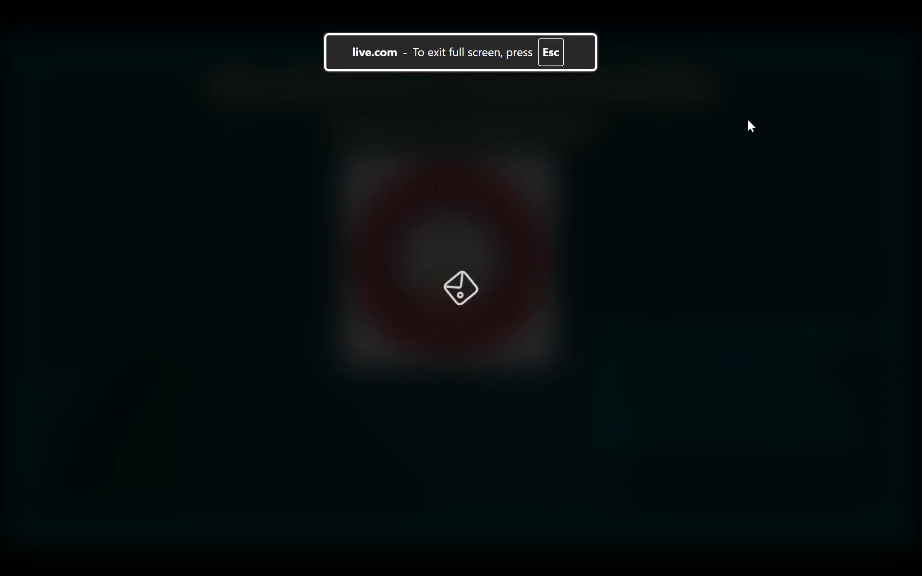
{"action": "key", "text": "Right"}
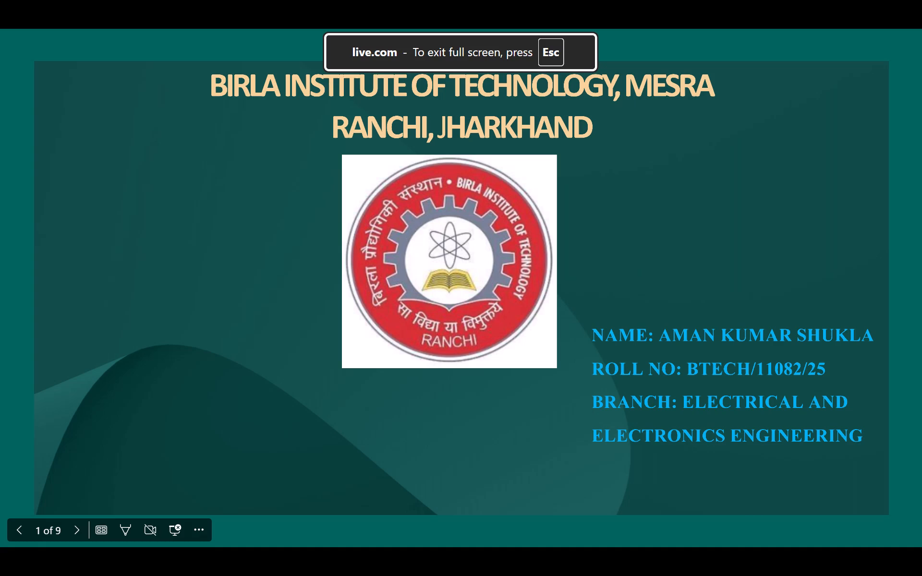
{"action": "key", "text": "Right"}
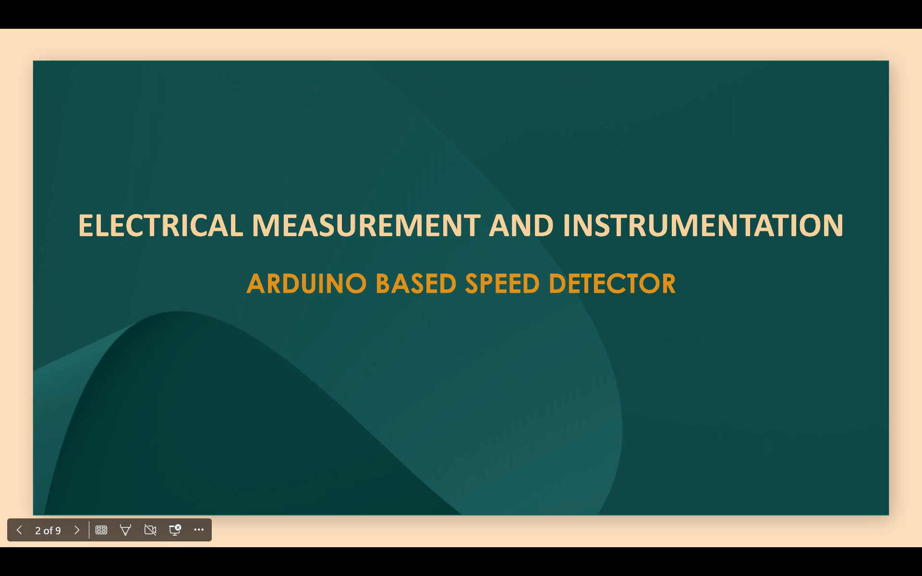
{"action": "key", "text": "Right"}
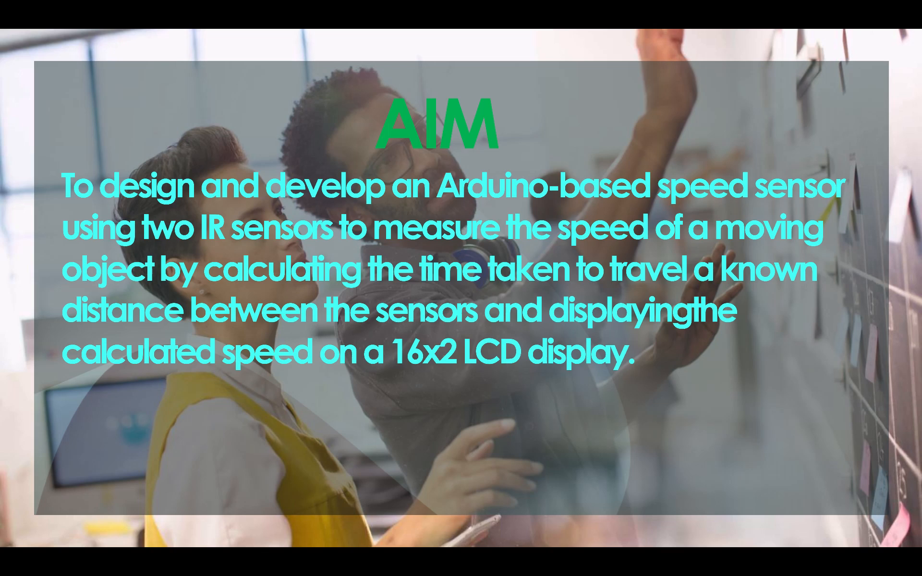
{"action": "key", "text": "Escape"}
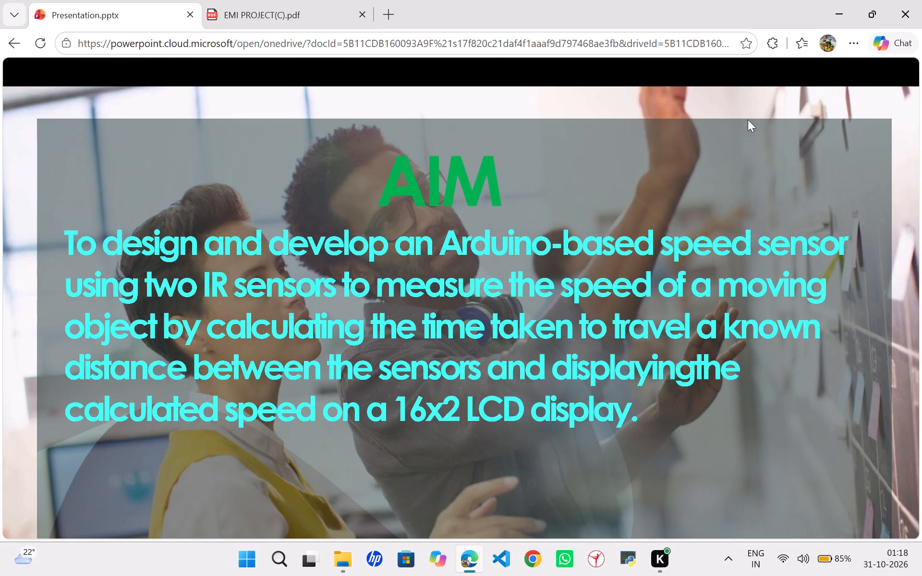
Look at slides 4 and 3, check the section following AIM in EMI PROJECT(C).pdf, and return to the presentation.
{"action": "left_click", "coordinate": [99, 327]}
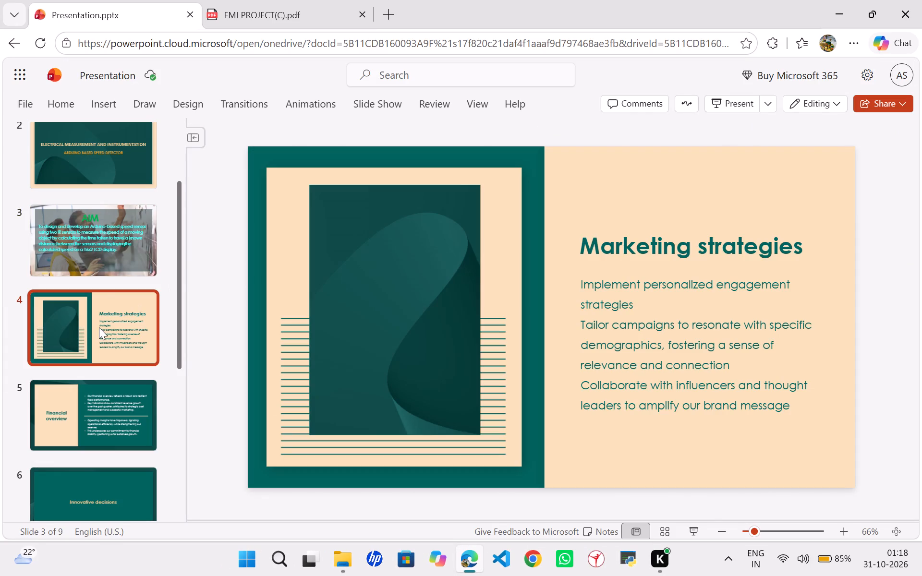
{"action": "left_click", "coordinate": [106, 248]}
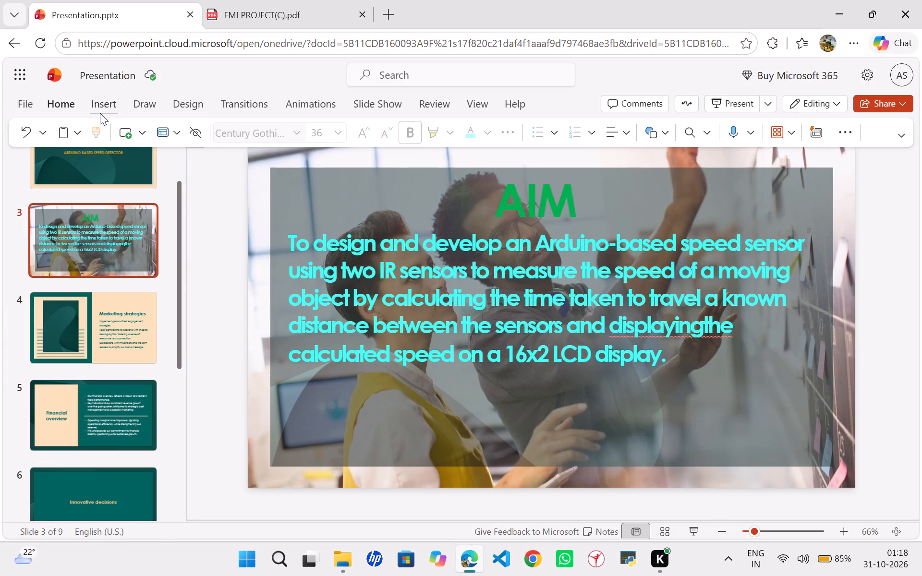
{"action": "left_click", "coordinate": [267, 0]}
{"action": "scroll", "coordinate": [278, 153], "scroll_direction": "down", "scroll_amount": 1}
{"action": "left_click", "coordinate": [169, 198]}
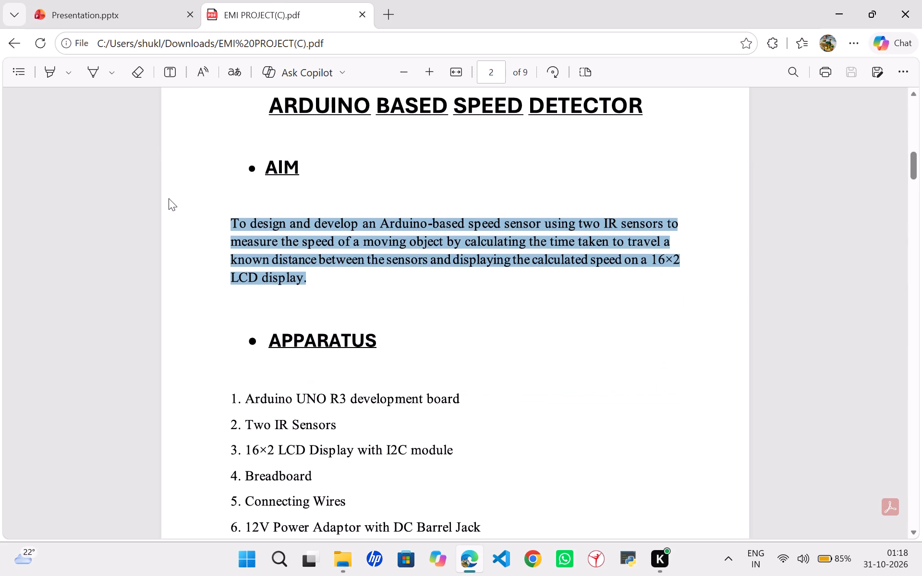
{"action": "left_click", "coordinate": [165, 0]}
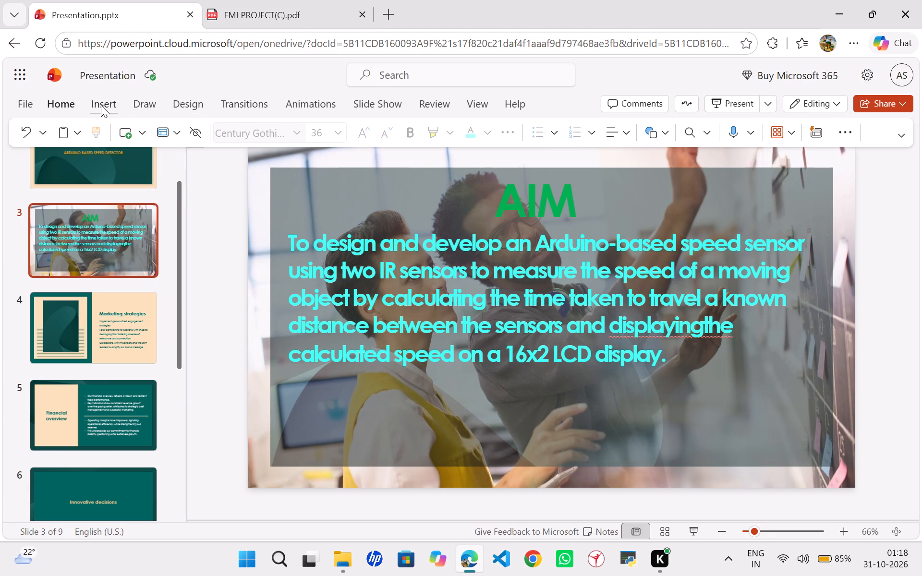
Insert a new slide with the Summary 1 layout directly after the AIM slide.
{"action": "left_click", "coordinate": [146, 133]}
{"action": "left_click", "coordinate": [146, 133]}
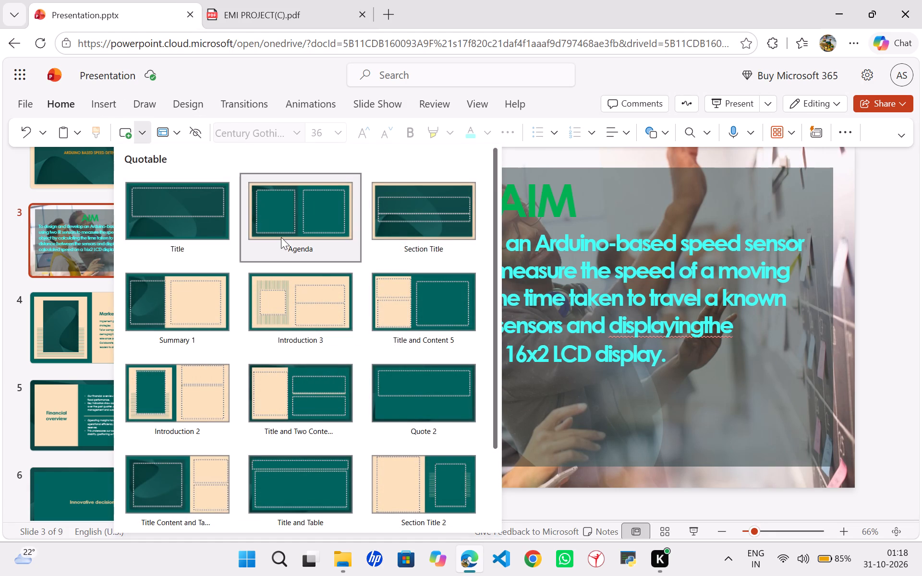
{"action": "scroll", "coordinate": [198, 337], "scroll_direction": "down", "scroll_amount": 1}
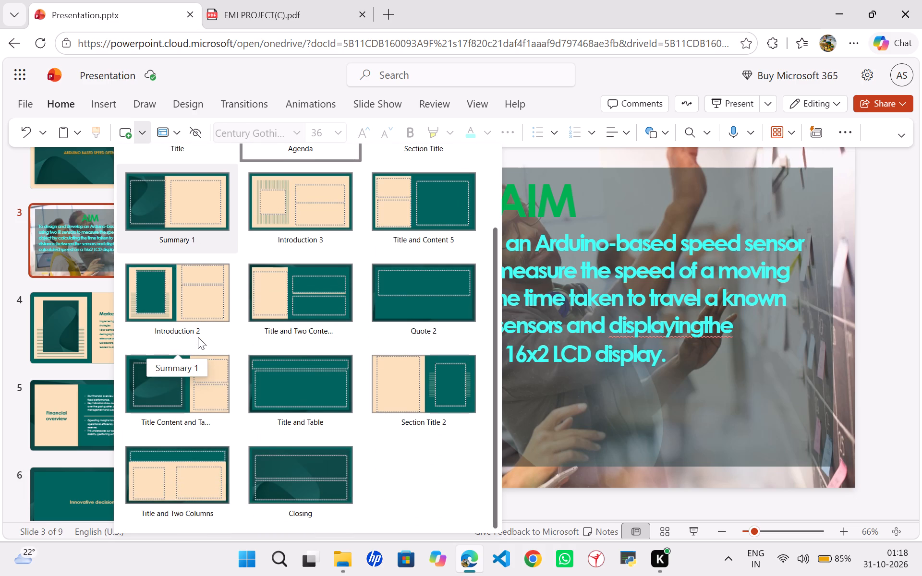
{"action": "scroll", "coordinate": [198, 337], "scroll_direction": "up", "scroll_amount": 1}
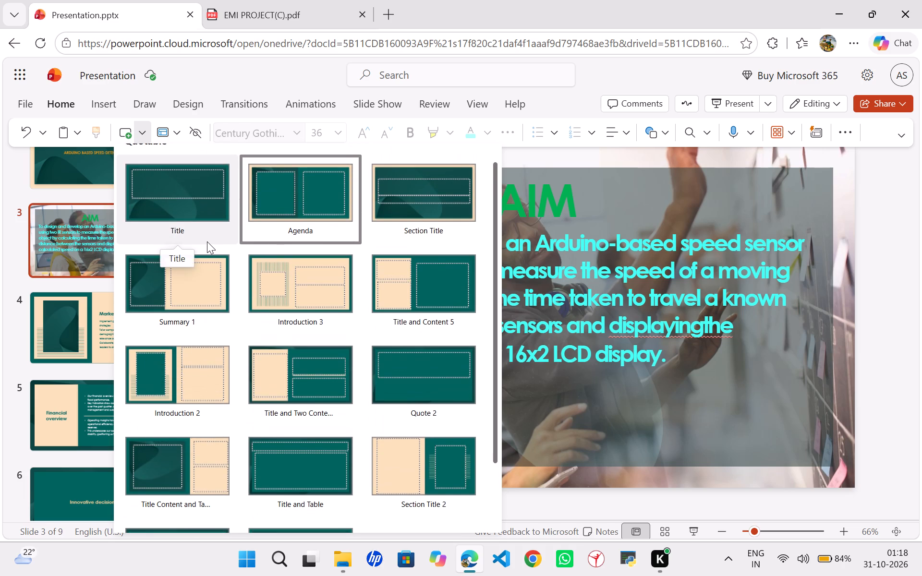
{"action": "scroll", "coordinate": [207, 241], "scroll_direction": "up", "scroll_amount": 1}
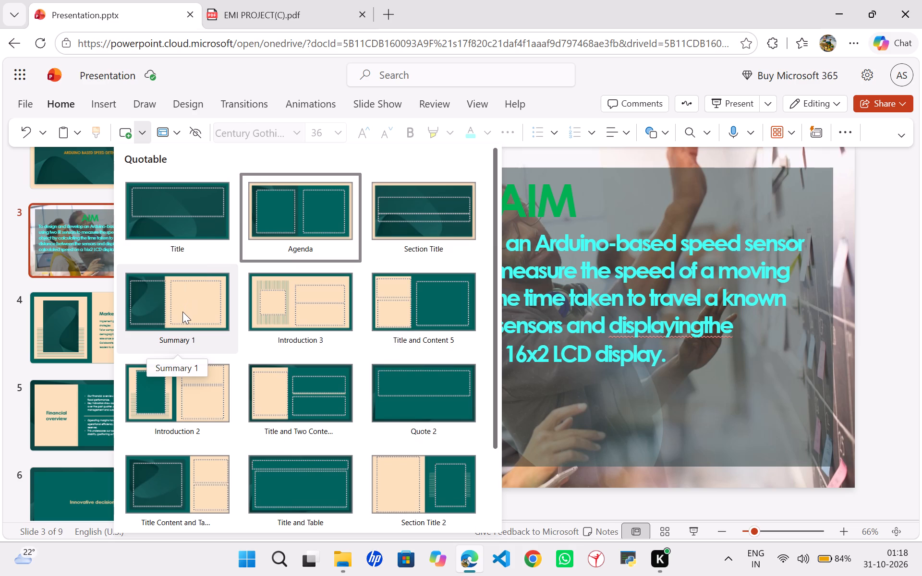
{"action": "left_click", "coordinate": [182, 312]}
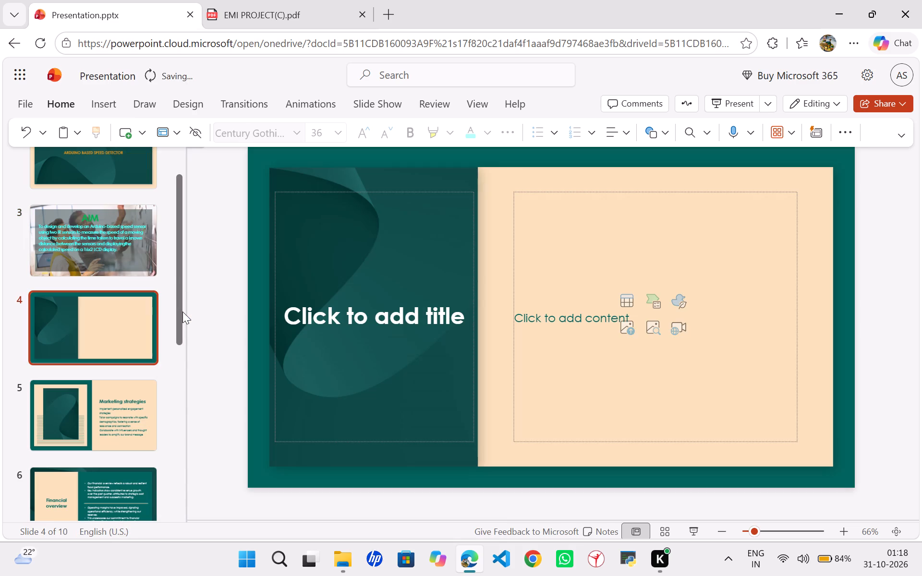
Enter APPARATUS REQUIRED as the title of slide 4, with the two words on separate lines.
{"action": "left_click", "coordinate": [329, 304]}
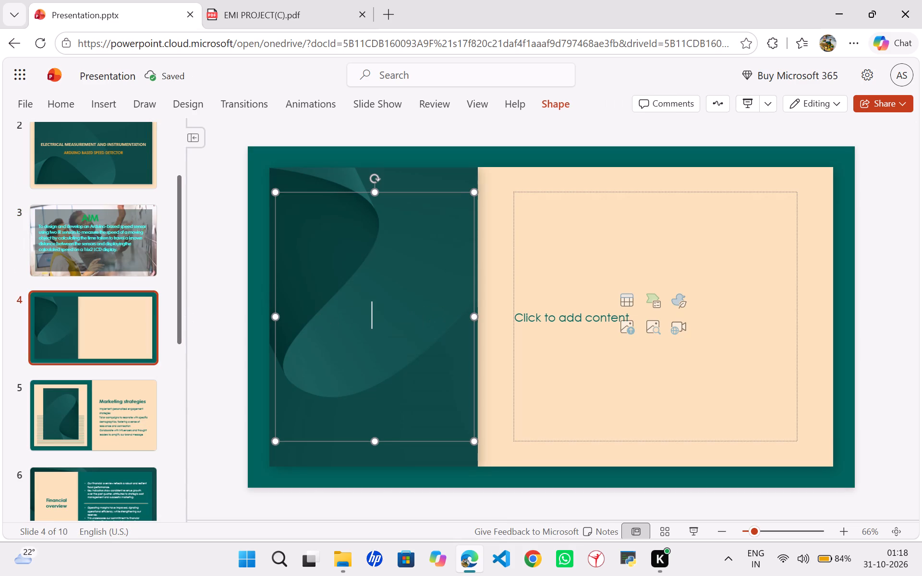
{"action": "key", "text": "a"}
{"action": "type", "text": "PPARATUS"}
{"action": "key", "text": "space"}
{"action": "key", "text": "Return"}
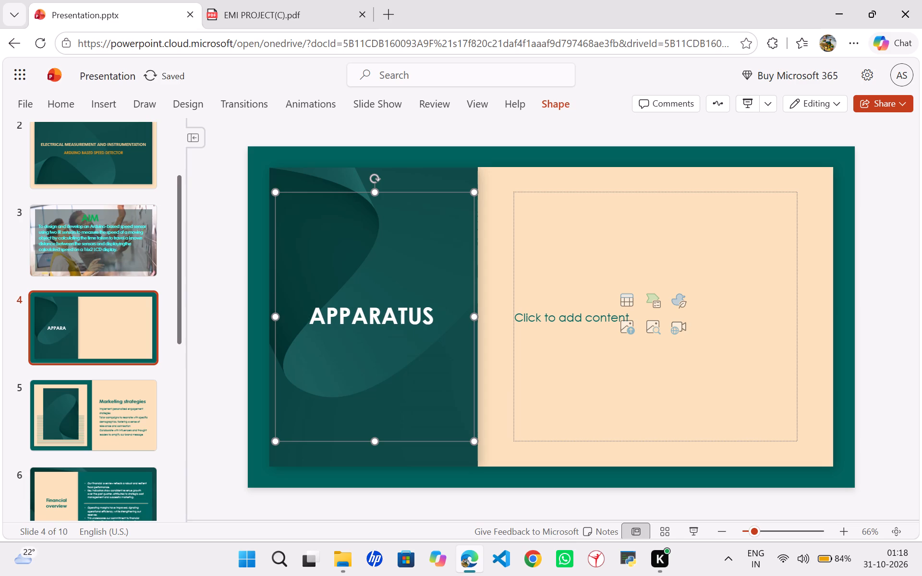
{"action": "key", "text": "e"}
{"action": "key", "text": "BackSpace"}
{"action": "type", "text": "REQUO"}
{"action": "key", "text": "BackSpace"}
{"action": "type", "text": "IRED"}
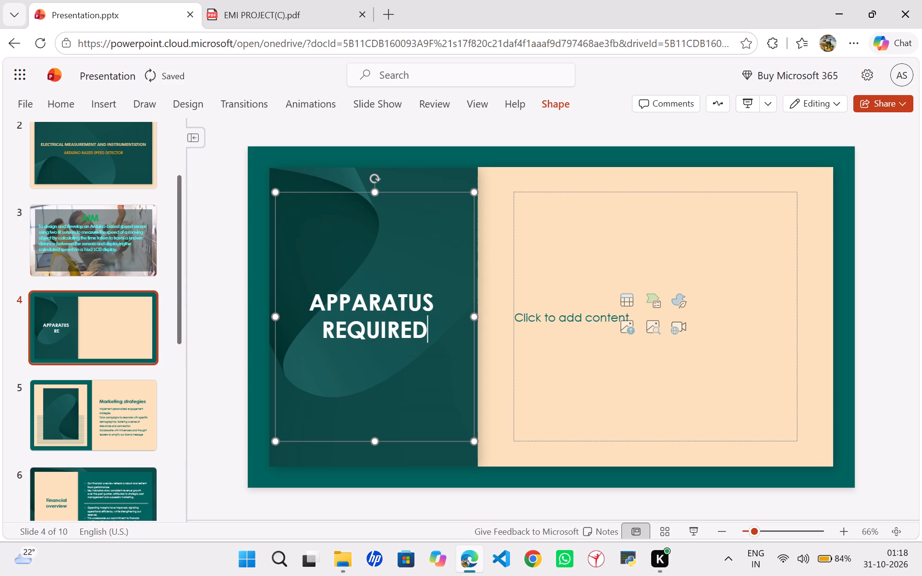
Colour the whole APPARATUS REQUIRED title bright turquoise, the font colour used last.
{"action": "left_click_drag", "start_coordinate": [308, 294], "coordinate": [376, 348]}
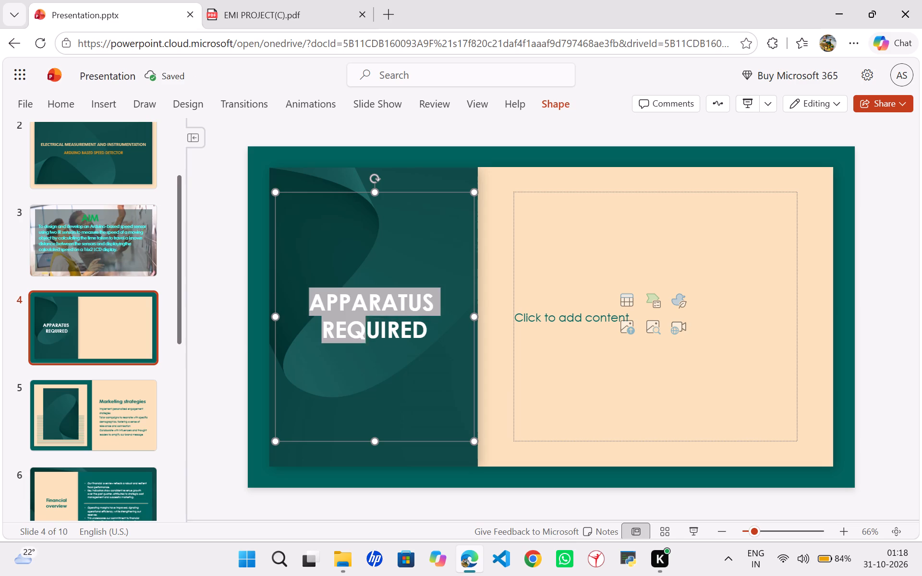
{"action": "left_click_drag", "start_coordinate": [376, 348], "coordinate": [441, 360]}
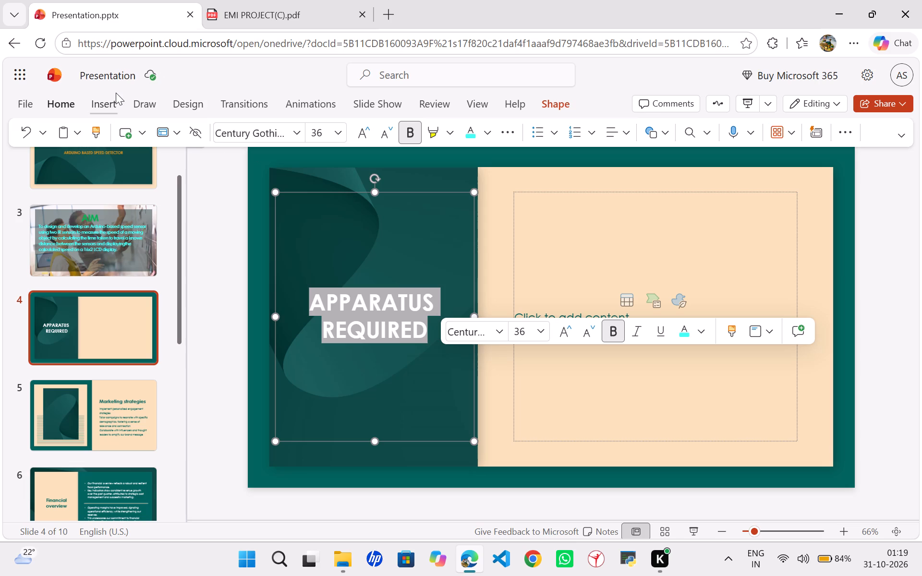
{"action": "left_click", "coordinate": [685, 324]}
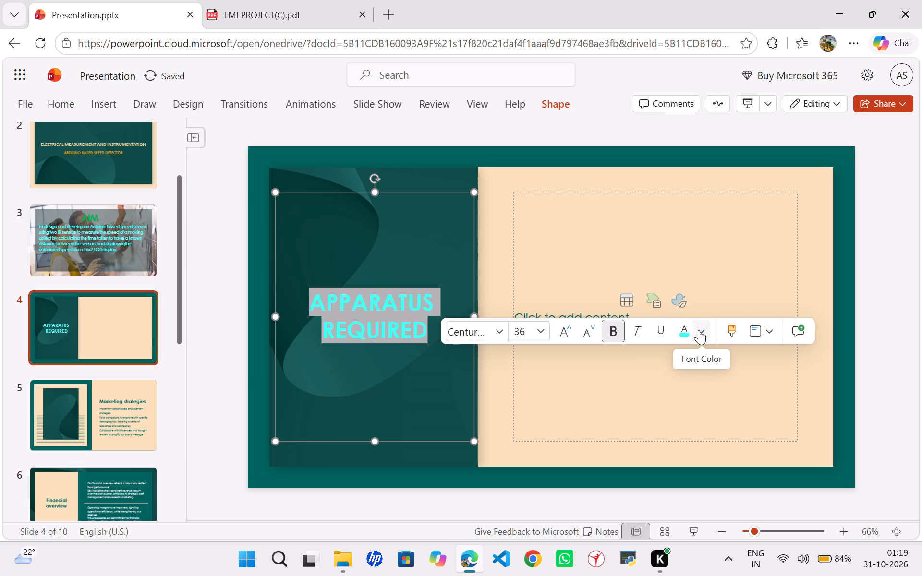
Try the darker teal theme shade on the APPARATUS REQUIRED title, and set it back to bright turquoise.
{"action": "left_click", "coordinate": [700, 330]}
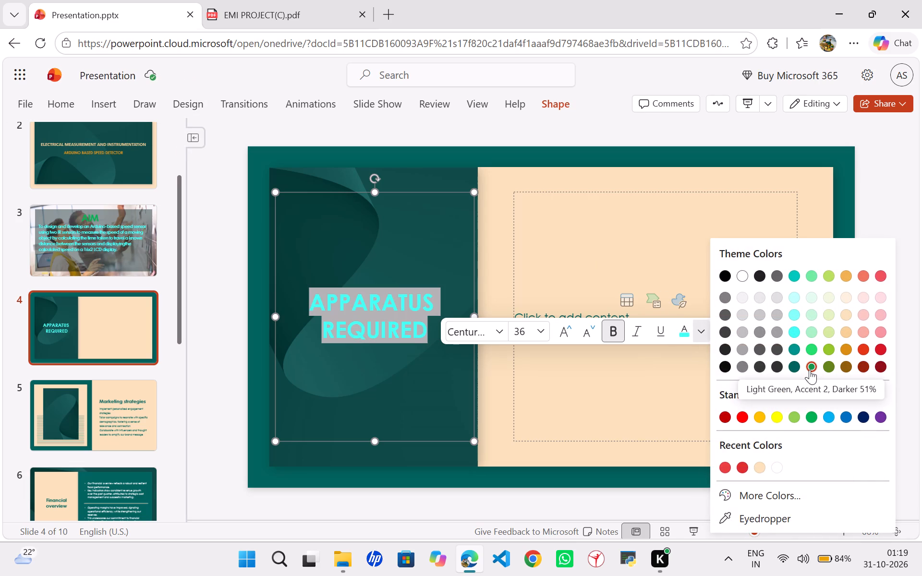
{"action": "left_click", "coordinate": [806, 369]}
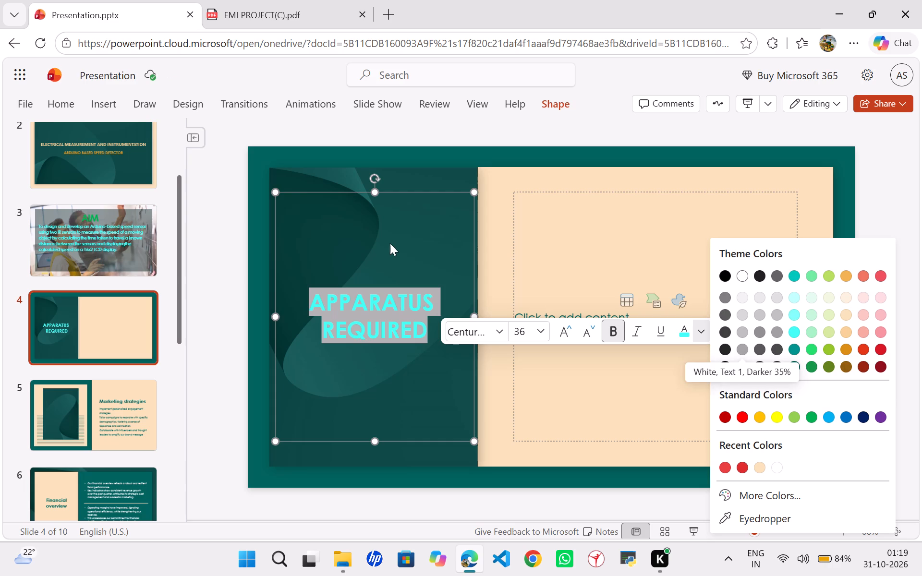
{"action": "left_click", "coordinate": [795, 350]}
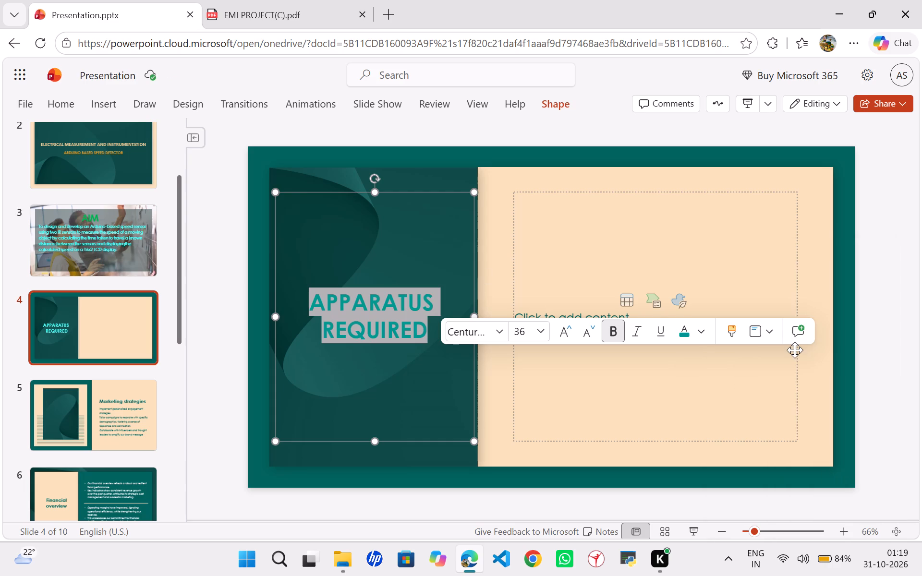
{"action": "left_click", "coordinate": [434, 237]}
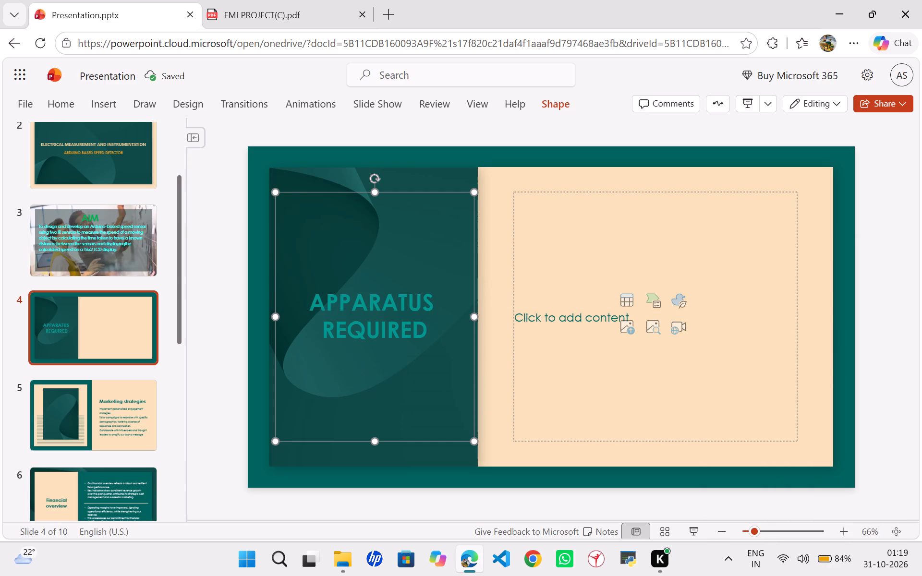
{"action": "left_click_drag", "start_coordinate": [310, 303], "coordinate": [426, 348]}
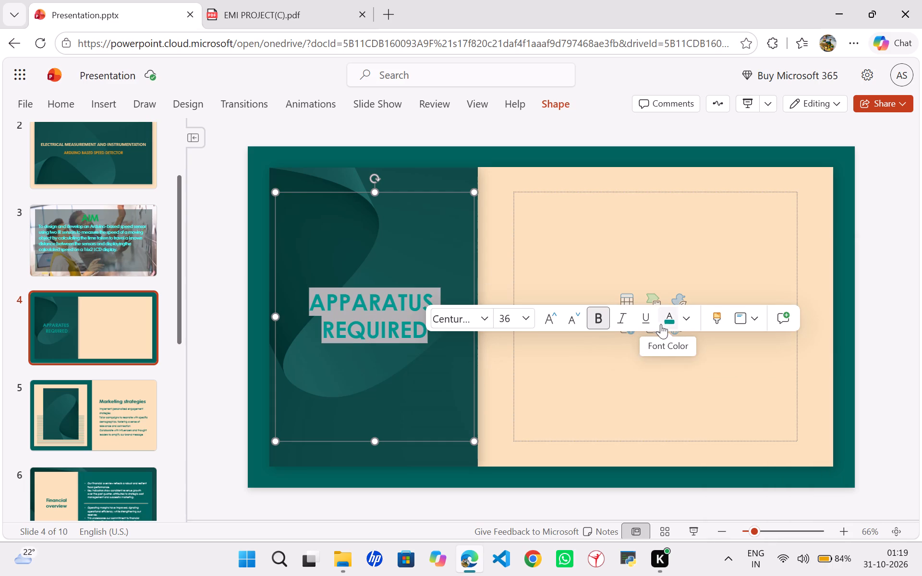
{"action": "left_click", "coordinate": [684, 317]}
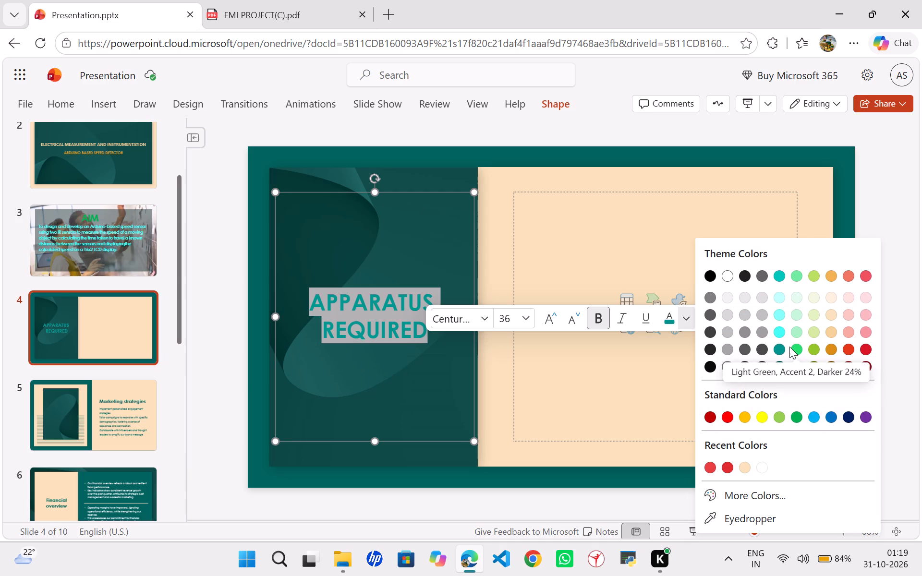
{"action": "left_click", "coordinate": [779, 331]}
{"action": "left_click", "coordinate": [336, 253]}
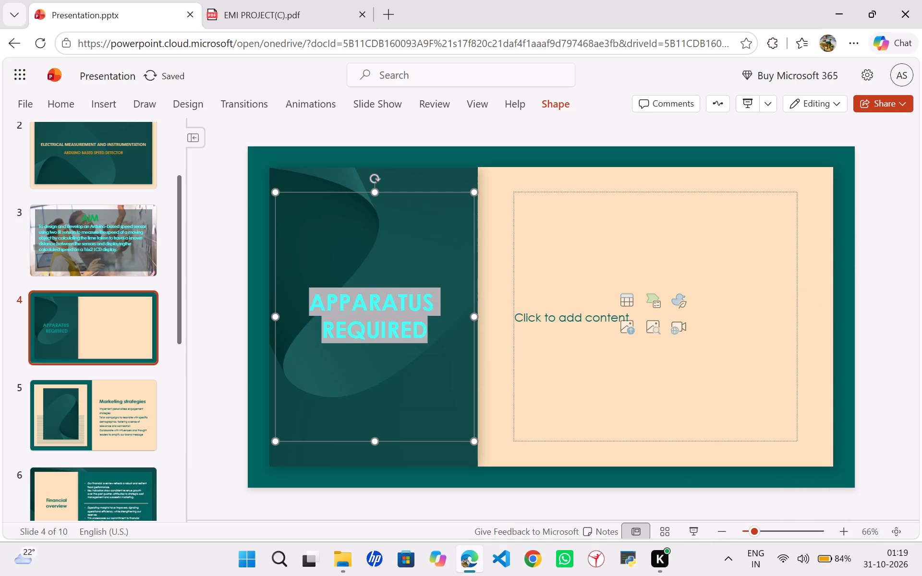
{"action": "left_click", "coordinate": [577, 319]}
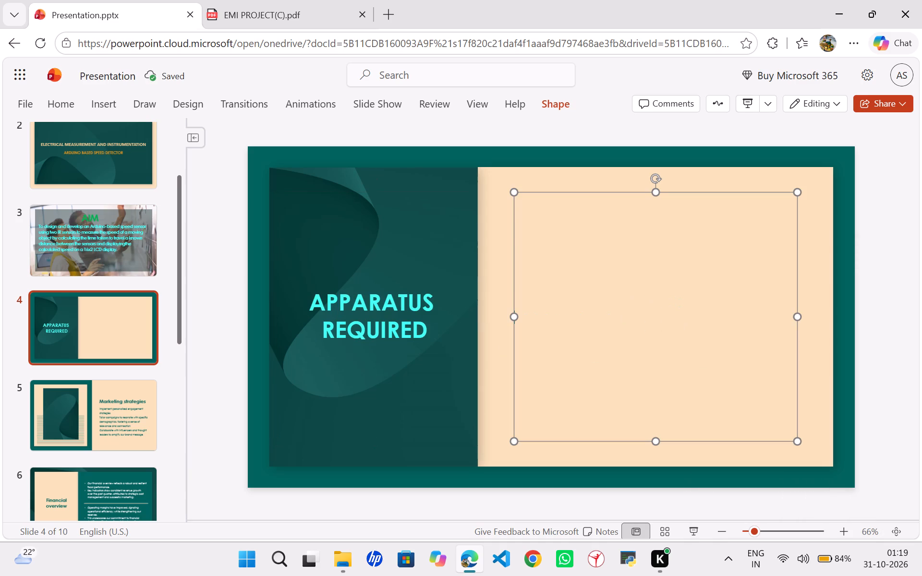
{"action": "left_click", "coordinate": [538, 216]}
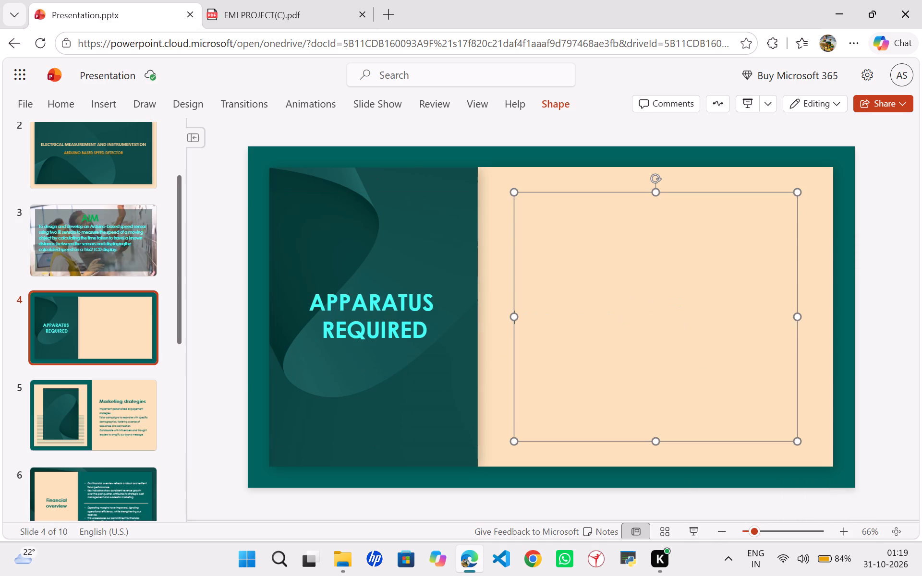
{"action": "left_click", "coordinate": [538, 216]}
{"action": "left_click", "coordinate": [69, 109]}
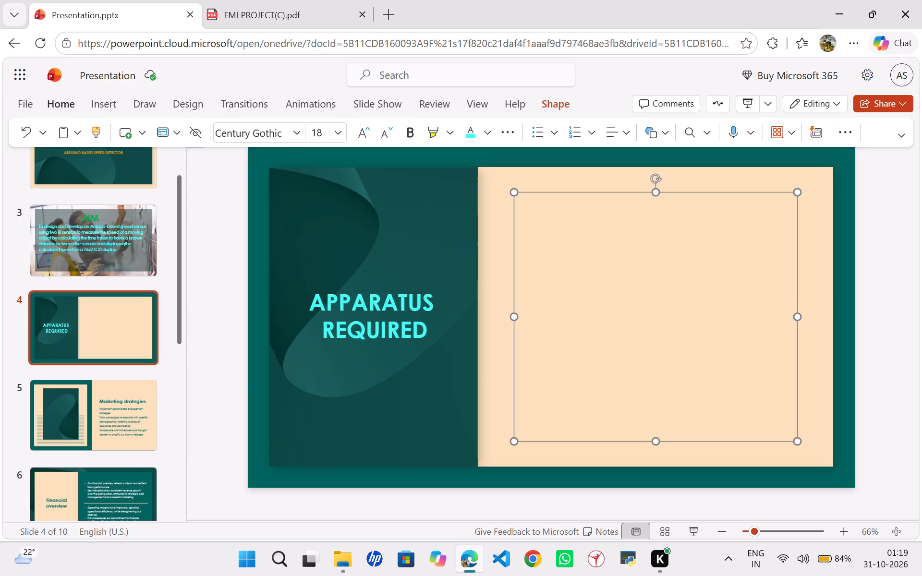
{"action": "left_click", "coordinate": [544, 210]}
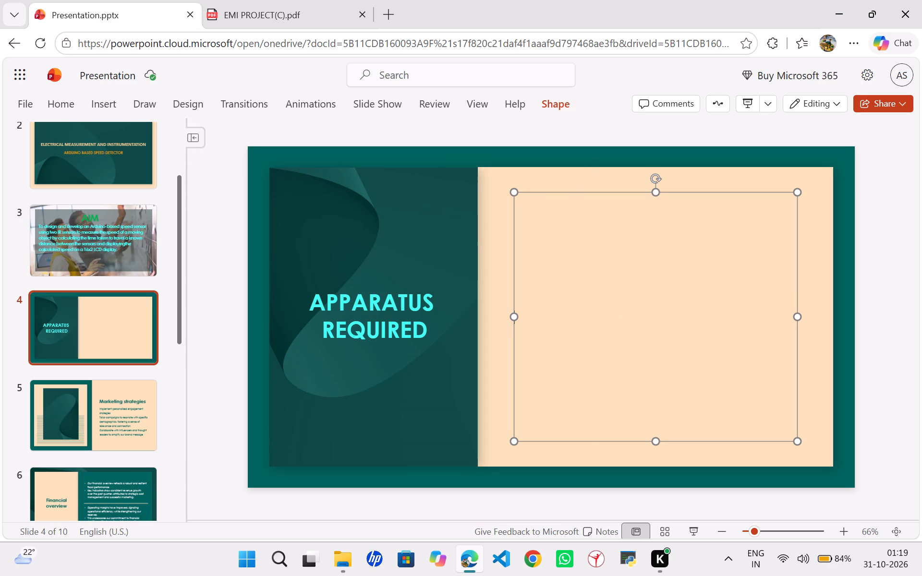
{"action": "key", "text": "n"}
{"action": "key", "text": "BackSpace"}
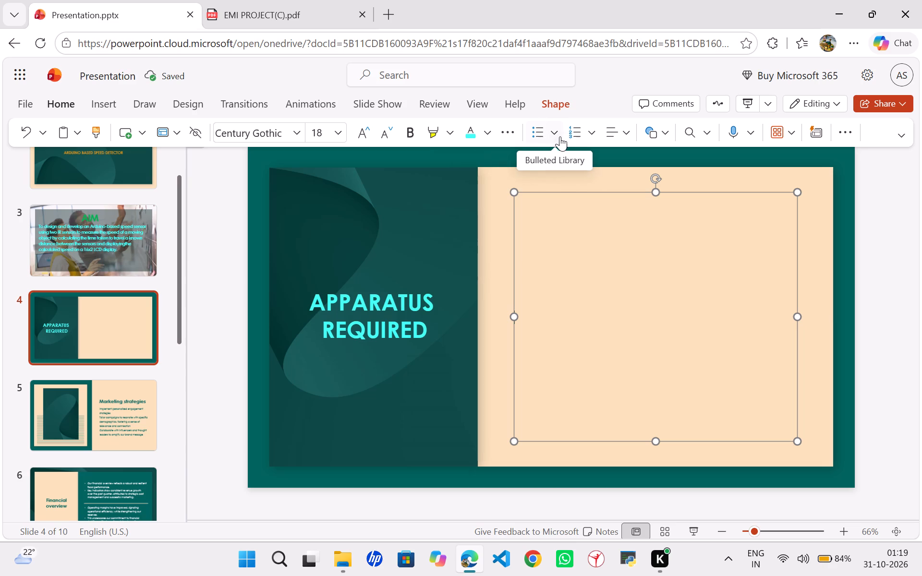
Copy the six-item APPARATUS list from EMI PROJECT(C).pdf and paste it into slide 4's content placeholder.
{"action": "key", "text": "alt+Tab"}
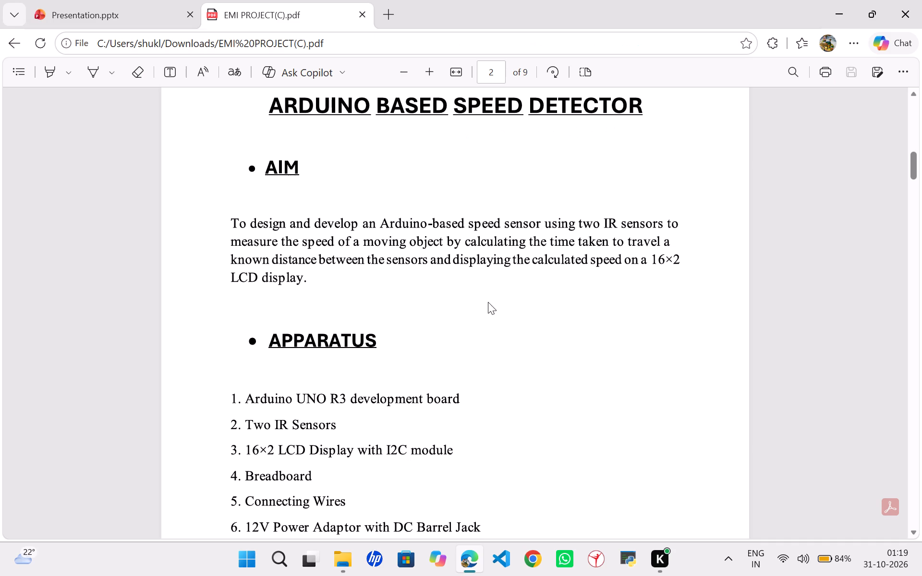
{"action": "scroll", "coordinate": [243, 367], "scroll_direction": "down", "scroll_amount": 1}
{"action": "left_click", "coordinate": [230, 254]}
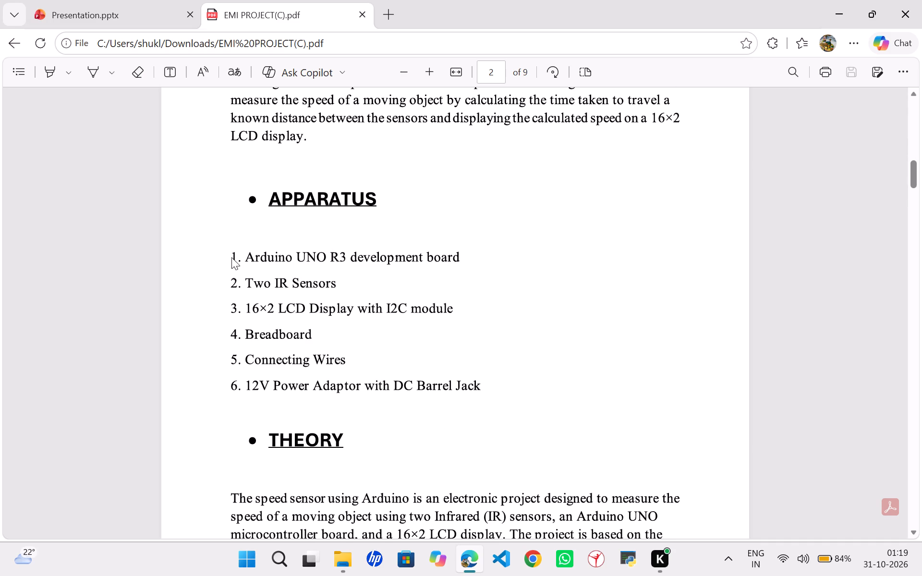
{"action": "left_click_drag", "start_coordinate": [230, 251], "coordinate": [243, 277]}
{"action": "left_click_drag", "start_coordinate": [243, 277], "coordinate": [232, 257]}
{"action": "left_click_drag", "start_coordinate": [232, 257], "coordinate": [499, 395]}
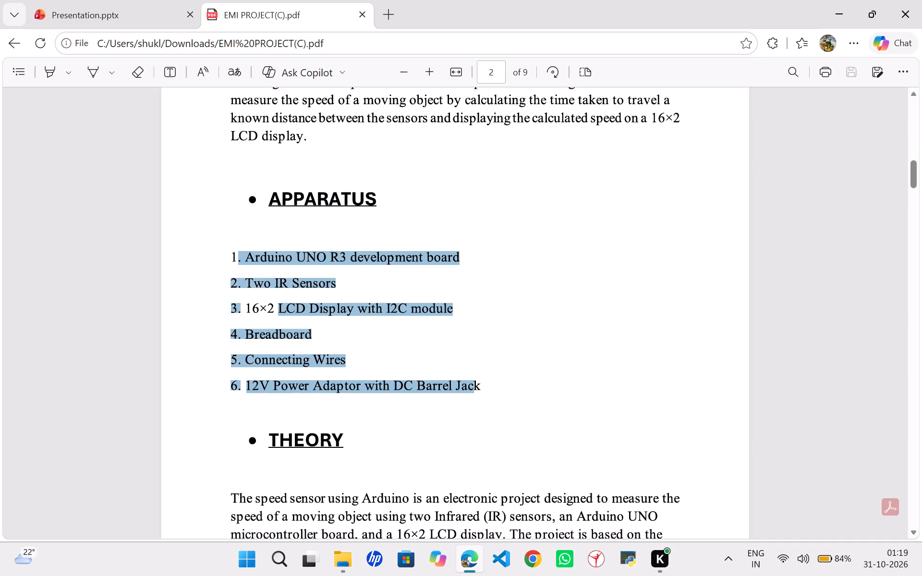
{"action": "left_click_drag", "start_coordinate": [499, 395], "coordinate": [479, 385]}
{"action": "key", "text": "ctrl+c"}
{"action": "key", "text": "alt+Tab"}
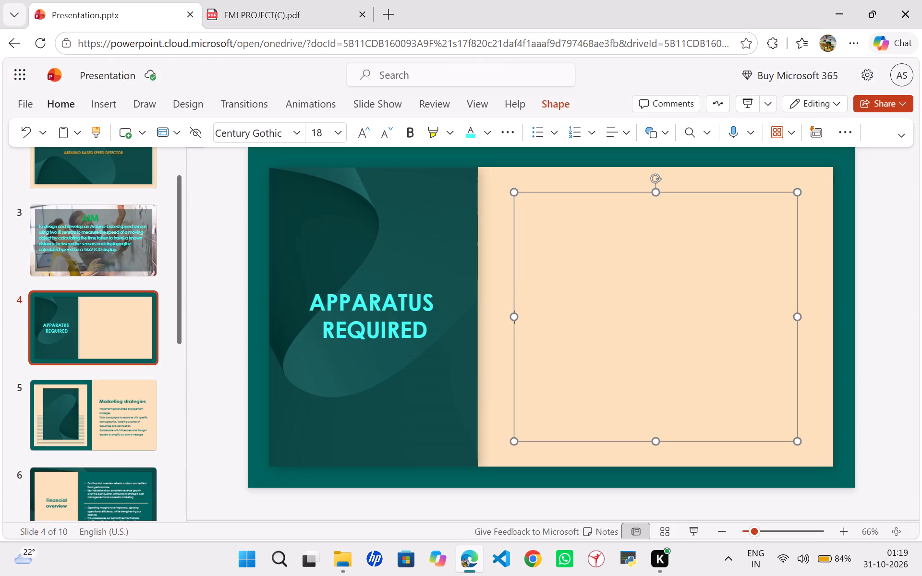
{"action": "left_click", "coordinate": [540, 239]}
{"action": "key", "text": "ctrl+v"}
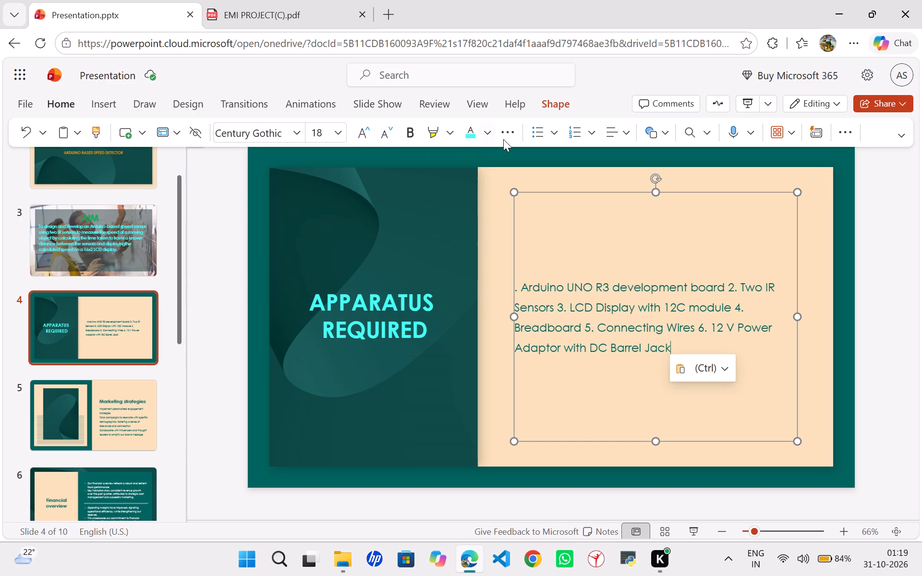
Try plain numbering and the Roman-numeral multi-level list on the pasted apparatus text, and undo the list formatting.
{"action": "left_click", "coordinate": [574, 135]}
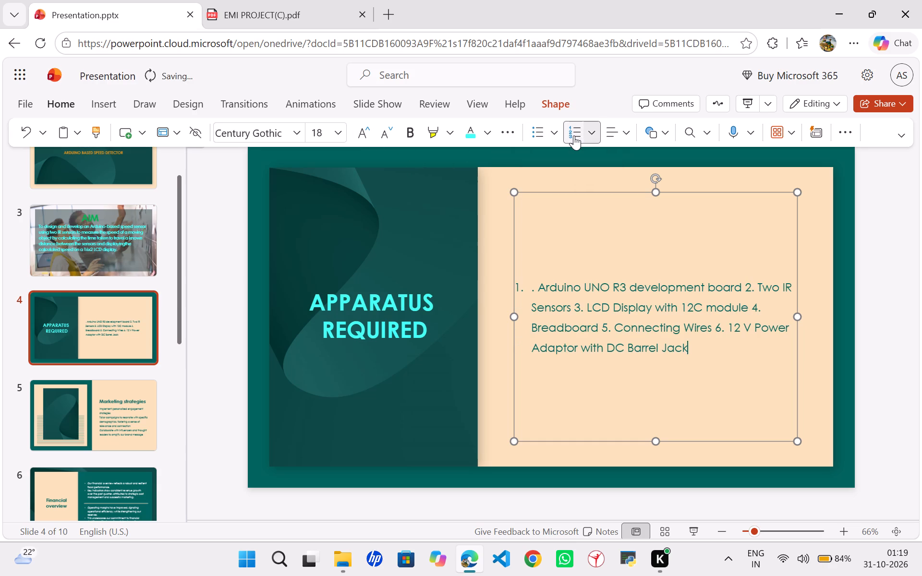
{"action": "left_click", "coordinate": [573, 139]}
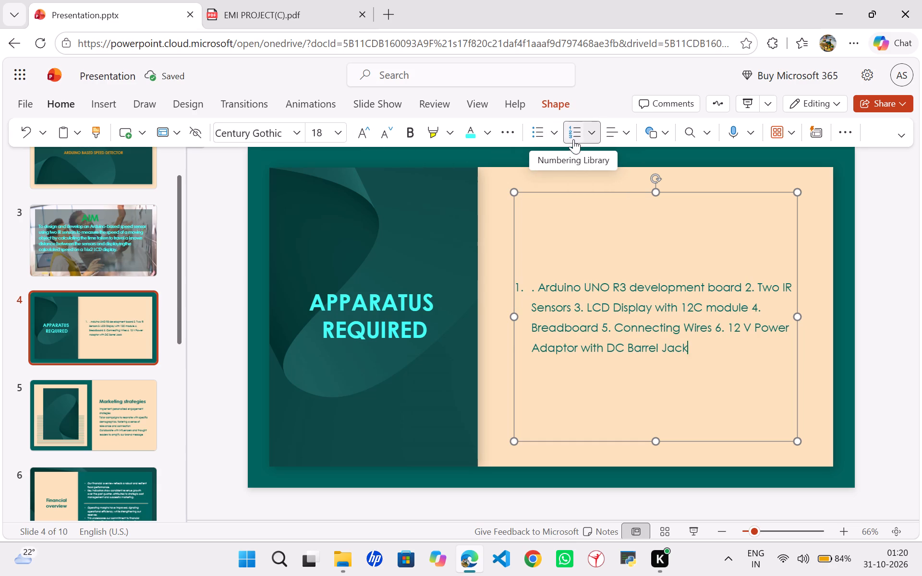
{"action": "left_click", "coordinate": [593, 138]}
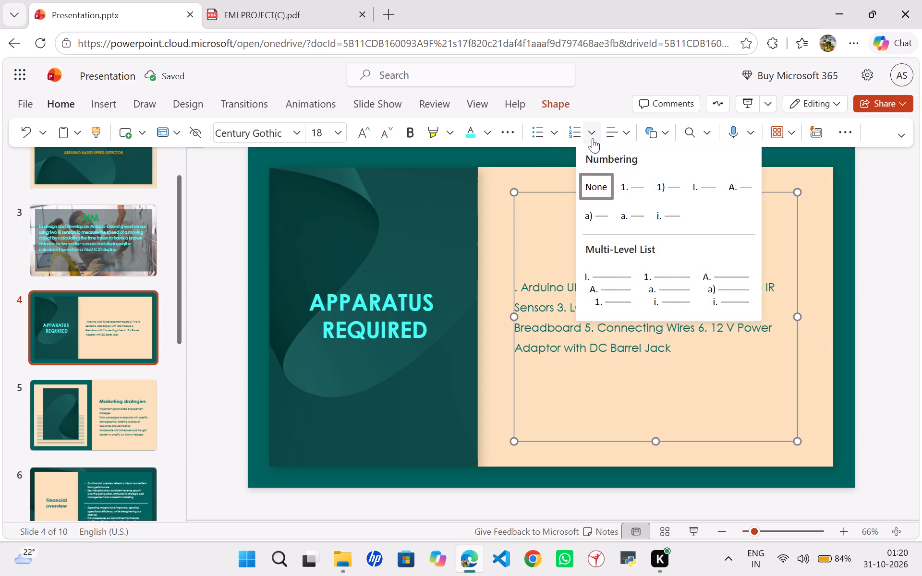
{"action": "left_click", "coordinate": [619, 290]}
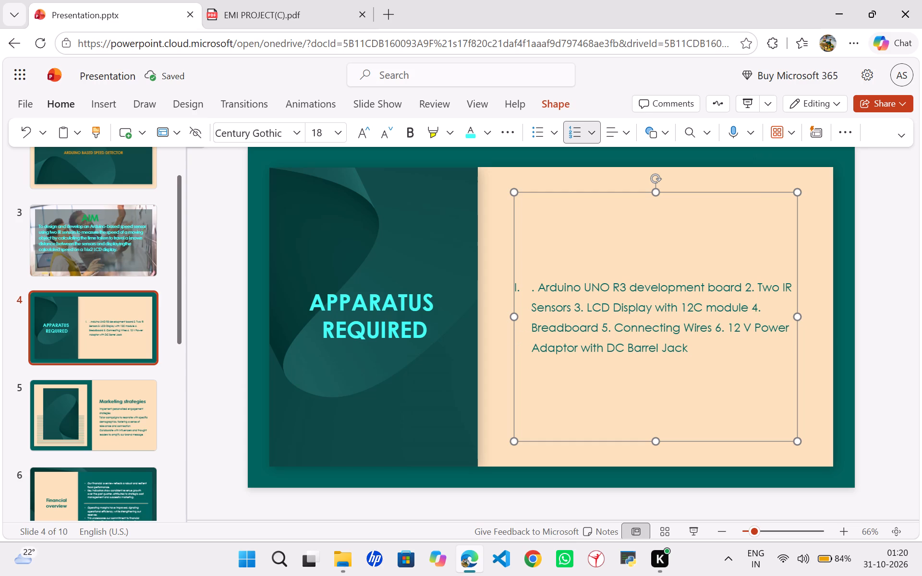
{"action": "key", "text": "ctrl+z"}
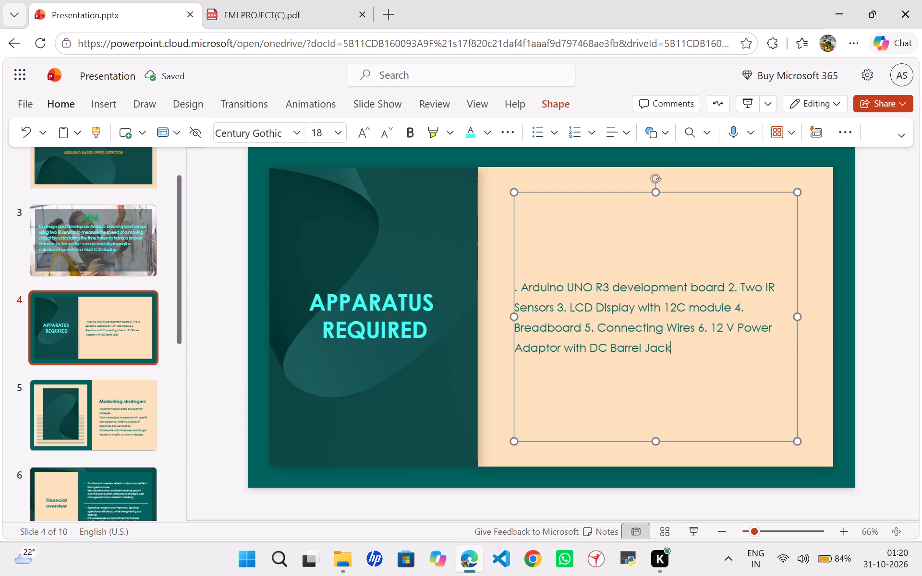
Break the pasted apparatus text into six separate lines, one for each listed item.
{"action": "left_click", "coordinate": [730, 286]}
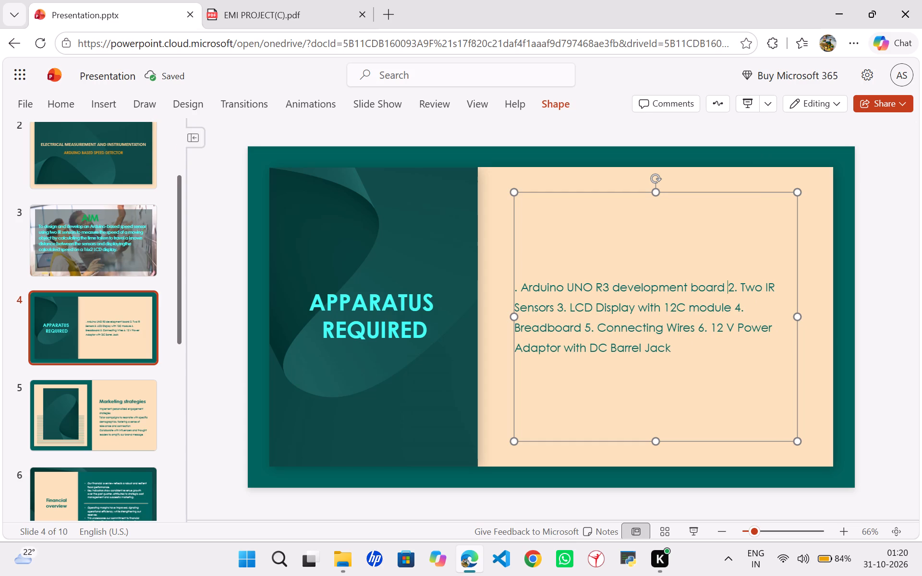
{"action": "key", "text": "Return"}
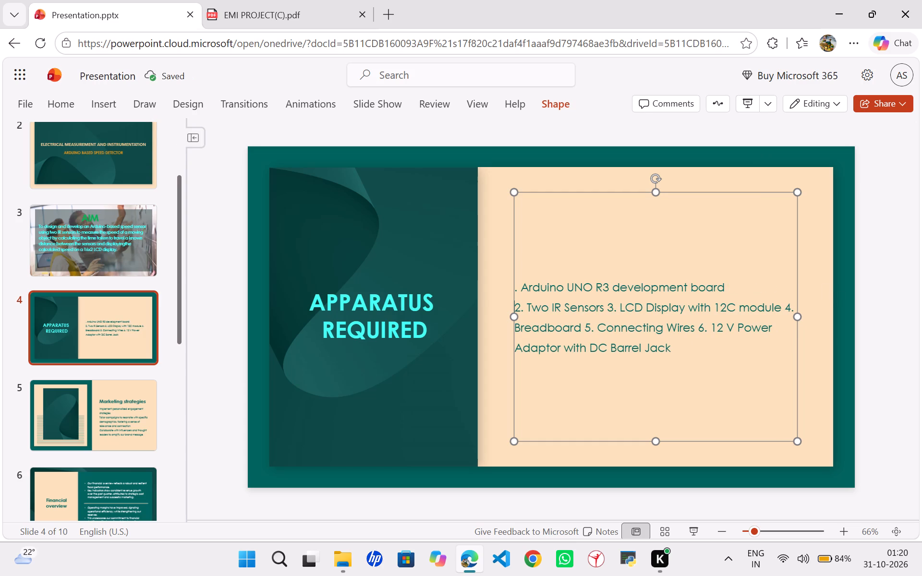
{"action": "left_click", "coordinate": [607, 308]}
{"action": "key", "text": "Return"}
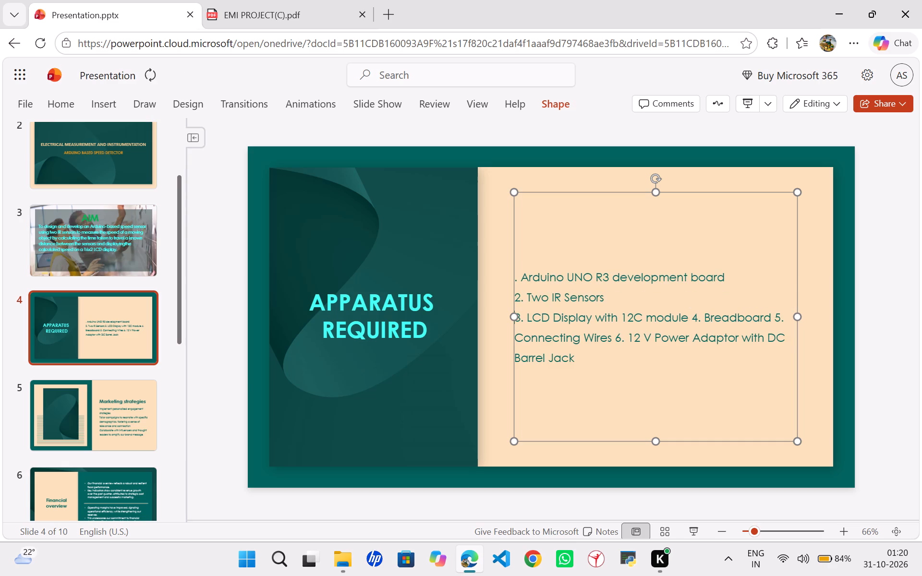
{"action": "left_click", "coordinate": [692, 317]}
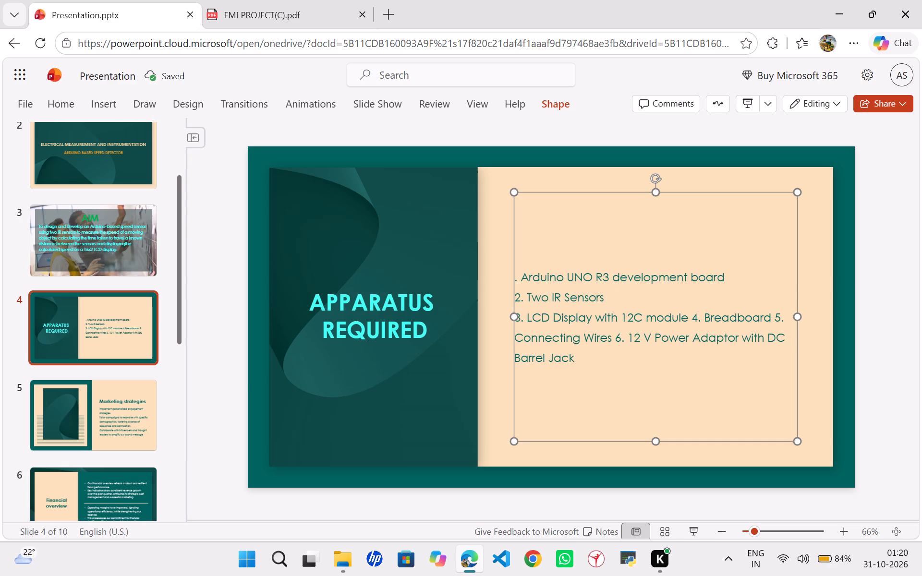
{"action": "key", "text": "Return"}
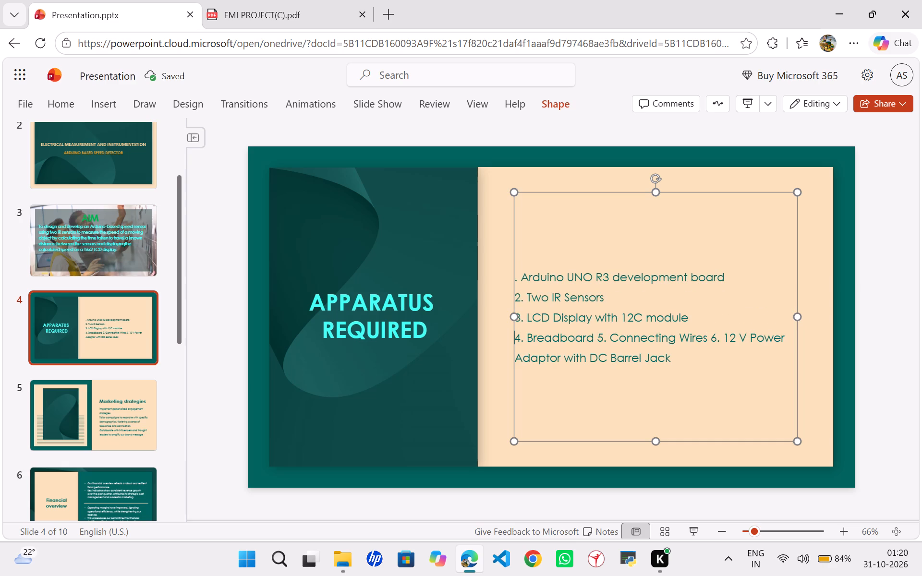
{"action": "left_click", "coordinate": [598, 338]}
{"action": "key", "text": "Return"}
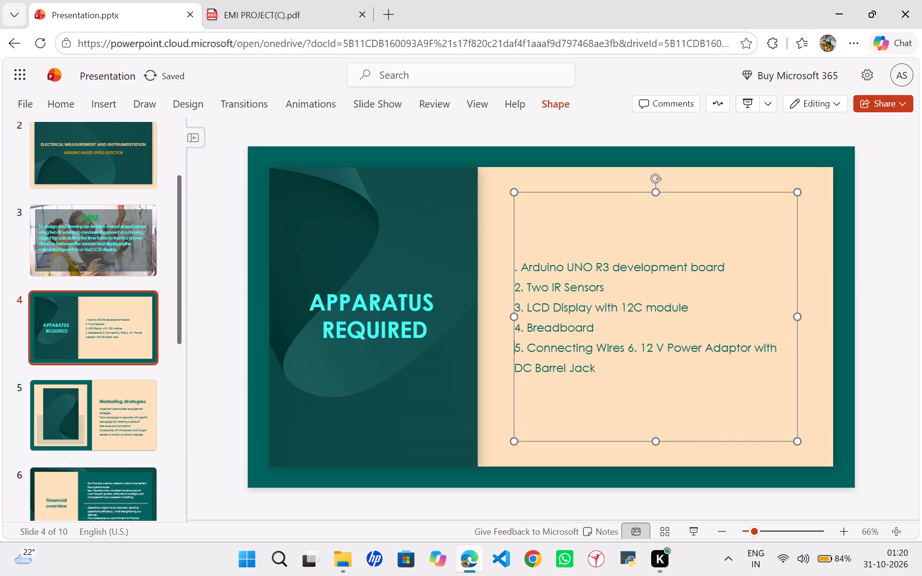
{"action": "left_click", "coordinate": [628, 349]}
{"action": "key", "text": "Return"}
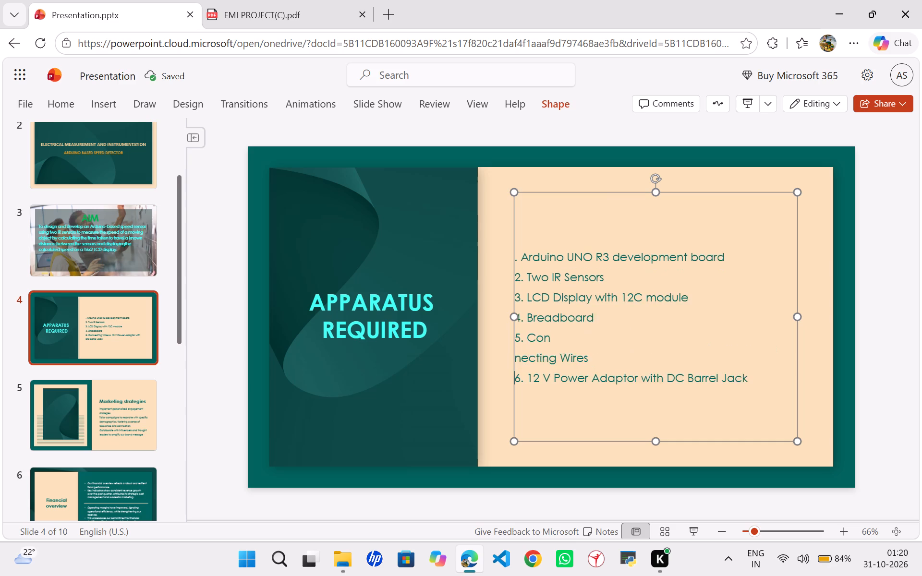
Add the missing number 1 before the Arduino UNO R3 development board item.
{"action": "left_click", "coordinate": [516, 268]}
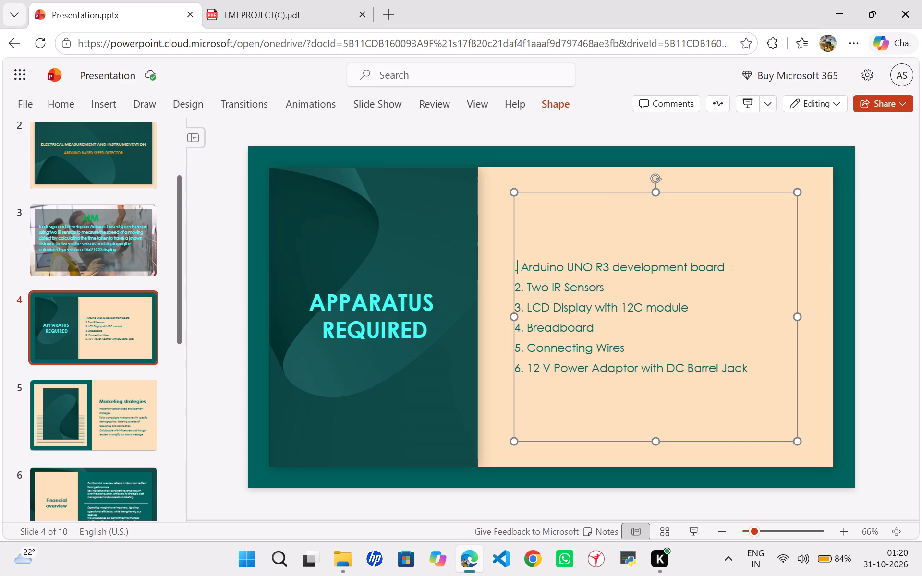
{"action": "key", "text": "Left"}
{"action": "key", "text": "1"}
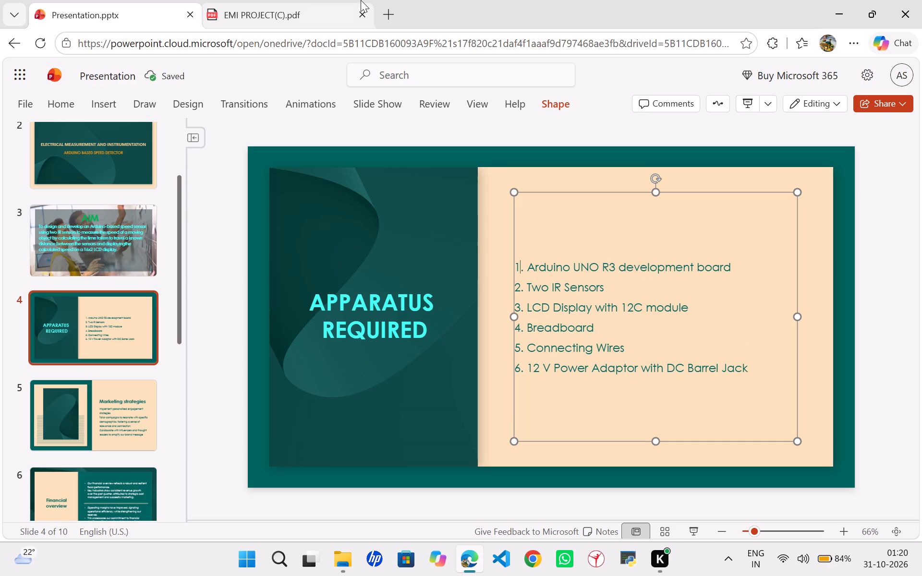
Check the apparatus list against EMI PROJECT(C).pdf and insert 16*2 before LCD Display in item 3.
{"action": "left_click", "coordinate": [315, 0]}
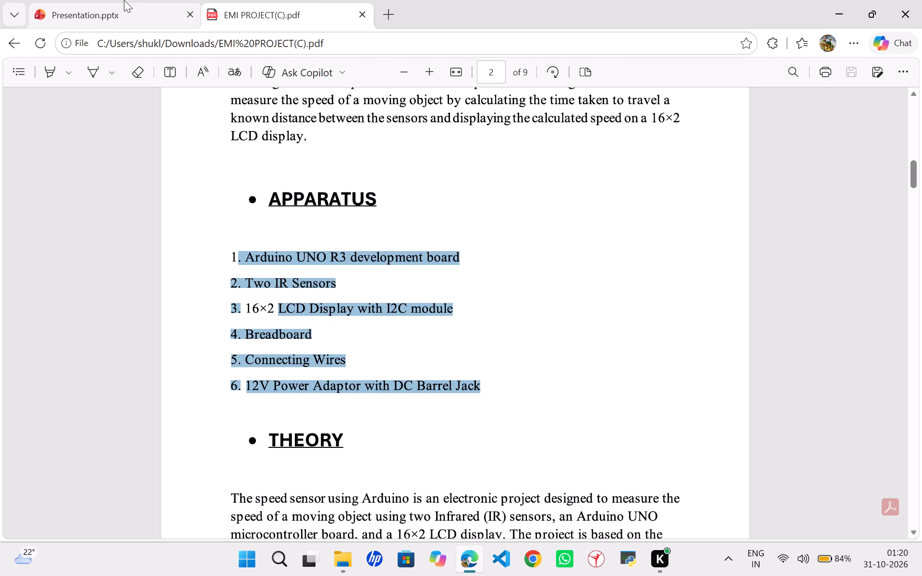
{"action": "left_click", "coordinate": [124, 0]}
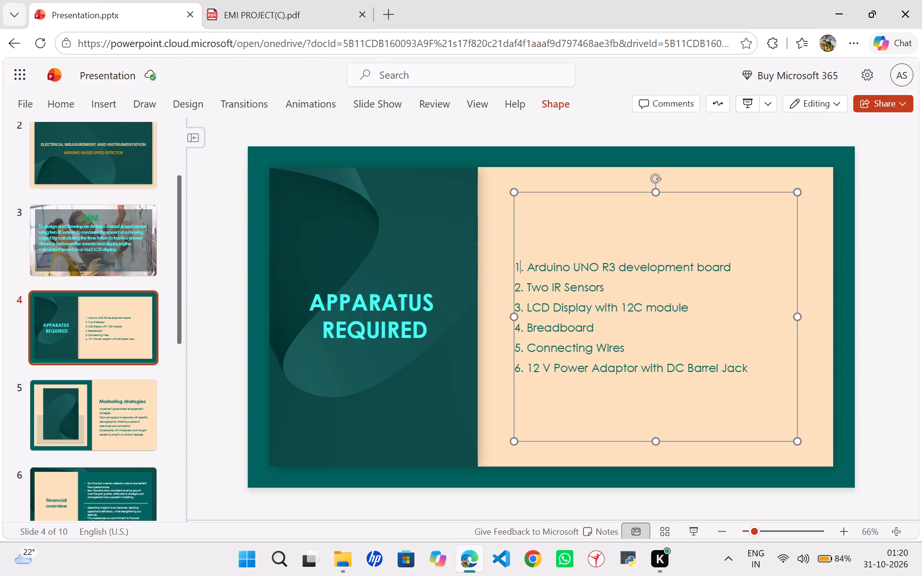
{"action": "left_click", "coordinate": [525, 305]}
{"action": "type", "text": "16"}
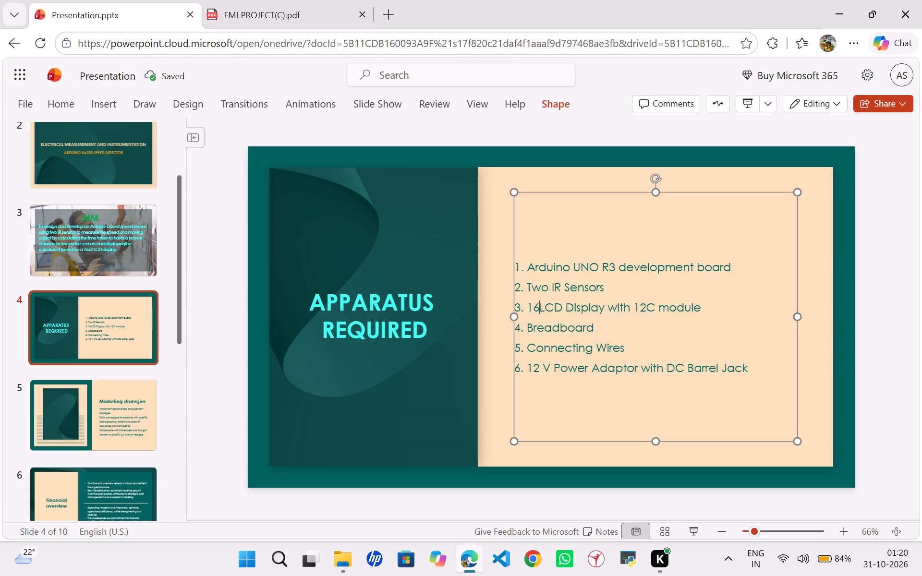
{"action": "key", "text": "shift+asterisk"}
{"action": "type", "text": "2"}
{"action": "key", "text": "space"}
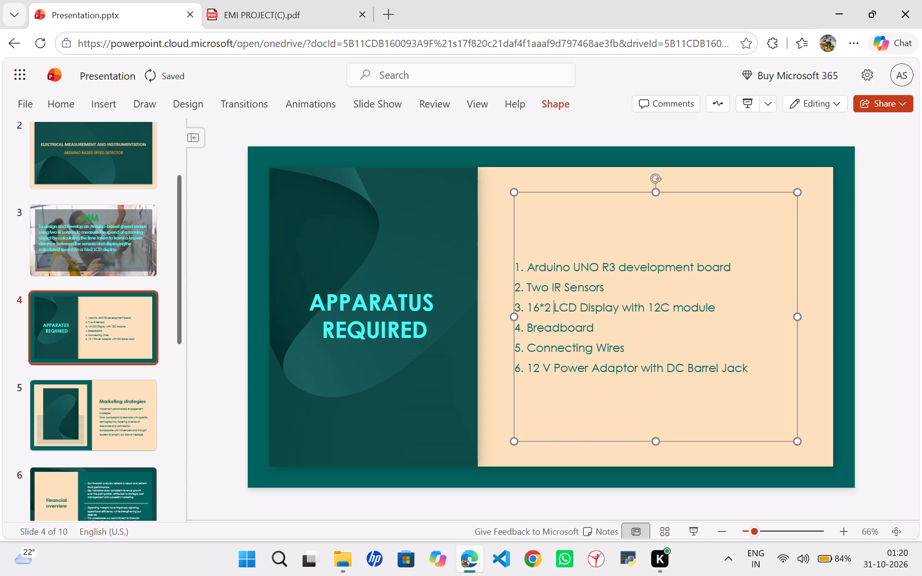
{"action": "left_click", "coordinate": [298, 0]}
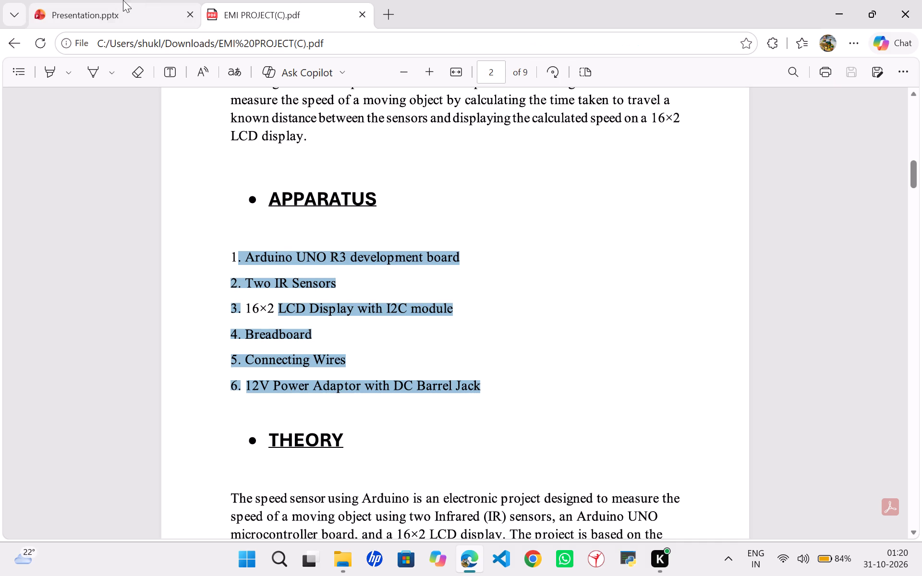
{"action": "left_click", "coordinate": [114, 0]}
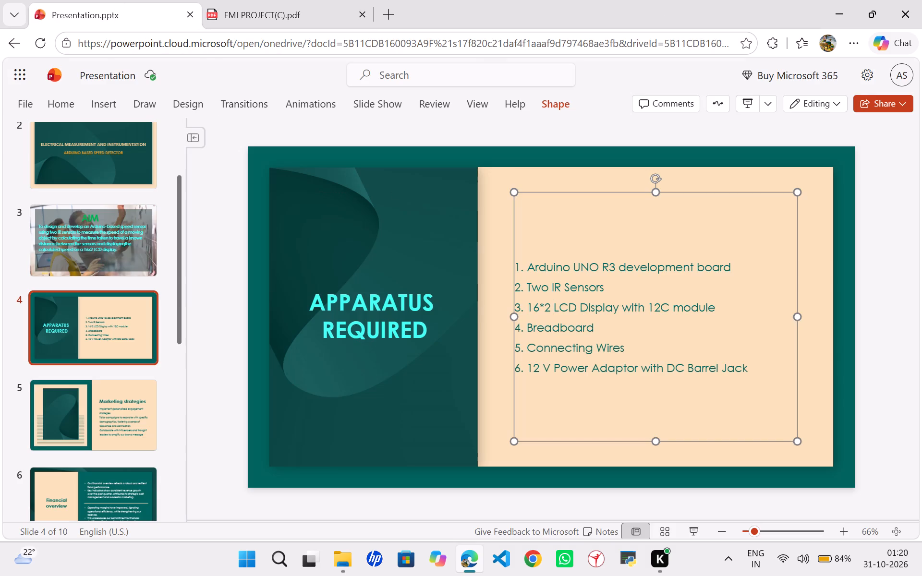
Set the font size of the whole six-item apparatus list to 24.
{"action": "left_click", "coordinate": [518, 269]}
{"action": "left_click", "coordinate": [517, 266]}
{"action": "key", "text": "Left"}
{"action": "key", "text": "ctrl+shift+Right"}
{"action": "key", "text": "ctrl+shift+Right"}
{"action": "key", "text": "ctrl+shift+Right"}
{"action": "key", "text": "ctrl+shift+Right"}
{"action": "key", "text": "ctrl+shift+Right"}
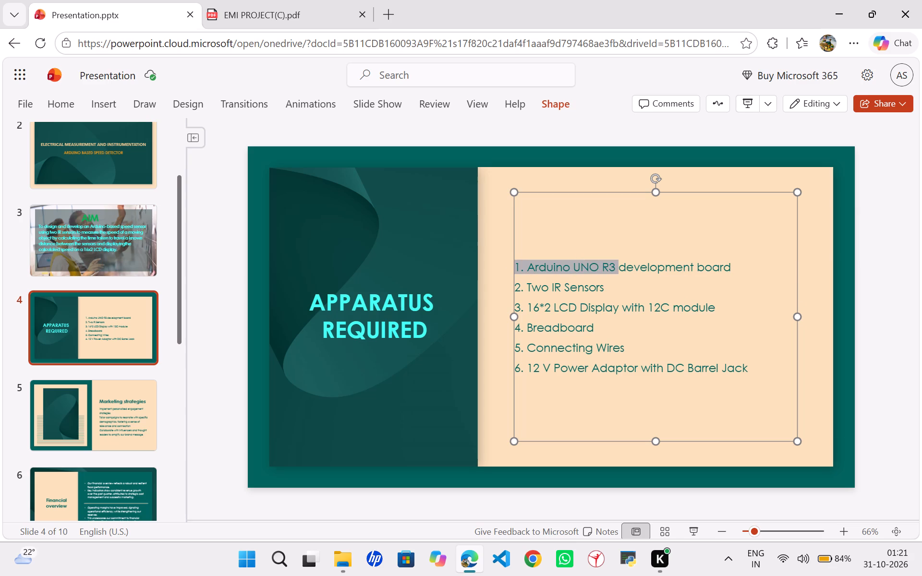
{"action": "key", "text": "ctrl+shift+Right"}
{"action": "key", "text": "ctrl+shift+Down"}
{"action": "key", "text": "ctrl+shift+Down"}
{"action": "key", "text": "ctrl+shift+Down"}
{"action": "key", "text": "ctrl+shift+Down"}
{"action": "key", "text": "ctrl+shift+Down"}
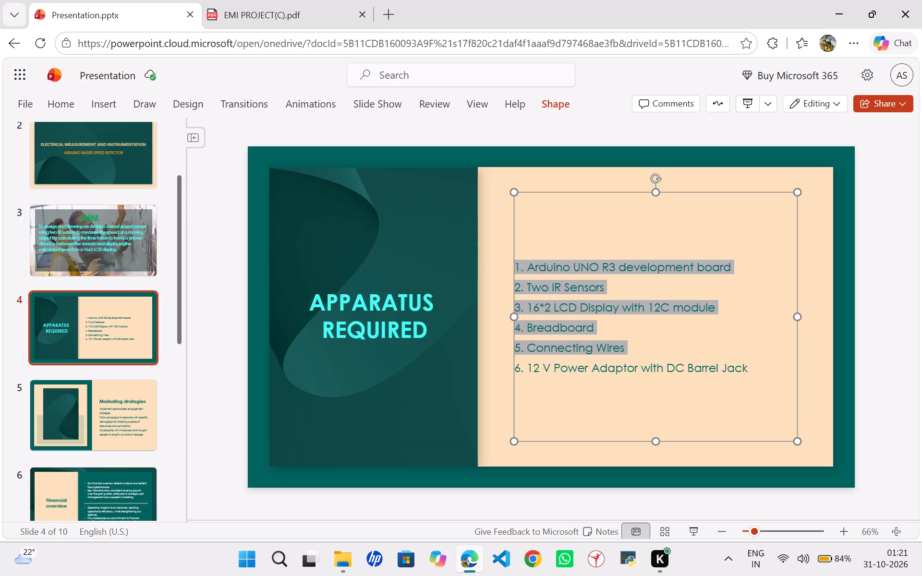
{"action": "key", "text": "ctrl+shift+Down"}
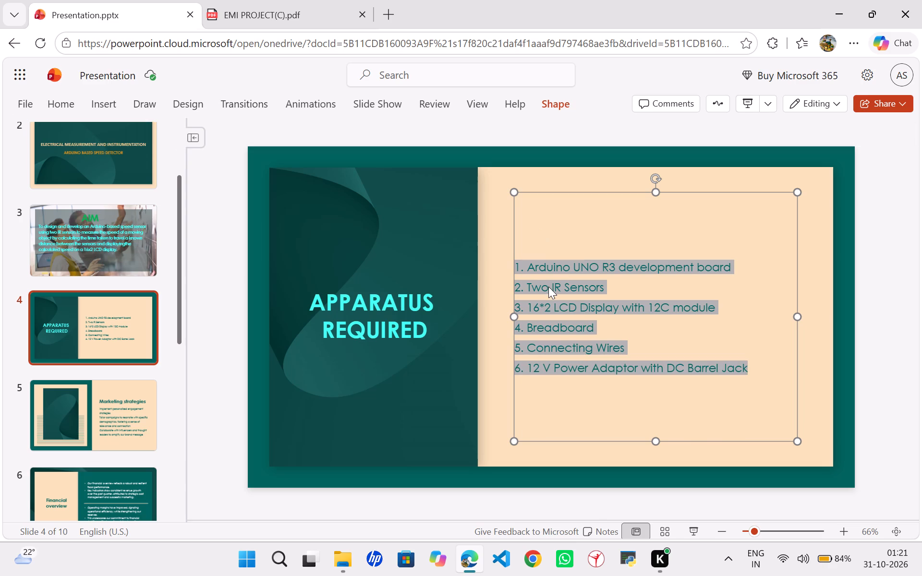
{"action": "right_click", "coordinate": [548, 287]}
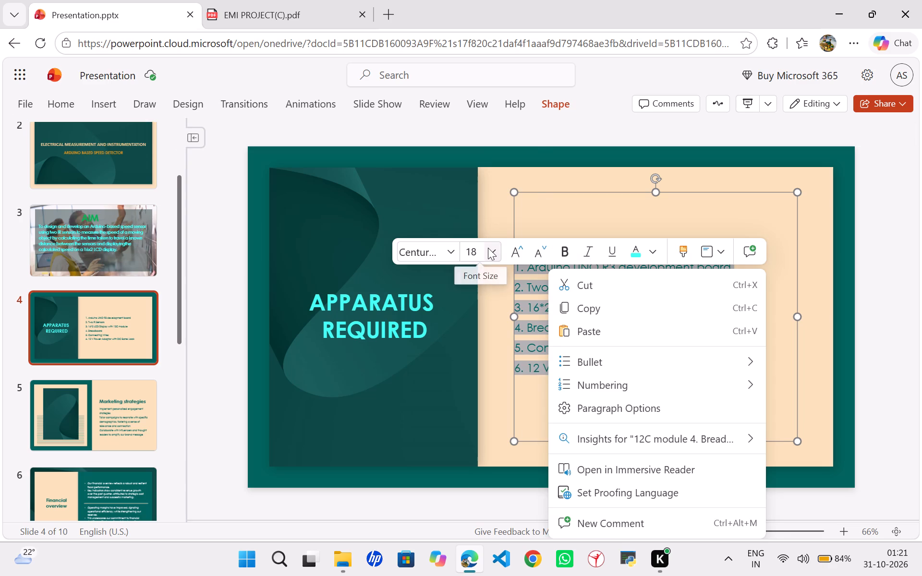
{"action": "left_click", "coordinate": [488, 248]}
{"action": "left_click", "coordinate": [521, 294]}
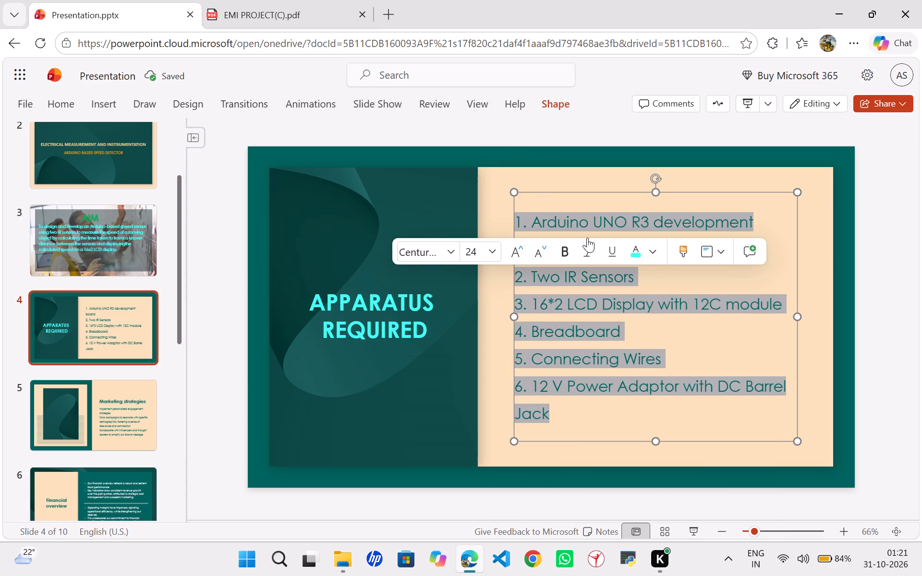
Colour the whole apparatus list with the near-black theme colour, third in the main theme row.
{"action": "left_click", "coordinate": [656, 251]}
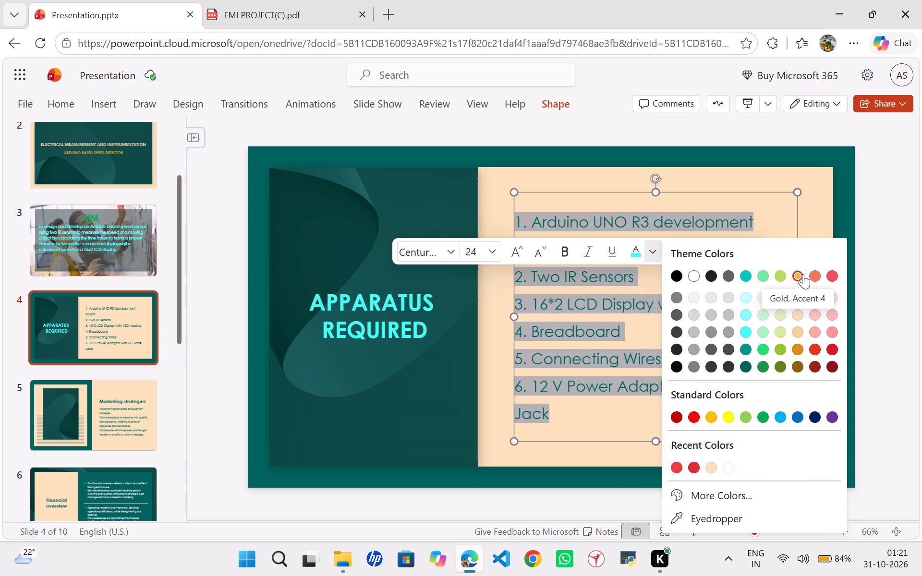
{"action": "left_click", "coordinate": [710, 278]}
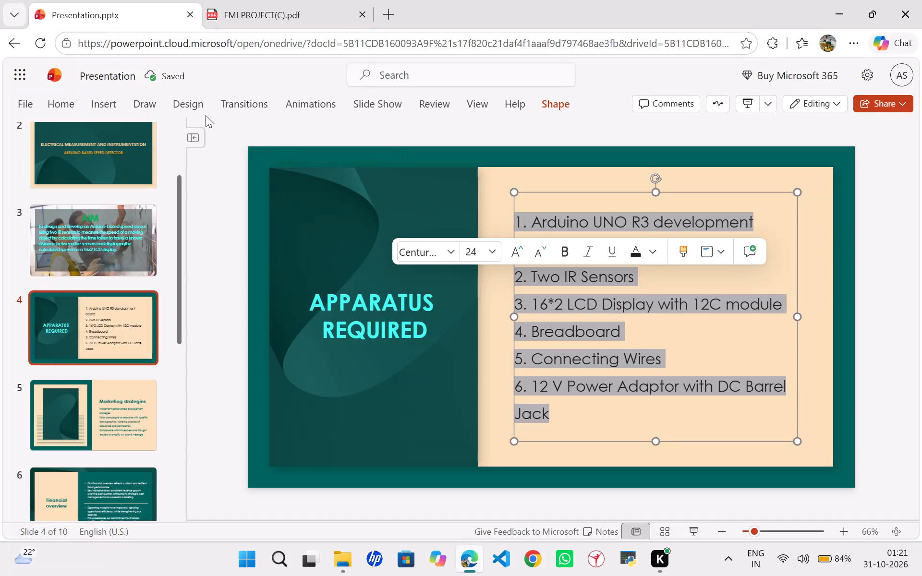
{"action": "left_click", "coordinate": [860, 207]}
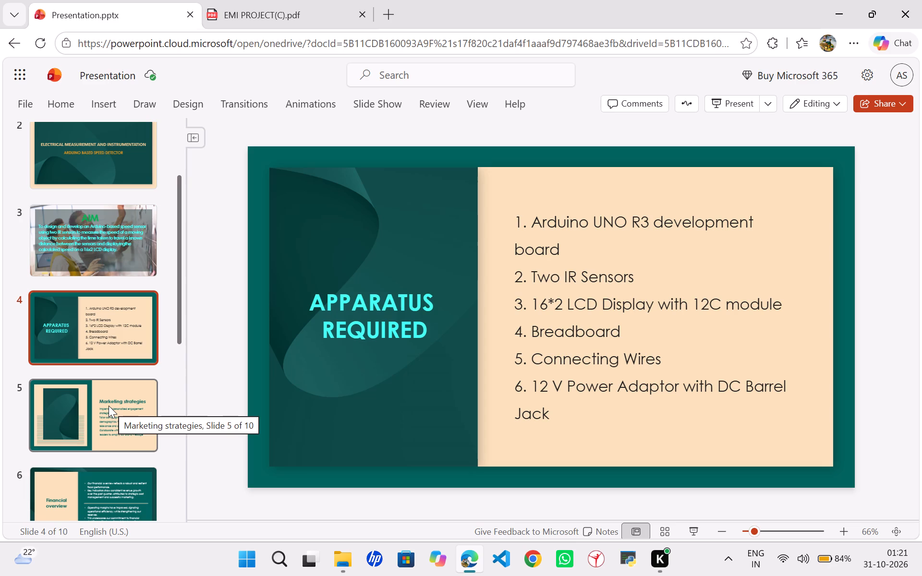
Review slides 3 to 5 and read the THEORY section in EMI PROJECT(C).pdf for the upcoming content.
{"action": "left_click", "coordinate": [81, 411]}
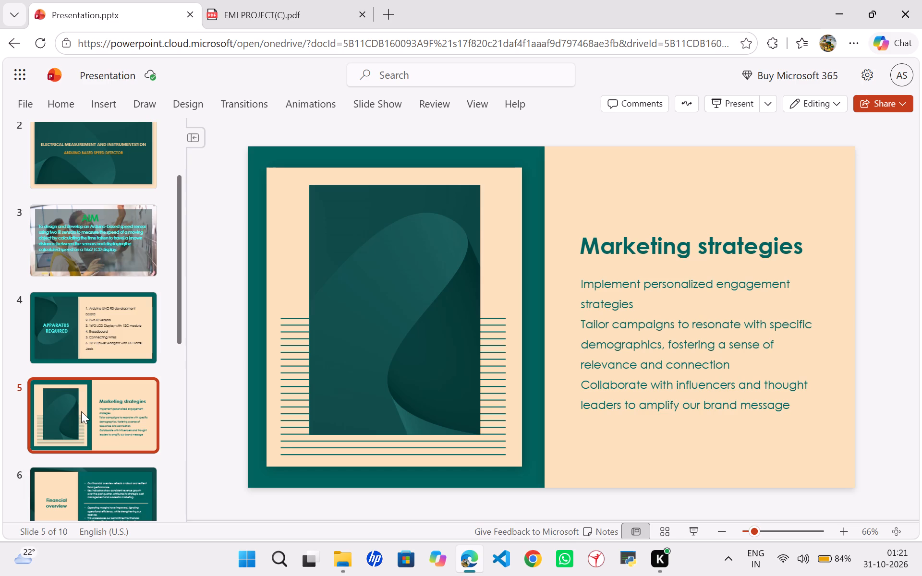
{"action": "left_click", "coordinate": [116, 248]}
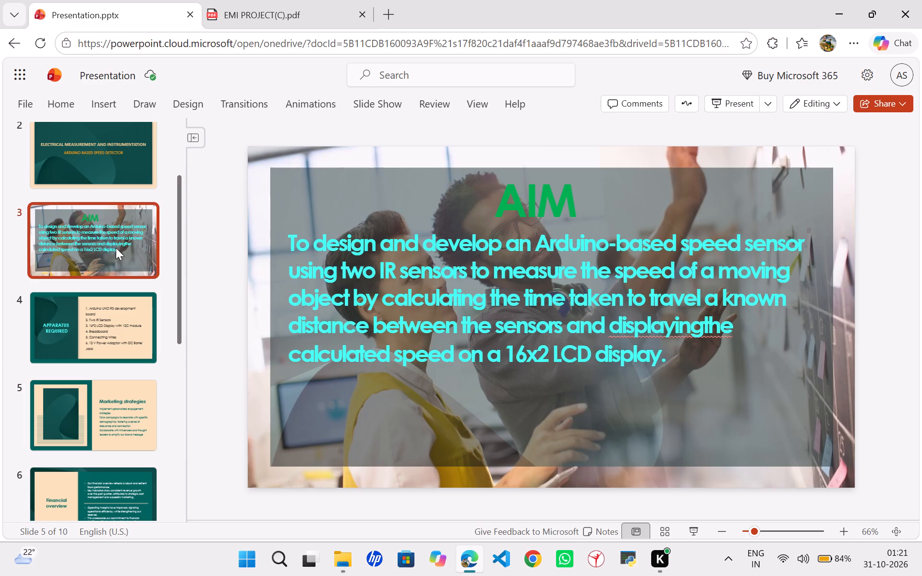
{"action": "left_click", "coordinate": [102, 353]}
{"action": "key", "text": "ctrl+Tab"}
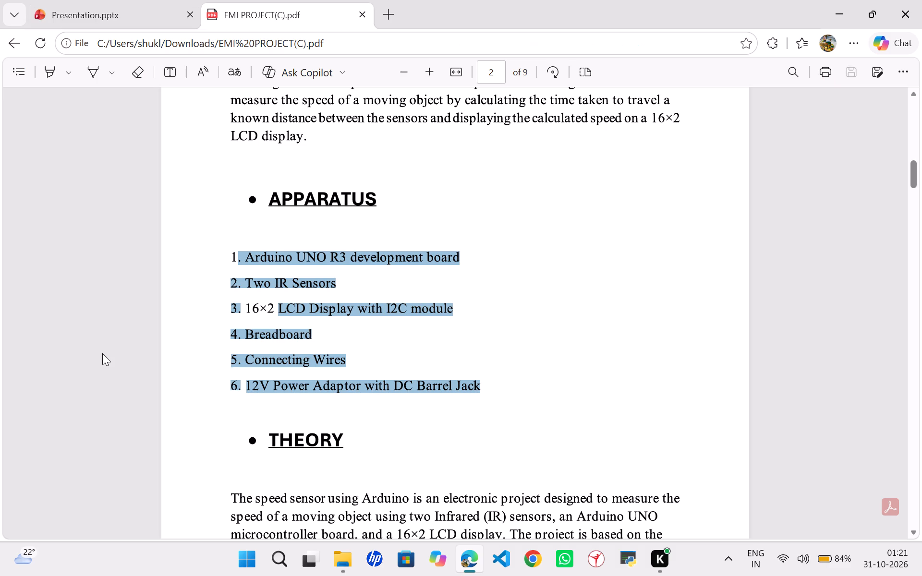
{"action": "left_click", "coordinate": [395, 397]}
{"action": "scroll", "coordinate": [395, 397], "scroll_direction": "down", "scroll_amount": 4}
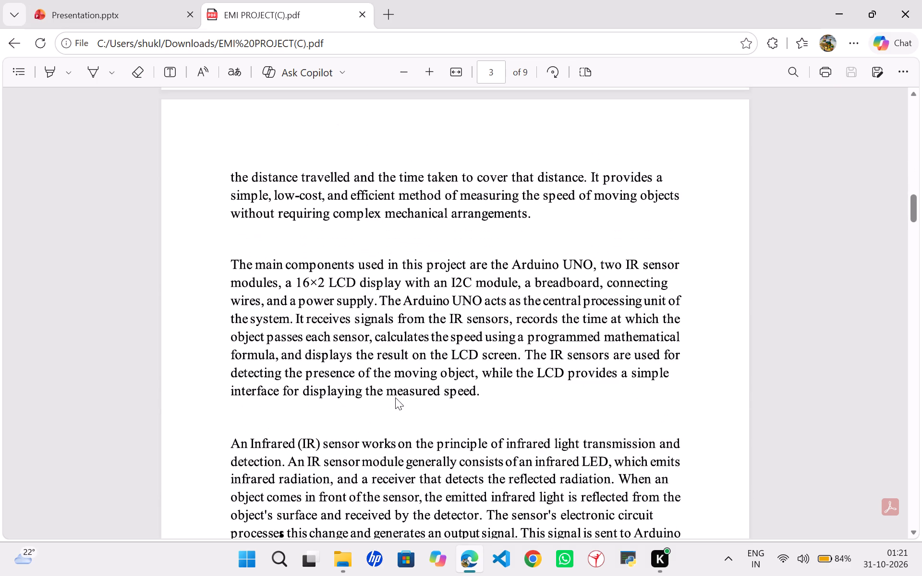
{"action": "scroll", "coordinate": [395, 397], "scroll_direction": "down", "scroll_amount": 1}
{"action": "key", "text": "ctrl+Tab"}
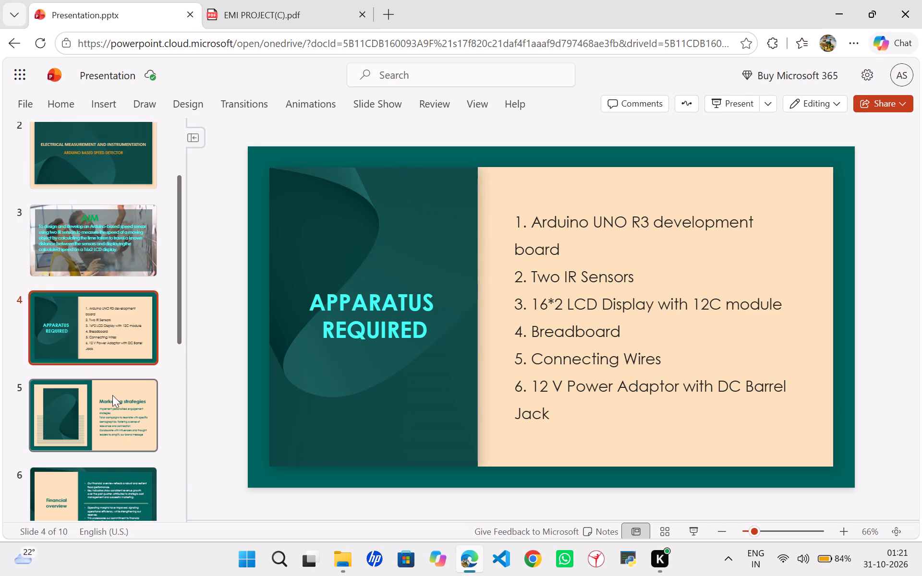
{"action": "left_click", "coordinate": [112, 395]}
Open the layout choices for a new slide following the APPARATUS REQUIRED slide.
{"action": "left_click", "coordinate": [75, 322]}
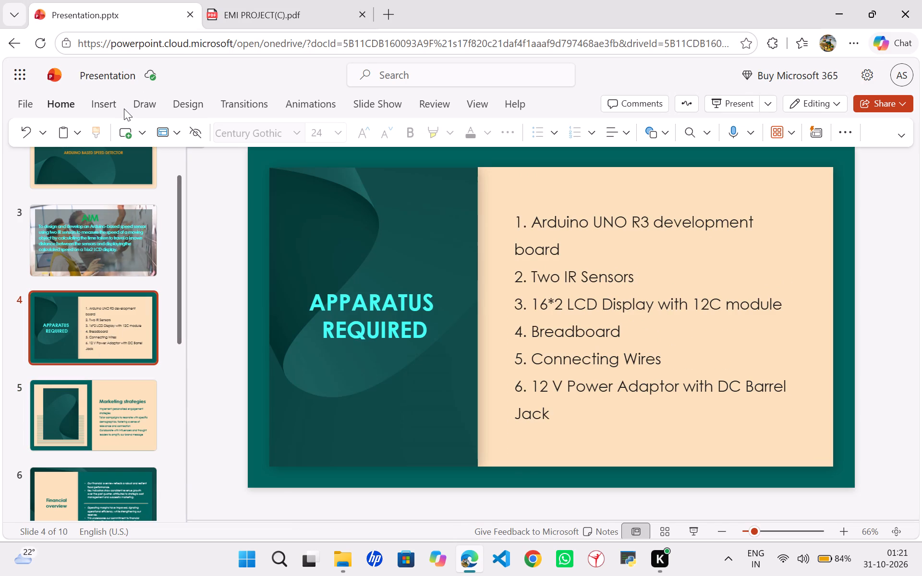
{"action": "left_click", "coordinate": [141, 135]}
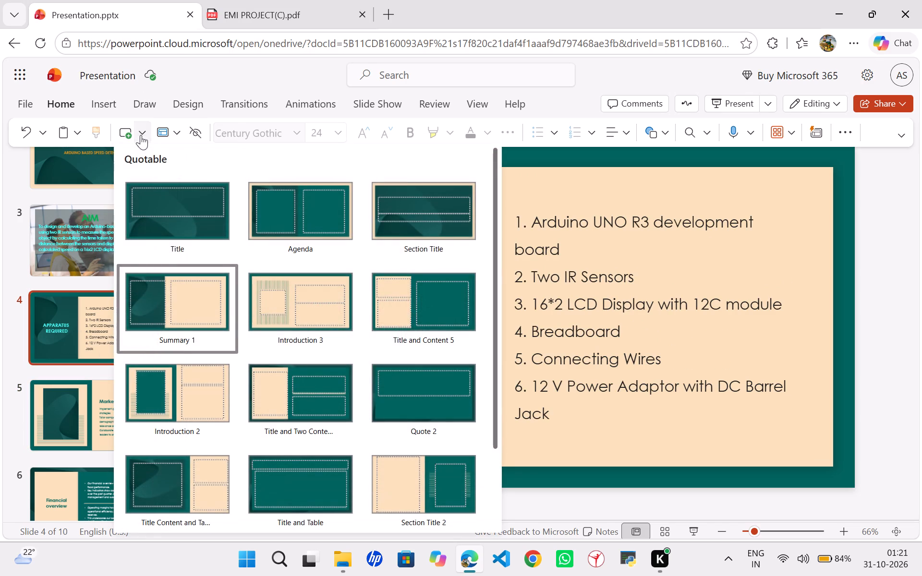
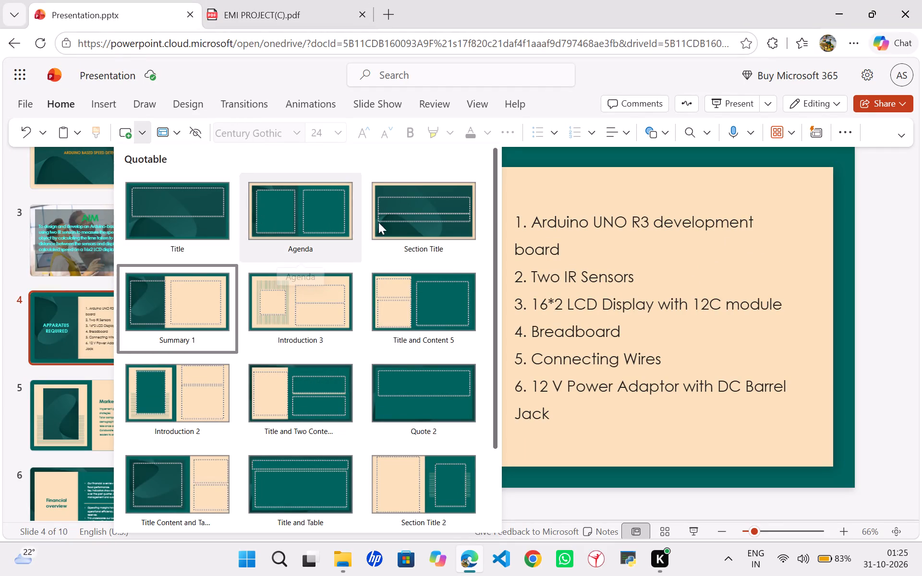
Add a slide with the Section Title layout after the APPARATUS REQUIRED slide.
{"action": "left_click", "coordinate": [431, 223]}
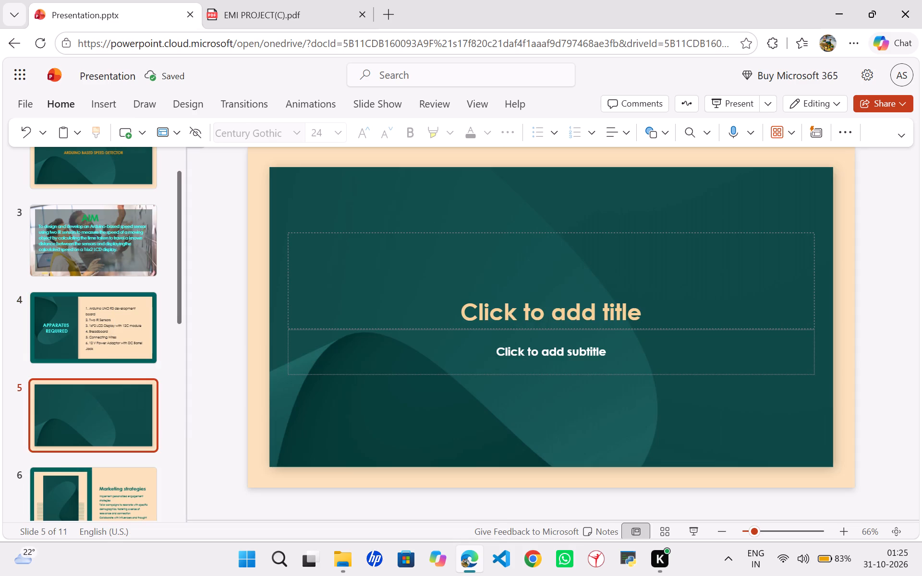
Move the new slide's title placeholder up to the dark panel's top edge and reduce its height to about half.
{"action": "left_click", "coordinate": [561, 297]}
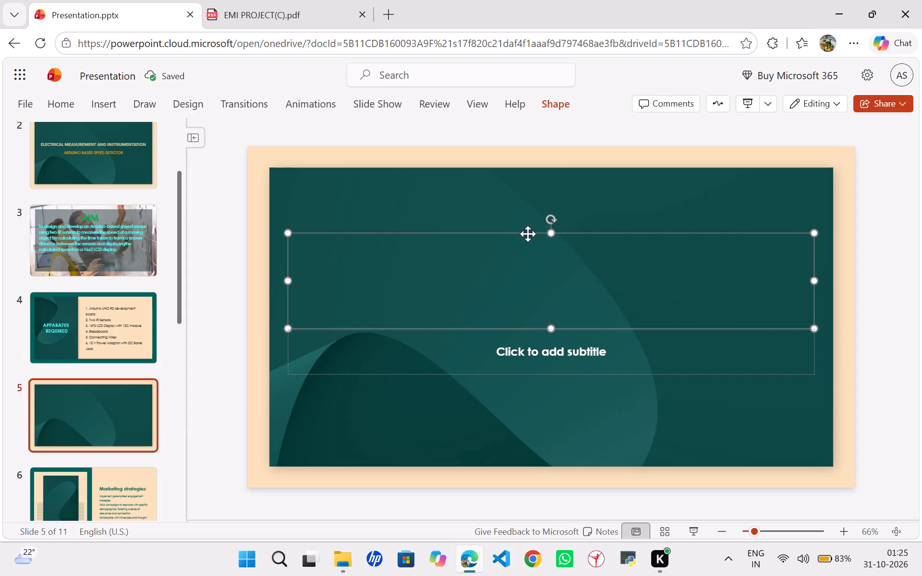
{"action": "left_click_drag", "start_coordinate": [528, 234], "coordinate": [527, 171]}
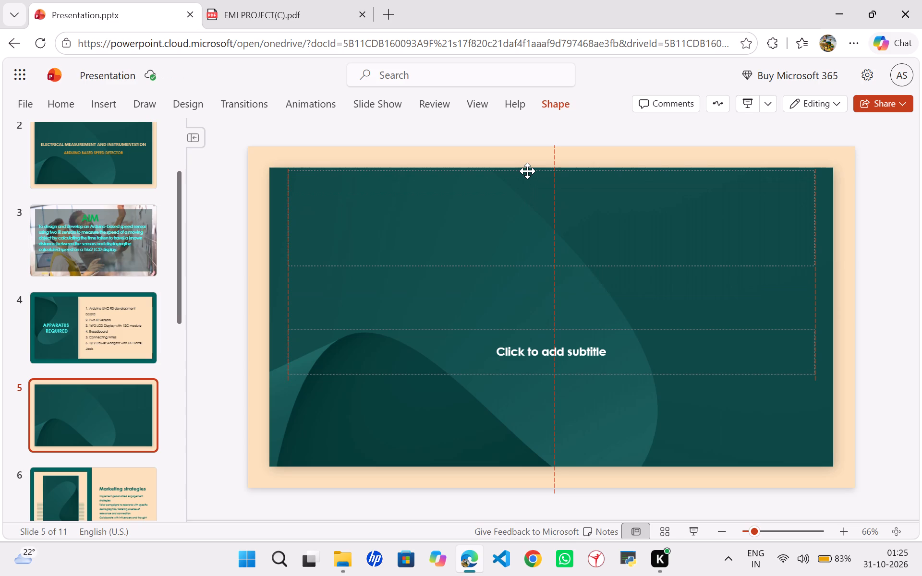
{"action": "left_click_drag", "start_coordinate": [527, 171], "coordinate": [528, 169]}
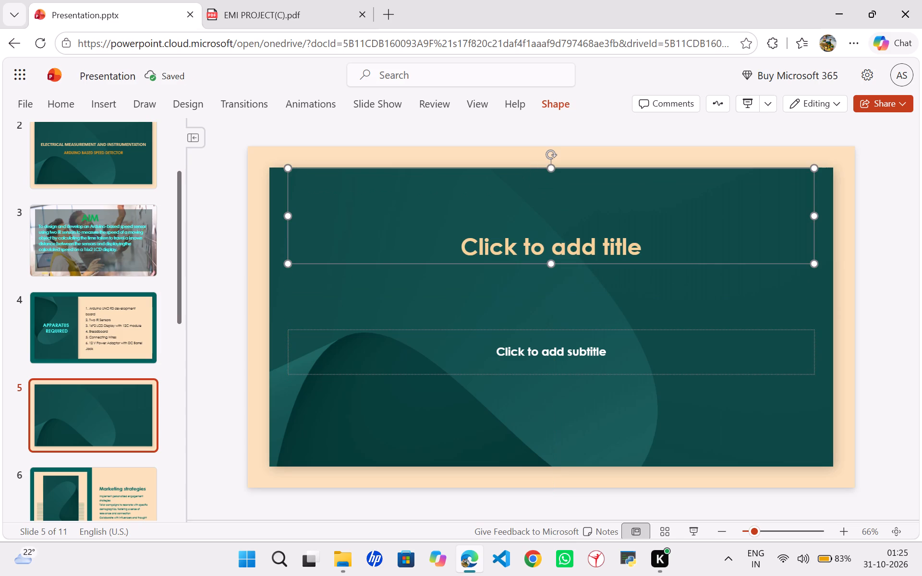
{"action": "left_click_drag", "start_coordinate": [464, 244], "coordinate": [615, 240]}
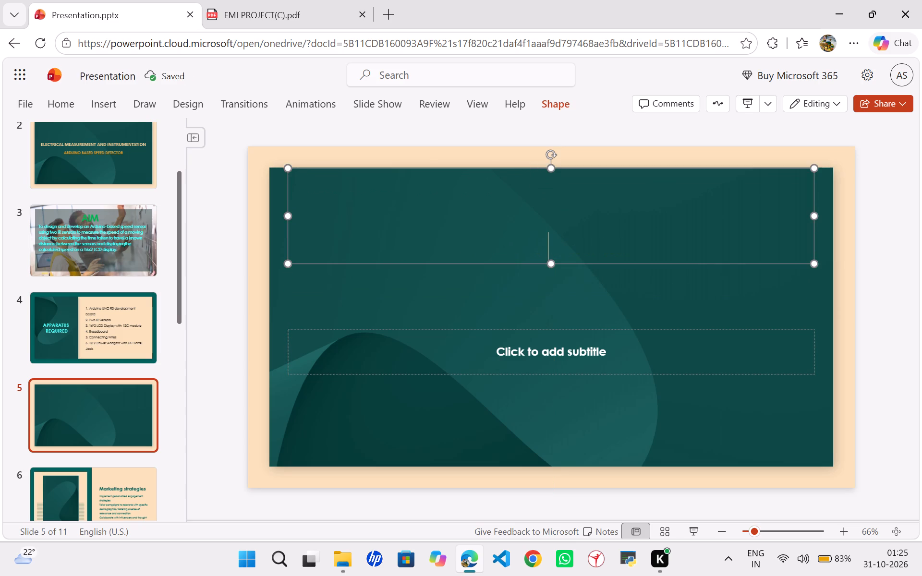
{"action": "left_click_drag", "start_coordinate": [548, 261], "coordinate": [547, 210]}
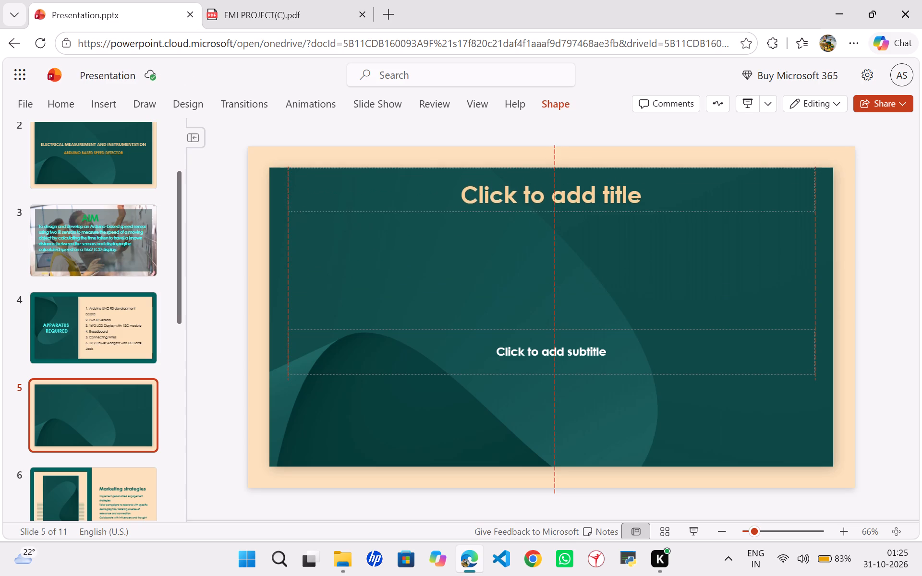
{"action": "left_click_drag", "start_coordinate": [547, 210], "coordinate": [547, 214]}
Copy the THEORY heading from EMI PROJECT(C).pdf into the title placeholder of slide 5.
{"action": "left_click", "coordinate": [481, 201]}
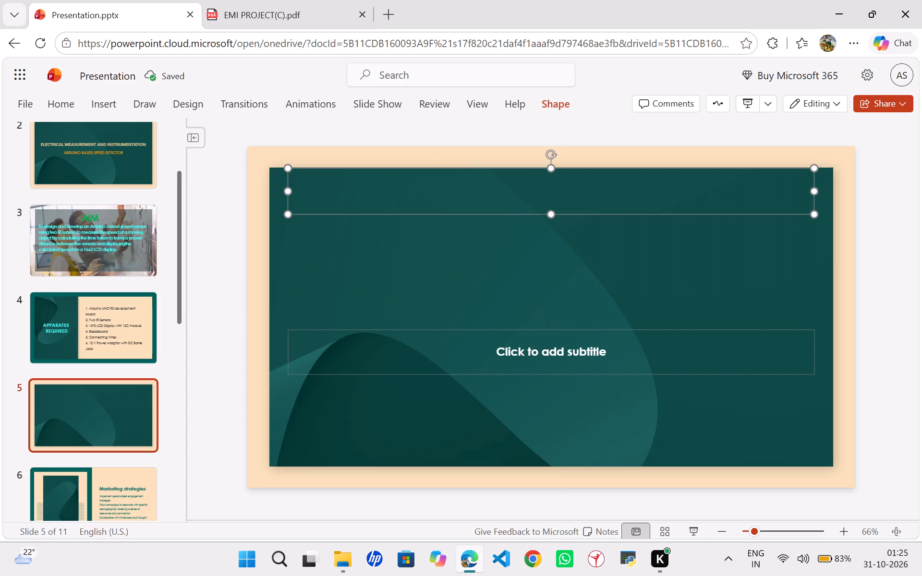
{"action": "left_click", "coordinate": [262, 0]}
{"action": "scroll", "coordinate": [269, 153], "scroll_direction": "up", "scroll_amount": 2}
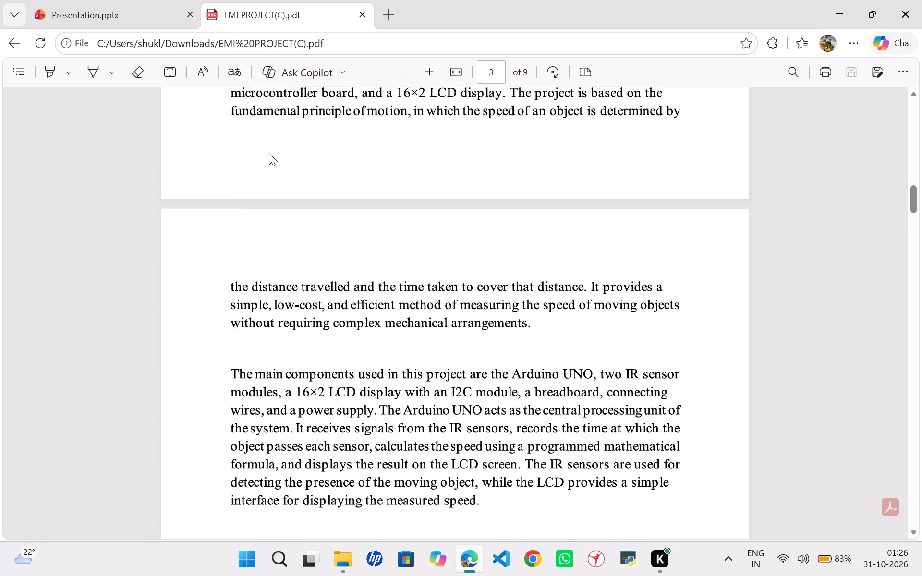
{"action": "scroll", "coordinate": [269, 153], "scroll_direction": "up", "scroll_amount": 2}
{"action": "left_click_drag", "start_coordinate": [271, 232], "coordinate": [354, 235]}
{"action": "left_click", "coordinate": [339, 226]}
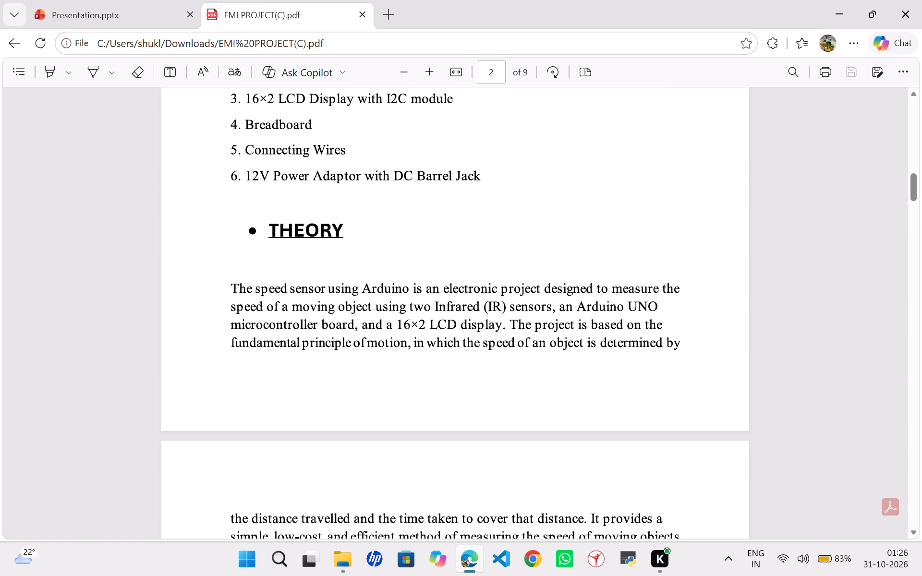
{"action": "left_click_drag", "start_coordinate": [269, 231], "coordinate": [342, 232]}
{"action": "key", "text": "ctrl+c"}
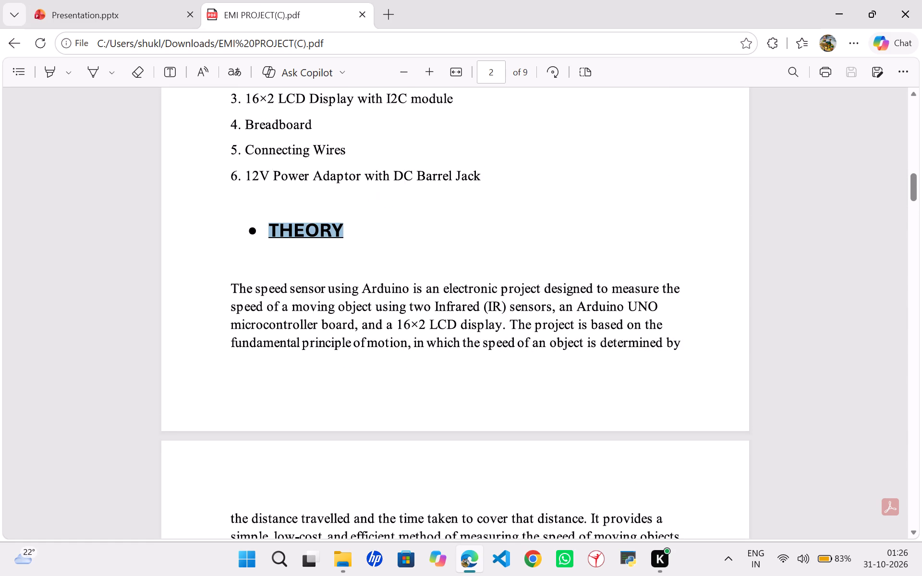
{"action": "left_click", "coordinate": [116, 1]}
{"action": "key", "text": "ctrl+v"}
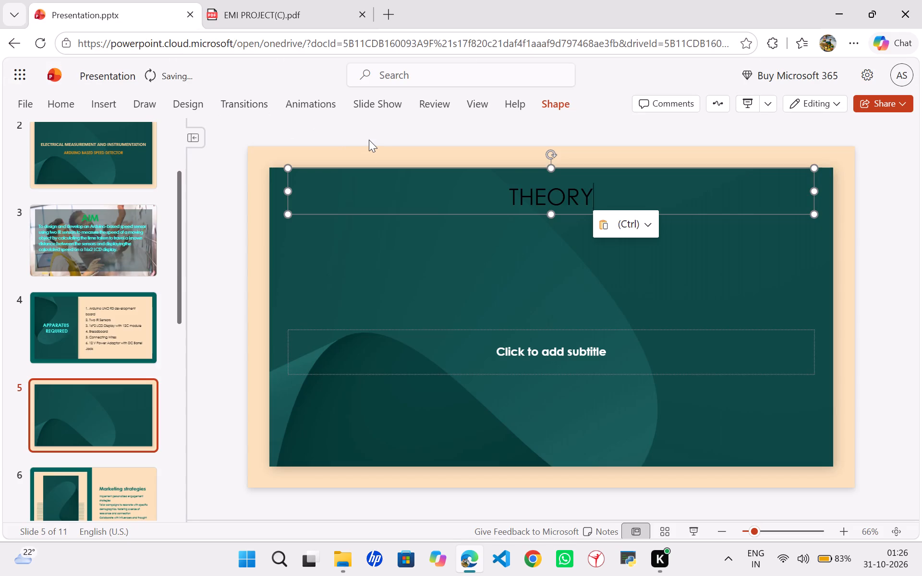
Format the THEORY title on slide 5 in bold black Angsana New.
{"action": "left_click_drag", "start_coordinate": [511, 197], "coordinate": [594, 203]}
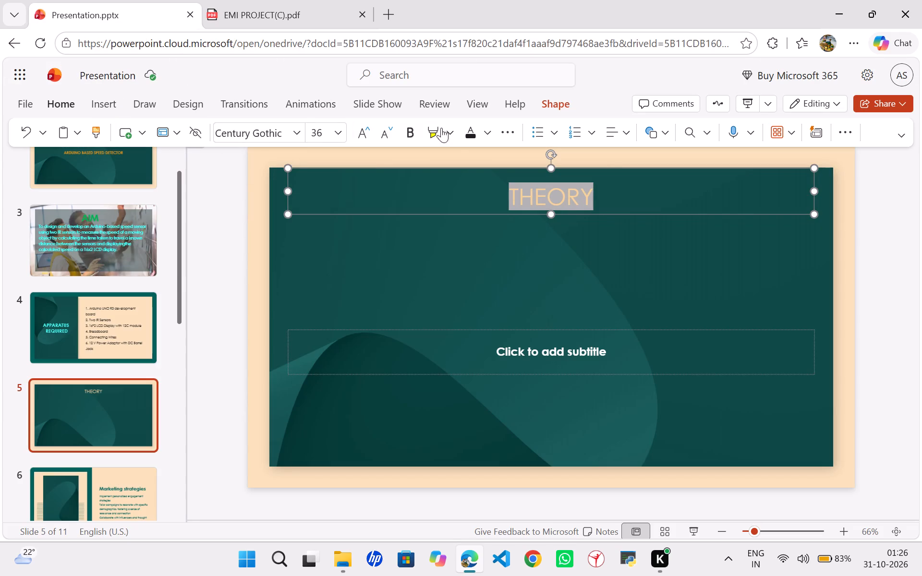
{"action": "left_click", "coordinate": [482, 132]}
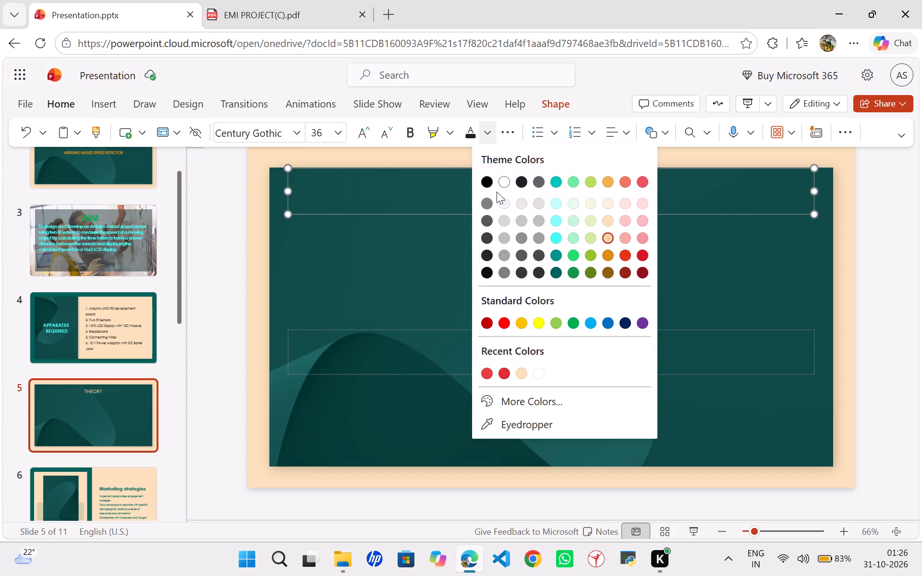
{"action": "left_click", "coordinate": [488, 183]}
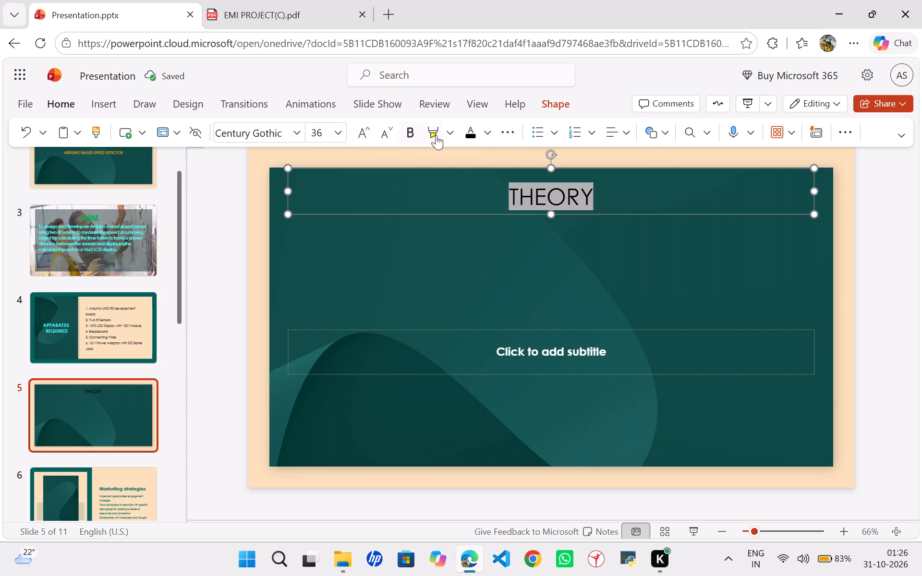
{"action": "left_click", "coordinate": [409, 133]}
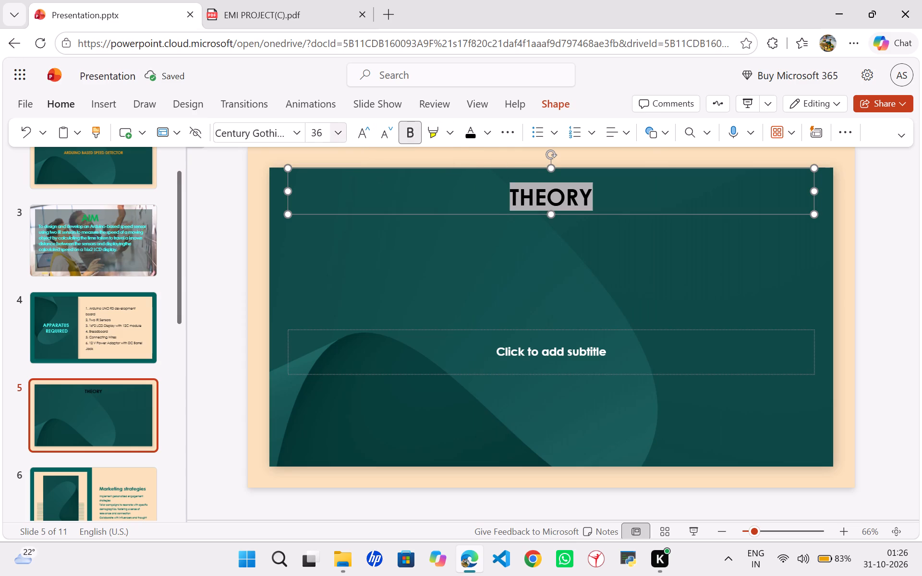
{"action": "left_click", "coordinate": [292, 128]}
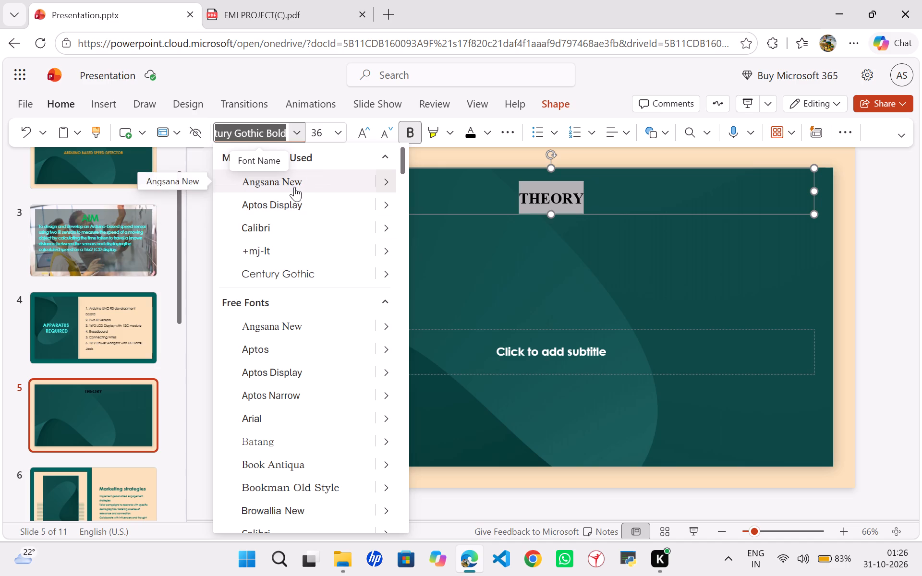
{"action": "left_click", "coordinate": [297, 187]}
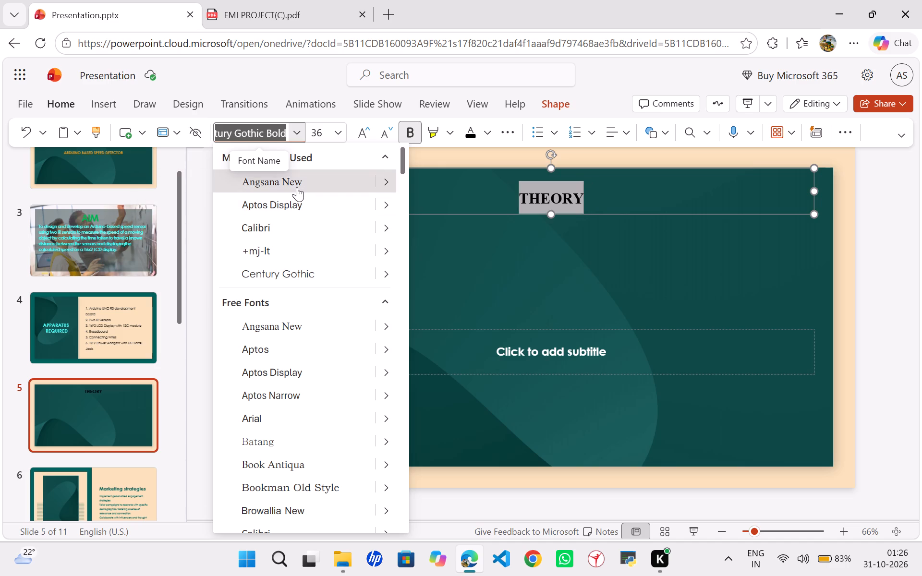
Change the font of the whole apparatus list on slide 4 to Aptos Display.
{"action": "left_click", "coordinate": [100, 239]}
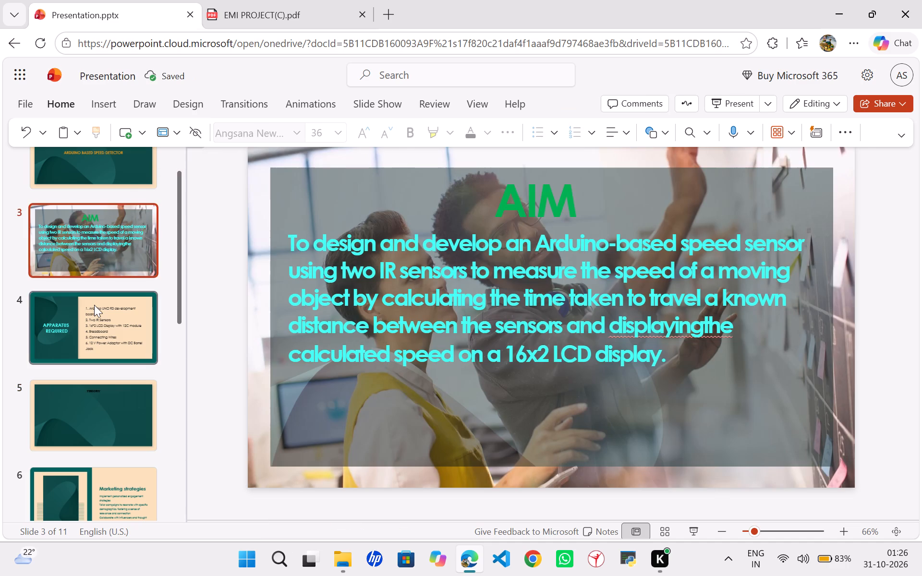
{"action": "left_click", "coordinate": [94, 305]}
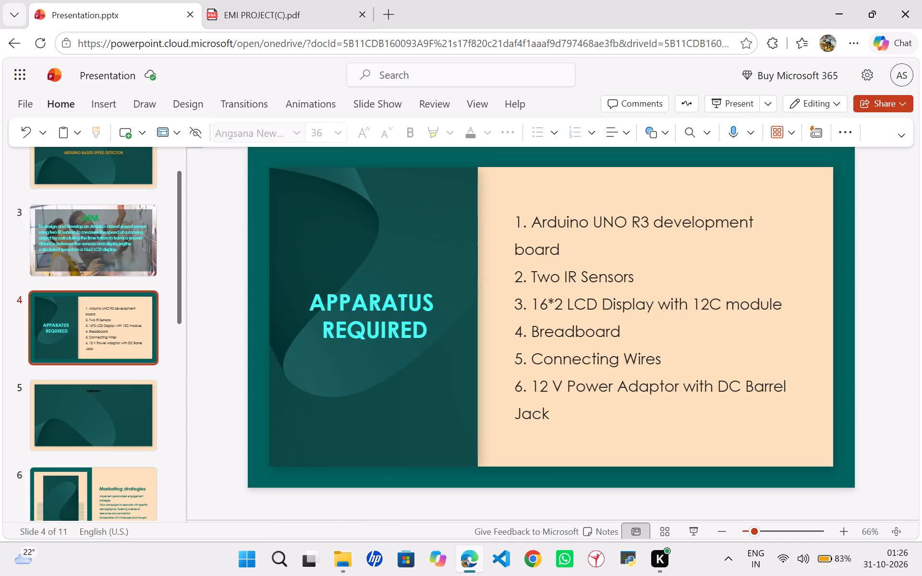
{"action": "left_click", "coordinate": [339, 288]}
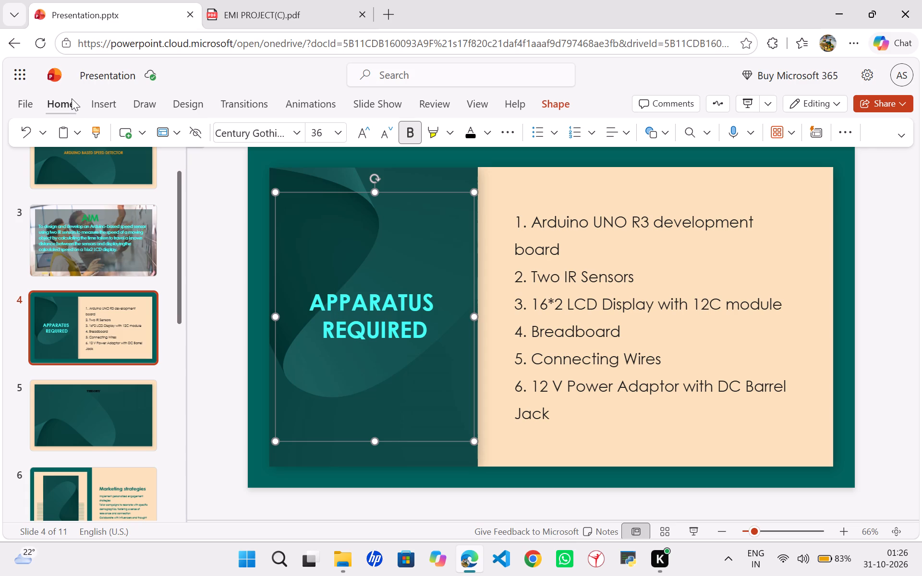
{"action": "left_click", "coordinate": [94, 217]}
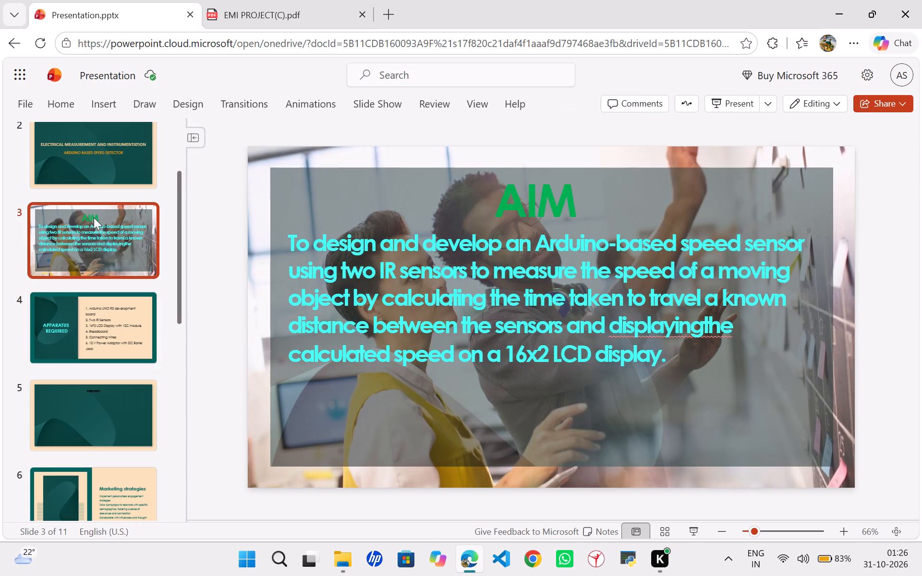
{"action": "left_click", "coordinate": [132, 290]}
{"action": "left_click", "coordinate": [128, 319]}
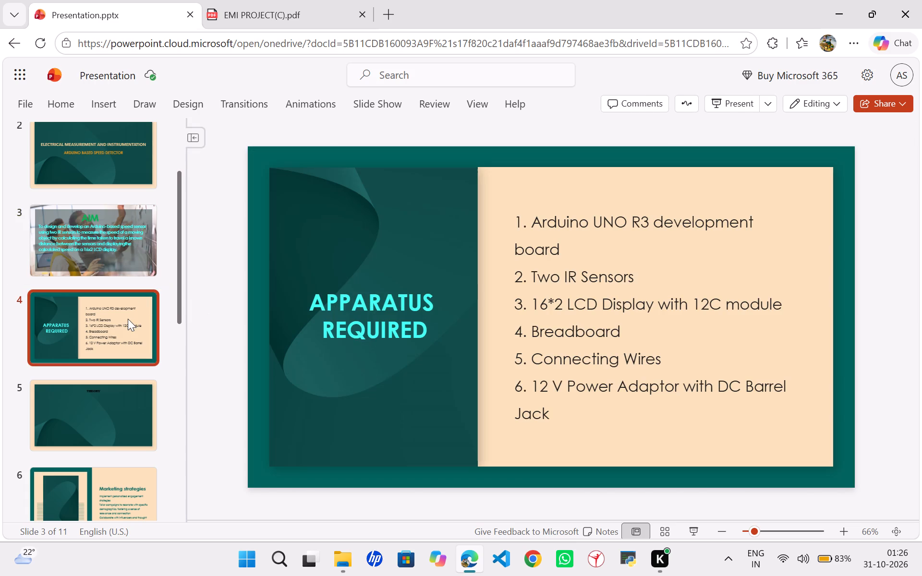
{"action": "left_click", "coordinate": [551, 218]}
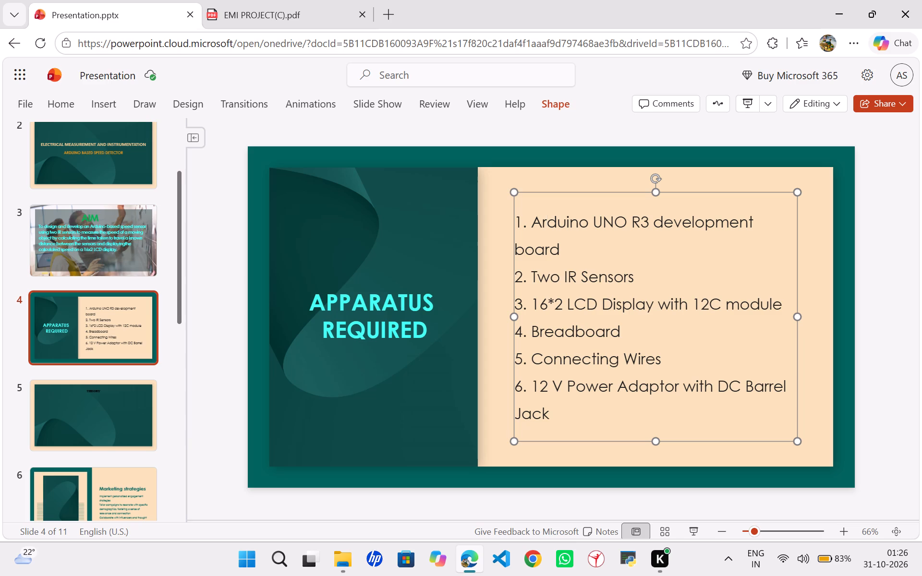
{"action": "left_click_drag", "start_coordinate": [517, 223], "coordinate": [552, 434]}
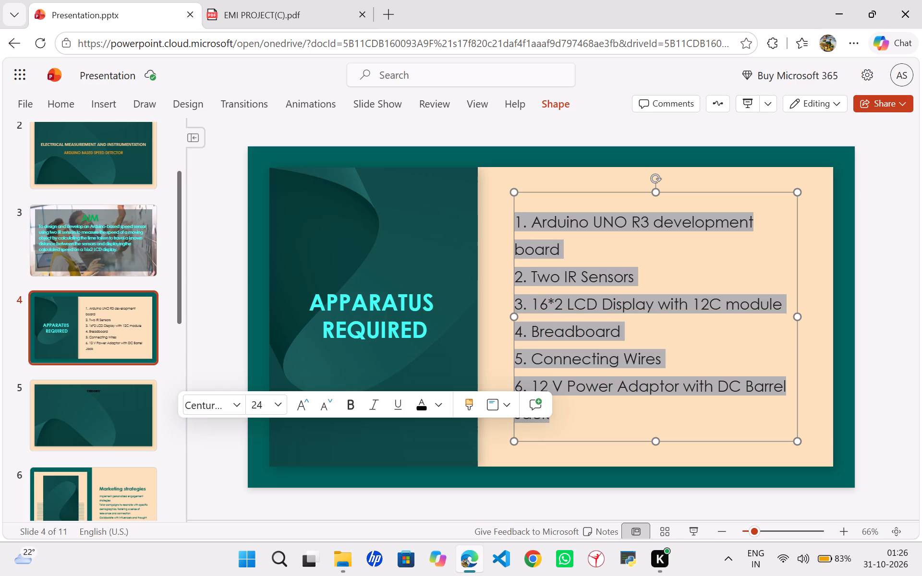
{"action": "left_click", "coordinate": [240, 410]}
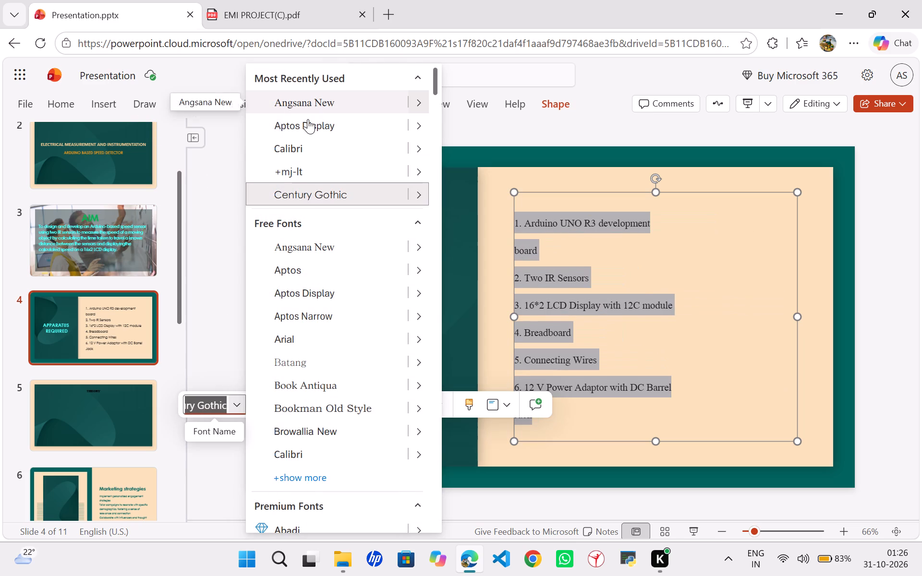
{"action": "left_click", "coordinate": [307, 124]}
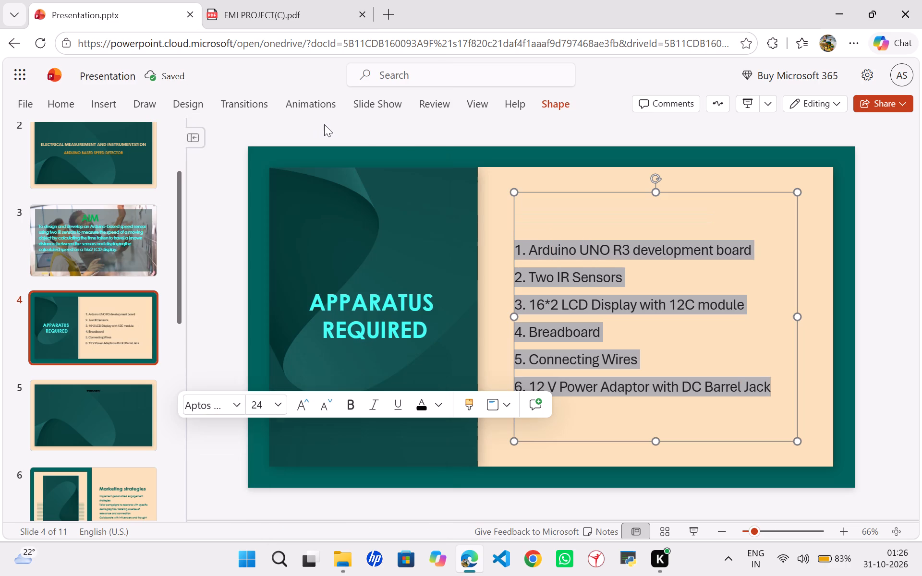
Set the font size of the whole apparatus list to 26.
{"action": "left_click", "coordinate": [282, 410]}
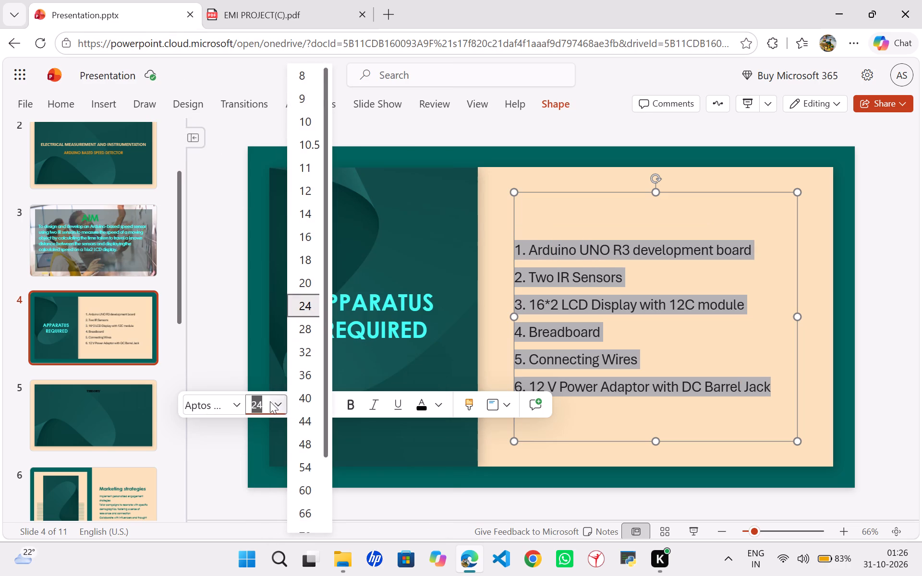
{"action": "left_click", "coordinate": [267, 401]}
{"action": "key", "text": "BackSpace"}
{"action": "key", "text": "6"}
{"action": "key", "text": "Return"}
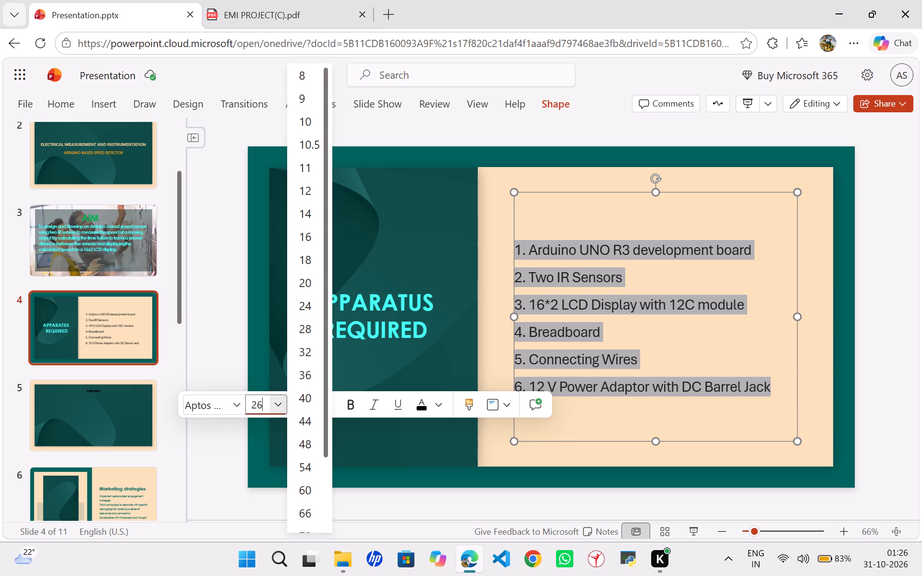
{"action": "left_click", "coordinate": [284, 342]}
Change the font of the whole AIM paragraph on slide 3 to Aptos Display.
{"action": "left_click", "coordinate": [109, 217]}
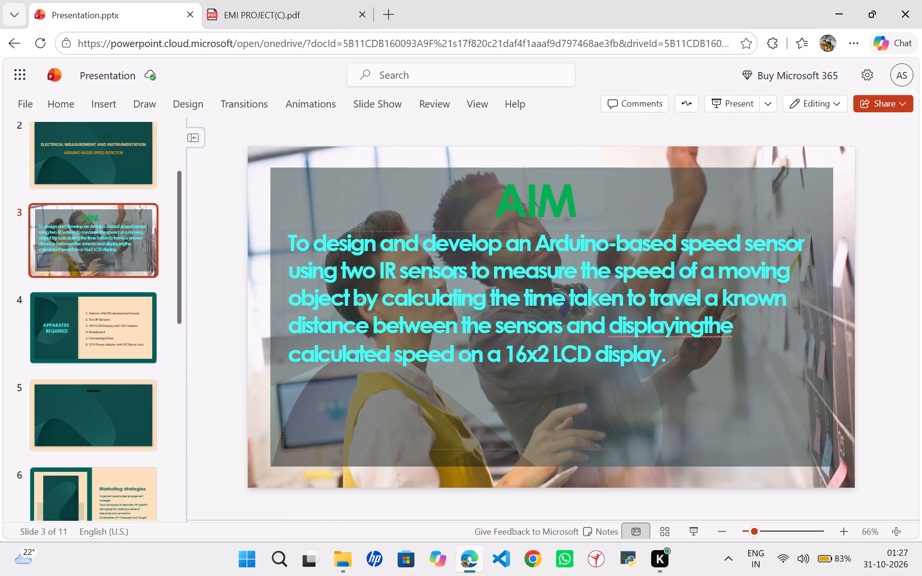
{"action": "left_click", "coordinate": [302, 248]}
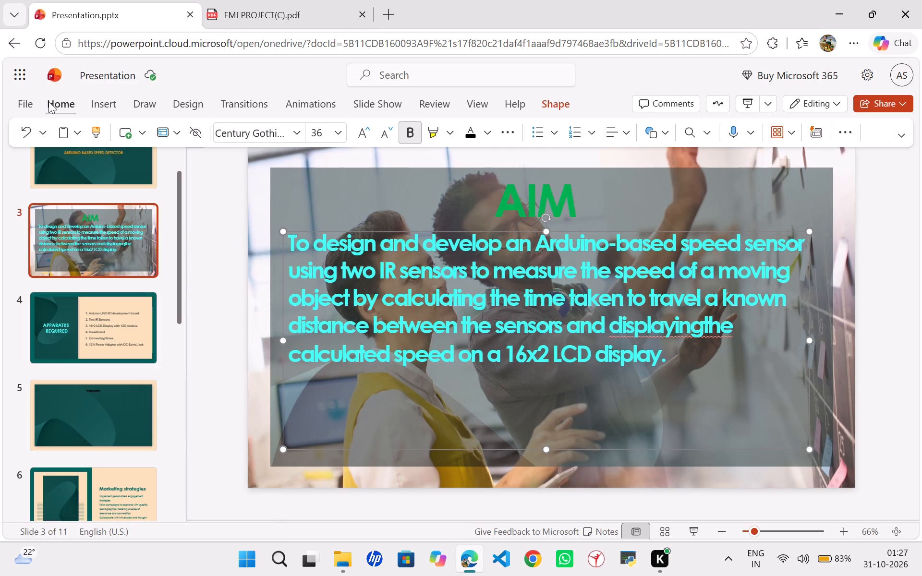
{"action": "left_click", "coordinate": [292, 244]}
{"action": "left_click", "coordinate": [287, 247]}
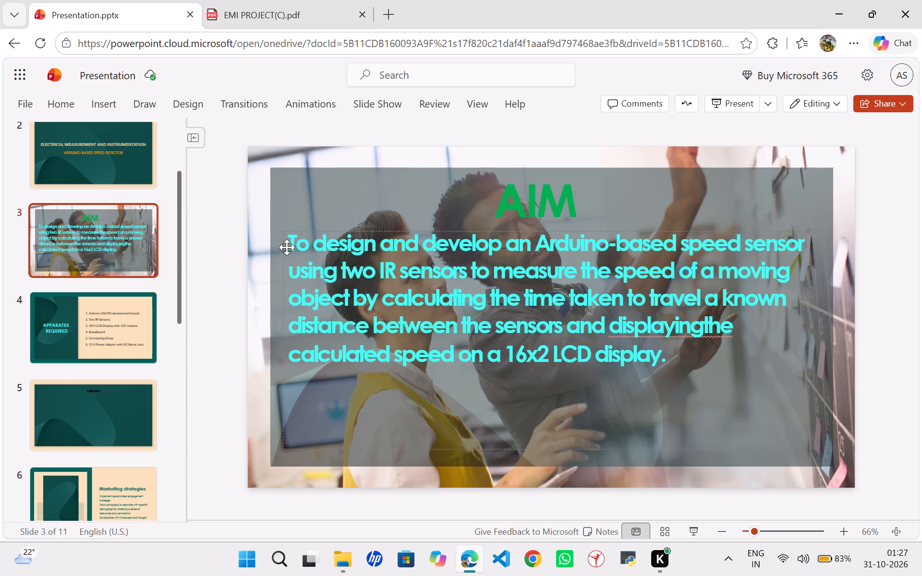
{"action": "left_click", "coordinate": [289, 245]}
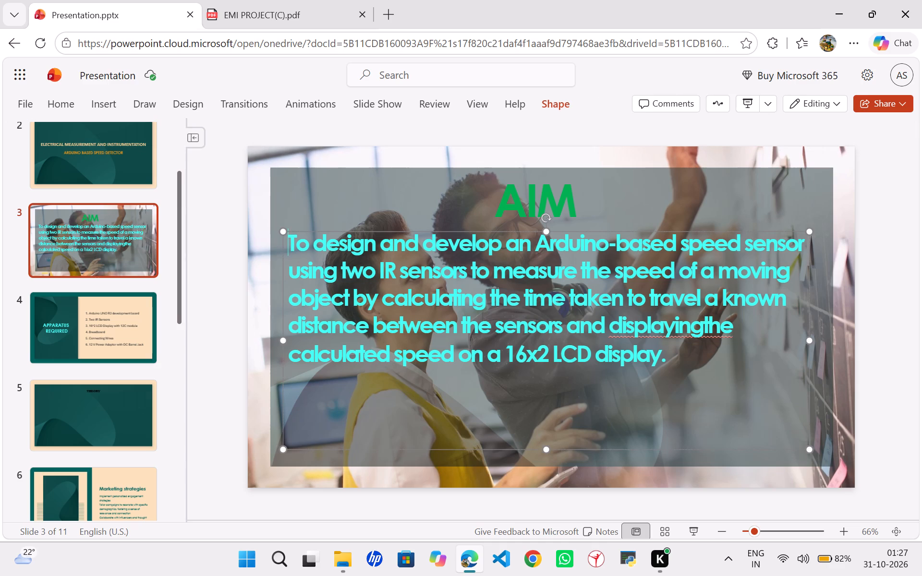
{"action": "left_click_drag", "start_coordinate": [289, 245], "coordinate": [669, 367]}
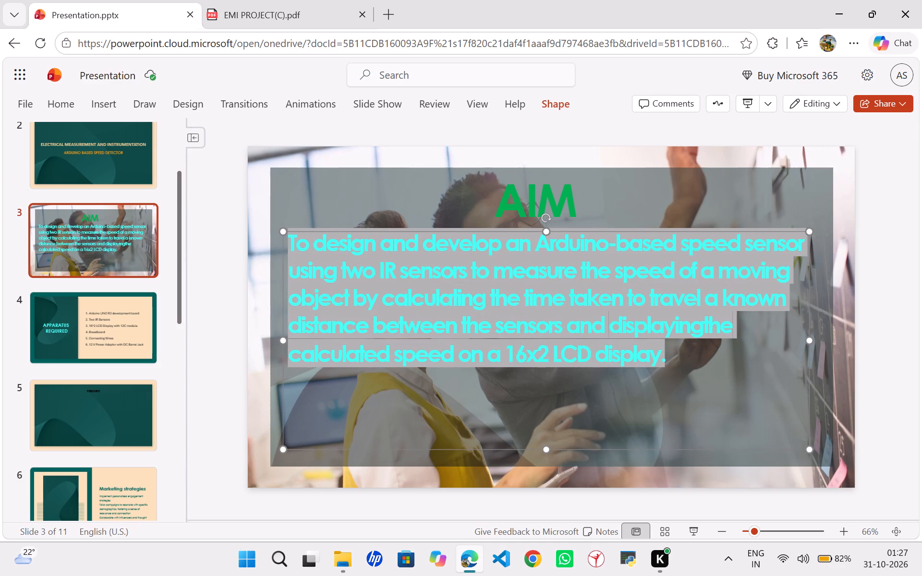
{"action": "left_click_drag", "start_coordinate": [669, 367], "coordinate": [669, 366]}
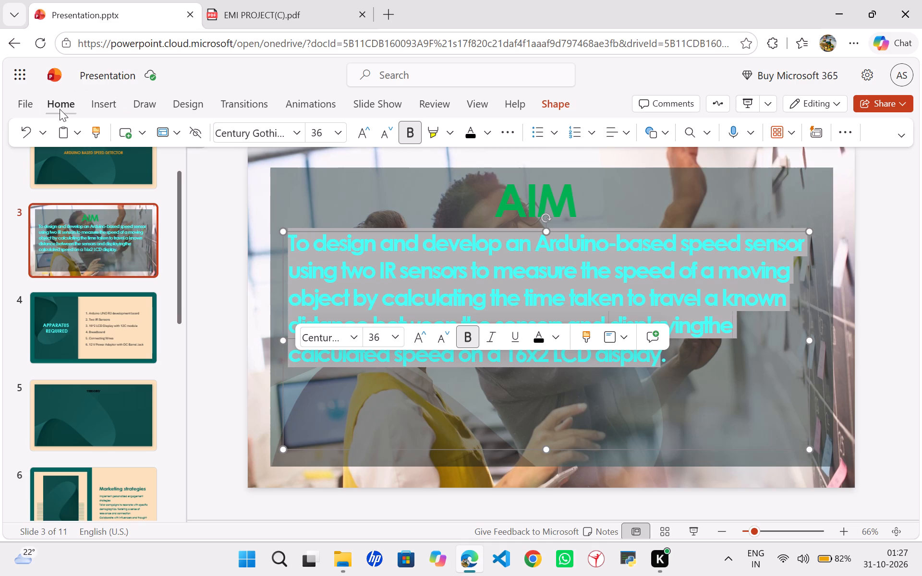
{"action": "left_click", "coordinate": [291, 137]}
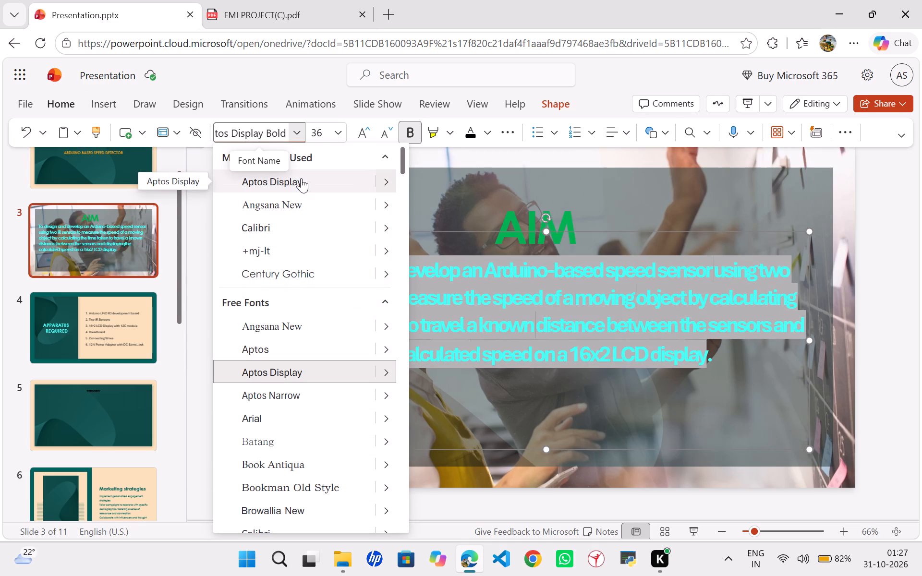
{"action": "left_click", "coordinate": [301, 178]}
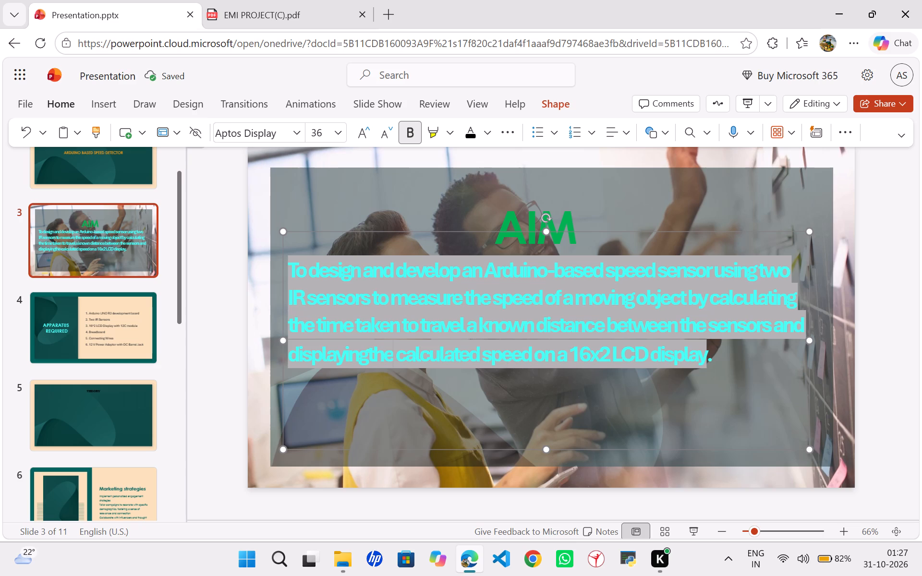
Set the font size of the AIM paragraph to 38.
{"action": "left_click", "coordinate": [322, 132]}
{"action": "key", "text": "BackSpace"}
{"action": "type", "text": "38"}
{"action": "key", "text": "Return"}
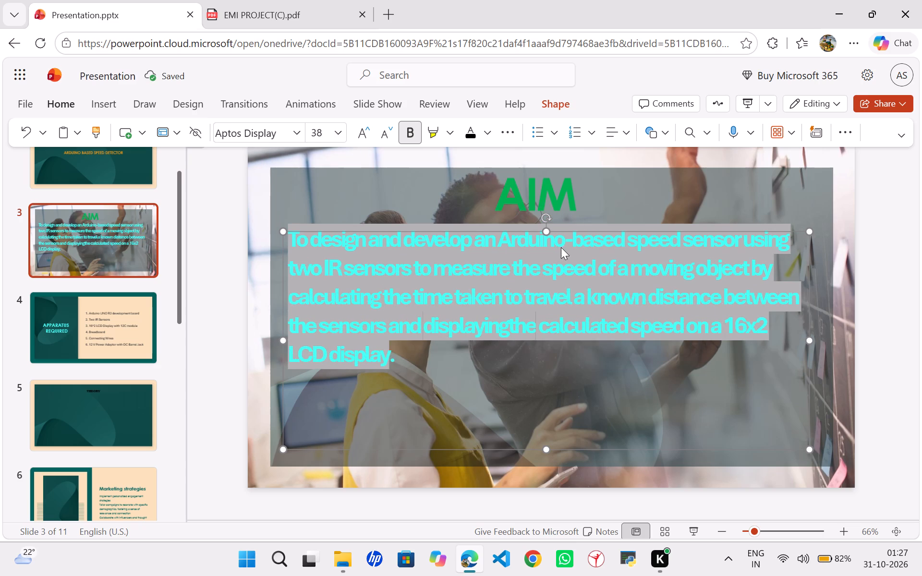
Lower the top edge of the AIM paragraph's text box slightly, keeping its bottom edge in place.
{"action": "left_click_drag", "start_coordinate": [548, 235], "coordinate": [551, 251]}
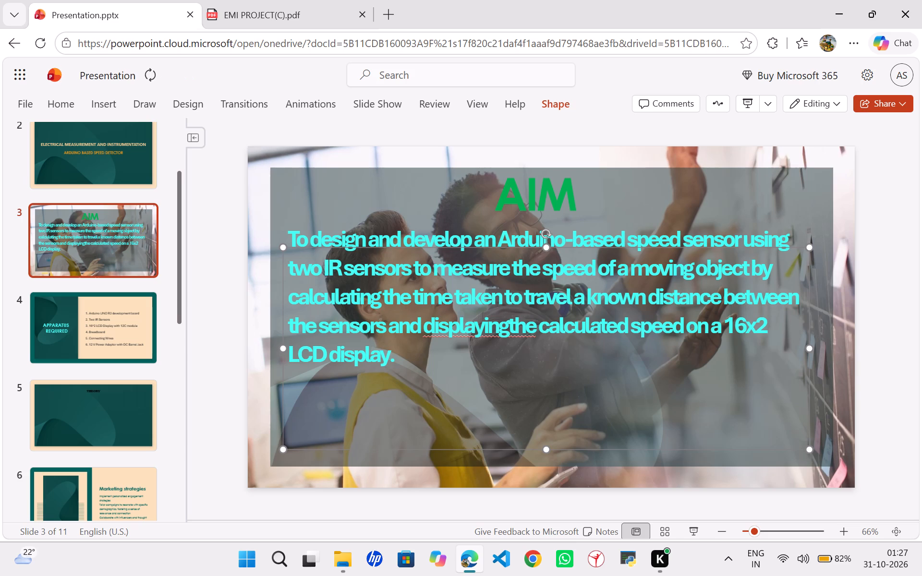
{"action": "left_click", "coordinate": [381, 215]}
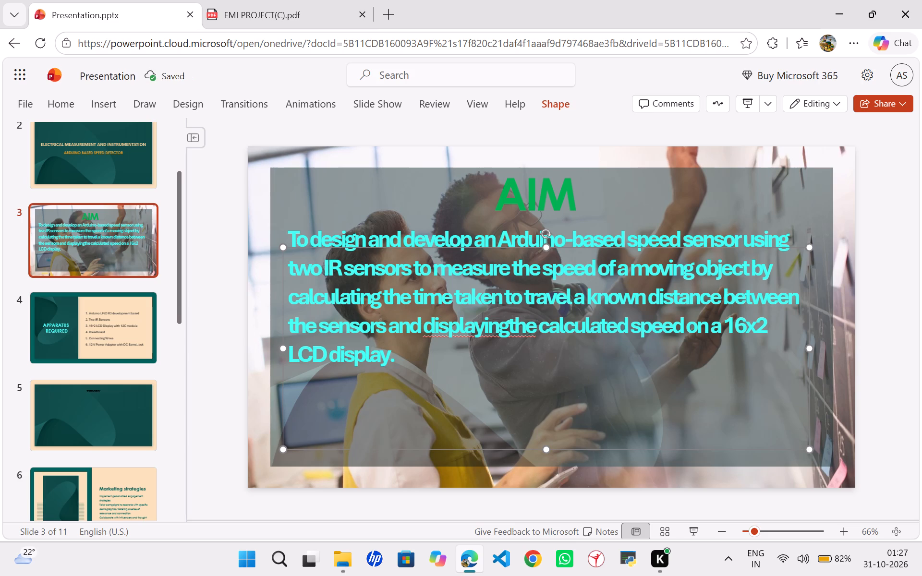
{"action": "left_click", "coordinate": [232, 319]}
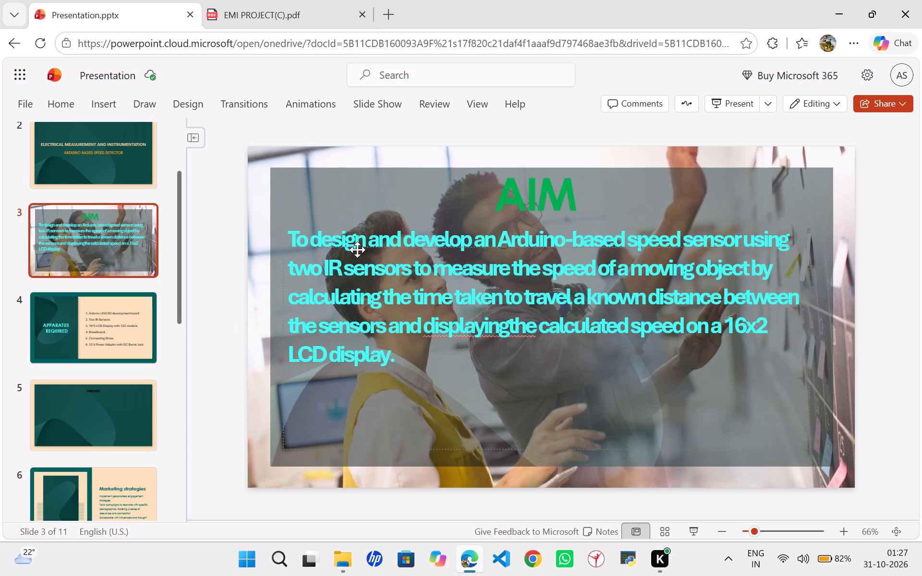
{"action": "left_click", "coordinate": [369, 244]}
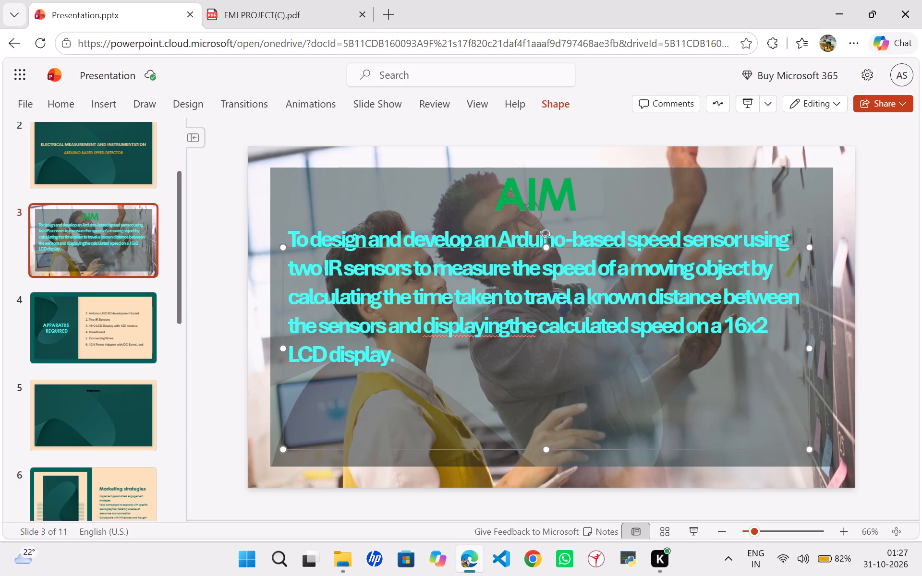
Set the font size of the THEORY title on slide 5 to 48.
{"action": "left_click", "coordinate": [54, 337]}
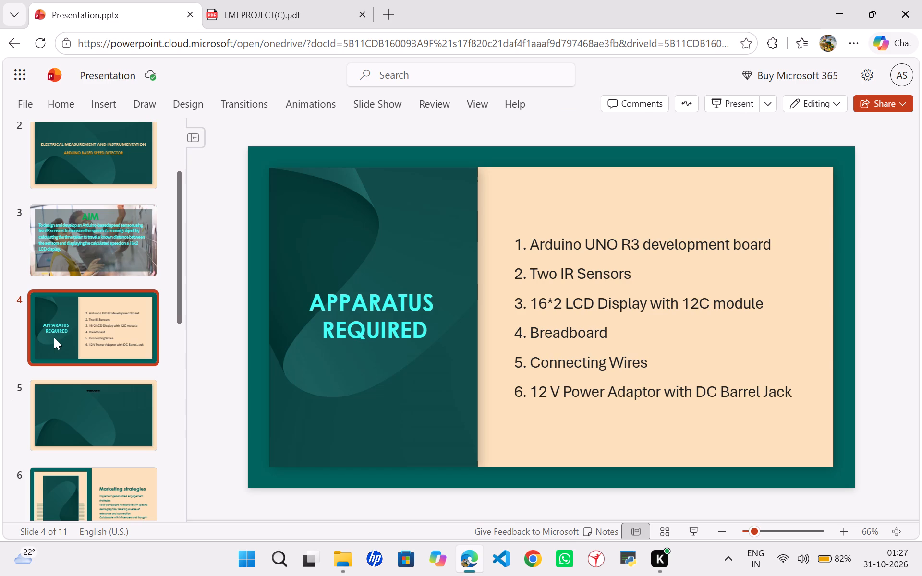
{"action": "left_click", "coordinate": [94, 421]}
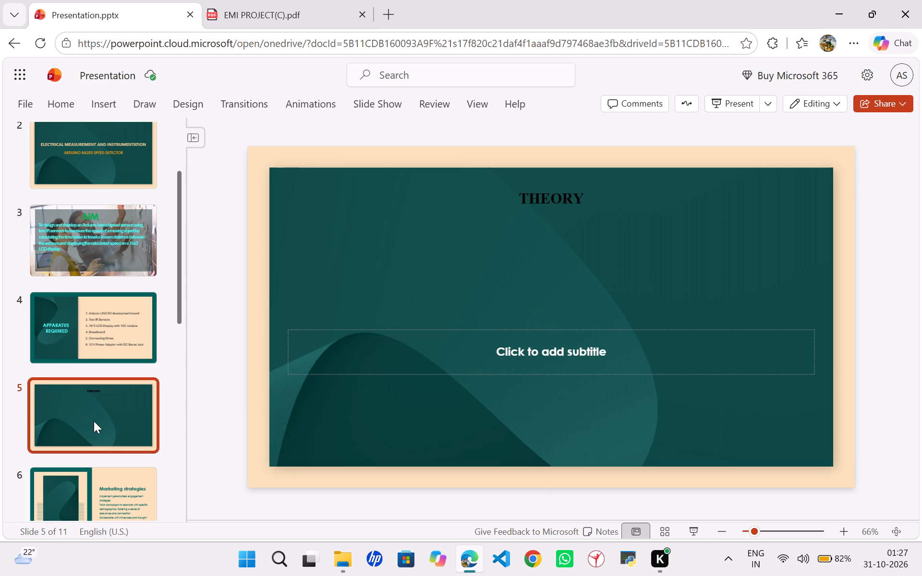
{"action": "left_click", "coordinate": [522, 197]}
{"action": "left_click_drag", "start_coordinate": [519, 196], "coordinate": [592, 191]}
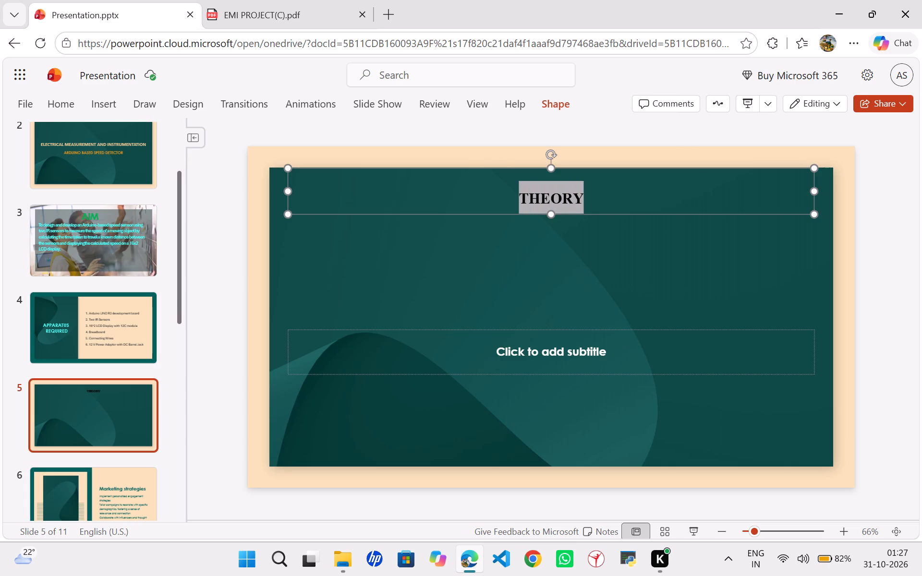
{"action": "left_click_drag", "start_coordinate": [592, 191], "coordinate": [594, 191]}
{"action": "left_click", "coordinate": [322, 161]}
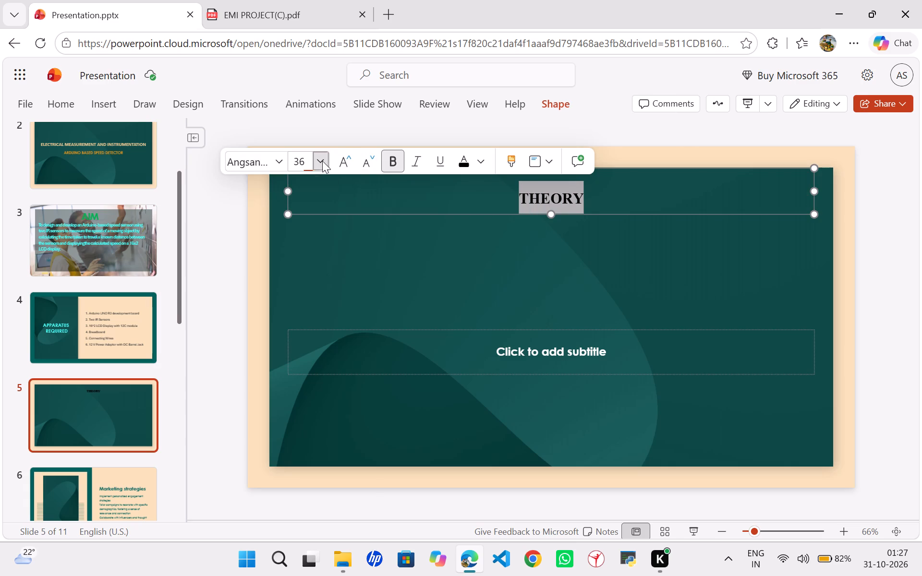
{"action": "left_click", "coordinate": [347, 438]}
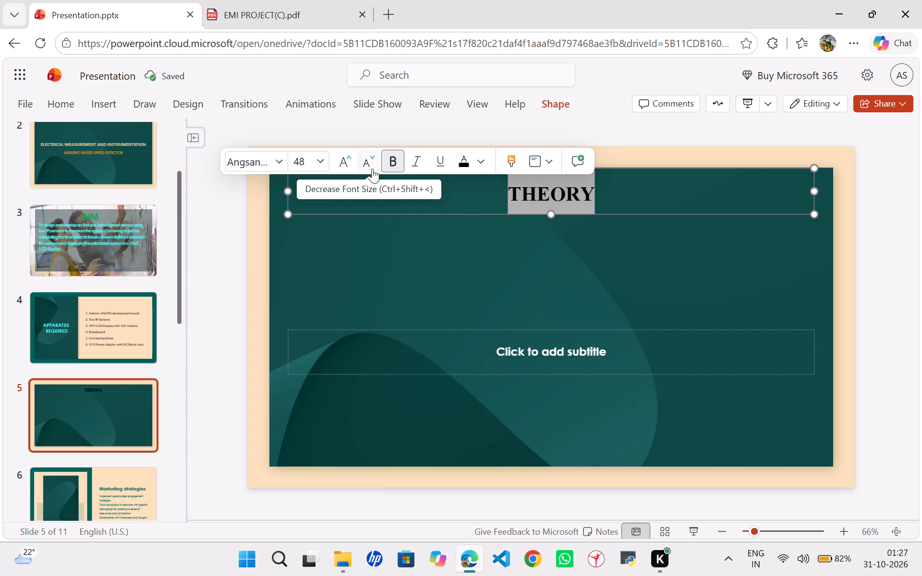
{"action": "left_click", "coordinate": [530, 265]}
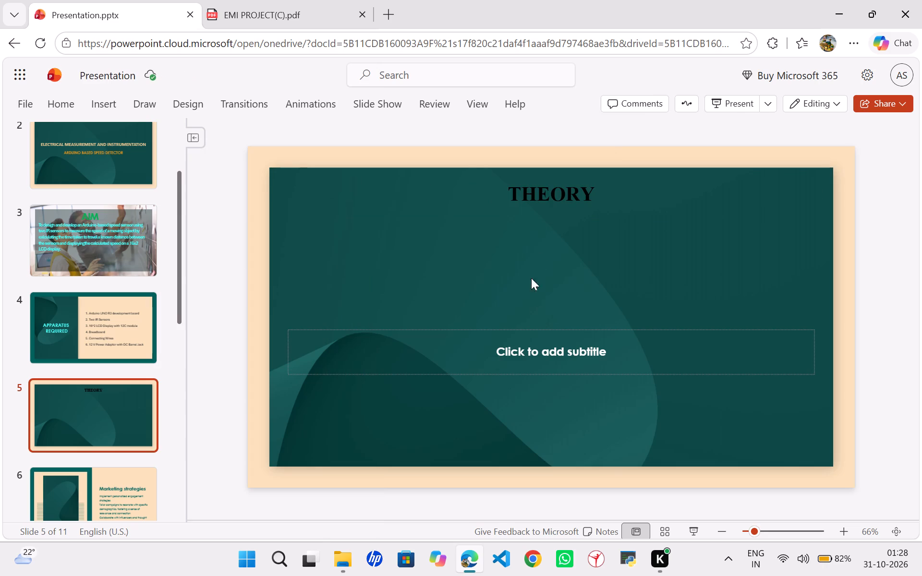
Recolour the THEORY title with the lime green theme colour.
{"action": "left_click", "coordinate": [509, 193]}
{"action": "left_click_drag", "start_coordinate": [509, 193], "coordinate": [592, 198]}
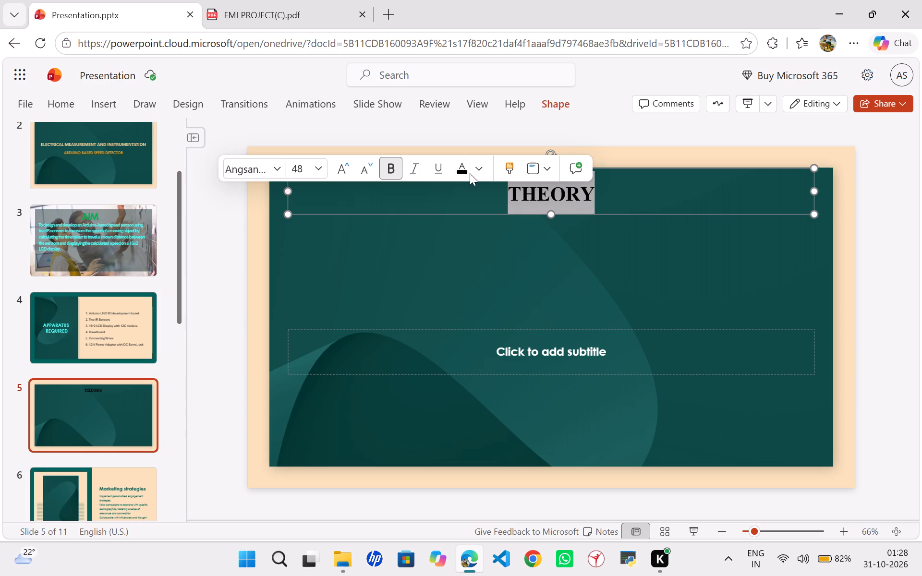
{"action": "left_click", "coordinate": [477, 167]}
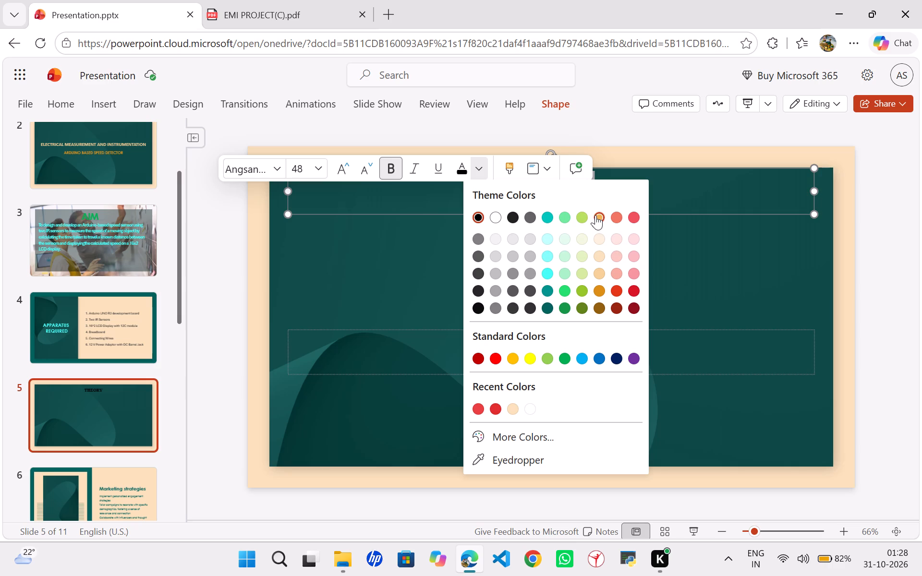
{"action": "left_click", "coordinate": [580, 215]}
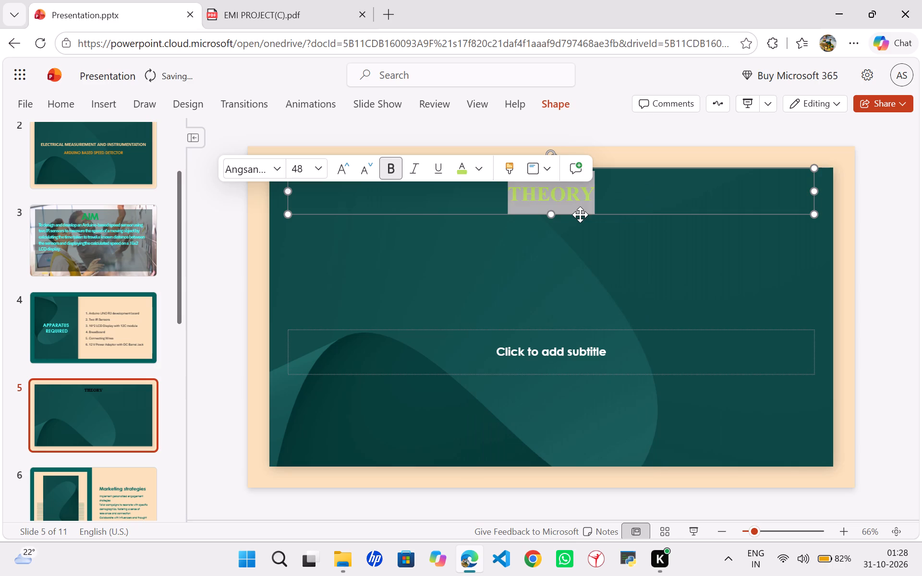
{"action": "left_click", "coordinate": [555, 267]}
Extend the subtitle placeholder on slide 5 upward so its top edge reaches the bottom of the THEORY title.
{"action": "left_click", "coordinate": [528, 352]}
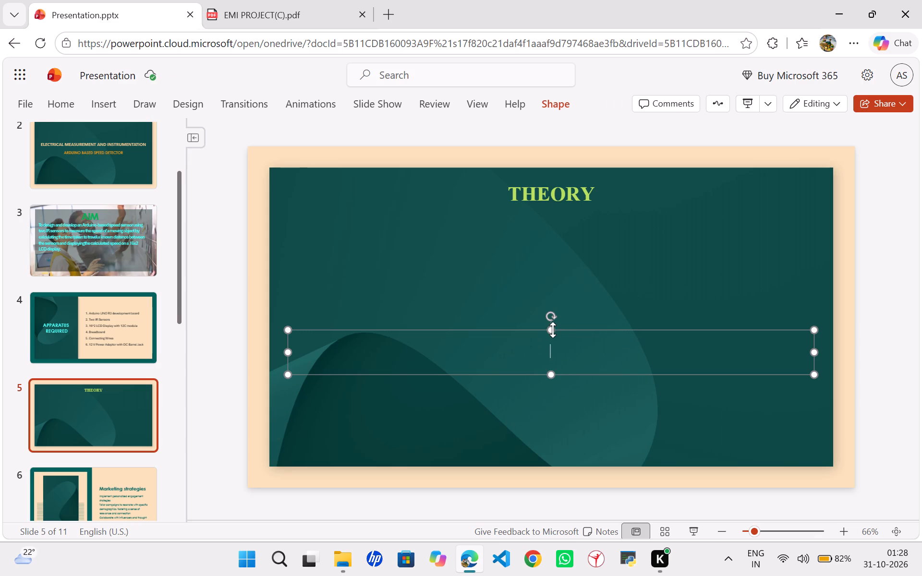
{"action": "left_click_drag", "start_coordinate": [553, 330], "coordinate": [562, 205]}
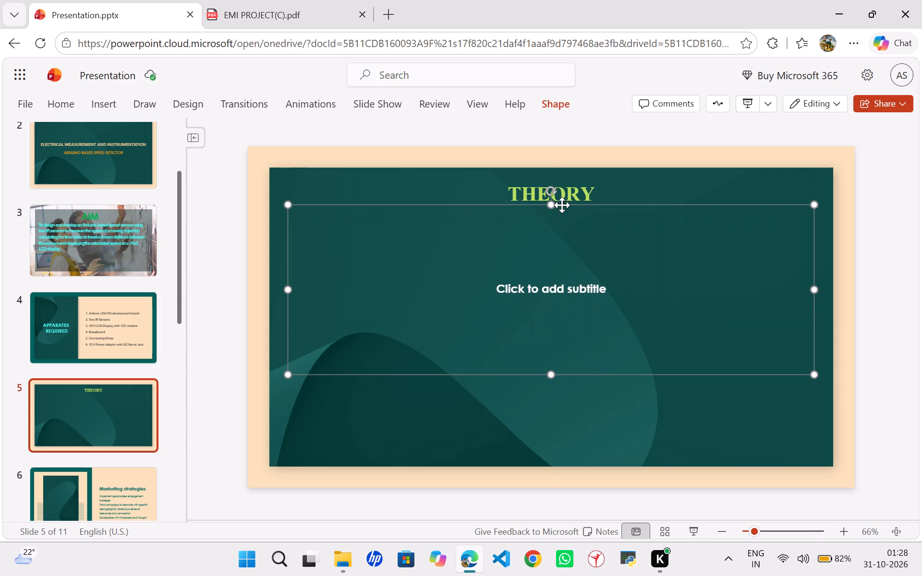
Left-align the text of the subtitle placeholder on slide 5.
{"action": "left_click", "coordinate": [538, 298]}
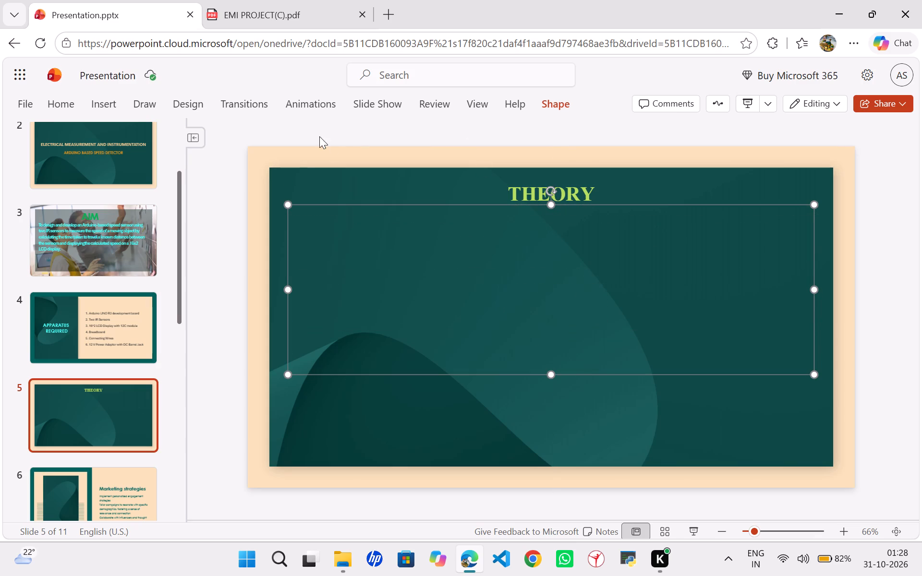
{"action": "left_click", "coordinate": [241, 110]}
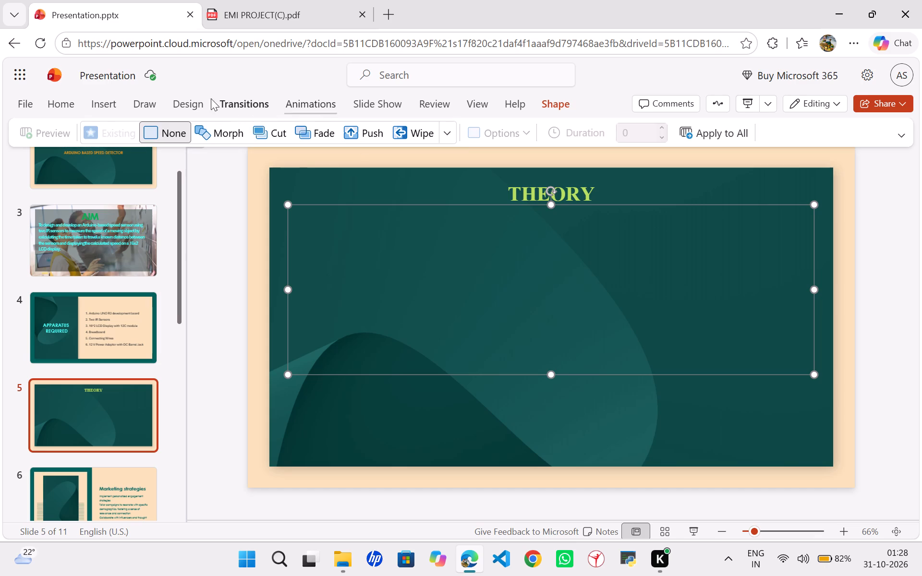
{"action": "left_click", "coordinate": [96, 99]}
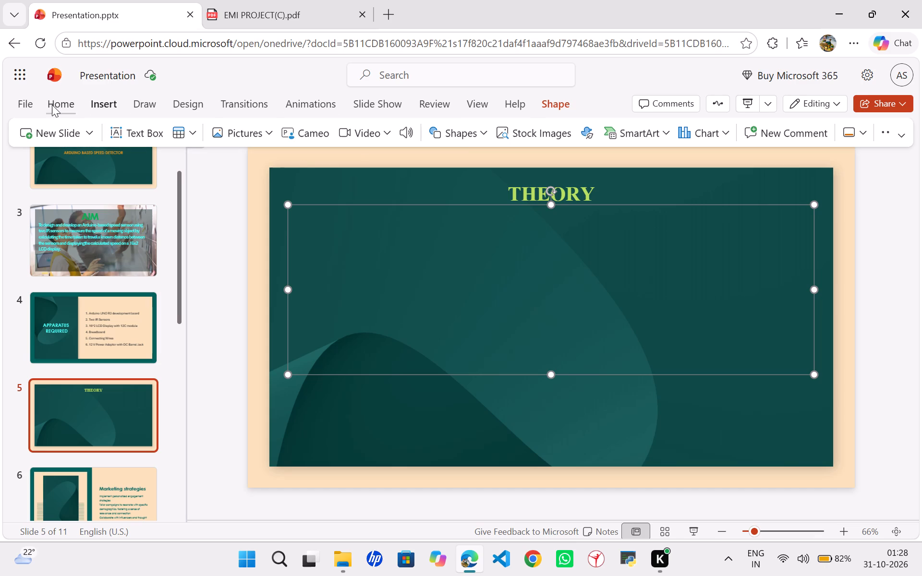
{"action": "left_click", "coordinate": [44, 104]}
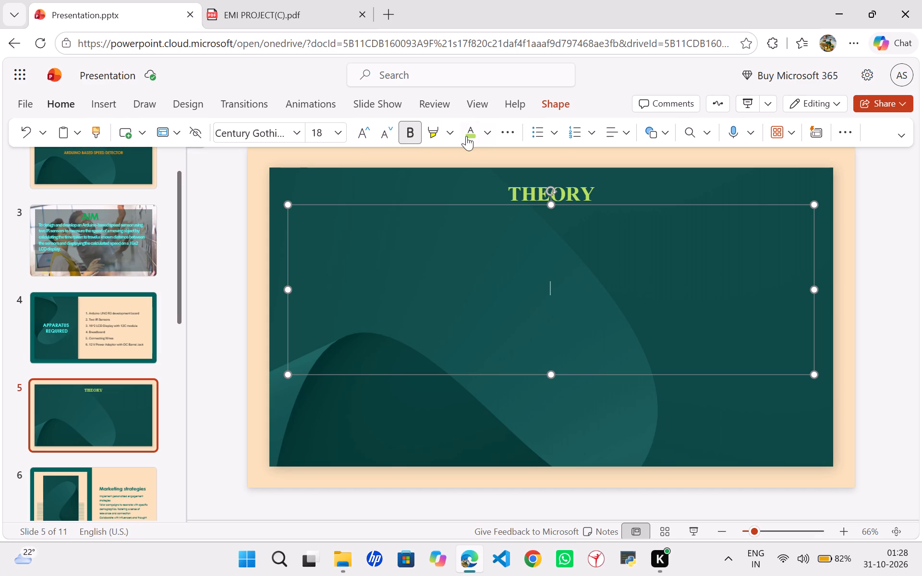
{"action": "left_click", "coordinate": [622, 124]}
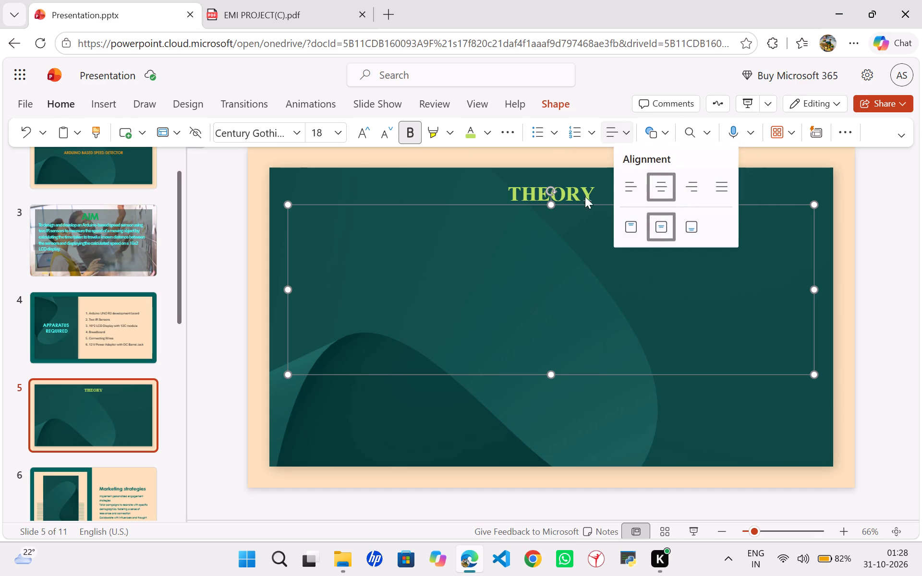
{"action": "left_click", "coordinate": [635, 187]}
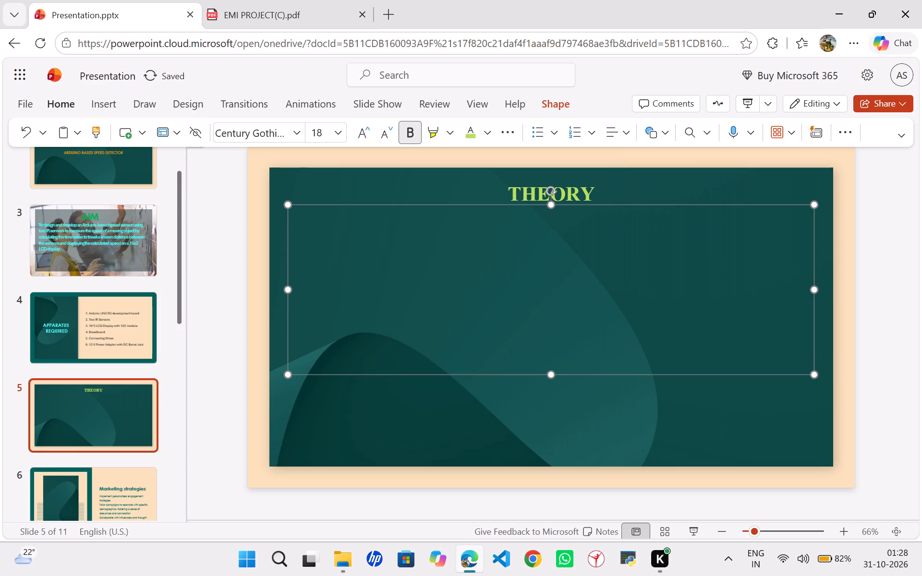
Copy the PDF paragraph from "The speed sensor using Arduino" to "complex mechanical arrangements." into the subtitle placeholder on slide 5.
{"action": "left_click", "coordinate": [307, 215]}
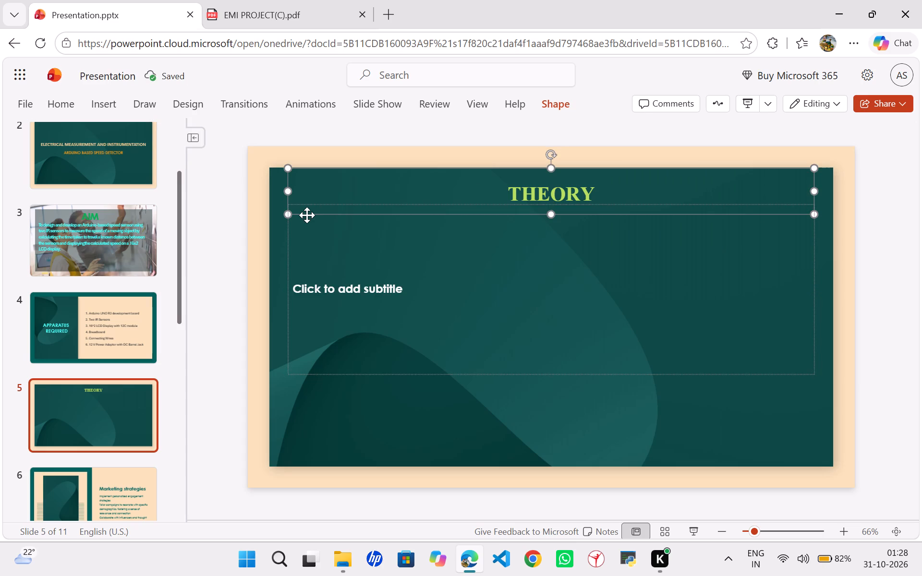
{"action": "left_click", "coordinate": [305, 241]}
{"action": "left_click", "coordinate": [305, 256]}
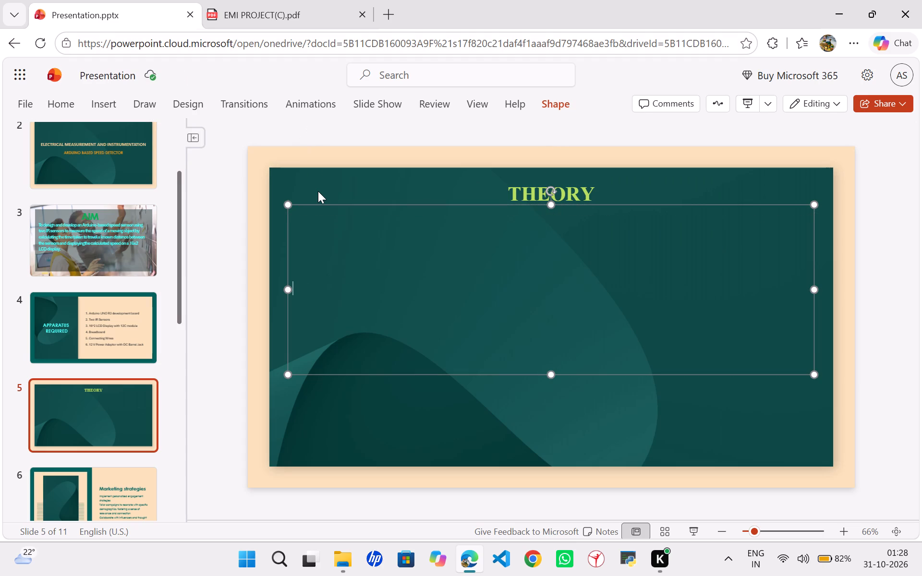
{"action": "key", "text": "alt+Tab"}
{"action": "scroll", "coordinate": [318, 191], "scroll_direction": "down", "scroll_amount": 2}
{"action": "scroll", "coordinate": [300, 189], "scroll_direction": "up", "scroll_amount": 1}
{"action": "left_click", "coordinate": [233, 113]}
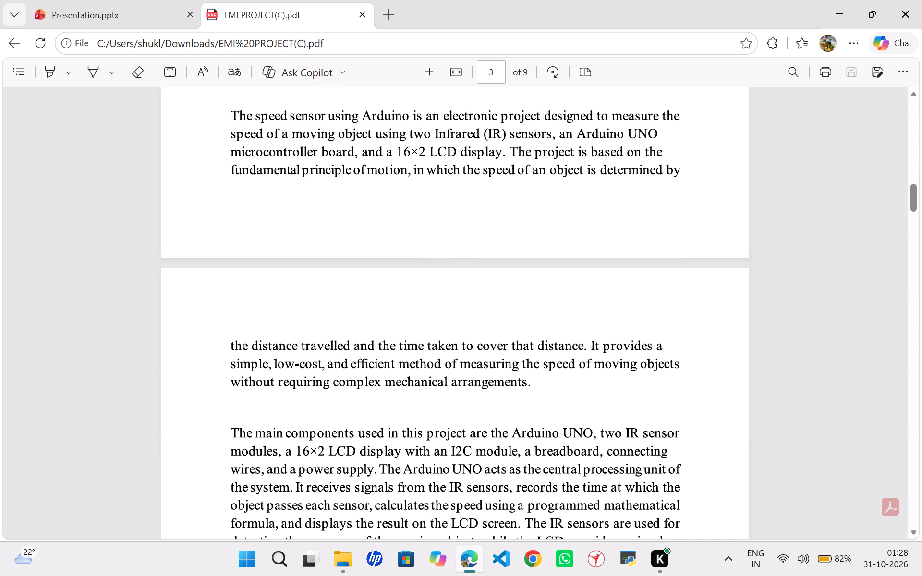
{"action": "left_click", "coordinate": [233, 113]}
{"action": "left_click", "coordinate": [233, 113]}
{"action": "left_click_drag", "start_coordinate": [233, 113], "coordinate": [330, 182]}
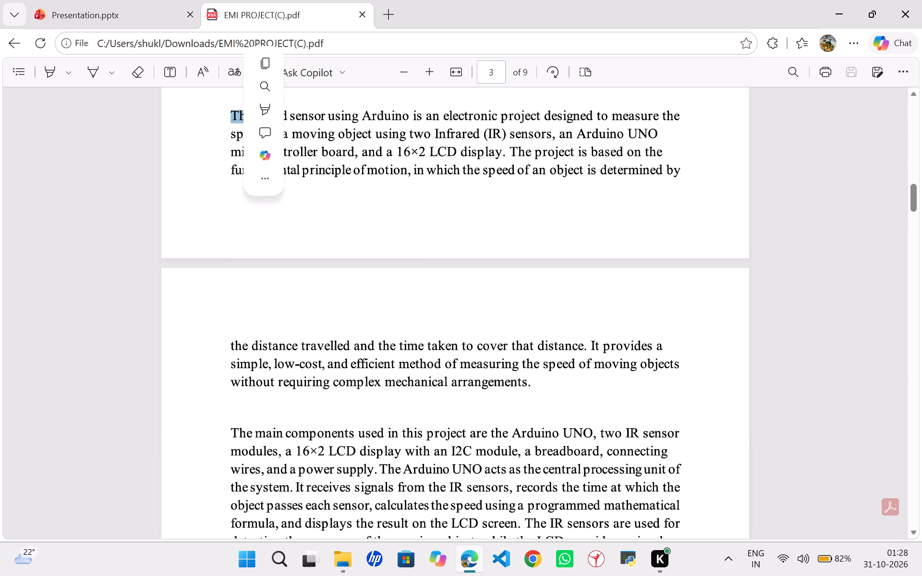
{"action": "left_click", "coordinate": [330, 182]}
{"action": "left_click_drag", "start_coordinate": [229, 116], "coordinate": [416, 271]}
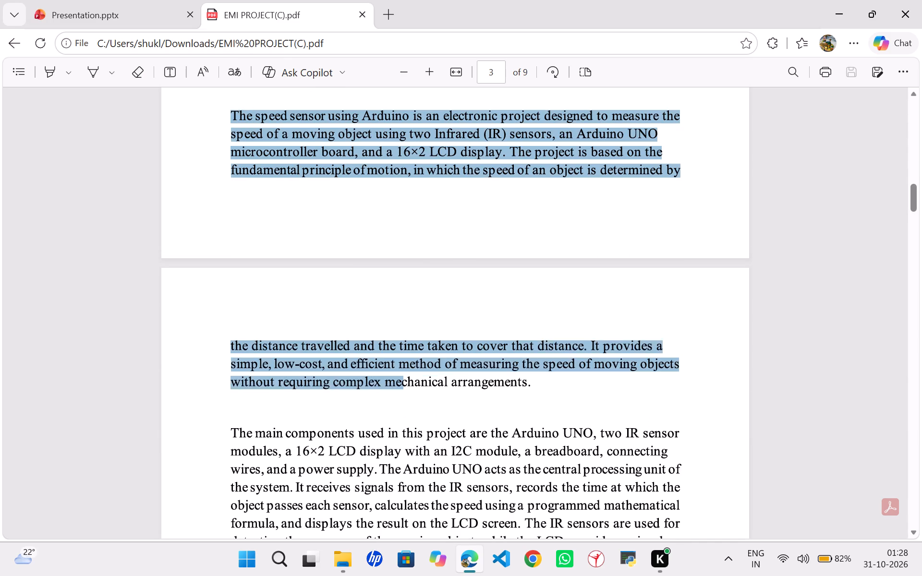
{"action": "left_click_drag", "start_coordinate": [416, 271], "coordinate": [536, 388]}
{"action": "key", "text": "ctrl+c"}
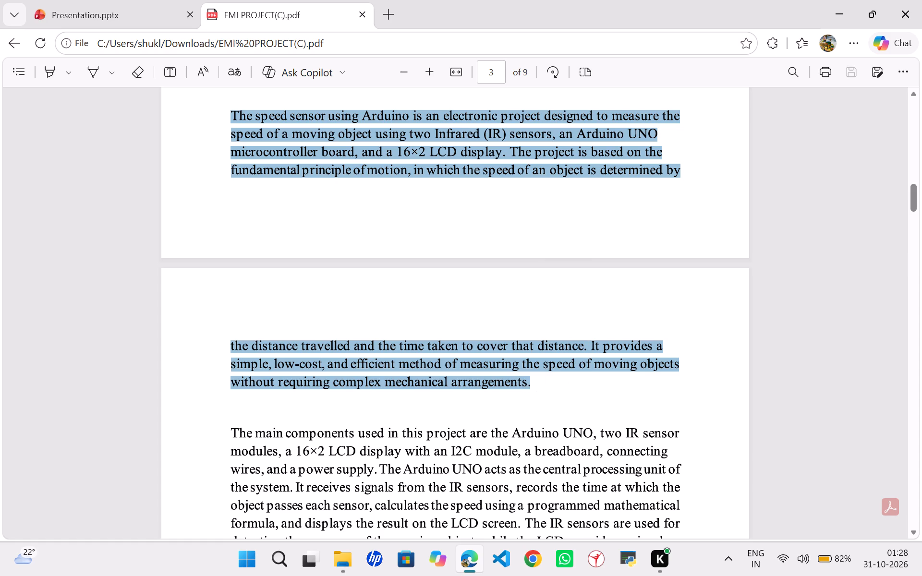
{"action": "key", "text": "alt+Tab"}
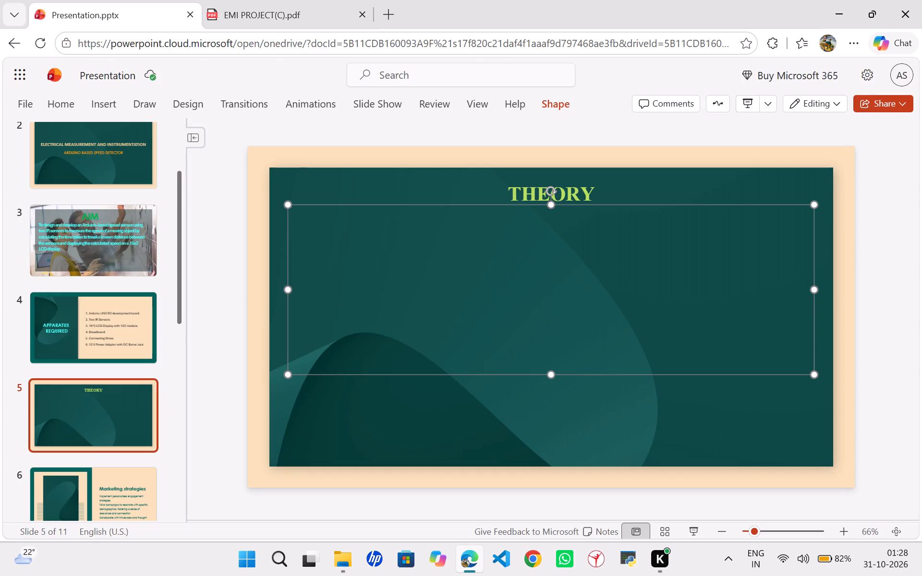
{"action": "key", "text": "ctrl+v"}
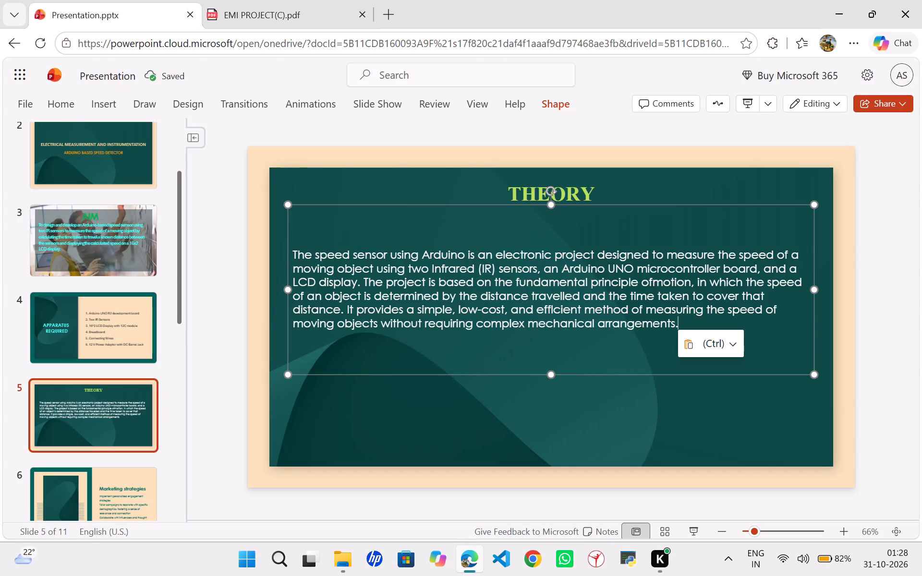
Change the font of the pasted theory paragraph on slide 5 to Calibri.
{"action": "left_click_drag", "start_coordinate": [292, 252], "coordinate": [697, 334]}
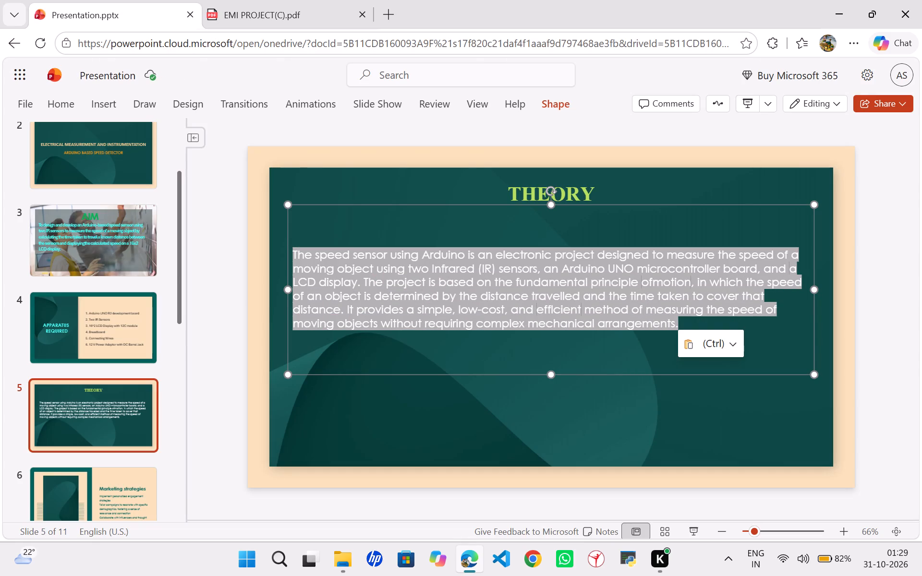
{"action": "left_click_drag", "start_coordinate": [697, 334], "coordinate": [699, 334]}
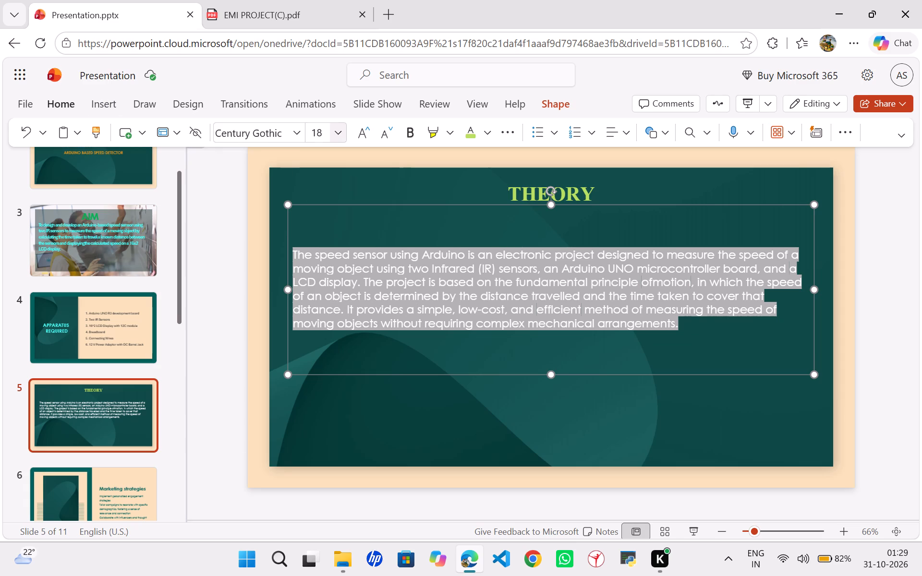
{"action": "left_click", "coordinate": [300, 131]}
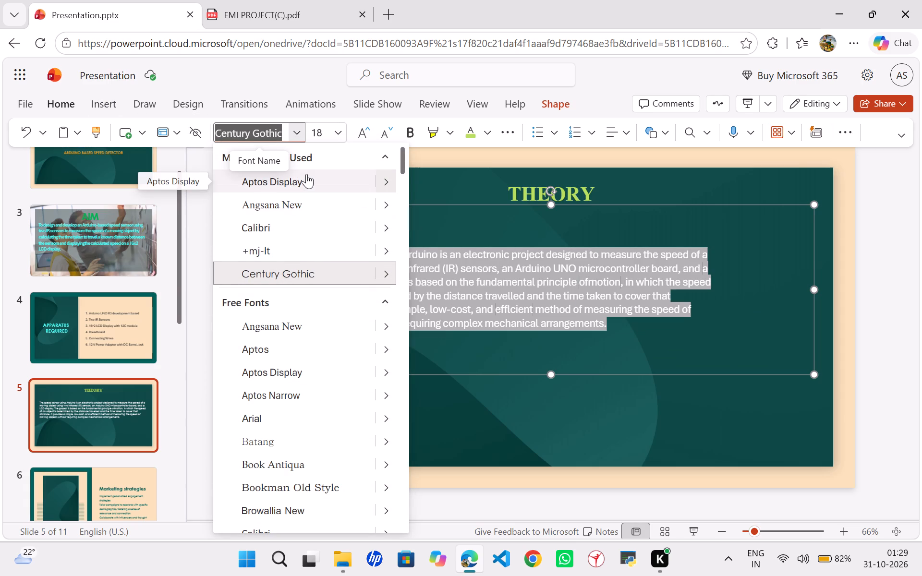
{"action": "left_click", "coordinate": [280, 227]}
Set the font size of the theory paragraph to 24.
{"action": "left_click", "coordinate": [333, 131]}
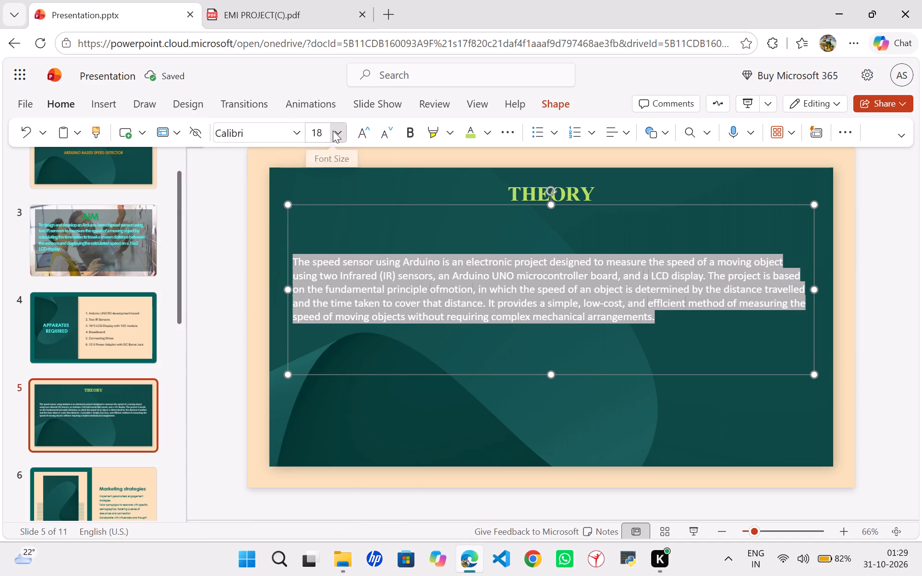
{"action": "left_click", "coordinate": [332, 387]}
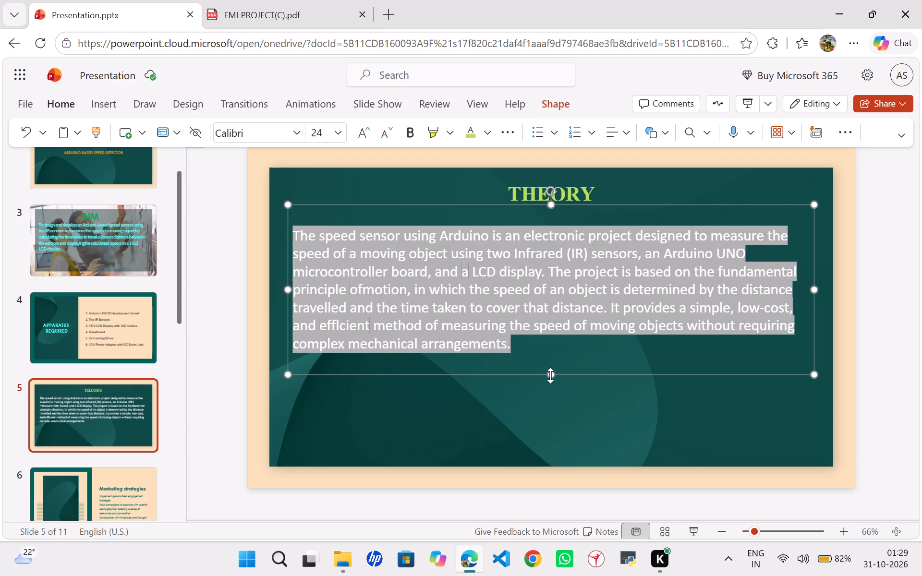
Extend the theory text box downward so its bottom edge sits just above the bottom of the dark green panel.
{"action": "left_click_drag", "start_coordinate": [550, 375], "coordinate": [556, 441]}
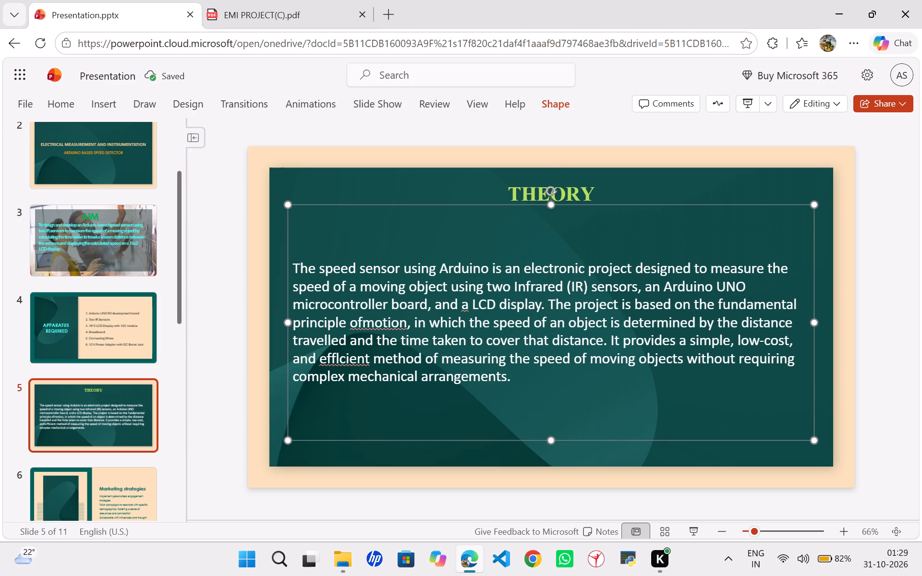
Set the font size of the whole theory paragraph on slide 5 to 28.
{"action": "left_click_drag", "start_coordinate": [293, 268], "coordinate": [490, 370]}
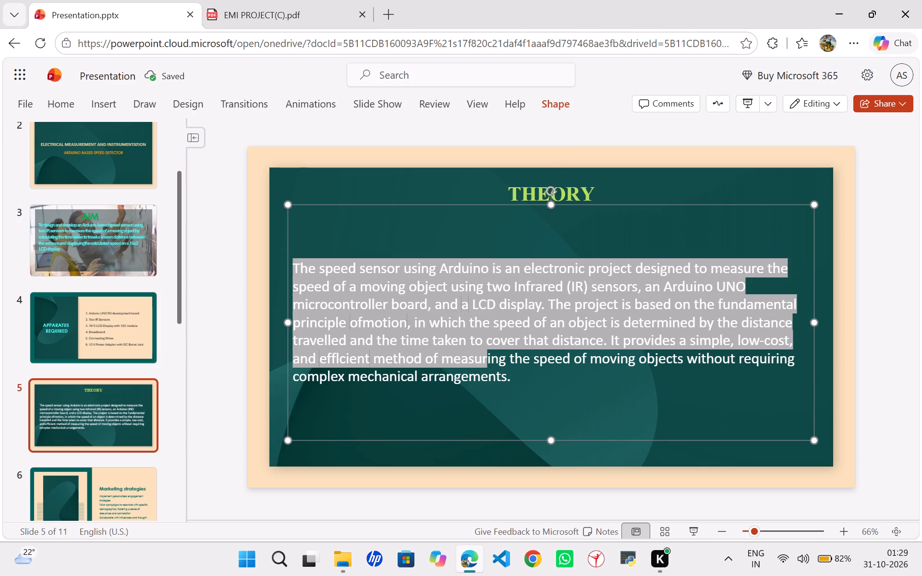
{"action": "left_click_drag", "start_coordinate": [490, 370], "coordinate": [513, 383]}
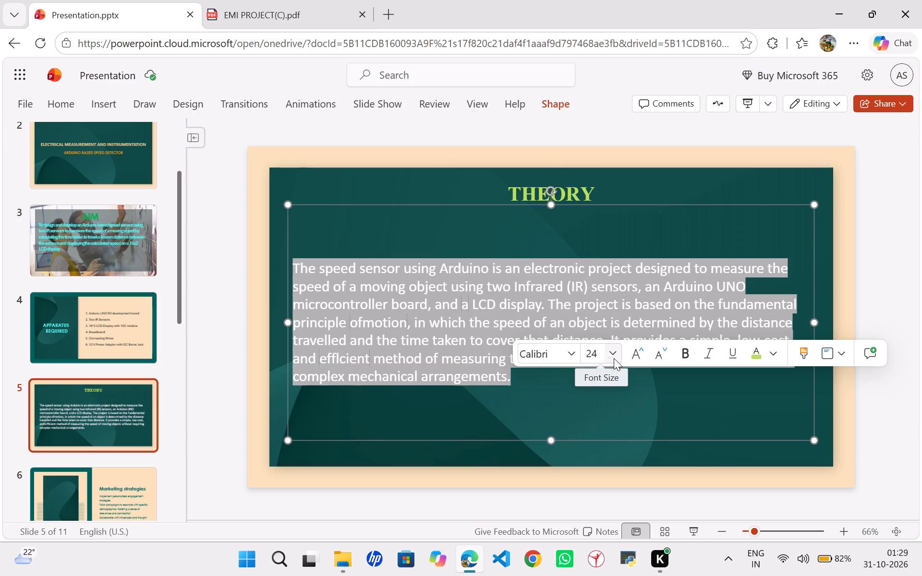
{"action": "left_click", "coordinate": [613, 357]}
{"action": "left_click", "coordinate": [639, 324]}
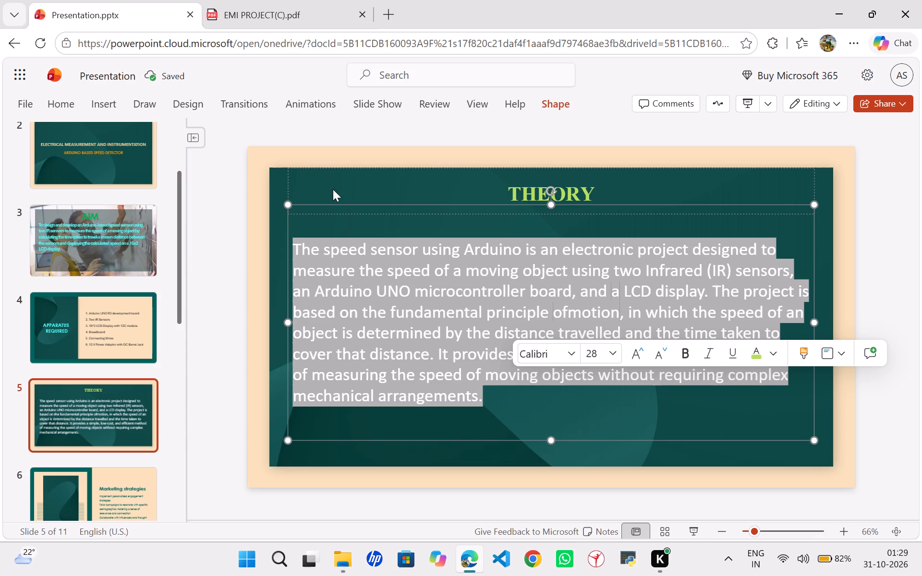
{"action": "left_click", "coordinate": [261, 246]}
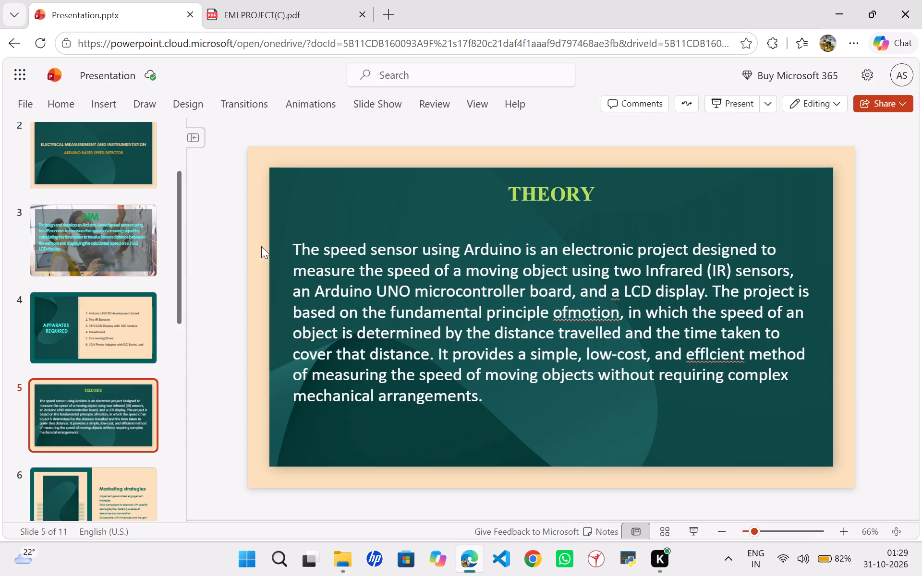
Correct the misspellings in the theory paragraph, changing "ofmotion" to "of motion" and "efflcient" to "efficient".
{"action": "left_click", "coordinate": [566, 313]}
{"action": "key", "text": "space"}
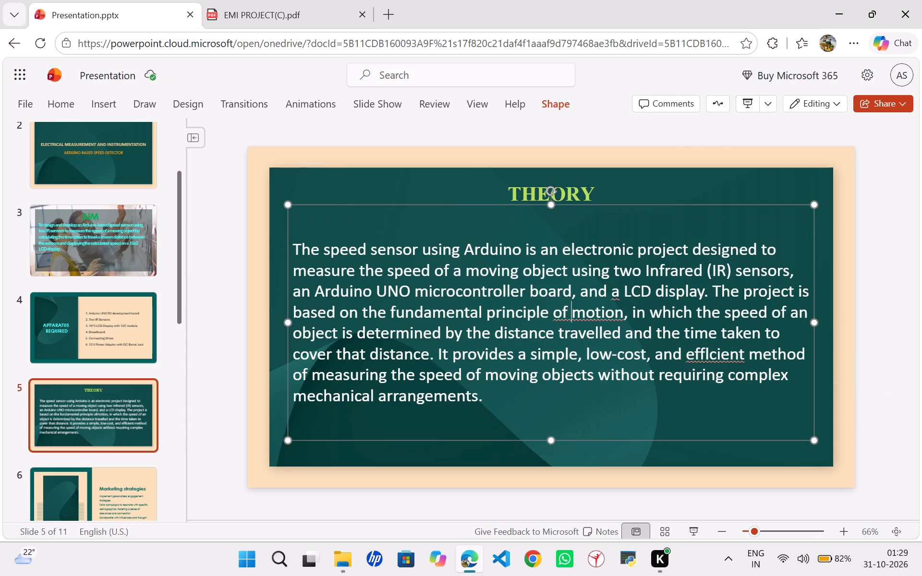
{"action": "left_click", "coordinate": [618, 294]}
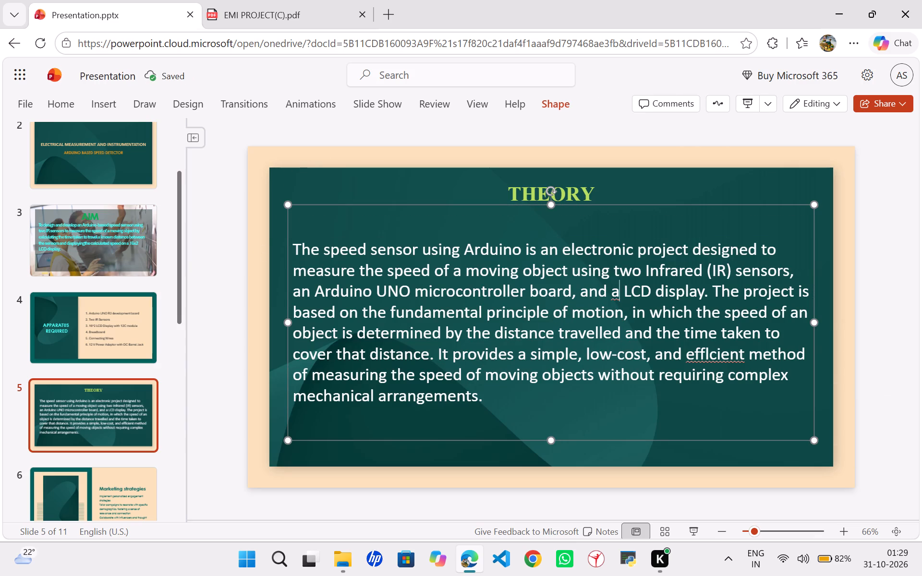
{"action": "left_click", "coordinate": [613, 295]}
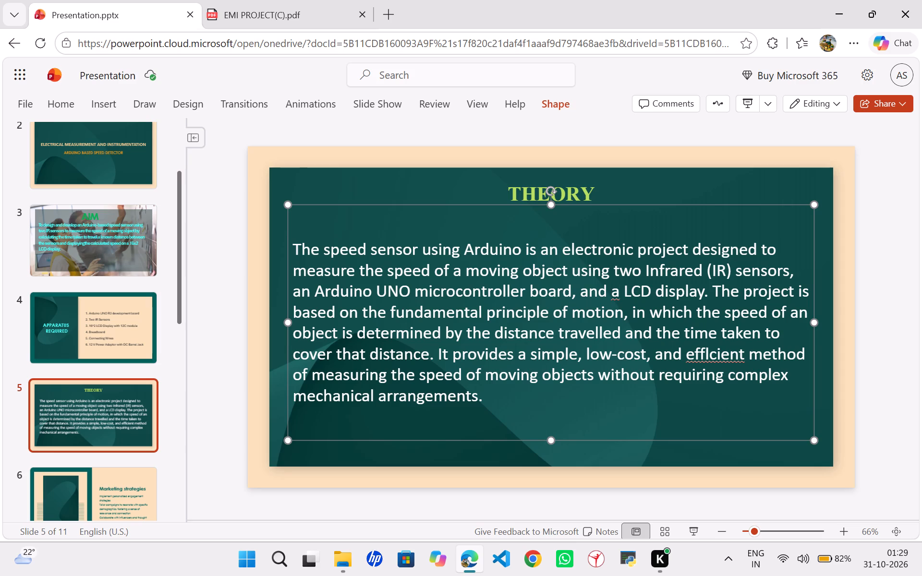
{"action": "left_click", "coordinate": [711, 356]}
{"action": "key", "text": "BackSpace"}
{"action": "key", "text": "i"}
{"action": "key", "text": "BackSpace"}
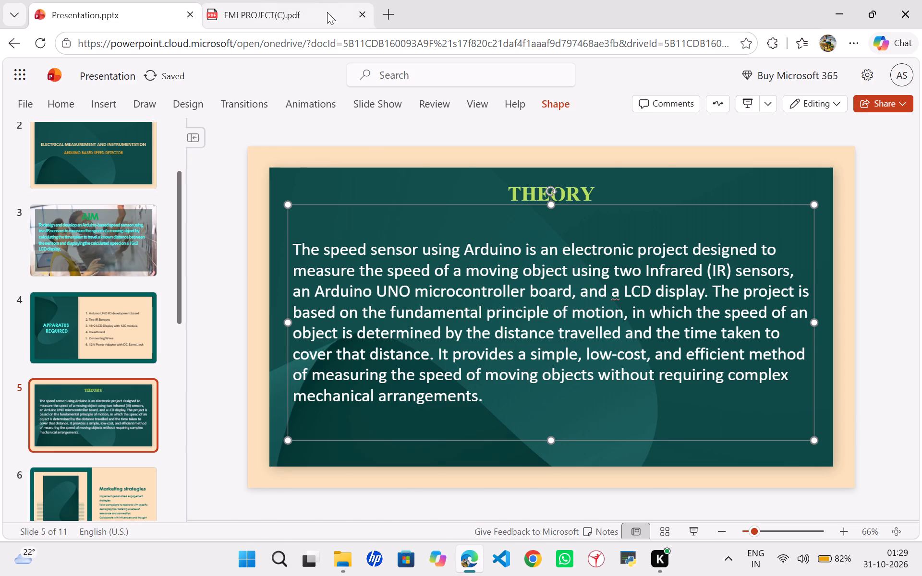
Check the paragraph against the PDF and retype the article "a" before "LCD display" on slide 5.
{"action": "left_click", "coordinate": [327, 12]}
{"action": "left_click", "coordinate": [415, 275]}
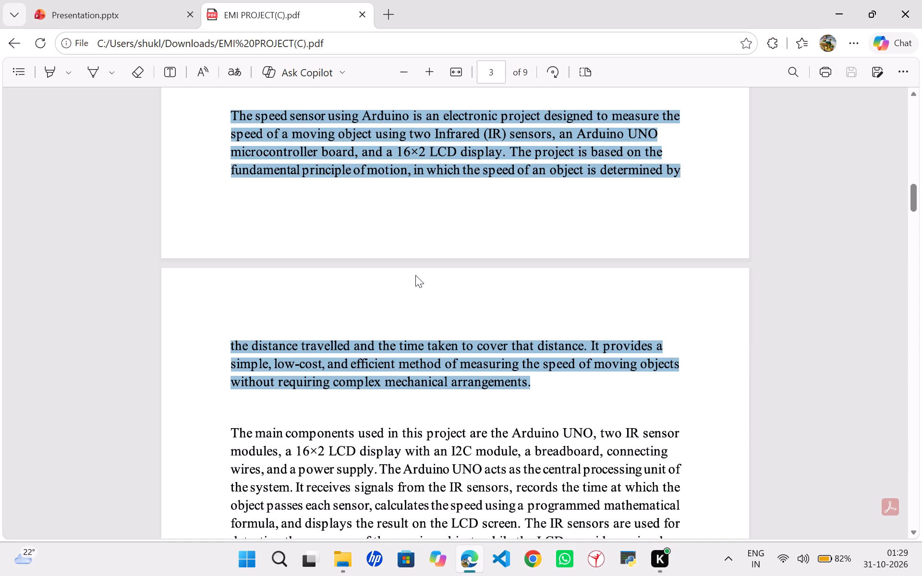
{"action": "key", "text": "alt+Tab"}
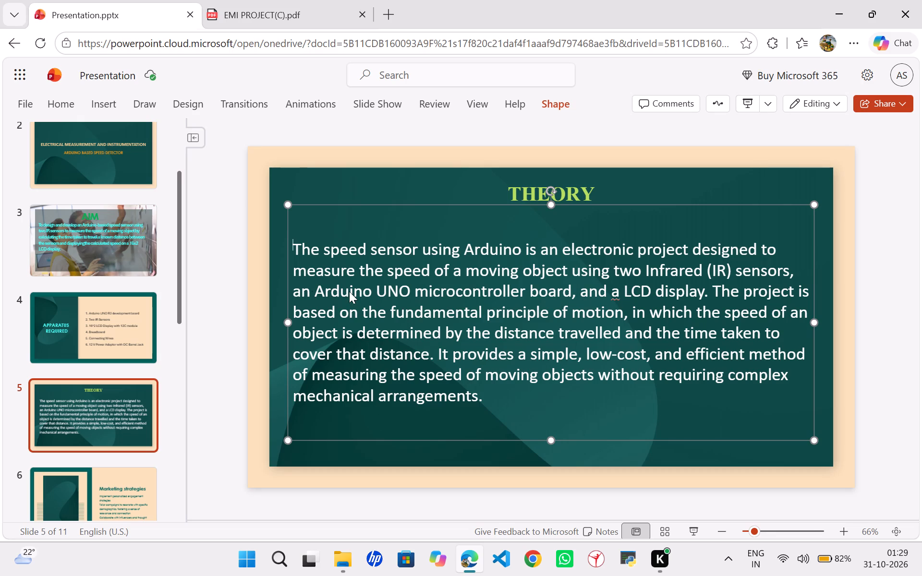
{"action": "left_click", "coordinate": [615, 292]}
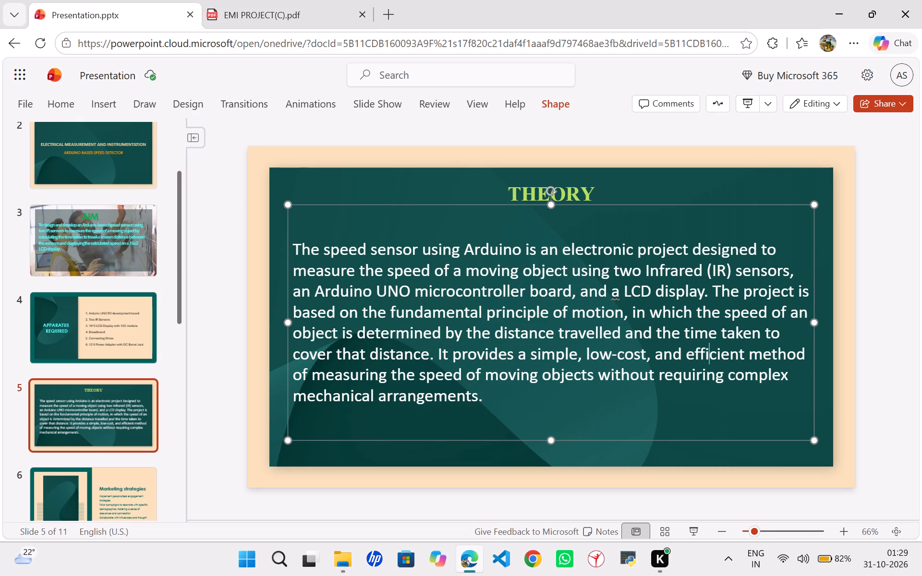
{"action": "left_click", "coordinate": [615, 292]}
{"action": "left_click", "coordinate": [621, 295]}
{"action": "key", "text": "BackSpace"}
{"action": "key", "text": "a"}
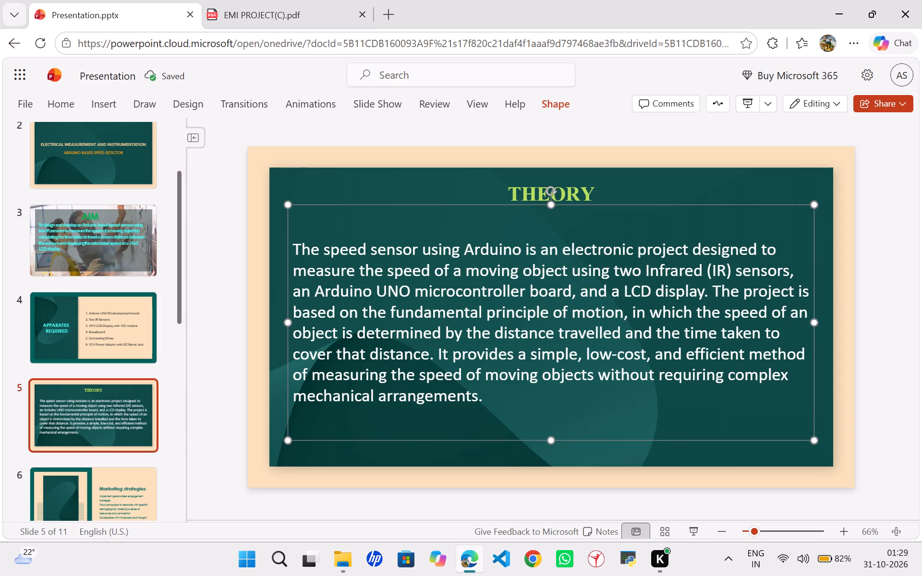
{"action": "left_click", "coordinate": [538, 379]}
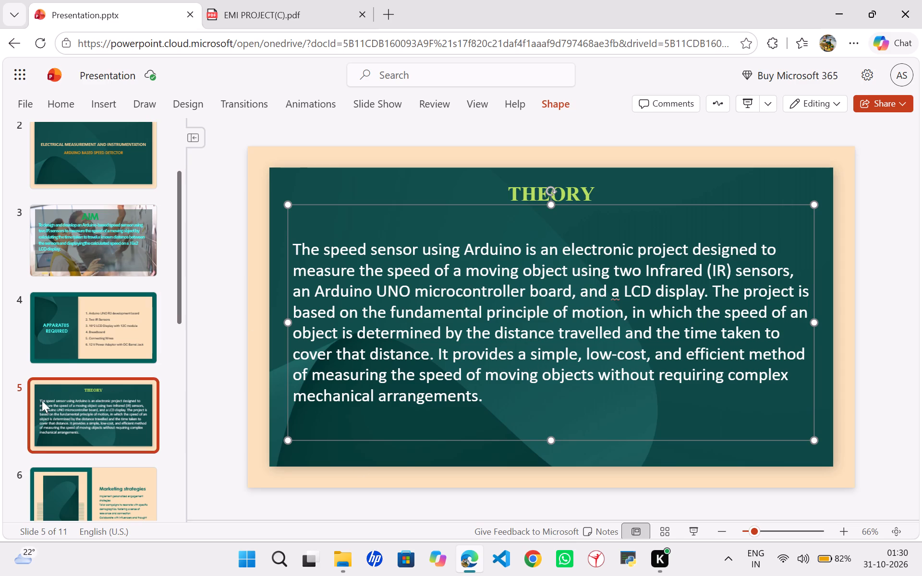
Insert a new slide with the Title layout after the THEORY slide.
{"action": "scroll", "coordinate": [88, 332], "scroll_direction": "down", "scroll_amount": 2}
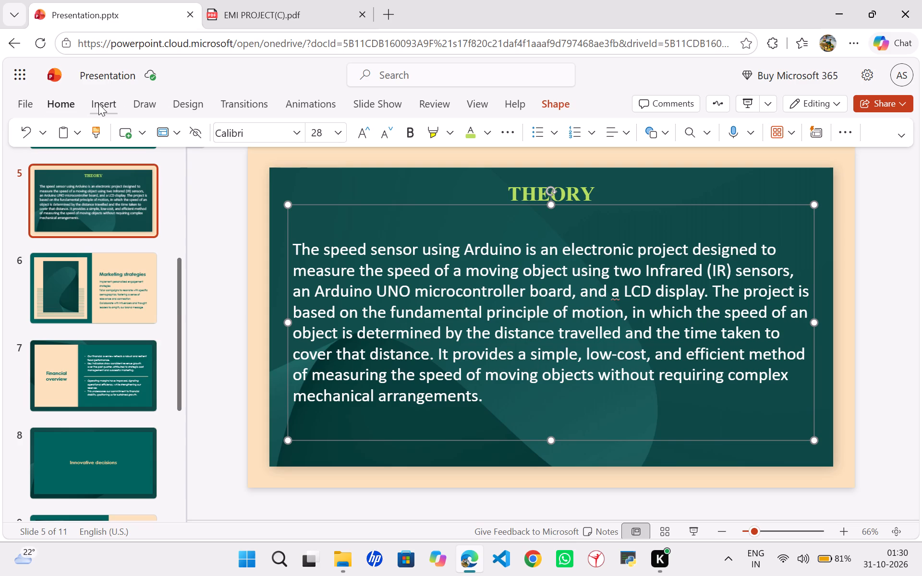
{"action": "left_click", "coordinate": [144, 137]}
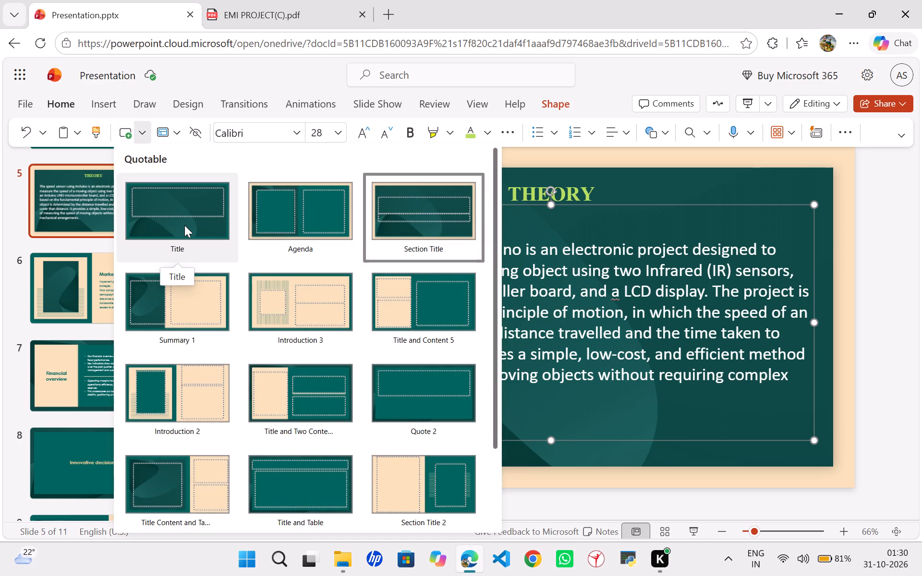
{"action": "left_click", "coordinate": [184, 225]}
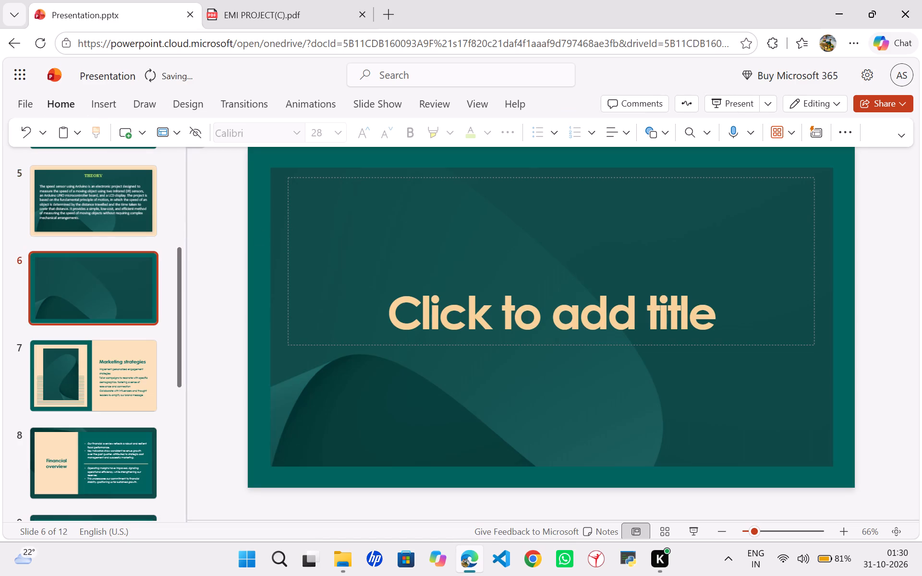
Left-align the text of the empty title placeholder on the new slide 6.
{"action": "left_click", "coordinate": [401, 293]}
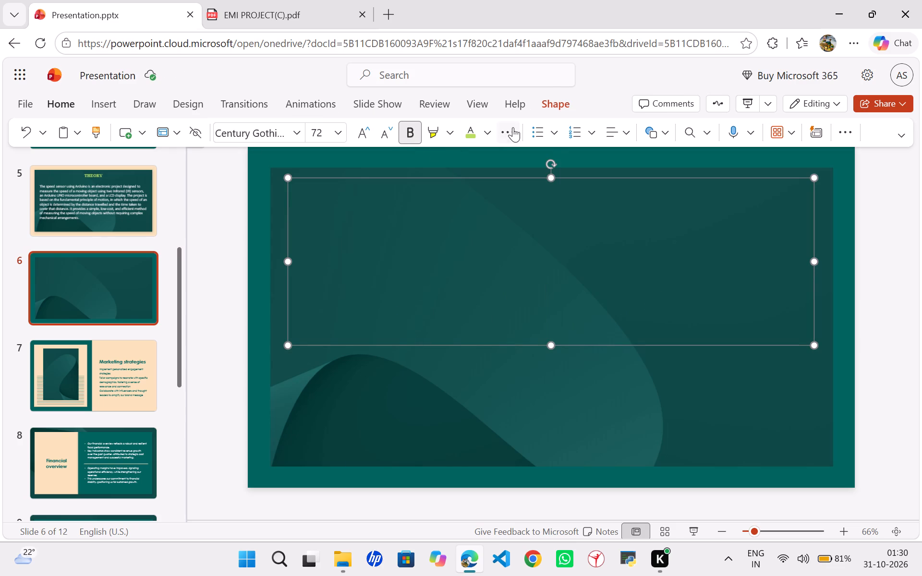
{"action": "left_click", "coordinate": [617, 139]}
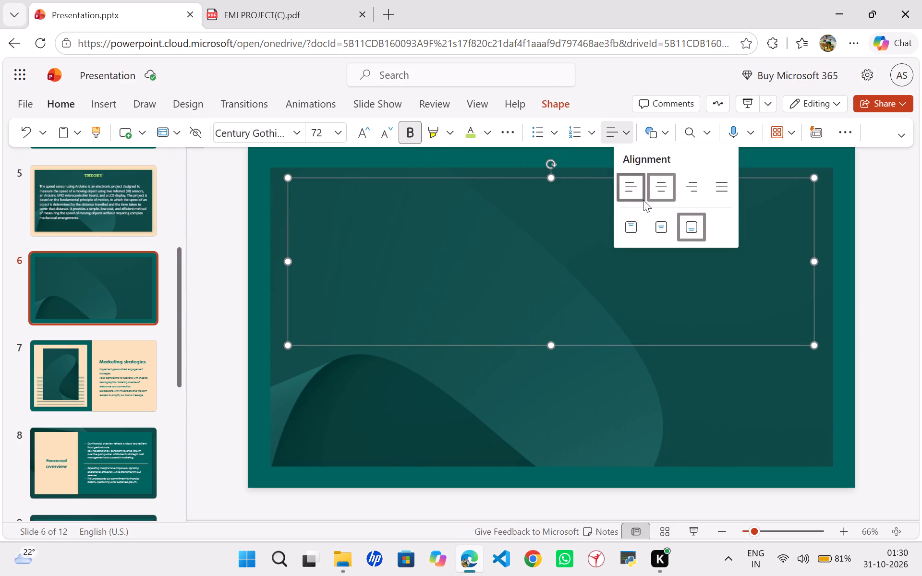
{"action": "left_click", "coordinate": [630, 196]}
Compare with the THEORY slide's text and set the font size of slide 6's empty title placeholder to 28.
{"action": "left_click", "coordinate": [332, 134]}
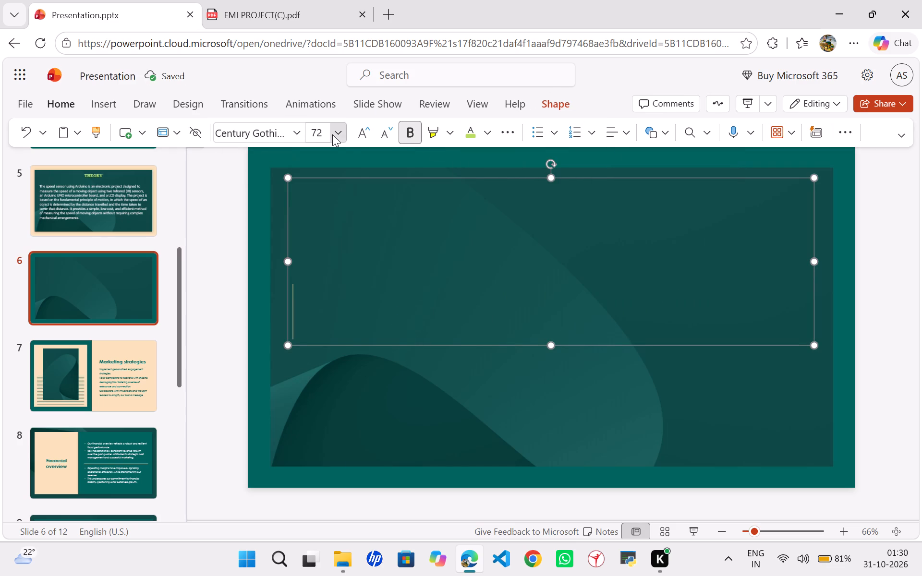
{"action": "left_click", "coordinate": [83, 185]}
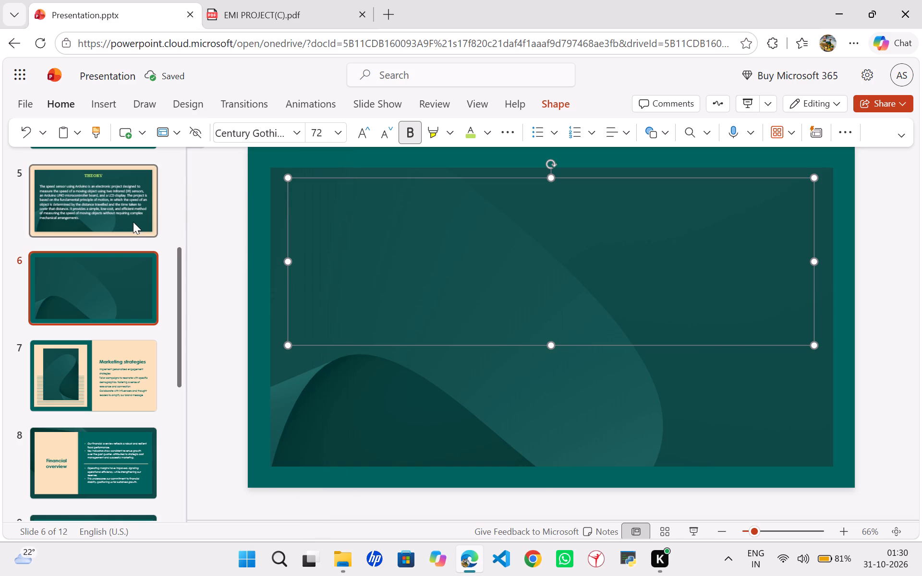
{"action": "left_click", "coordinate": [130, 219]}
{"action": "left_click", "coordinate": [299, 245]}
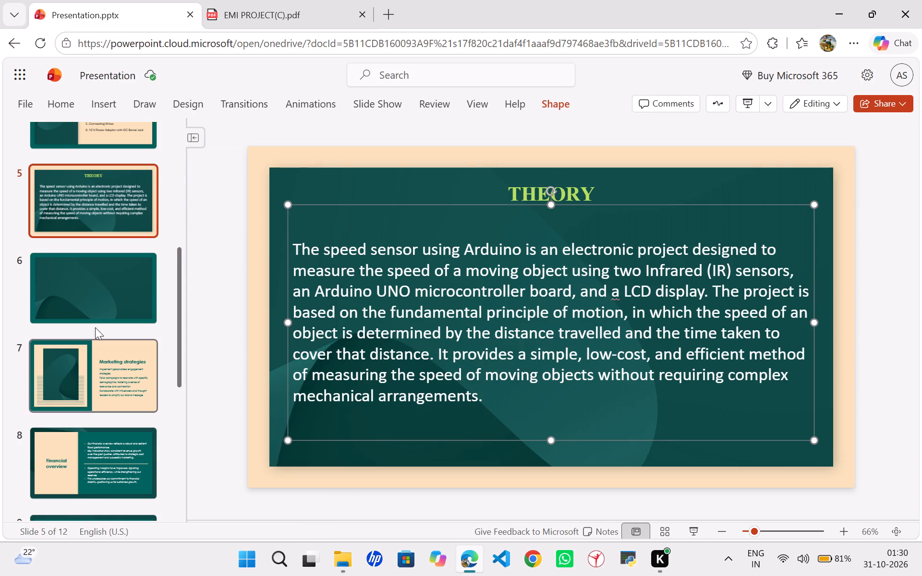
{"action": "left_click", "coordinate": [105, 300]}
{"action": "left_click", "coordinate": [63, 106]}
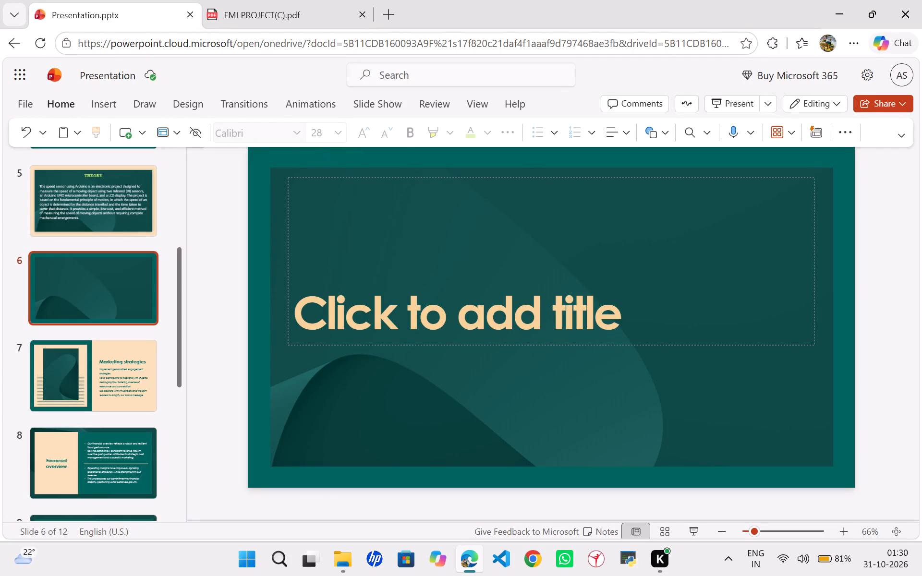
{"action": "left_click", "coordinate": [335, 323]}
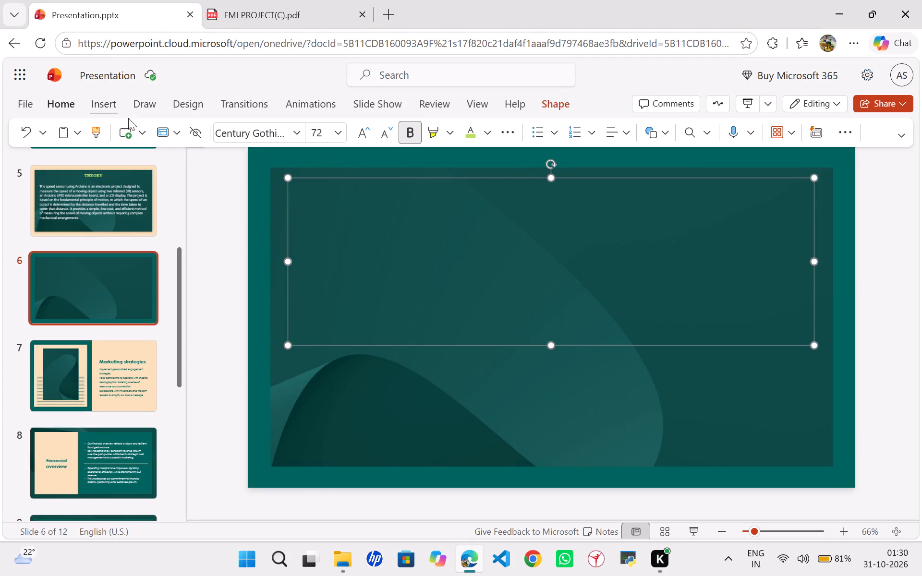
{"action": "left_click", "coordinate": [337, 126]}
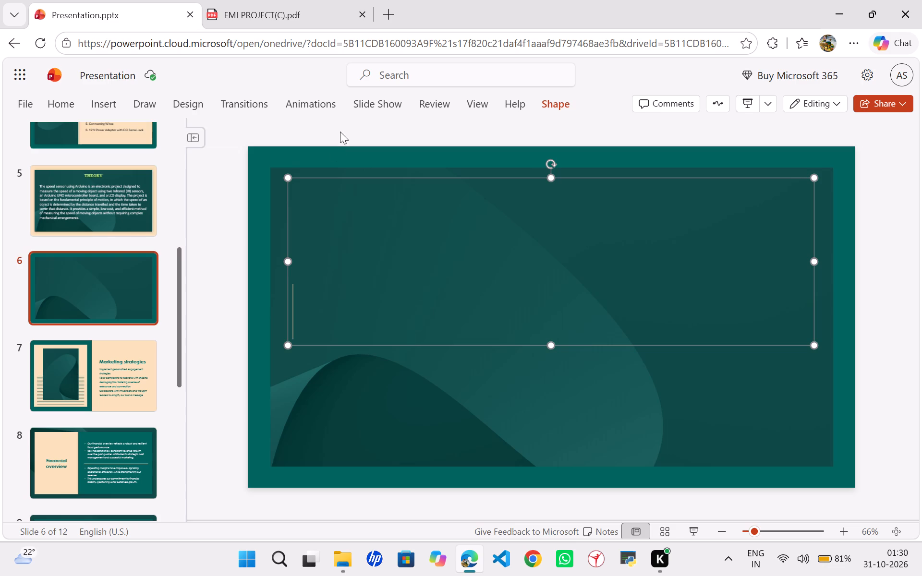
{"action": "left_click", "coordinate": [338, 143]}
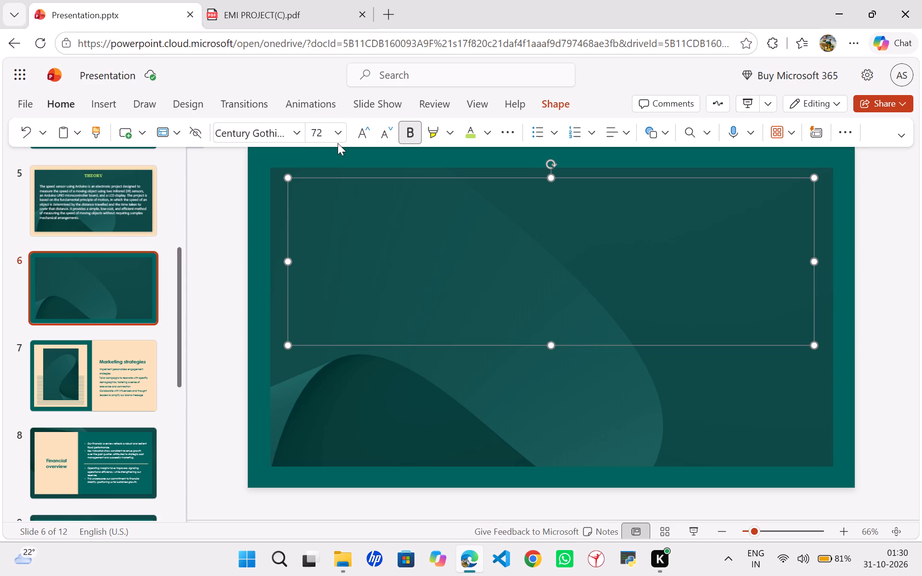
{"action": "left_click", "coordinate": [340, 132]}
{"action": "left_click", "coordinate": [325, 311]}
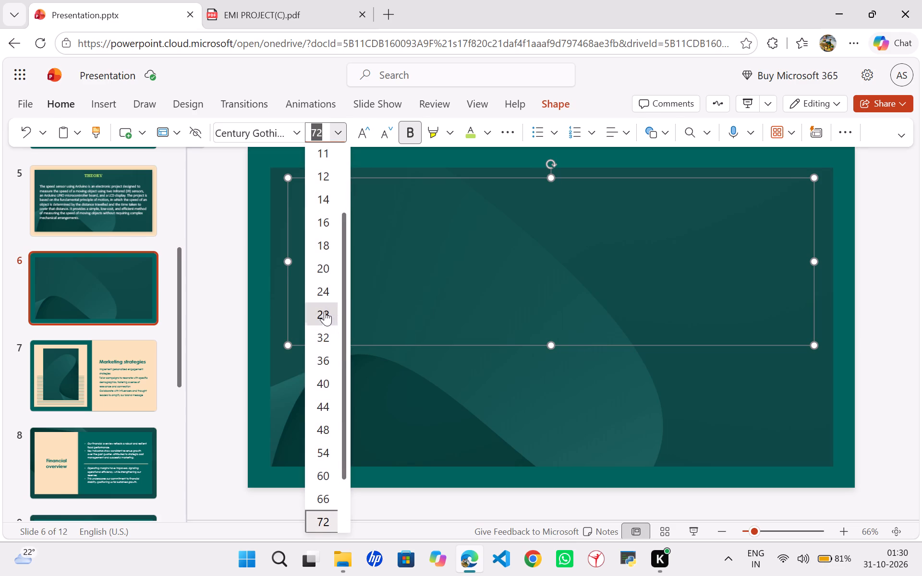
Set the empty title placeholder's font to Calibri and turn off bold.
{"action": "left_click", "coordinate": [294, 134]}
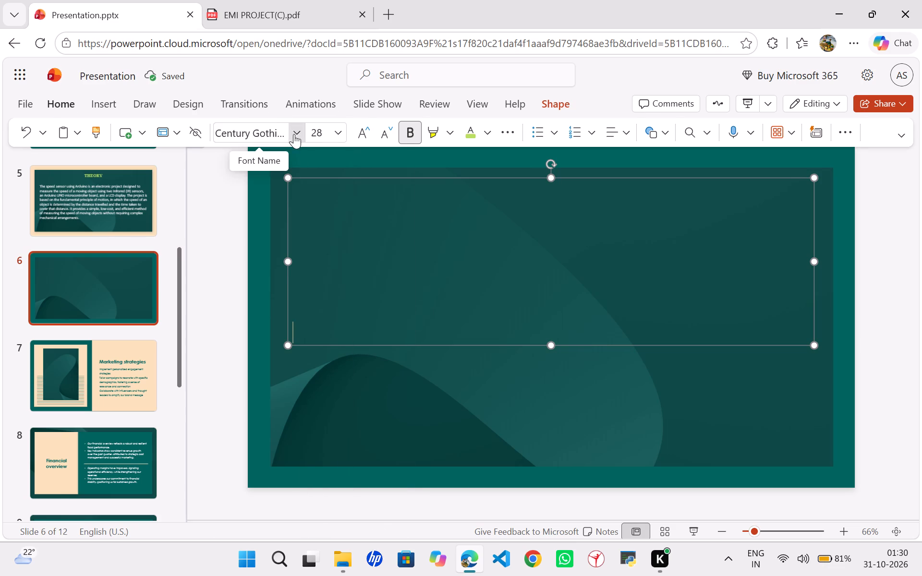
{"action": "left_click", "coordinate": [290, 184]}
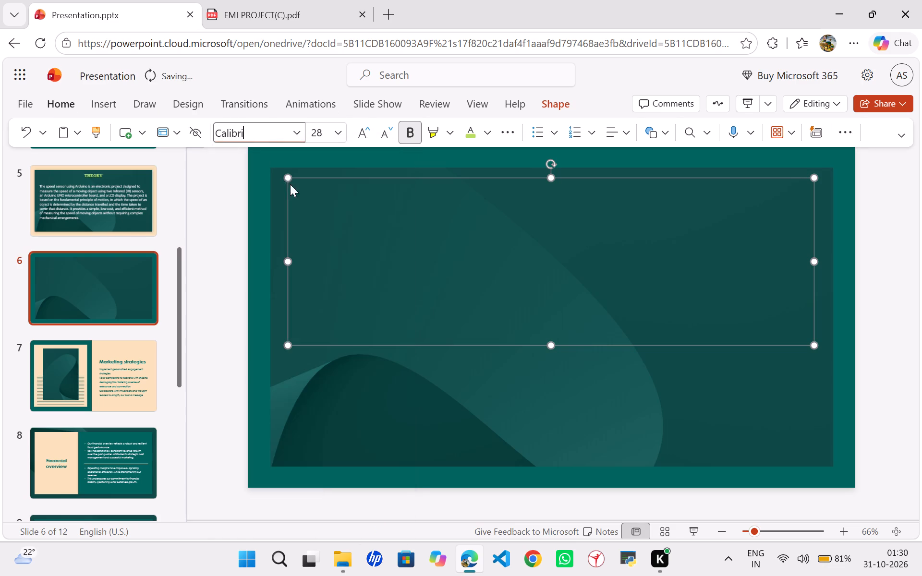
{"action": "left_click", "coordinate": [410, 129]}
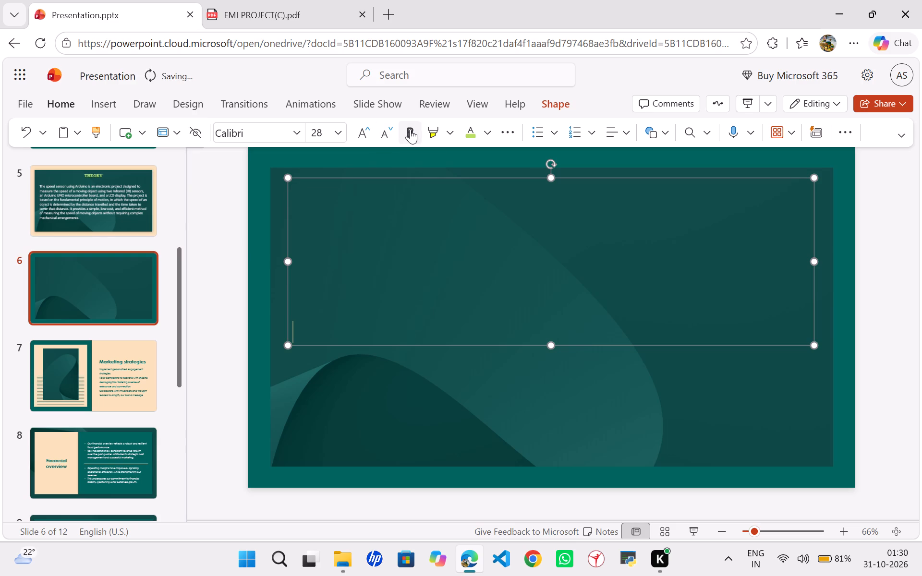
{"action": "left_click", "coordinate": [410, 129]}
{"action": "left_click", "coordinate": [412, 131]}
Copy the PDF paragraph starting "The main components used in this project" and paste it into slide 6's title placeholder.
{"action": "key", "text": "alt+Tab"}
{"action": "scroll", "coordinate": [217, 286], "scroll_direction": "down", "scroll_amount": 1}
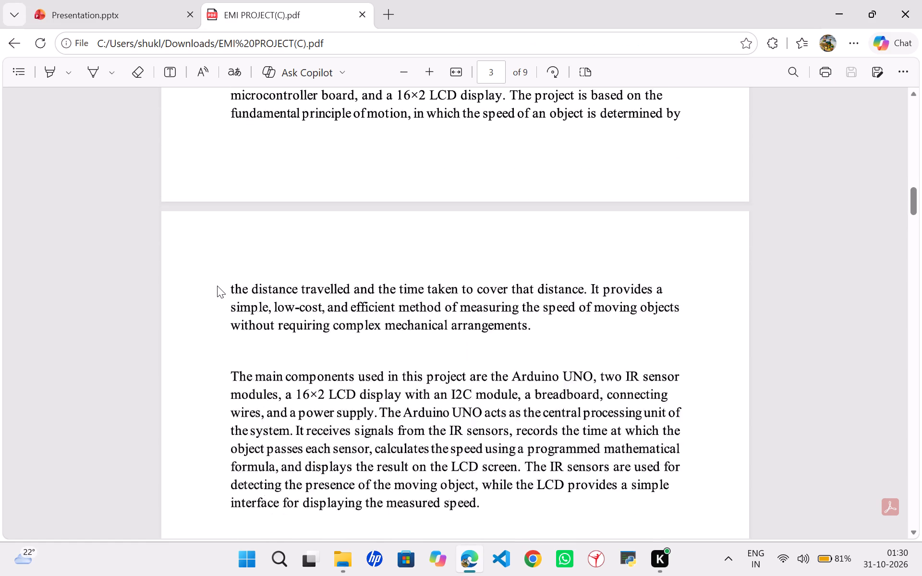
{"action": "scroll", "coordinate": [217, 286], "scroll_direction": "down", "scroll_amount": 1}
{"action": "left_click_drag", "start_coordinate": [229, 212], "coordinate": [319, 288]}
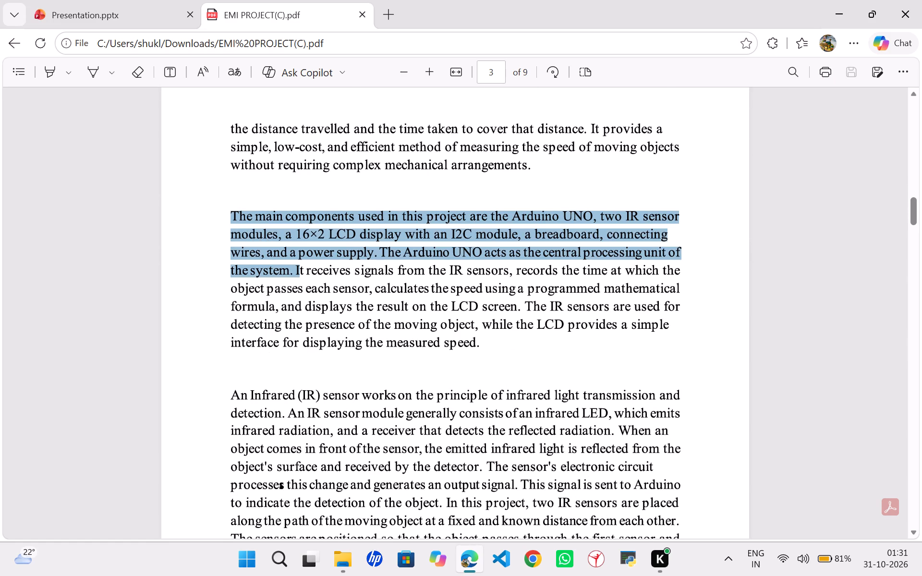
{"action": "left_click_drag", "start_coordinate": [319, 288], "coordinate": [481, 347]}
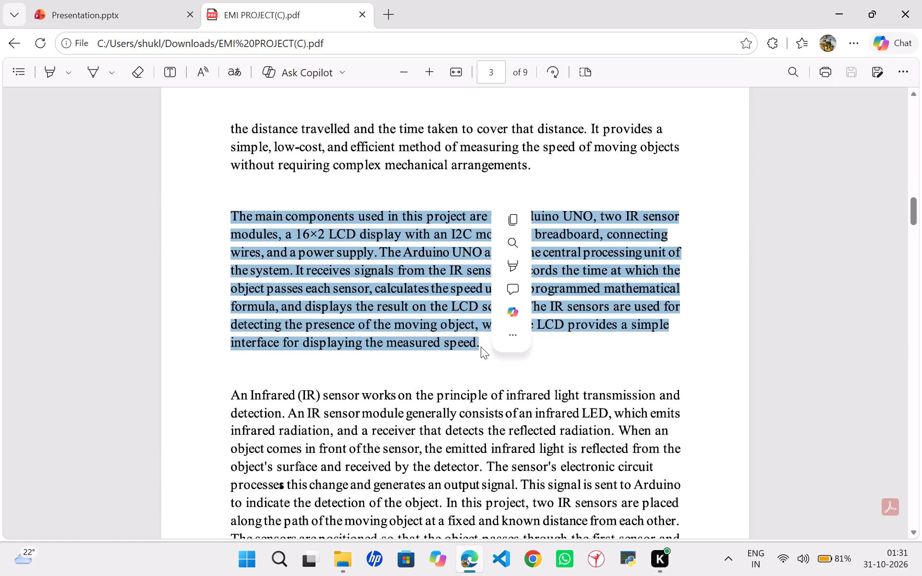
{"action": "key", "text": "ctrl+c"}
{"action": "scroll", "coordinate": [481, 347], "scroll_direction": "down", "scroll_amount": 3}
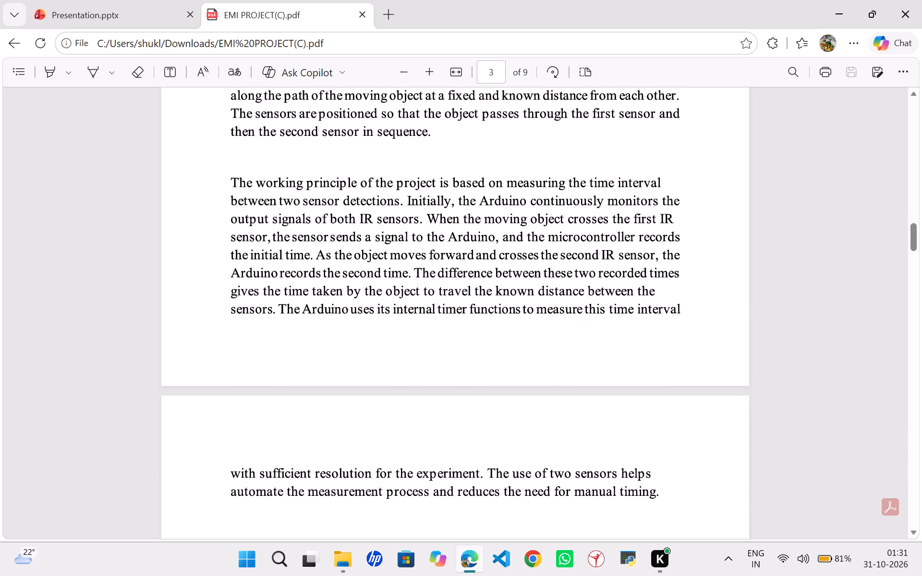
{"action": "scroll", "coordinate": [481, 347], "scroll_direction": "down", "scroll_amount": 4}
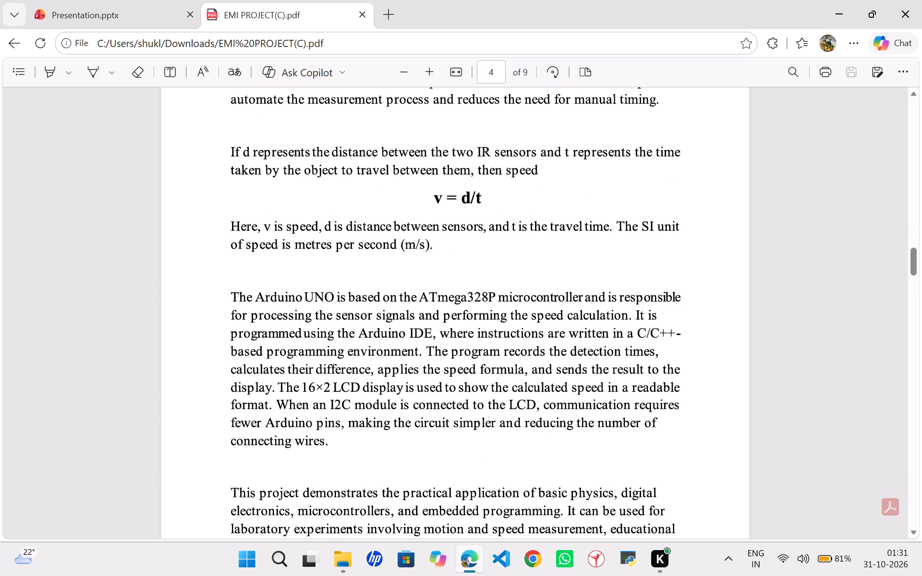
{"action": "scroll", "coordinate": [481, 347], "scroll_direction": "down", "scroll_amount": 1}
{"action": "scroll", "coordinate": [481, 347], "scroll_direction": "up", "scroll_amount": 4}
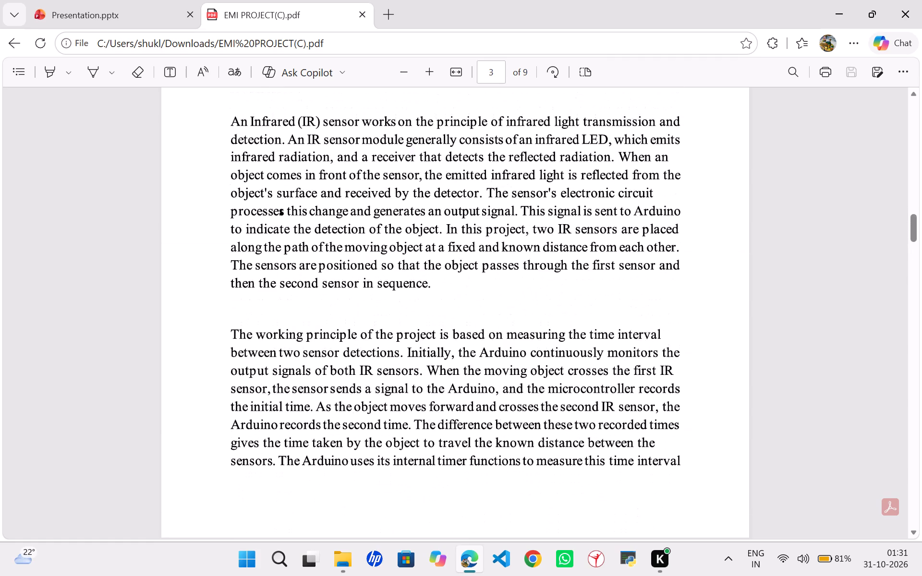
{"action": "scroll", "coordinate": [481, 347], "scroll_direction": "up", "scroll_amount": 5}
{"action": "key", "text": "alt+Tab"}
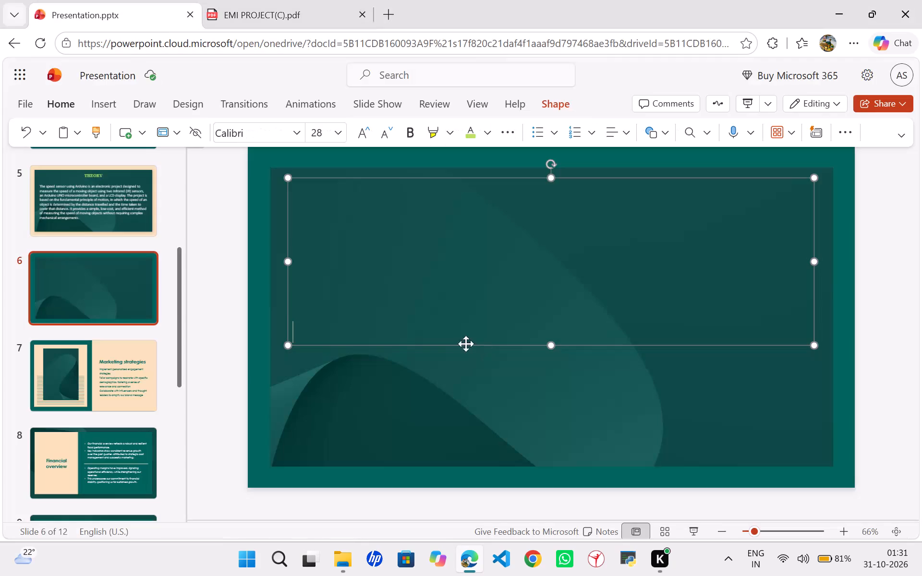
{"action": "key", "text": "ctrl+v"}
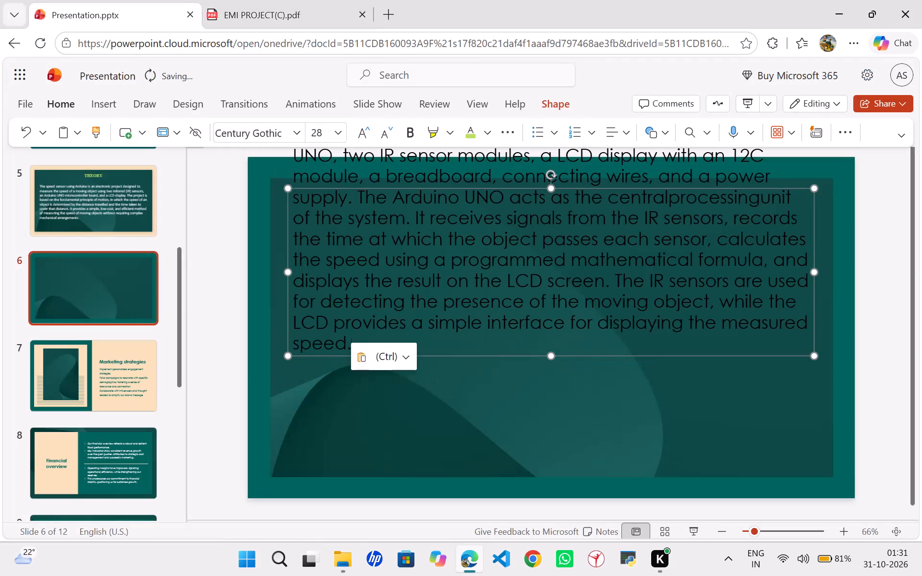
{"action": "scroll", "coordinate": [392, 256], "scroll_direction": "up", "scroll_amount": 1}
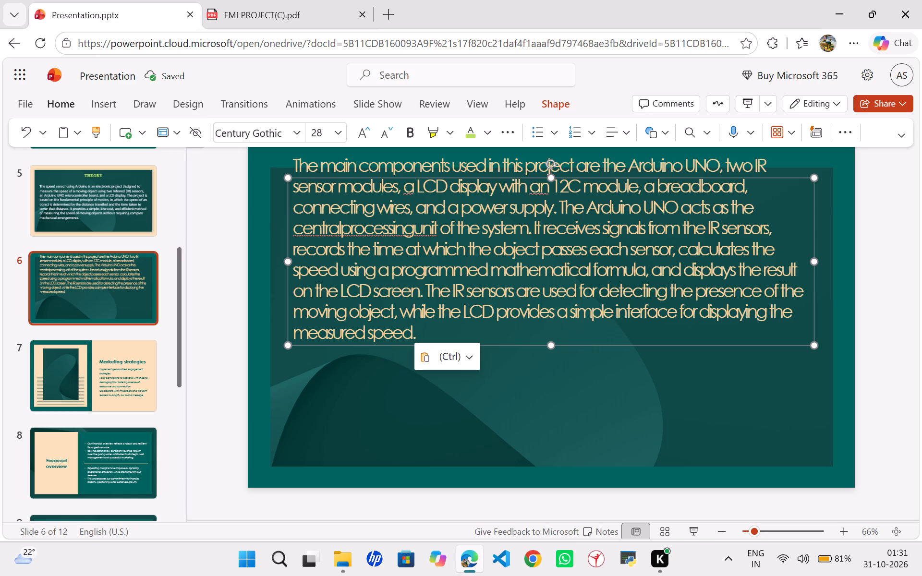
Format the whole pasted paragraph on slide 6 in Calibri at size 28.
{"action": "left_click_drag", "start_coordinate": [296, 166], "coordinate": [438, 340]}
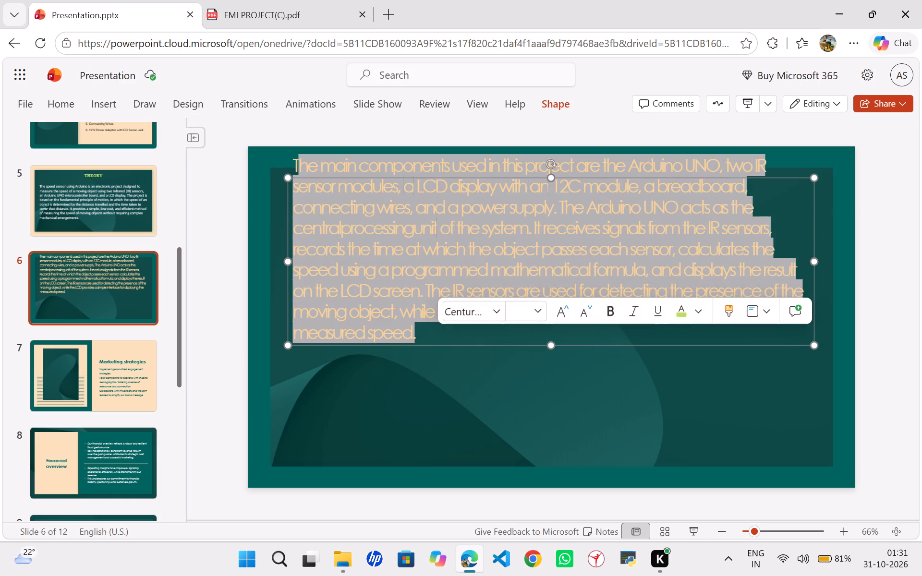
{"action": "left_click", "coordinate": [411, 366]}
{"action": "left_click", "coordinate": [290, 166]}
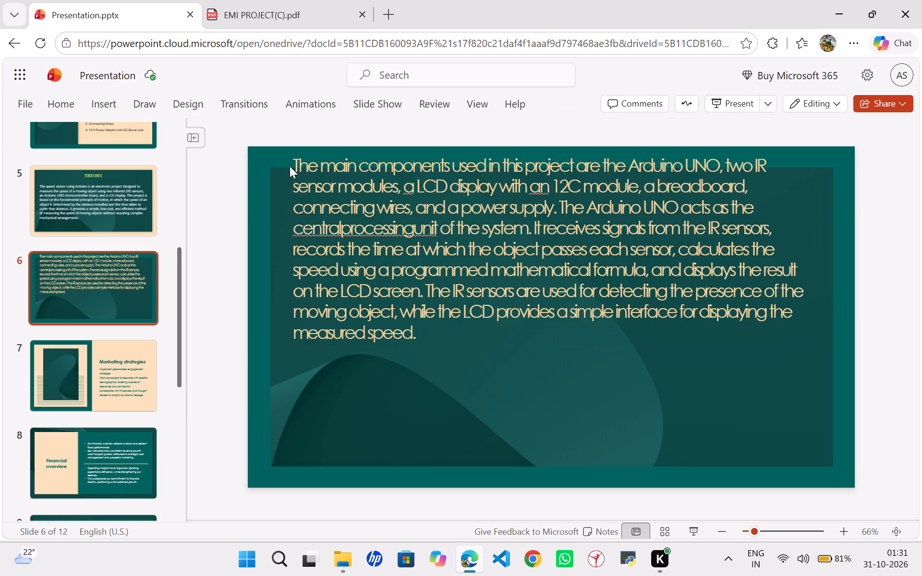
{"action": "left_click_drag", "start_coordinate": [292, 165], "coordinate": [383, 265]}
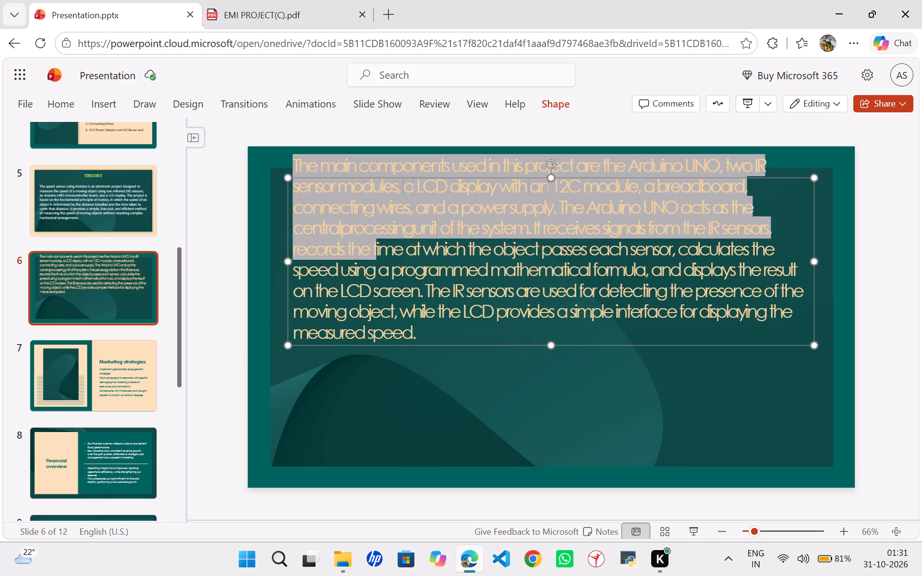
{"action": "left_click_drag", "start_coordinate": [383, 265], "coordinate": [419, 343]}
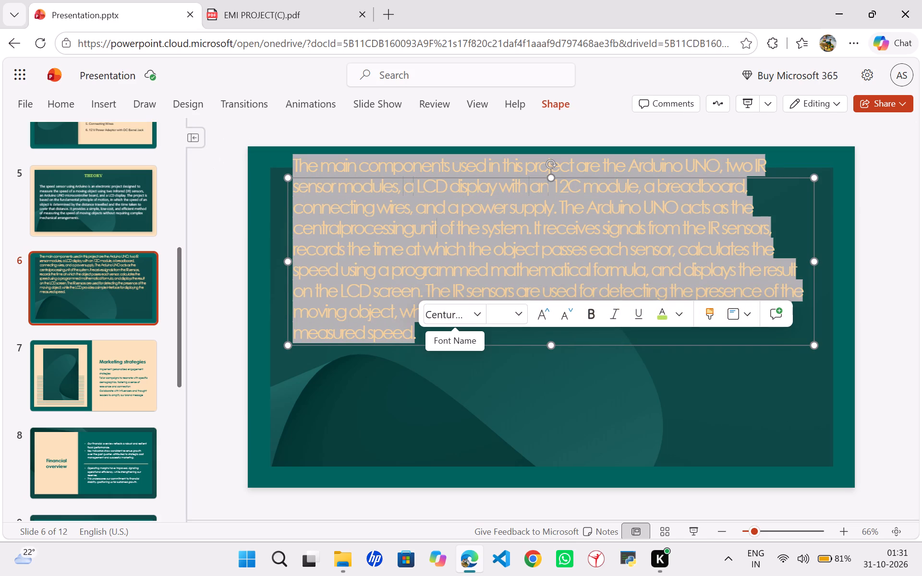
{"action": "left_click", "coordinate": [471, 318]}
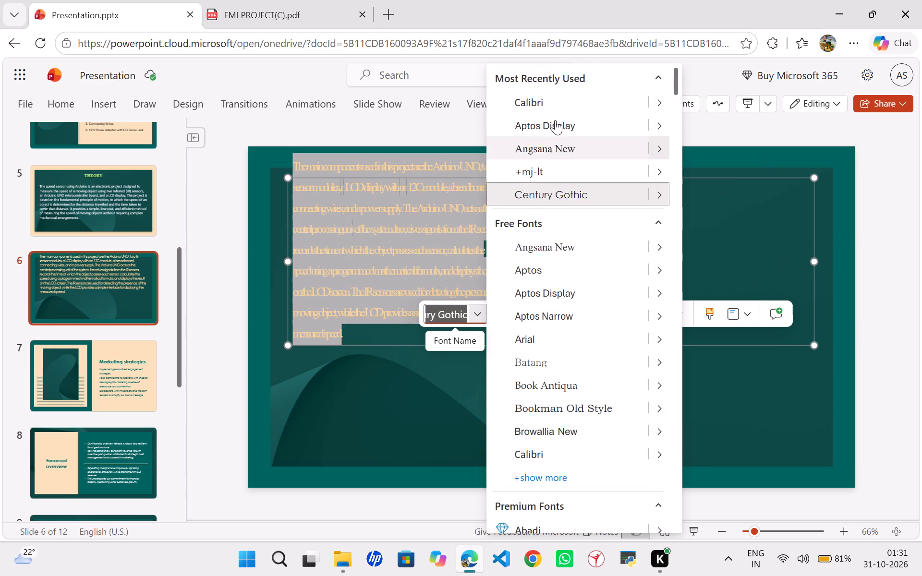
{"action": "left_click", "coordinate": [561, 103]}
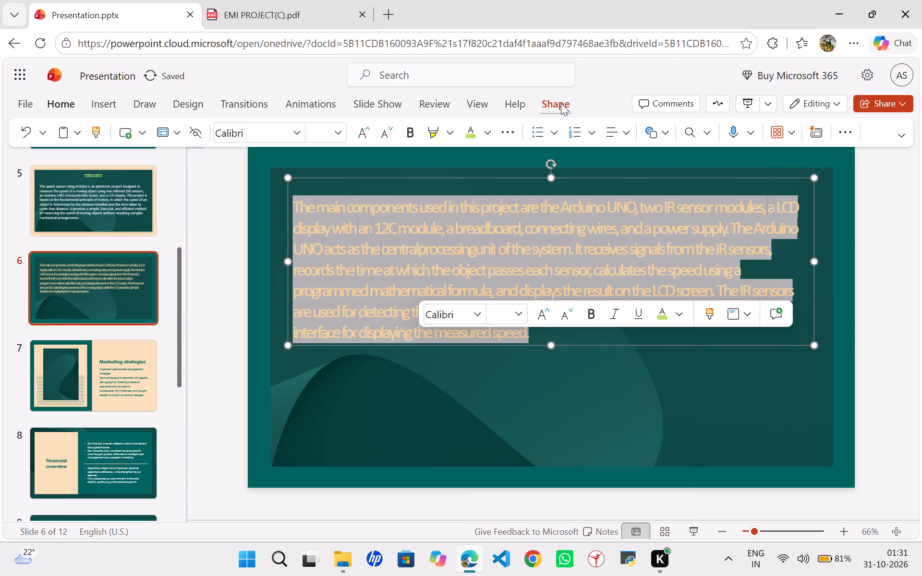
{"action": "left_click", "coordinate": [521, 312]}
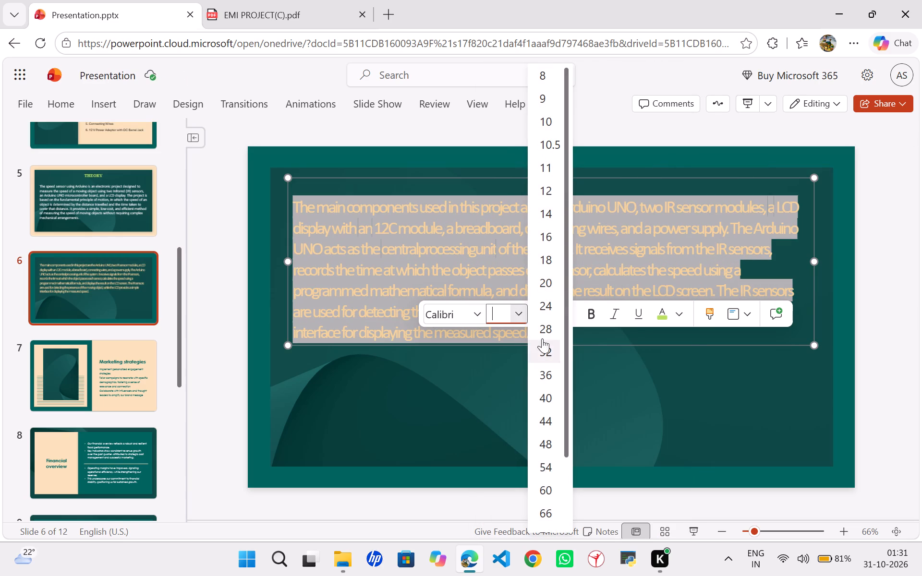
{"action": "left_click", "coordinate": [546, 308]}
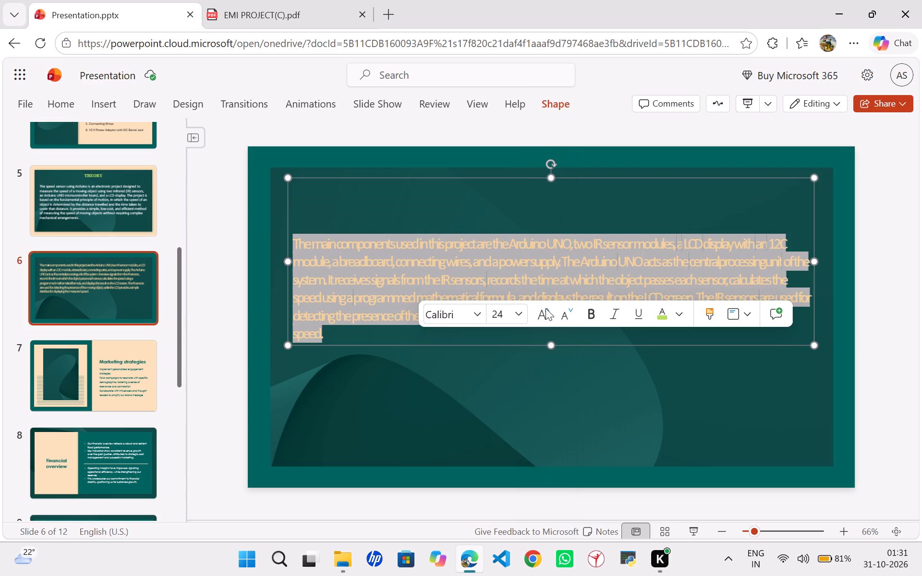
{"action": "left_click", "coordinate": [525, 319]}
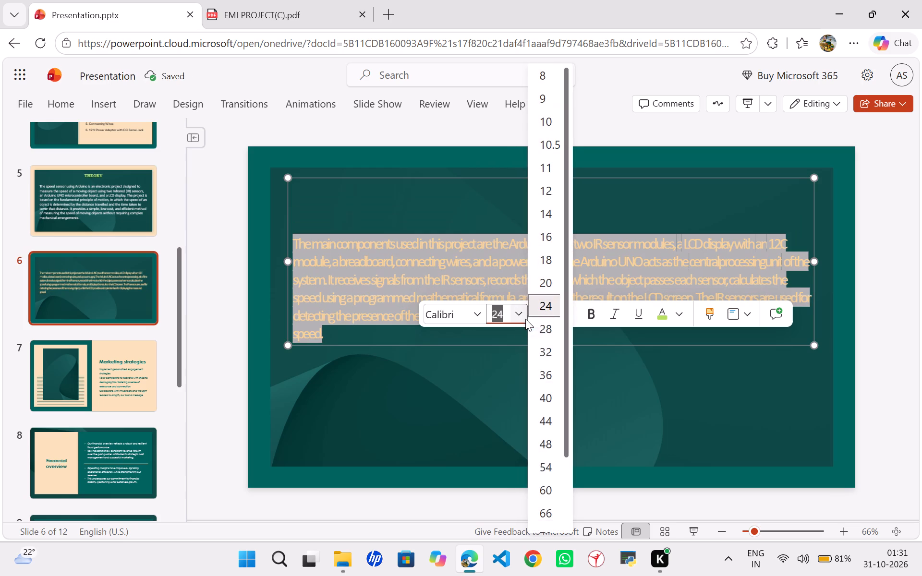
{"action": "left_click", "coordinate": [547, 332]}
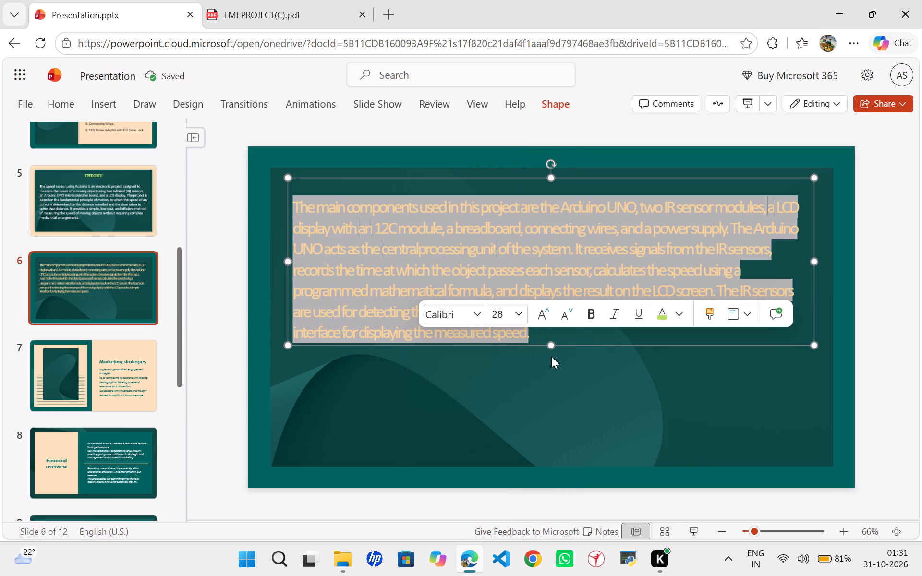
Shorten slide 6's text placeholder from its bottom edge so the paragraph sits at the top of the dark panel.
{"action": "left_click_drag", "start_coordinate": [551, 345], "coordinate": [559, 336]}
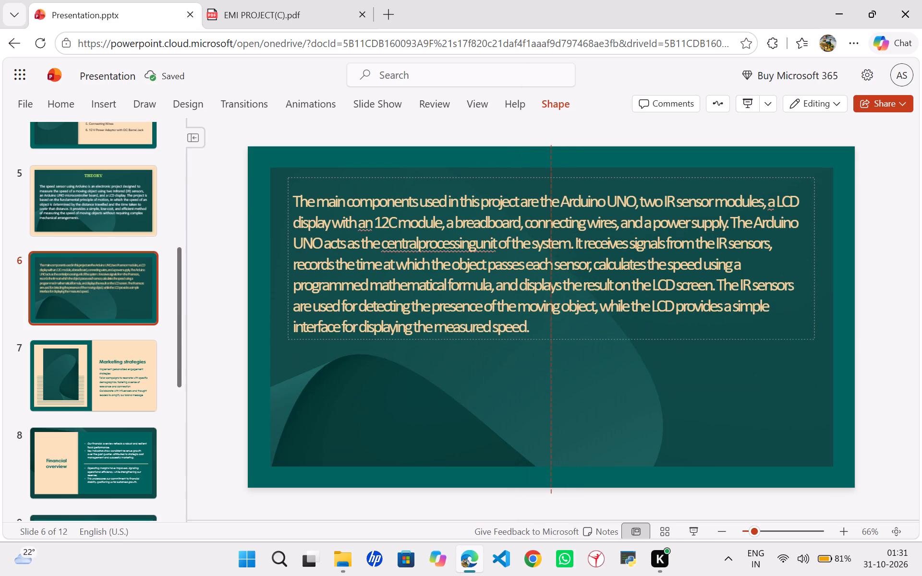
{"action": "left_click_drag", "start_coordinate": [559, 336], "coordinate": [560, 328]}
Add extra spacing between "displaying" and "the" and between "interface" and "for" in the last line of slide 6's paragraph.
{"action": "left_click", "coordinate": [532, 321]}
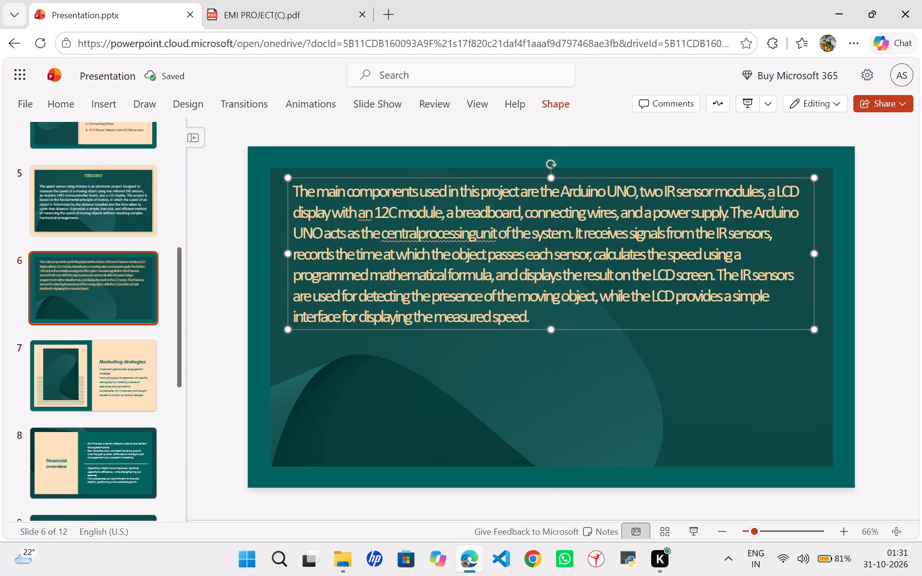
{"action": "left_click", "coordinate": [413, 315]}
{"action": "key", "text": "space"}
{"action": "key", "text": "space"}
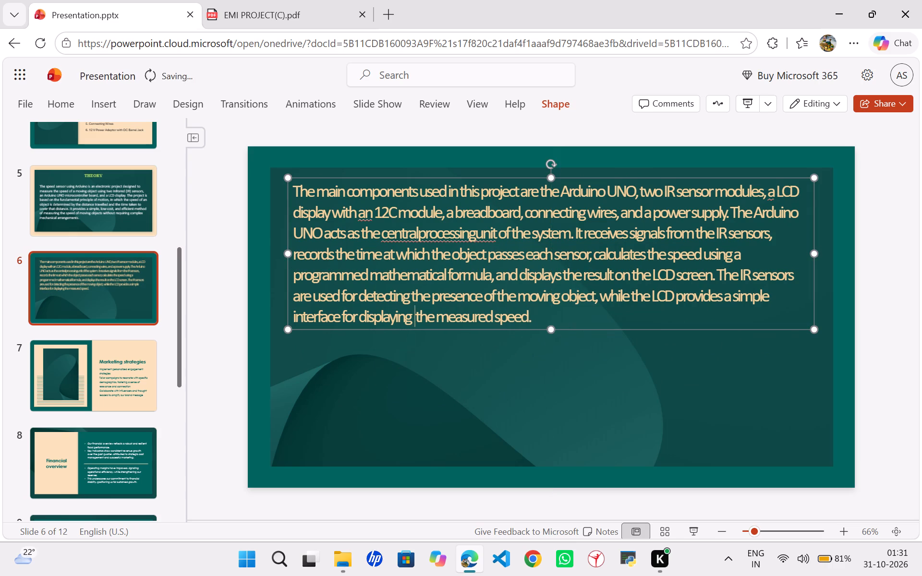
{"action": "left_click", "coordinate": [343, 320]}
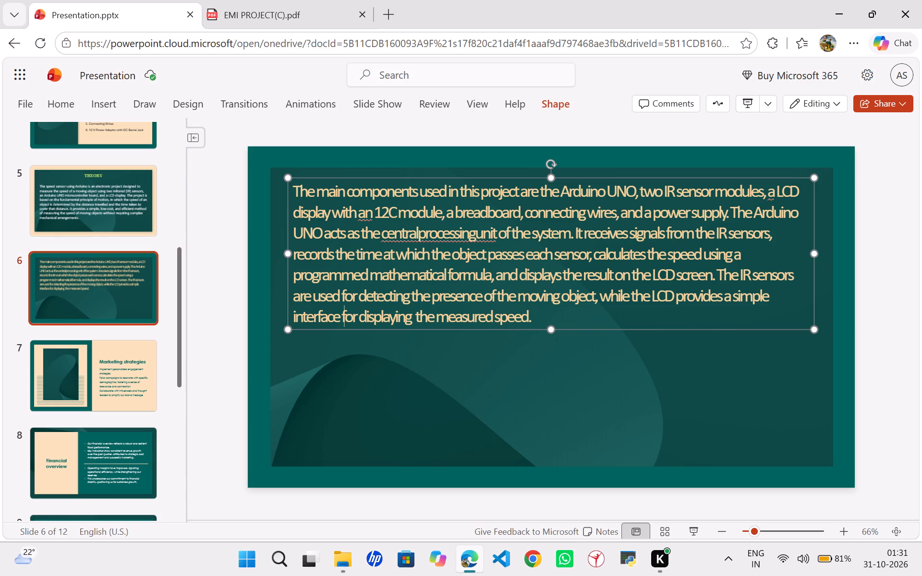
{"action": "key", "text": "BackSpace"}
{"action": "key", "text": "space"}
{"action": "key", "text": "f"}
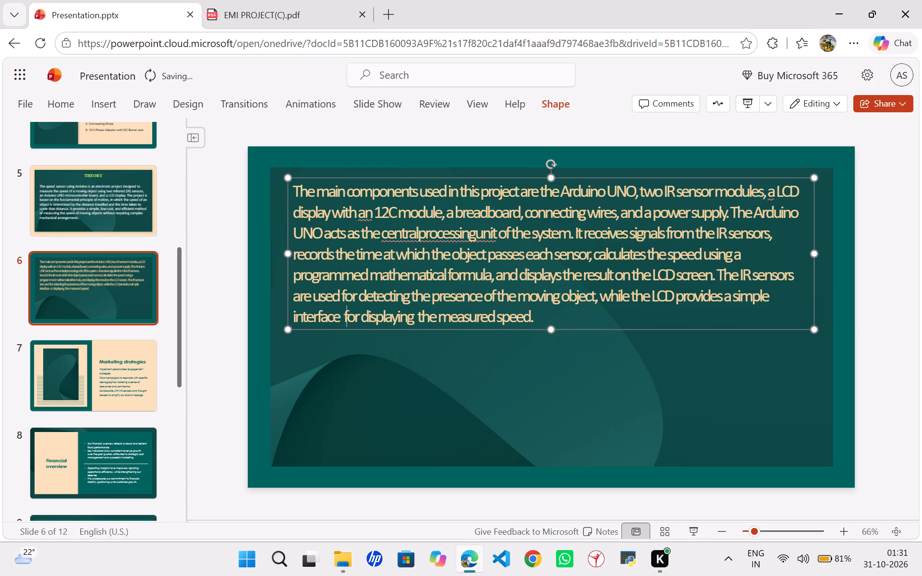
{"action": "key", "text": "Left"}
{"action": "key", "text": "Left"}
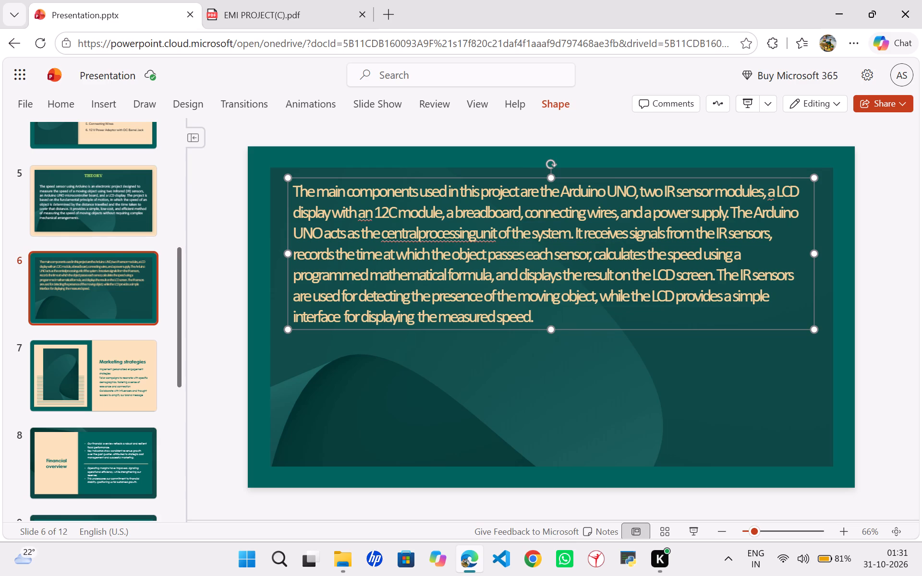
Compare the text style of slide 5's theory paragraph with the components paragraph on slide 6.
{"action": "left_click", "coordinate": [131, 192]}
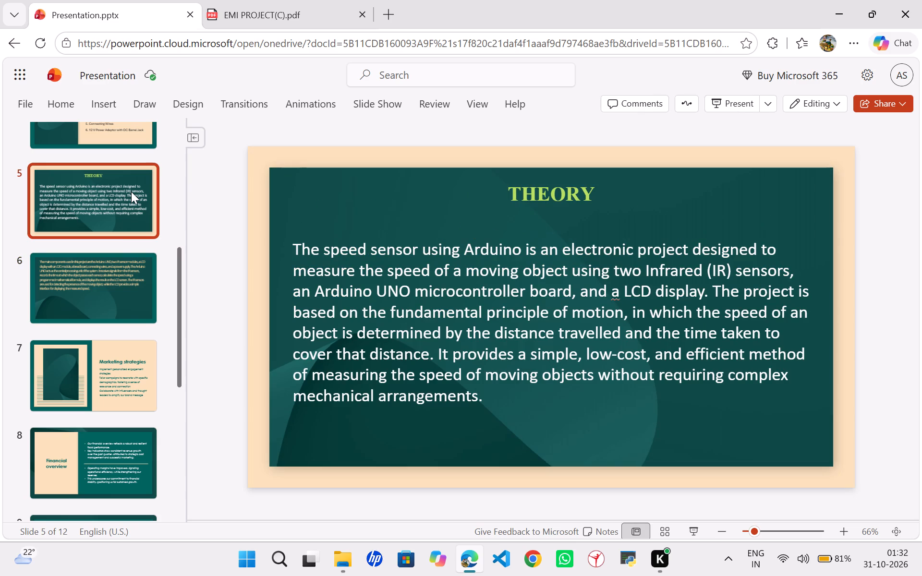
{"action": "left_click", "coordinate": [109, 289]}
{"action": "left_click", "coordinate": [117, 206]}
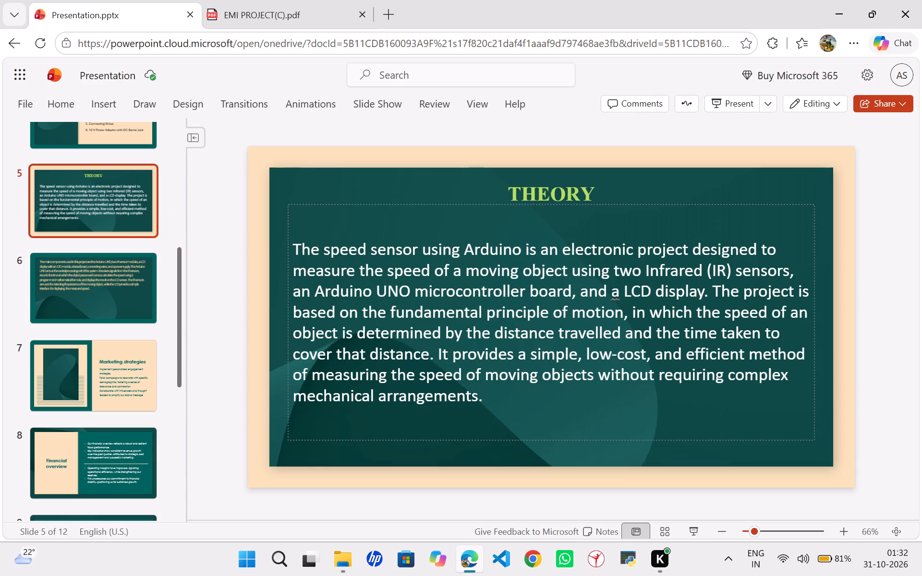
{"action": "left_click", "coordinate": [295, 250]}
{"action": "left_click_drag", "start_coordinate": [295, 250], "coordinate": [385, 322]}
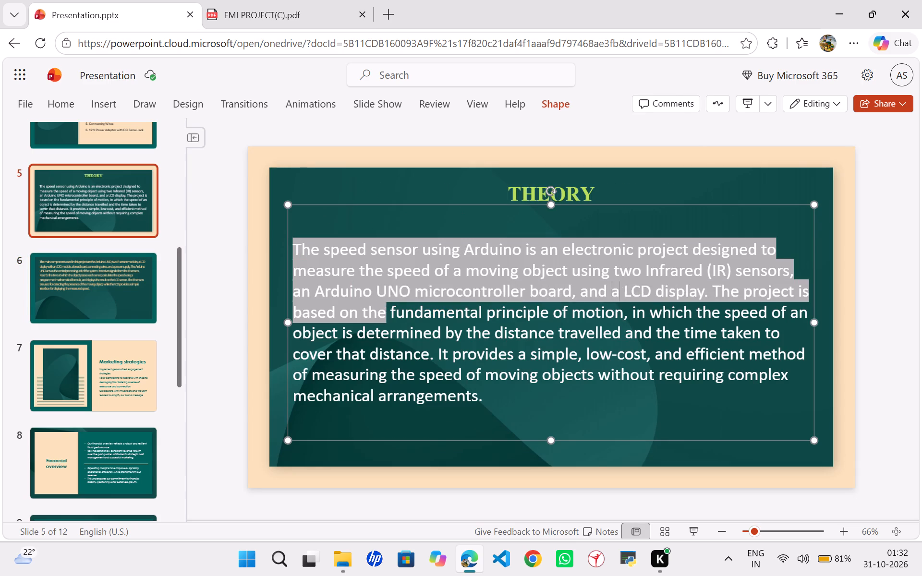
{"action": "left_click_drag", "start_coordinate": [385, 322], "coordinate": [386, 322]}
{"action": "left_click", "coordinate": [116, 275]}
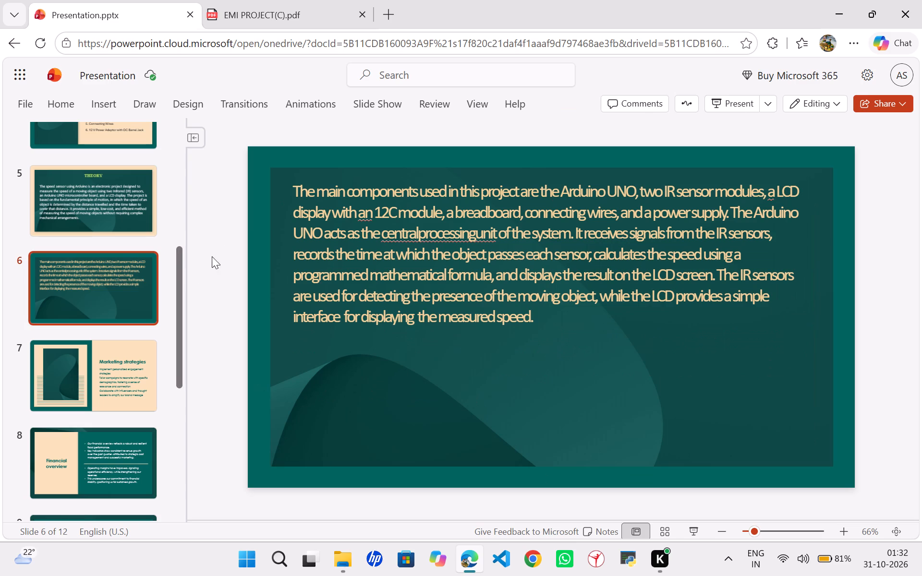
Apply the Italic style of Calibri to the whole components paragraph on slide 6.
{"action": "left_click", "coordinate": [298, 191]}
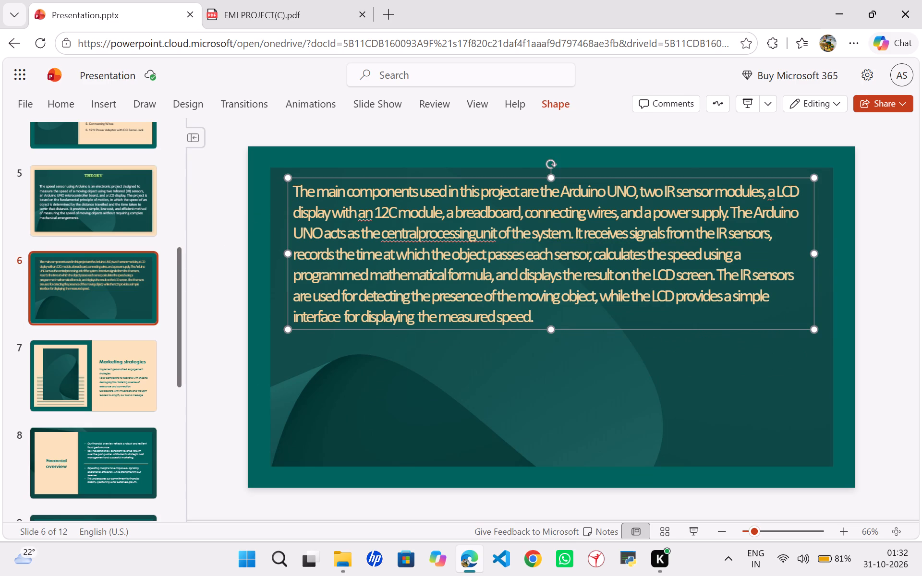
{"action": "left_click", "coordinate": [294, 191]}
{"action": "left_click_drag", "start_coordinate": [294, 191], "coordinate": [553, 319]}
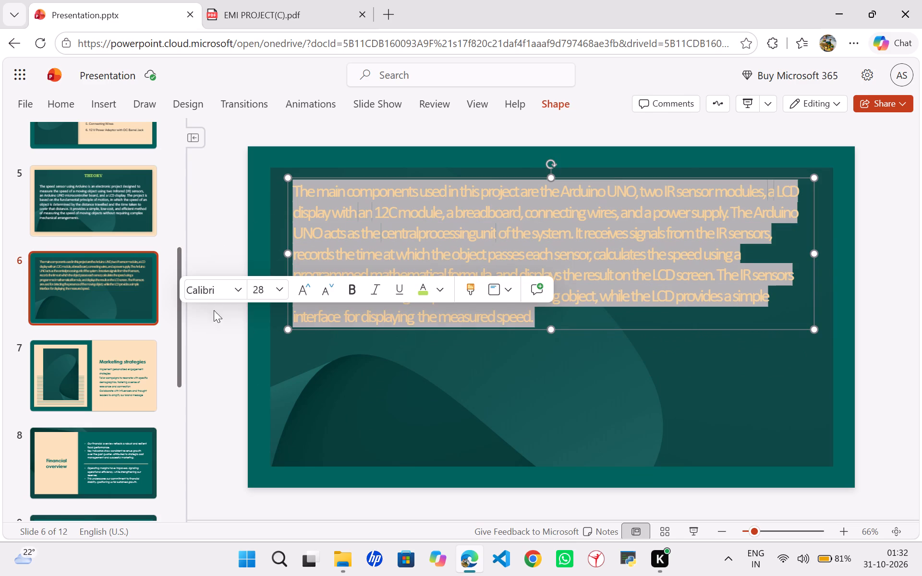
{"action": "left_click", "coordinate": [240, 289]}
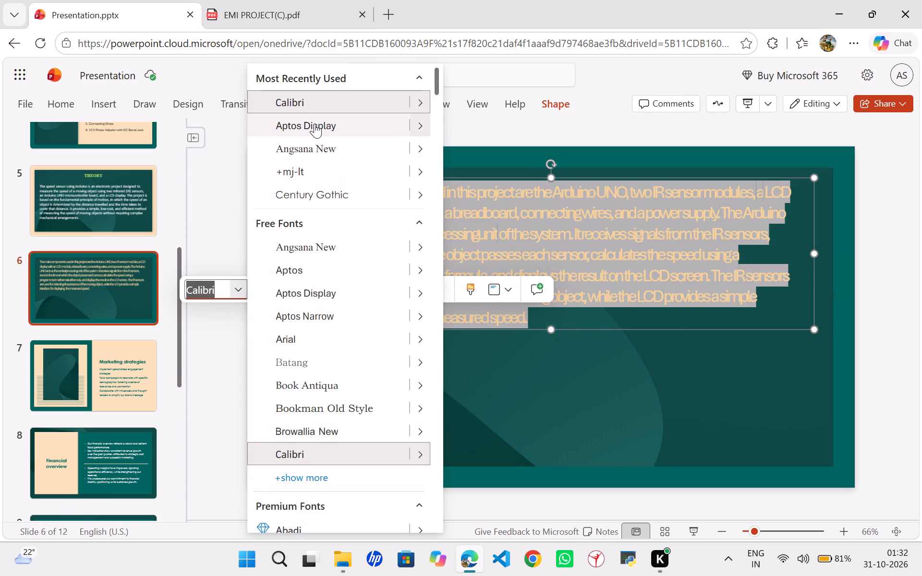
{"action": "left_click", "coordinate": [425, 103]}
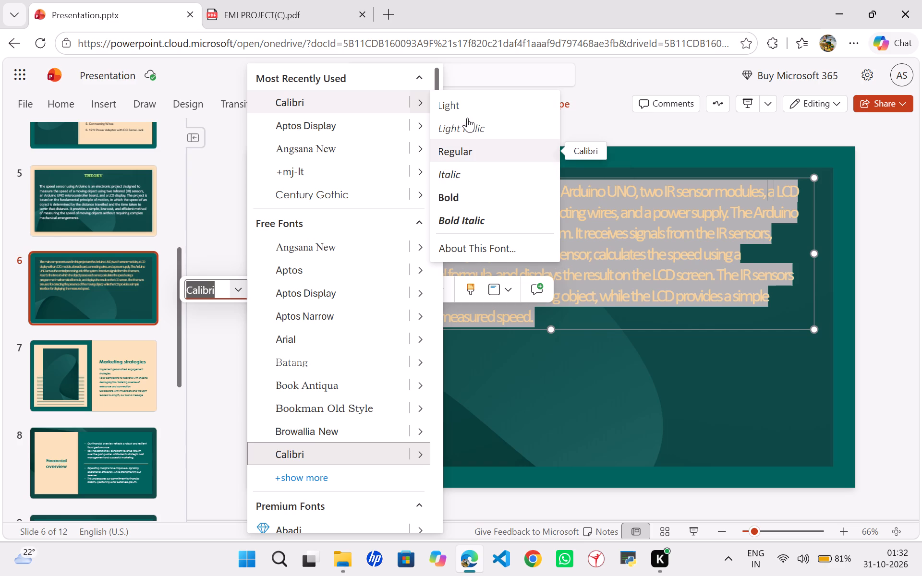
{"action": "left_click", "coordinate": [465, 172]}
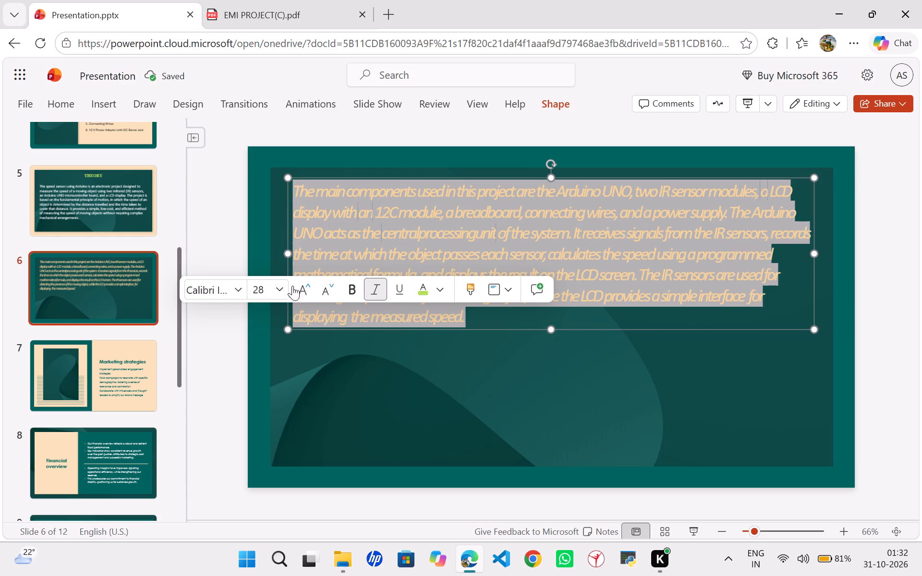
Choose the Regular style of Calibri for the selected components paragraph on slide 6.
{"action": "left_click", "coordinate": [245, 286]}
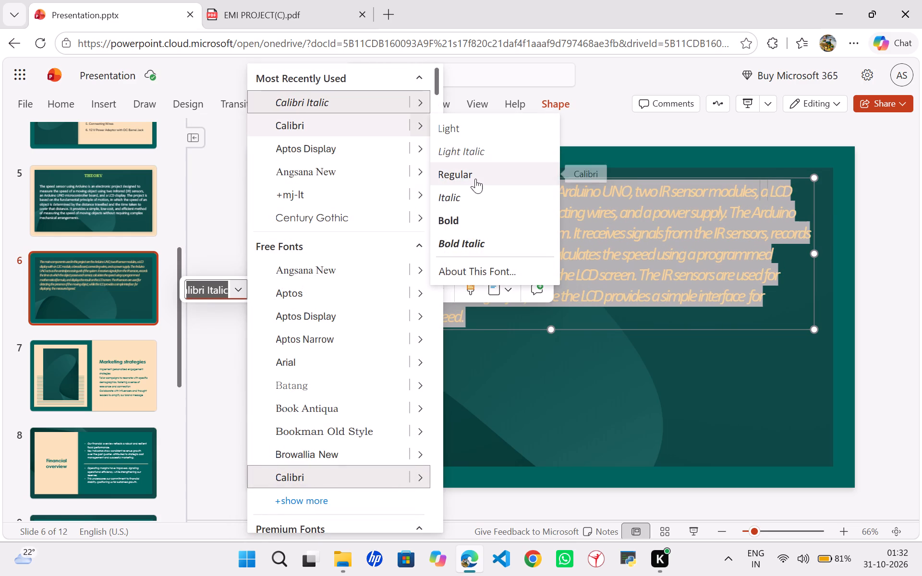
{"action": "left_click", "coordinate": [475, 178]}
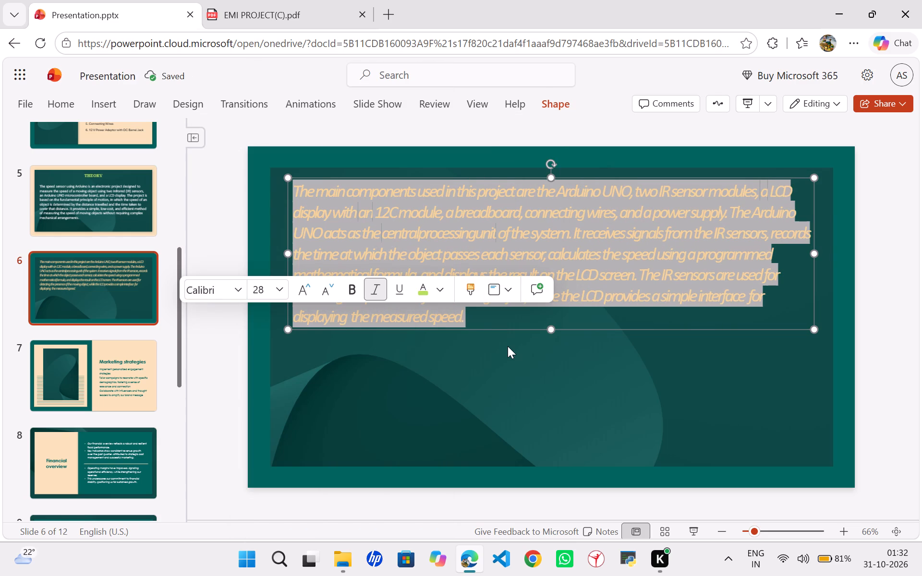
{"action": "left_click", "coordinate": [507, 348]}
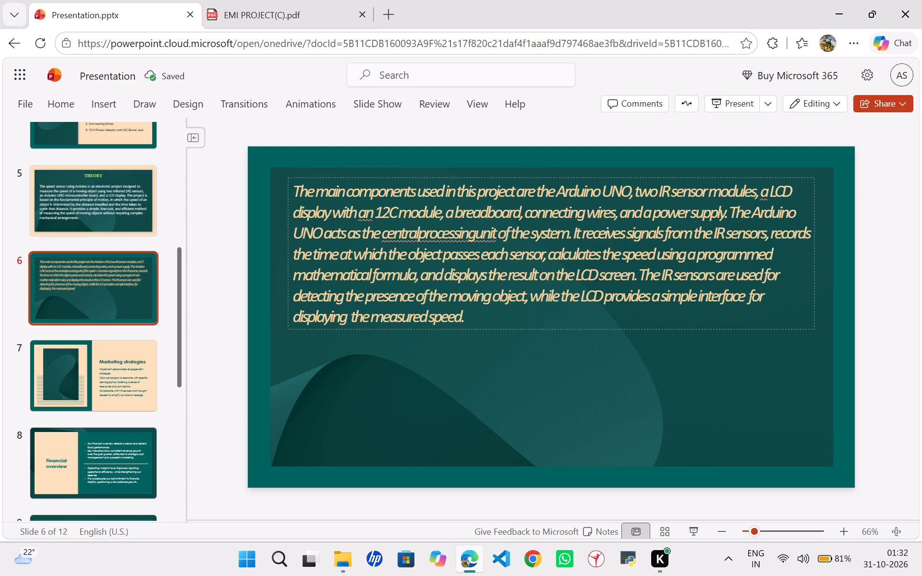
Separate the run-together words into "central processing unit" and add a space after "LCD" in "while the LCD provides".
{"action": "left_click", "coordinate": [420, 238]}
{"action": "key", "text": "space"}
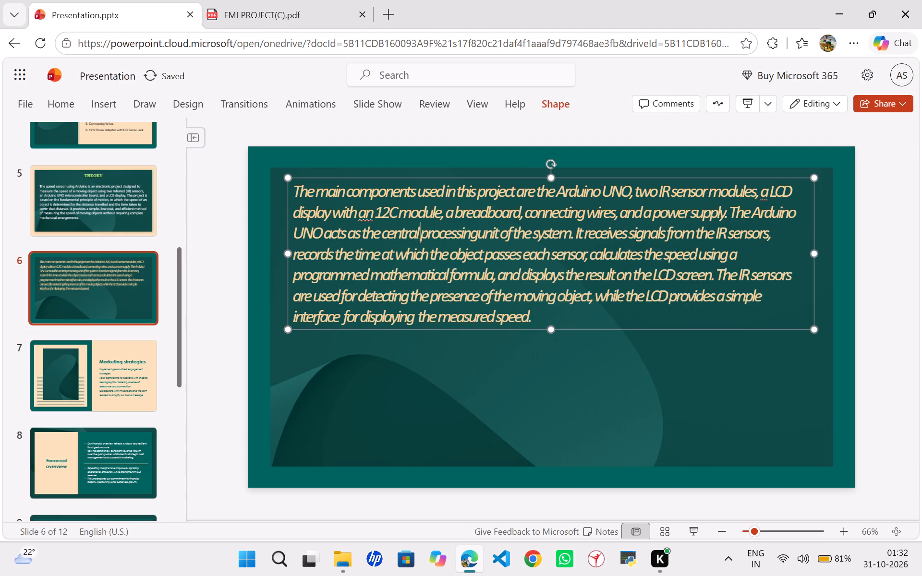
{"action": "left_click", "coordinate": [475, 234]}
{"action": "key", "text": "space"}
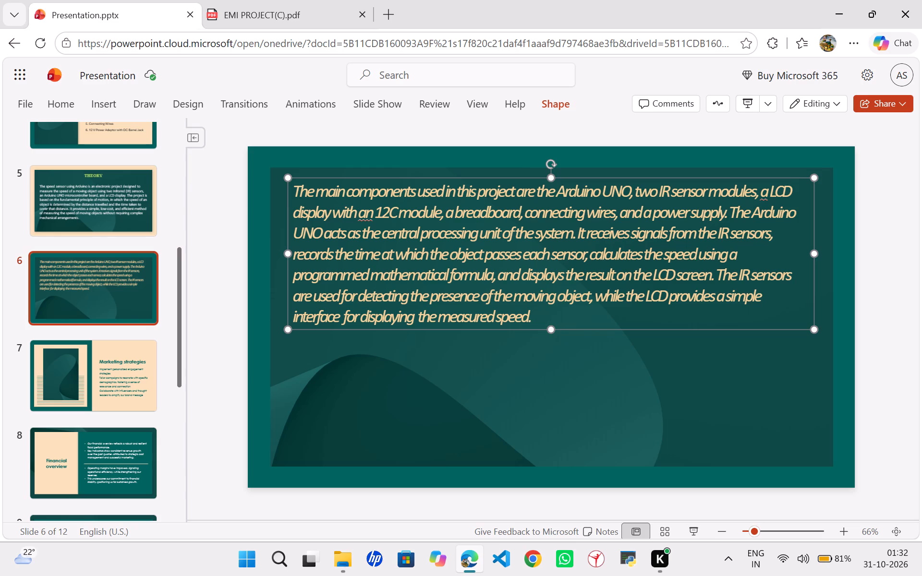
{"action": "left_click", "coordinate": [666, 292]}
{"action": "key", "text": "space"}
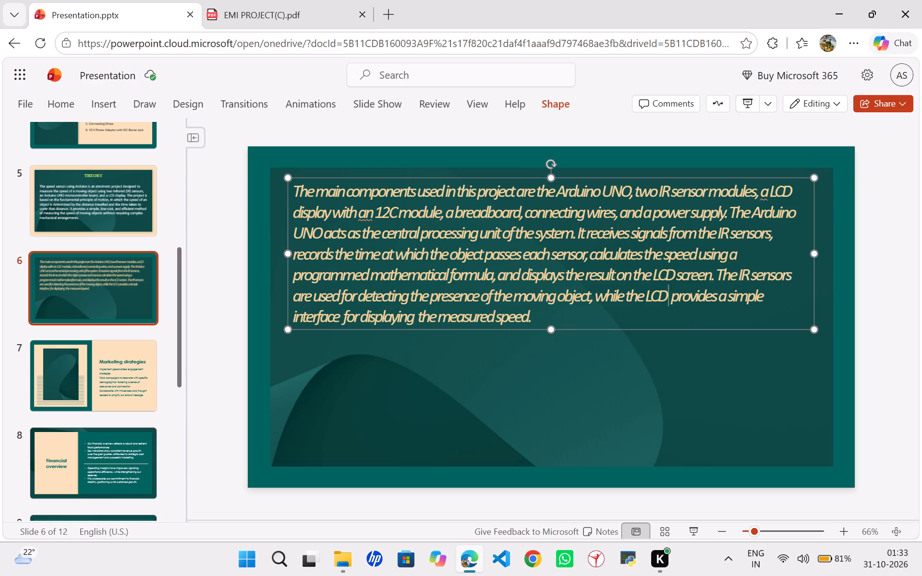
Change "an" to "a" before "12C module" and delete the "a" before "LCD display" in slide 6's paragraph.
{"action": "left_click", "coordinate": [368, 216]}
{"action": "left_click", "coordinate": [372, 215]}
{"action": "key", "text": "BackSpace"}
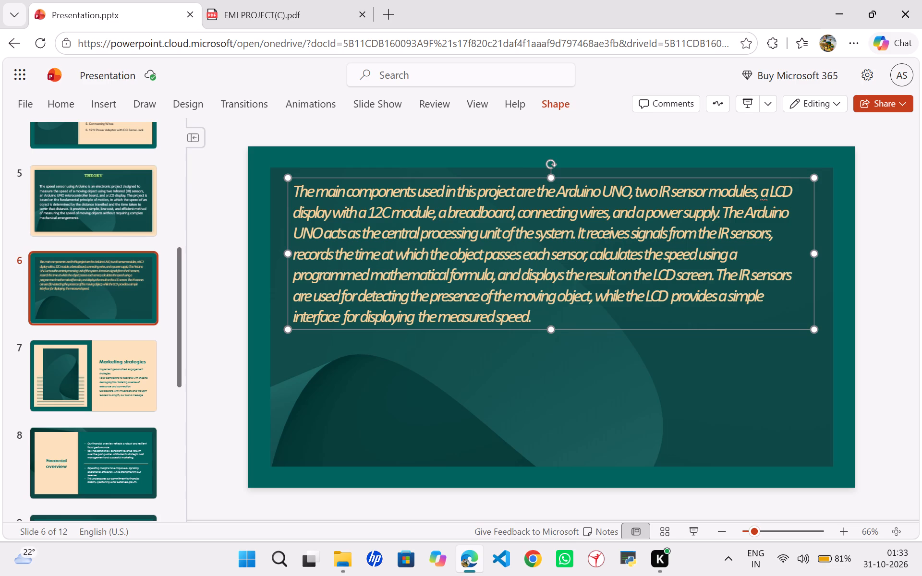
{"action": "left_click", "coordinate": [768, 193]}
{"action": "key", "text": "BackSpace"}
Copy the PDF paragraph starting "An Infrared (IR) sensor works" and paste it on a new line below slide 6's components paragraph.
{"action": "left_click", "coordinate": [536, 323]}
{"action": "left_click", "coordinate": [531, 313]}
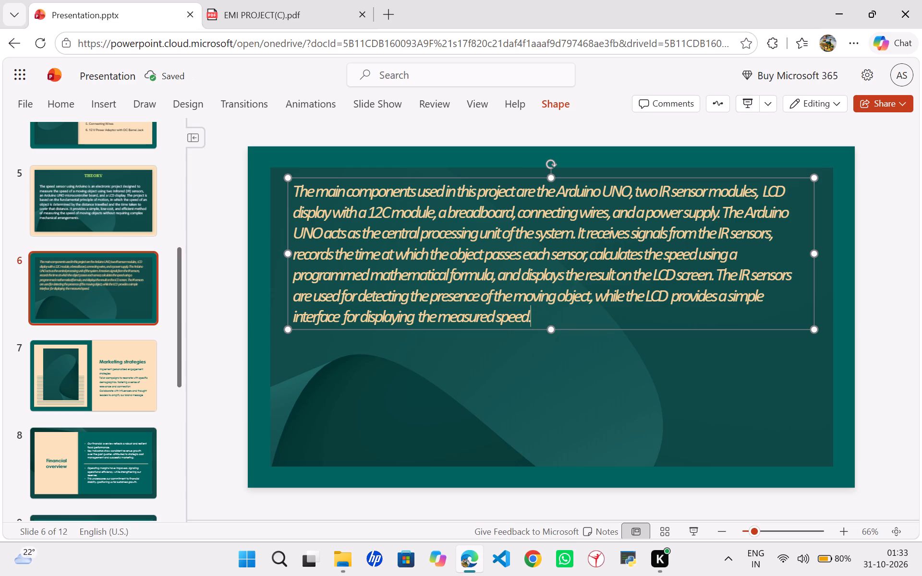
{"action": "key", "text": "Return"}
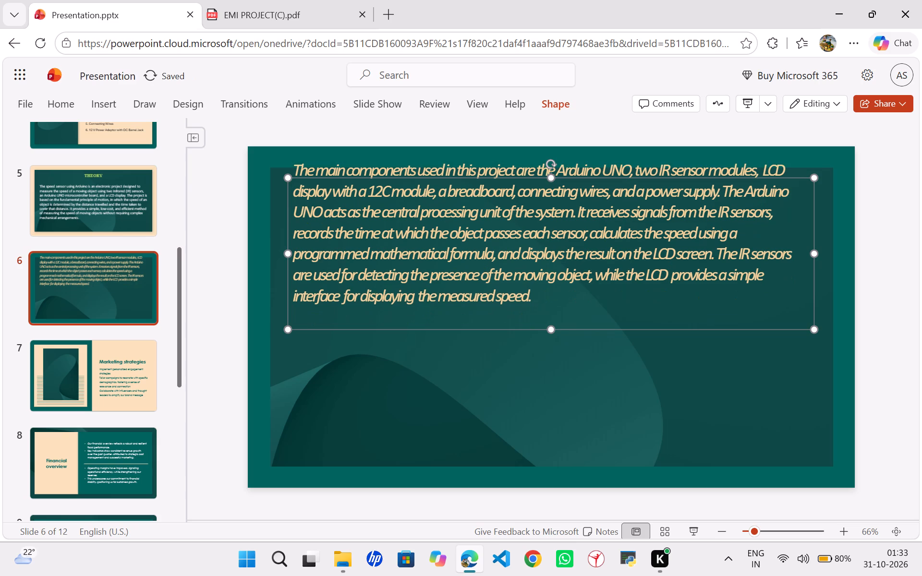
{"action": "left_click", "coordinate": [276, 0]}
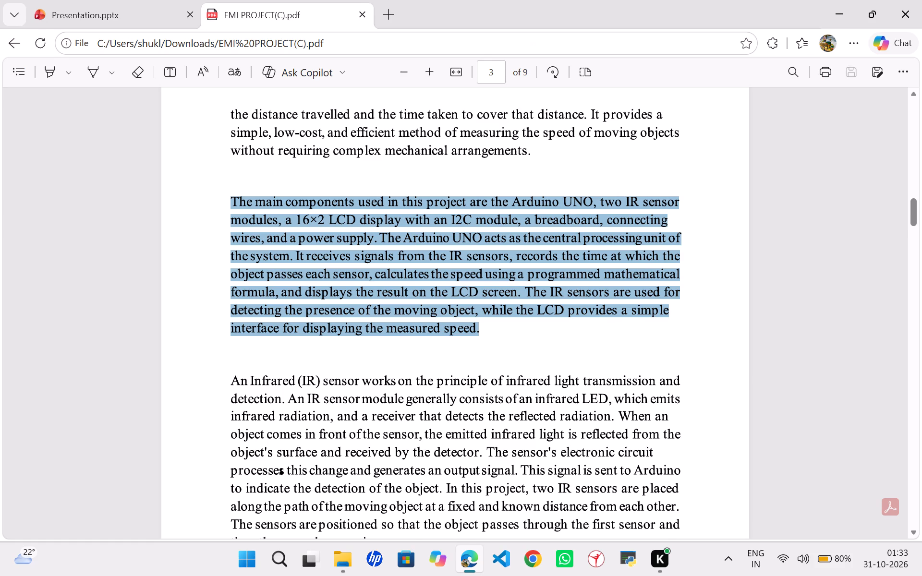
{"action": "scroll", "coordinate": [263, 327], "scroll_direction": "down", "scroll_amount": 1}
{"action": "left_click_drag", "start_coordinate": [231, 292], "coordinate": [393, 451]}
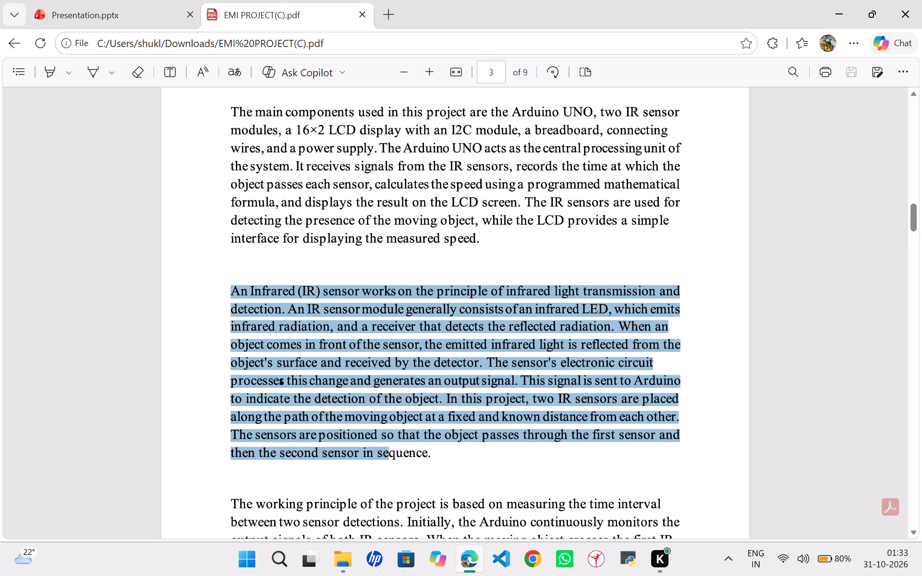
{"action": "left_click_drag", "start_coordinate": [393, 451], "coordinate": [430, 456]}
{"action": "key", "text": "ctrl+c"}
{"action": "key", "text": "alt+Tab"}
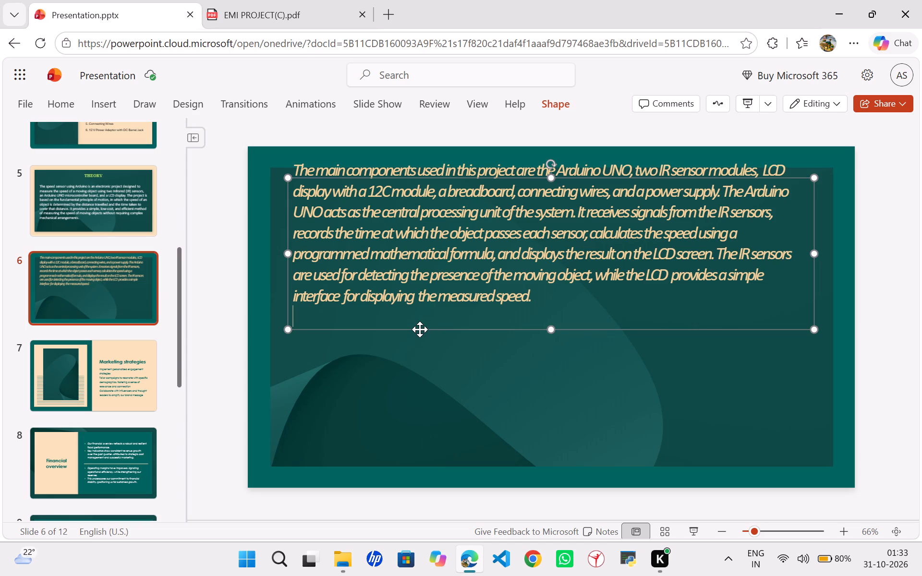
{"action": "key", "text": "ctrl+v"}
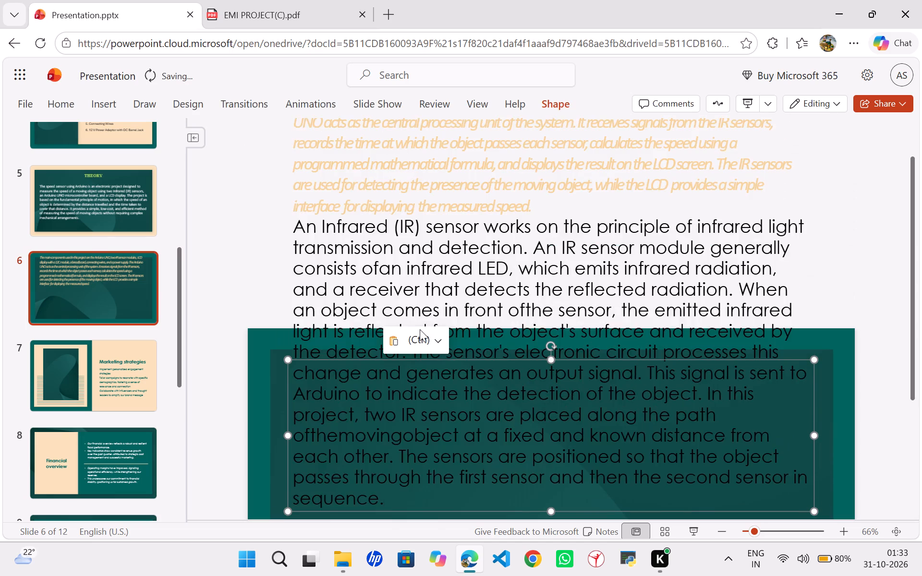
Change the font of slide 6's pasted IR sensor paragraph to Calibri.
{"action": "scroll", "coordinate": [353, 290], "scroll_direction": "up", "scroll_amount": 1}
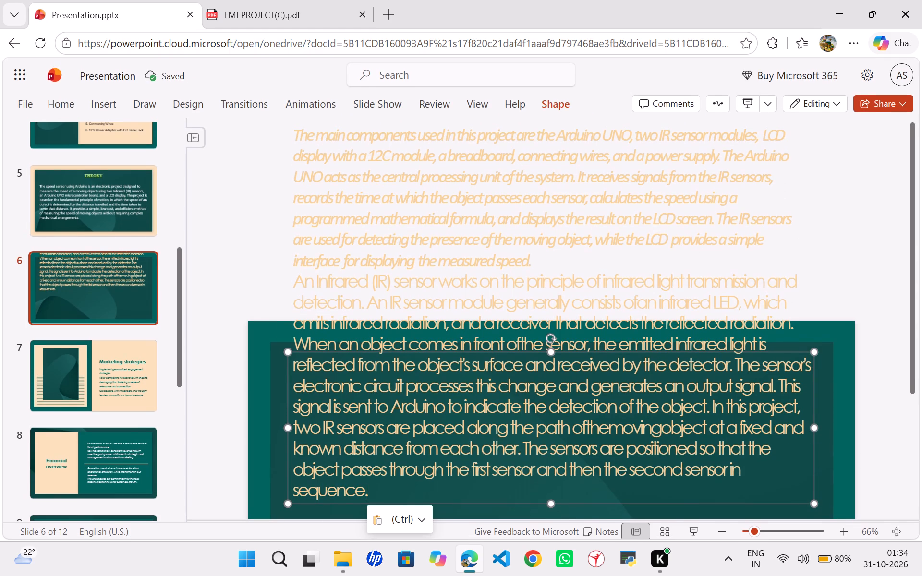
{"action": "left_click_drag", "start_coordinate": [293, 281], "coordinate": [367, 497]}
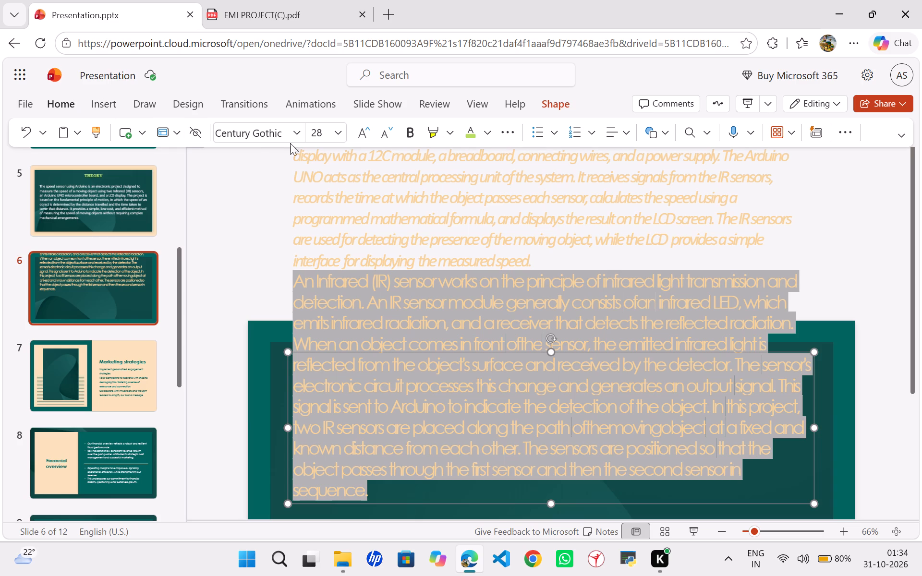
{"action": "left_click", "coordinate": [300, 129]}
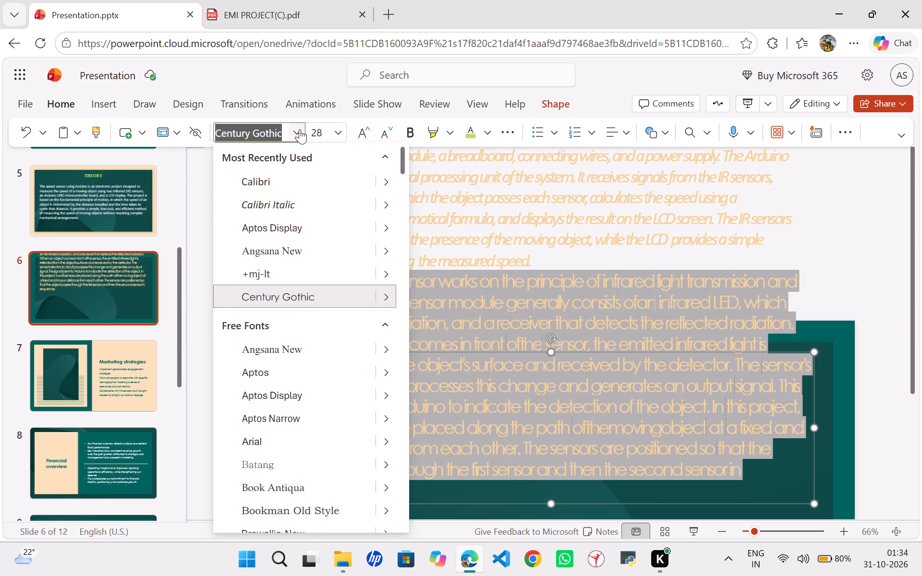
{"action": "left_click", "coordinate": [282, 182]}
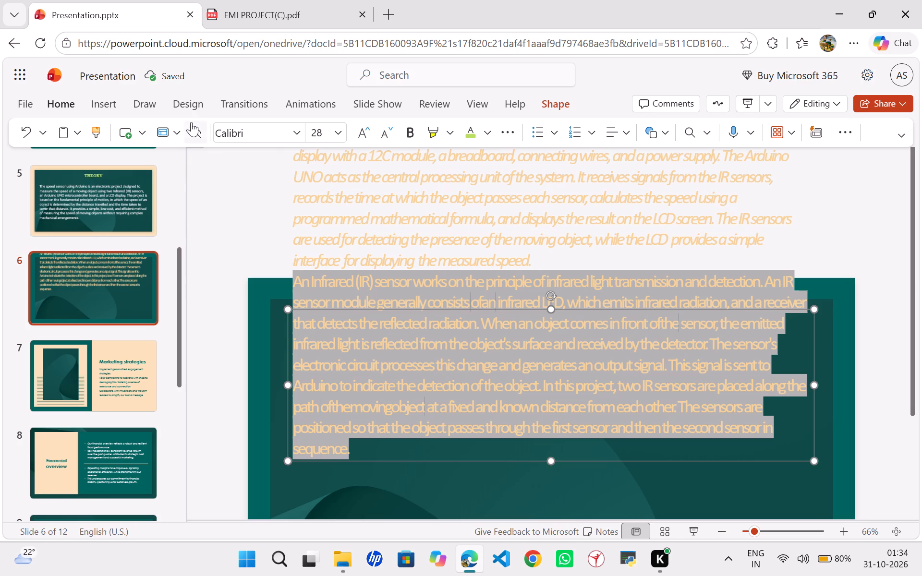
Move slide 6's text box down until both paragraphs lie within the slide.
{"action": "scroll", "coordinate": [307, 267], "scroll_direction": "down", "scroll_amount": 2}
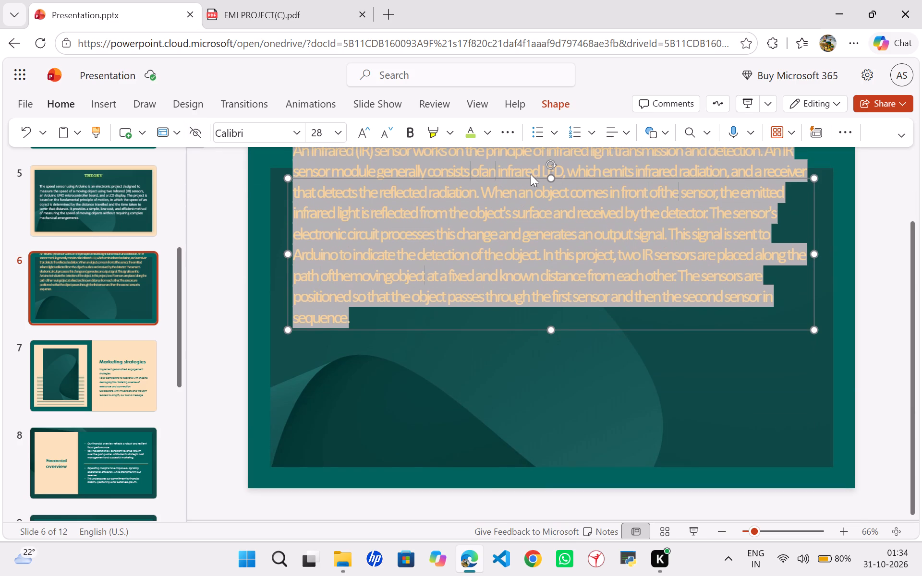
{"action": "left_click_drag", "start_coordinate": [522, 178], "coordinate": [517, 321]}
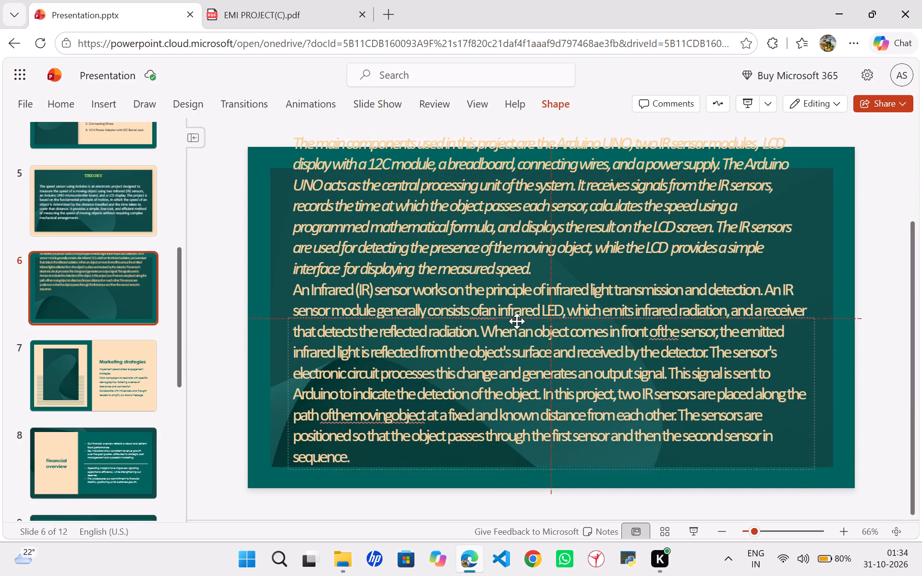
{"action": "left_click_drag", "start_coordinate": [517, 321], "coordinate": [513, 335]}
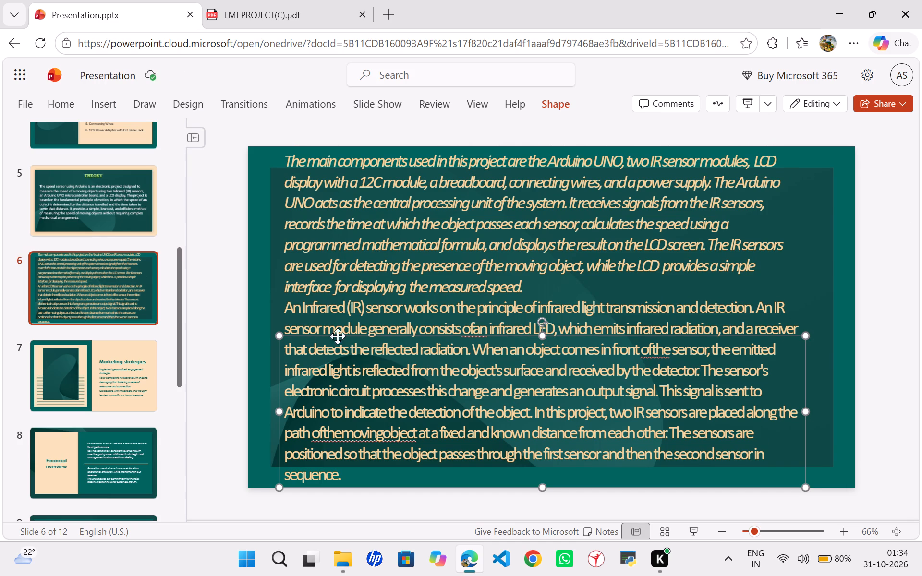
Add an extra space before and after "module" in "An IR sensor module generally" on slide 6.
{"action": "left_click", "coordinate": [324, 330]}
{"action": "key", "text": "space"}
{"action": "key", "text": "Right"}
{"action": "key", "text": "Right"}
{"action": "key", "text": "Right"}
{"action": "key", "text": "Right"}
{"action": "key", "text": "Right"}
{"action": "key", "text": "Right"}
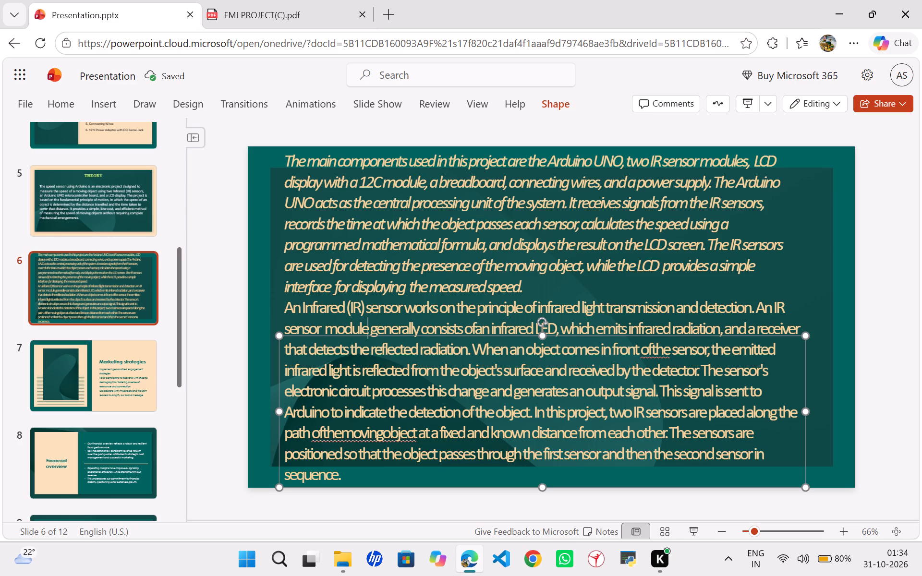
{"action": "key", "text": "space"}
Separate the run-together "ofan" into "of an" before "infrared LED" in the IR sensor paragraph.
{"action": "key", "text": "Right"}
{"action": "key", "text": "Right"}
{"action": "key", "text": "Right"}
{"action": "key", "text": "Right"}
{"action": "key", "text": "Right"}
{"action": "key", "text": "Right"}
{"action": "key", "text": "Right"}
{"action": "key", "text": "Right"}
{"action": "key", "text": "Right"}
{"action": "key", "text": "Right"}
{"action": "key", "text": "Right"}
{"action": "key", "text": "Right"}
{"action": "key", "text": "Right"}
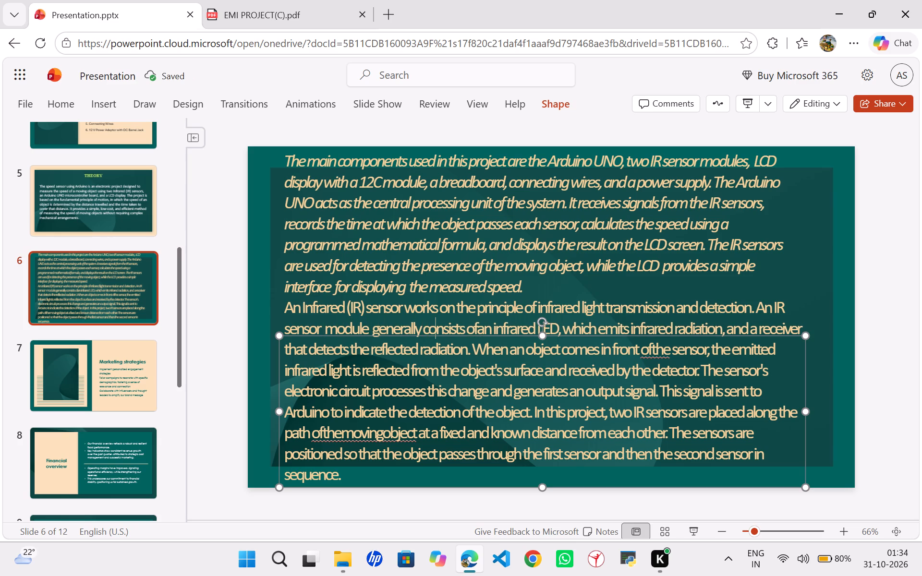
{"action": "key", "text": "Right"}
{"action": "key", "text": "Right"}
{"action": "key", "text": "Right"}
{"action": "key", "text": "Right"}
{"action": "key", "text": "Right"}
{"action": "key", "text": "Right"}
{"action": "key", "text": "Right"}
{"action": "key", "text": "Right"}
{"action": "key", "text": "Right"}
{"action": "key", "text": "Right"}
{"action": "key", "text": "Right"}
{"action": "key", "text": "Right"}
{"action": "key", "text": "Left"}
{"action": "key", "text": "Left"}
{"action": "key", "text": "Left"}
{"action": "key", "text": "space"}
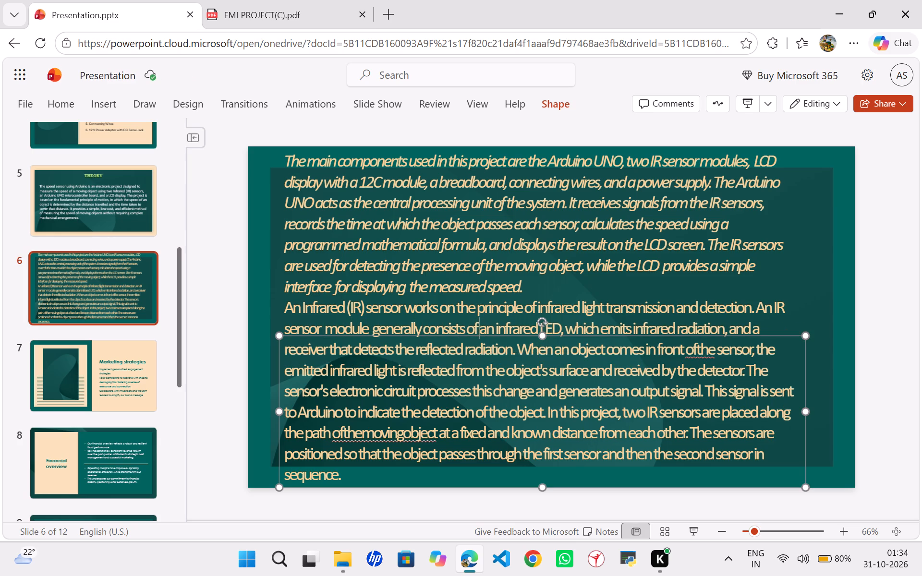
{"action": "key", "text": "Right"}
{"action": "key", "text": "Right"}
{"action": "key", "text": "Right"}
{"action": "key", "text": "Right"}
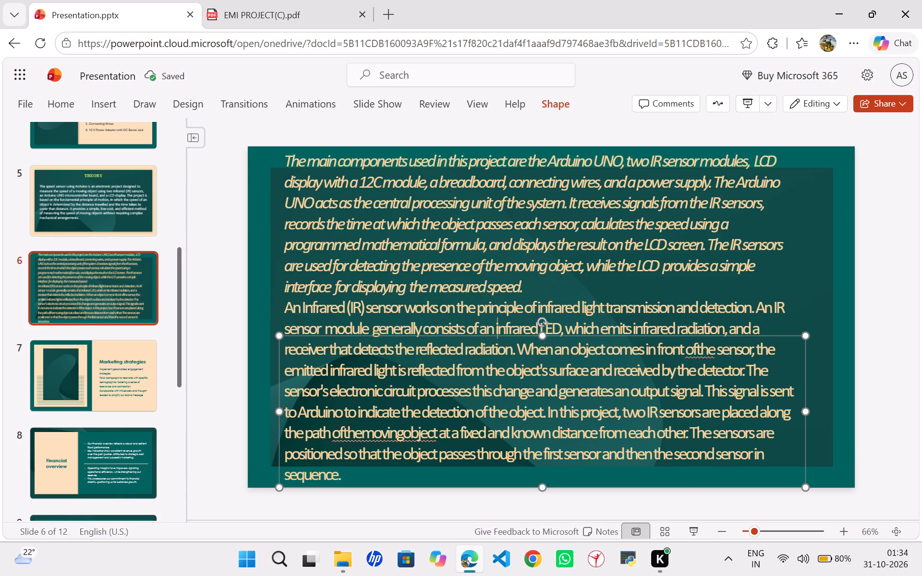
Separate "ofthe" into "of the" before "sensor" and add a space after "by" in "received by the detector".
{"action": "left_click", "coordinate": [698, 350]}
{"action": "key", "text": "space"}
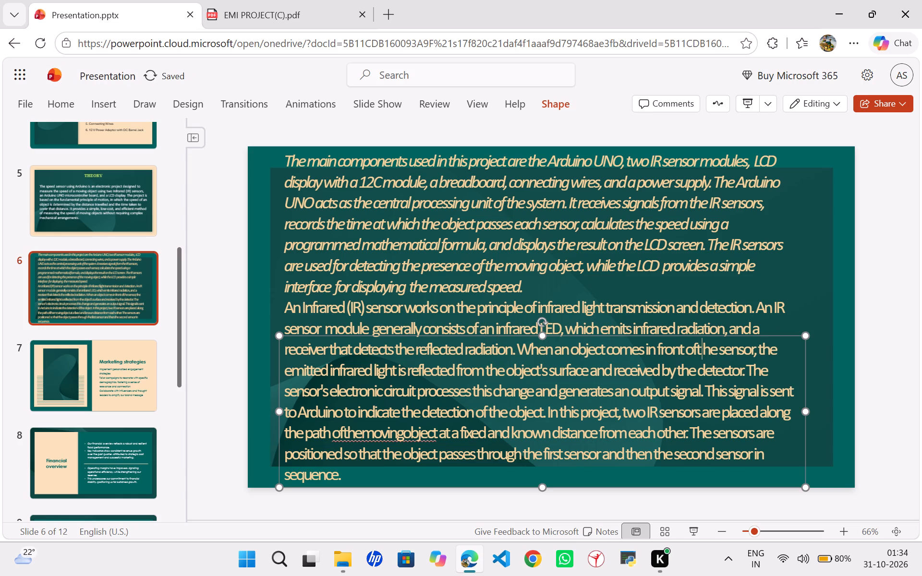
{"action": "key", "text": "Left"}
{"action": "key", "text": "Right"}
{"action": "key", "text": "BackSpace"}
{"action": "key", "text": "Left"}
{"action": "key", "text": "space"}
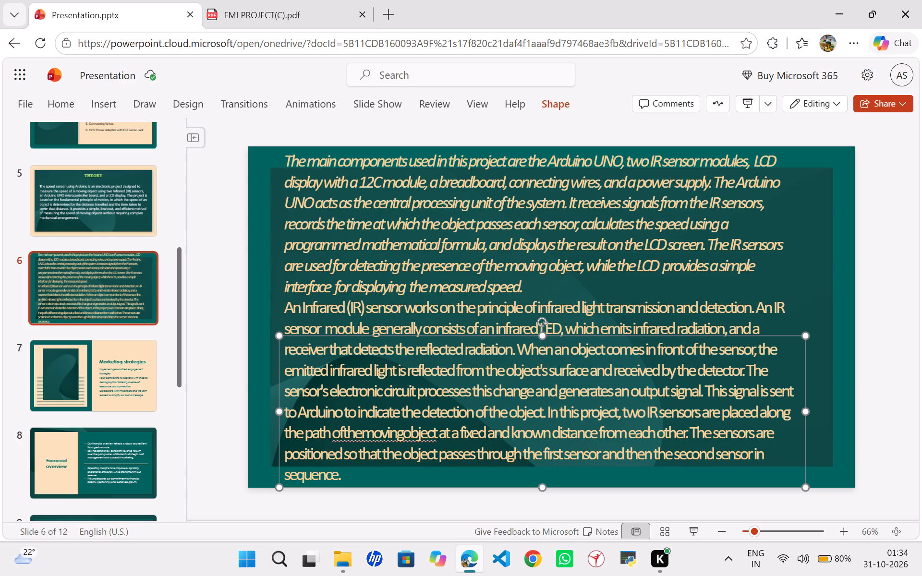
{"action": "left_click", "coordinate": [680, 373]}
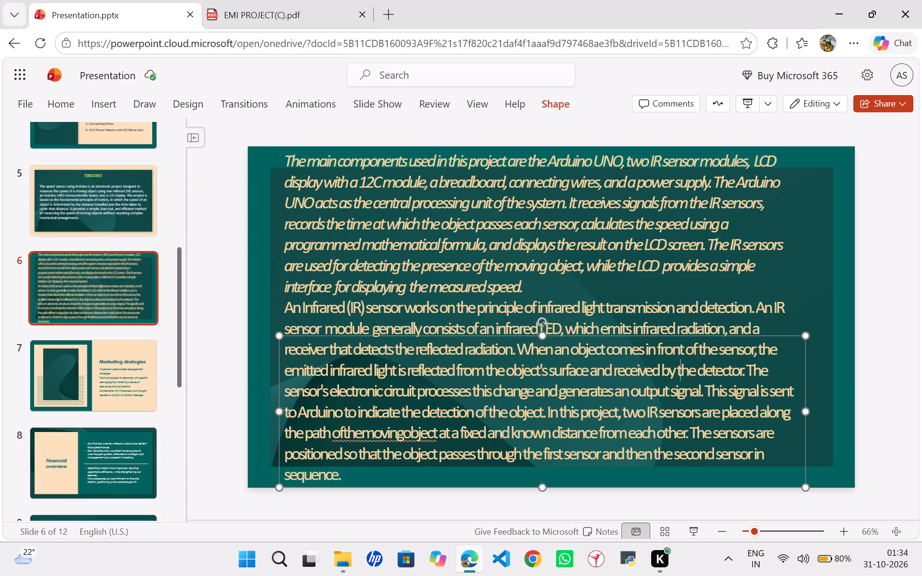
{"action": "left_click", "coordinate": [676, 372]}
{"action": "key", "text": "space"}
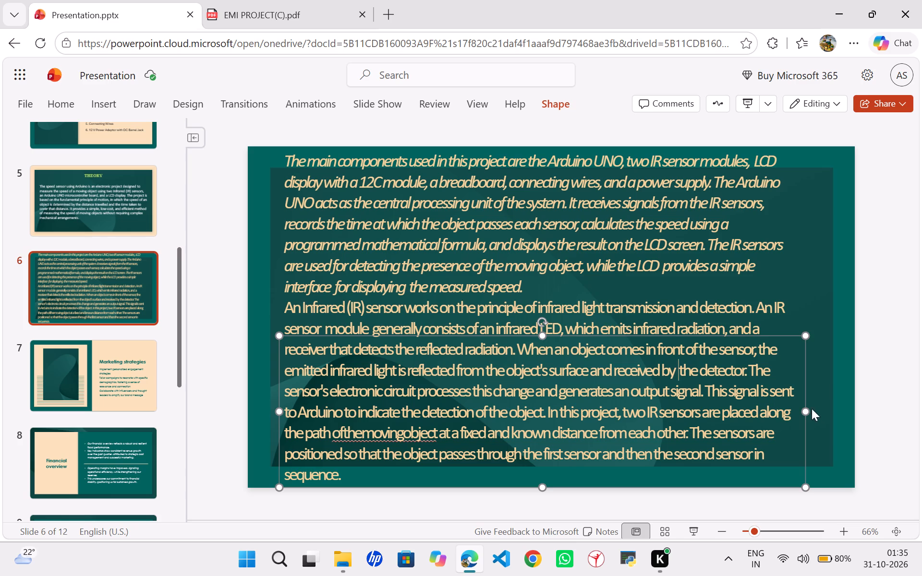
Separate the run-together "ofthemovingobject" into "of the moving object" in the IR sensor paragraph.
{"action": "left_click", "coordinate": [343, 434]}
{"action": "key", "text": "space"}
{"action": "key", "text": "Right"}
{"action": "key", "text": "Right"}
{"action": "key", "text": "Right"}
{"action": "key", "text": "Right"}
{"action": "key", "text": "Left"}
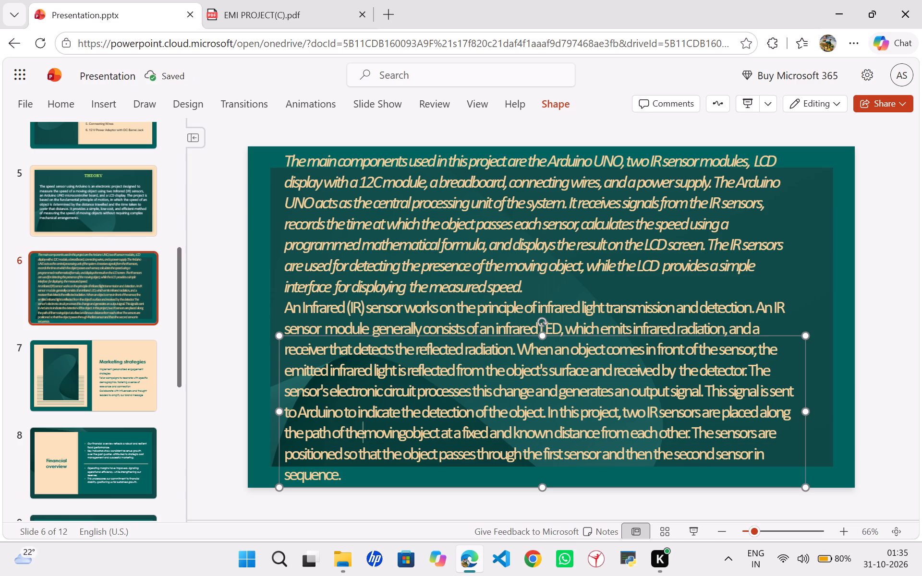
{"action": "key", "text": "space"}
{"action": "key", "text": "Right"}
{"action": "key", "text": "Right"}
{"action": "key", "text": "Right"}
{"action": "key", "text": "Right"}
{"action": "key", "text": "Right"}
{"action": "key", "text": "Right"}
{"action": "key", "text": "Right"}
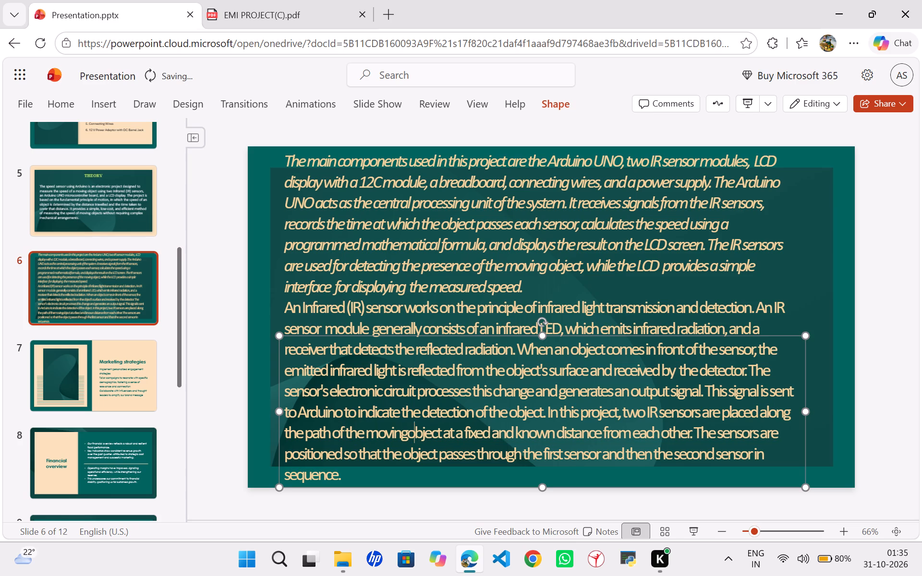
{"action": "key", "text": "Left"}
{"action": "key", "text": "space"}
{"action": "key", "text": "Right"}
{"action": "key", "text": "Right"}
{"action": "key", "text": "Right"}
{"action": "key", "text": "Right"}
{"action": "key", "text": "Right"}
{"action": "key", "text": "Right"}
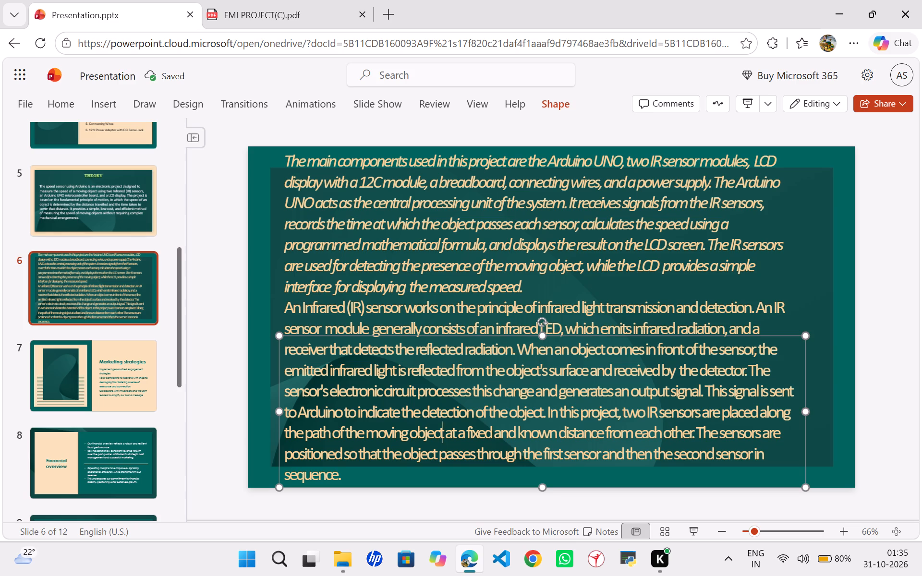
Add a space after "that", after "positioned" and after "second" in the IR sensor paragraph's last sentence.
{"action": "left_click", "coordinate": [342, 458]}
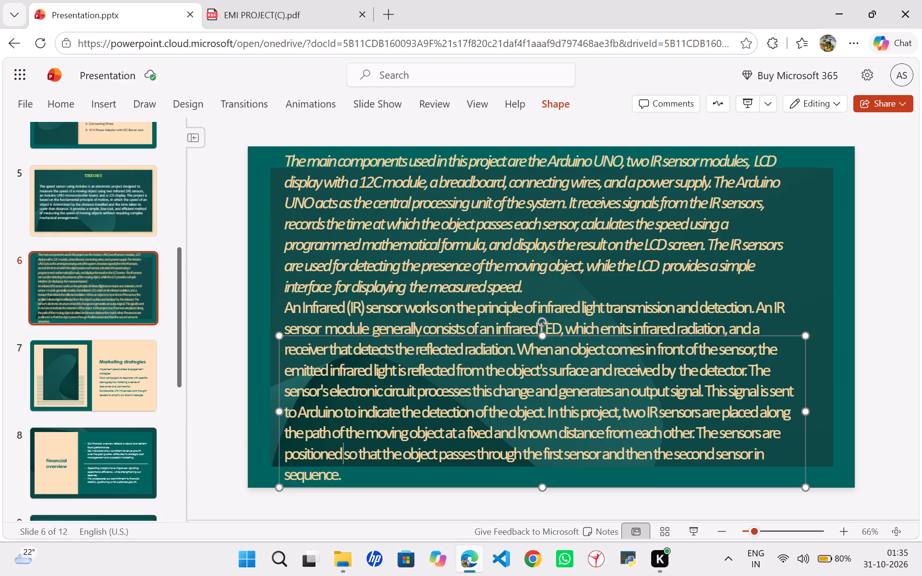
{"action": "left_click", "coordinate": [382, 459]}
{"action": "key", "text": "space"}
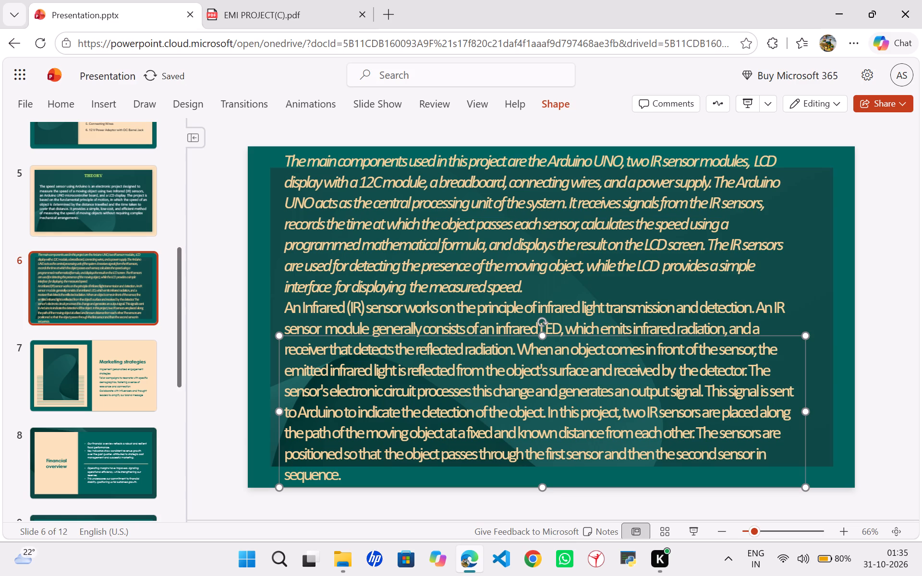
{"action": "left_click", "coordinate": [342, 456]}
{"action": "key", "text": "space"}
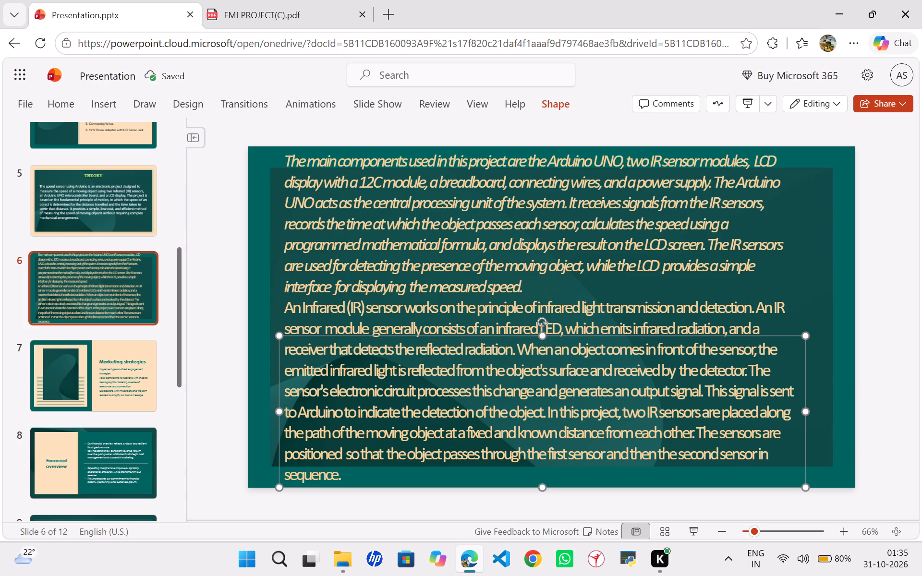
{"action": "left_click", "coordinate": [718, 456]}
{"action": "key", "text": "space"}
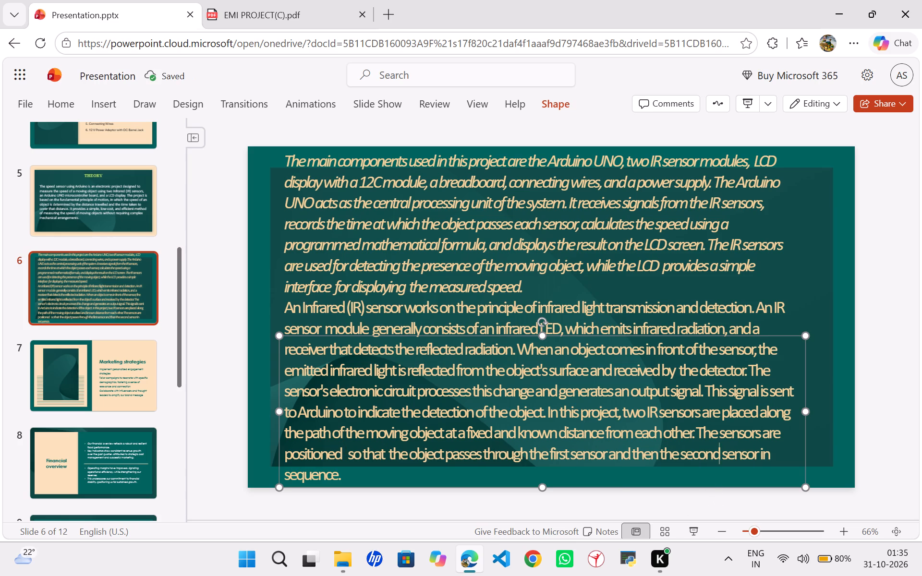
Select both paragraphs on slide 6 and choose the Regular style of Calibri for them.
{"action": "left_click_drag", "start_coordinate": [283, 162], "coordinate": [285, 159]}
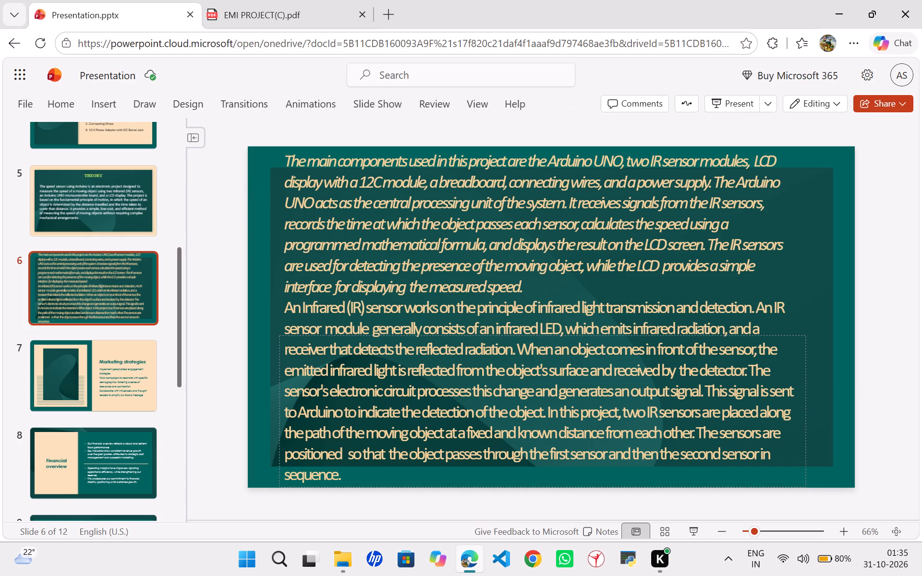
{"action": "left_click_drag", "start_coordinate": [285, 159], "coordinate": [287, 159]}
{"action": "left_click", "coordinate": [287, 159]}
{"action": "left_click_drag", "start_coordinate": [287, 159], "coordinate": [350, 518]}
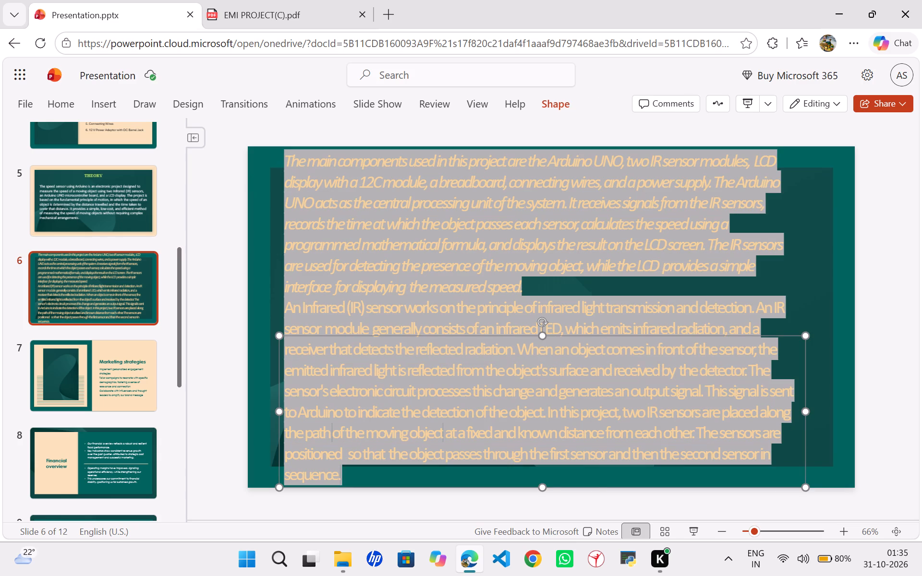
{"action": "left_click_drag", "start_coordinate": [350, 518], "coordinate": [350, 546]}
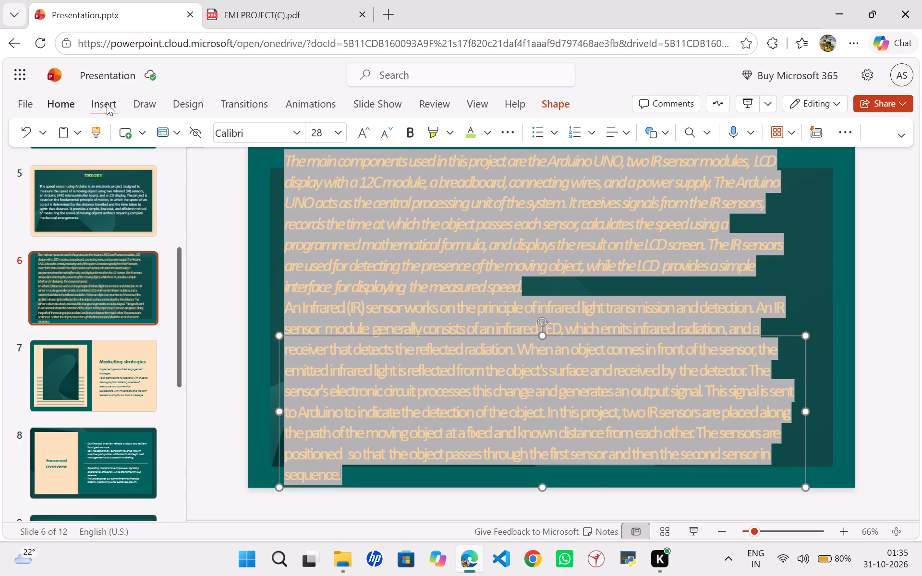
{"action": "left_click", "coordinate": [298, 132]}
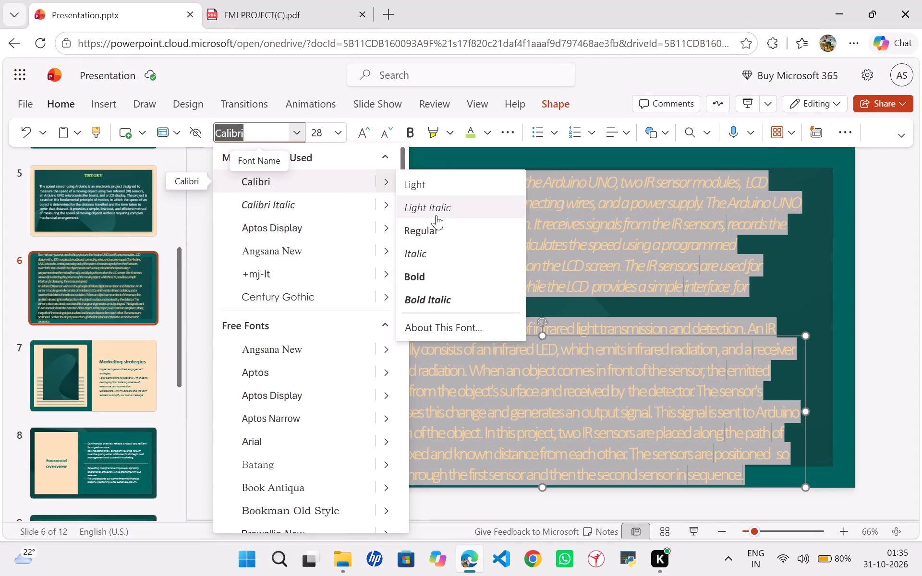
{"action": "left_click", "coordinate": [426, 229]}
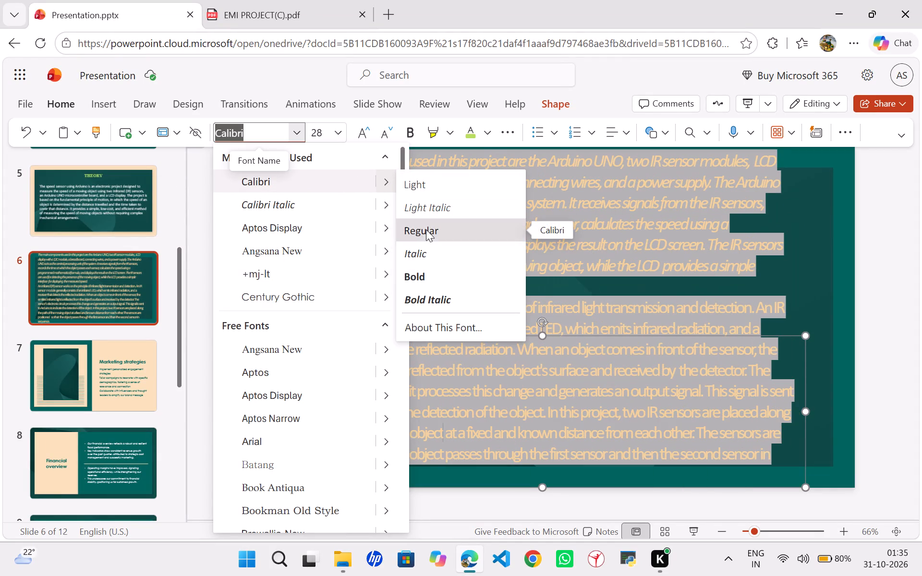
Set the font size of both selected paragraphs on slide 6 to 27.
{"action": "left_click", "coordinate": [321, 134]}
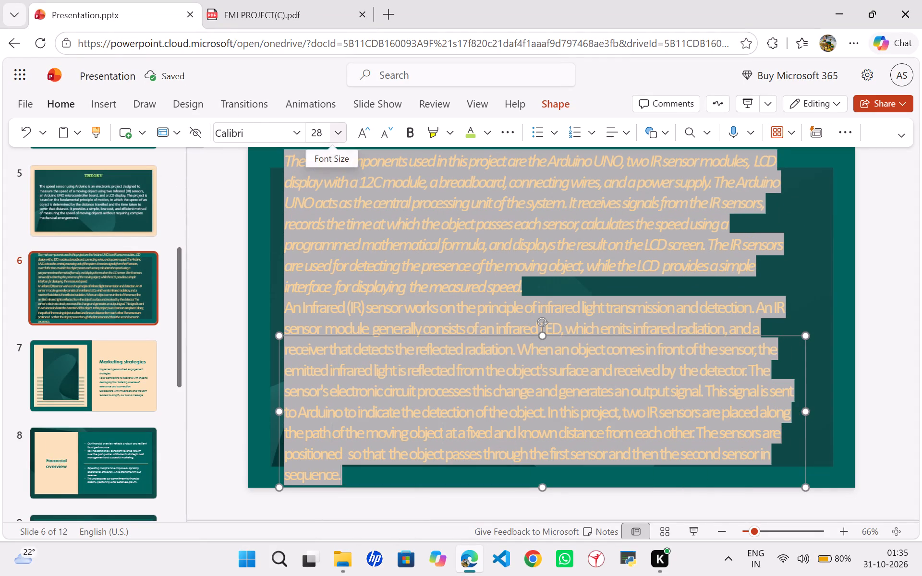
{"action": "key", "text": "BackSpace"}
{"action": "type", "text": "27"}
{"action": "key", "text": "Return"}
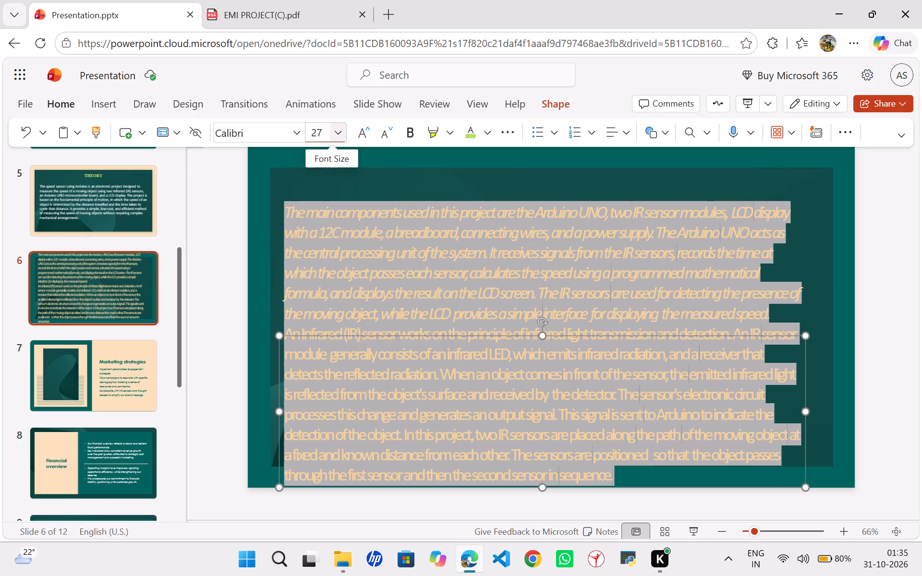
Move slide 6's text box up slightly so both paragraphs fit inside the darker inner panel.
{"action": "left_click", "coordinate": [413, 182]}
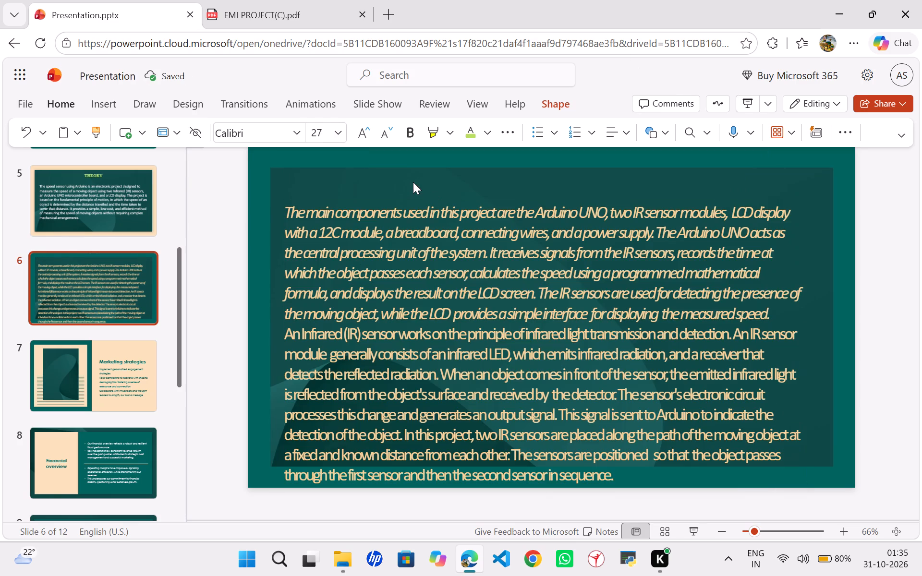
{"action": "left_click", "coordinate": [467, 256]}
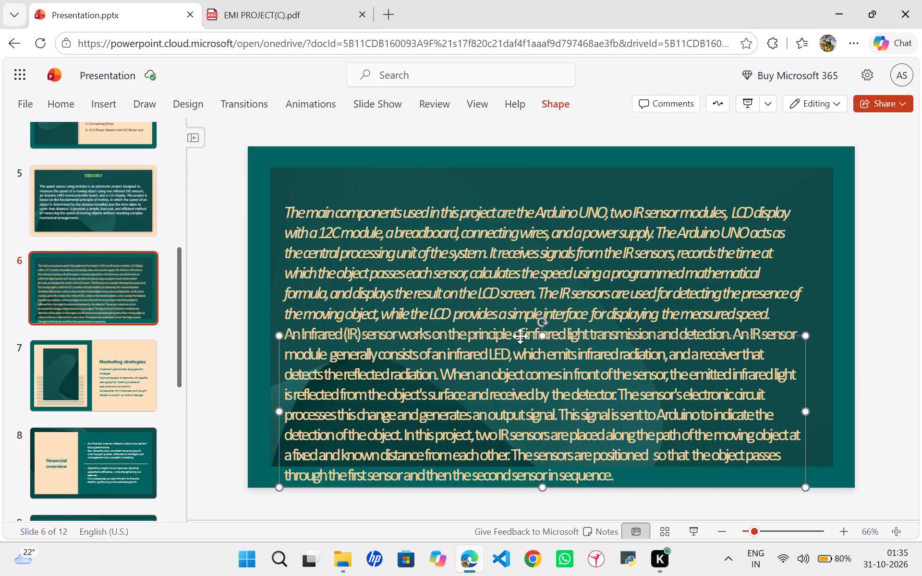
{"action": "left_click_drag", "start_coordinate": [520, 337], "coordinate": [520, 318]}
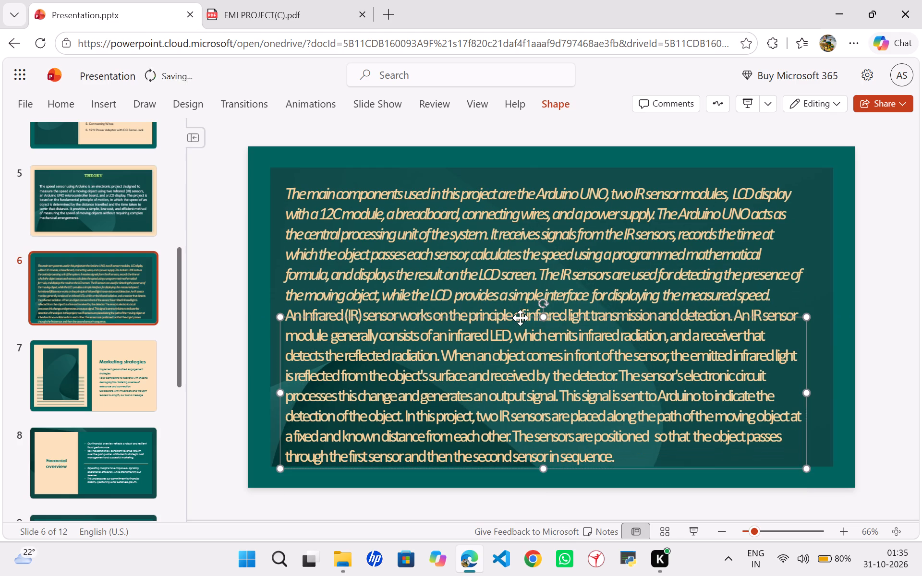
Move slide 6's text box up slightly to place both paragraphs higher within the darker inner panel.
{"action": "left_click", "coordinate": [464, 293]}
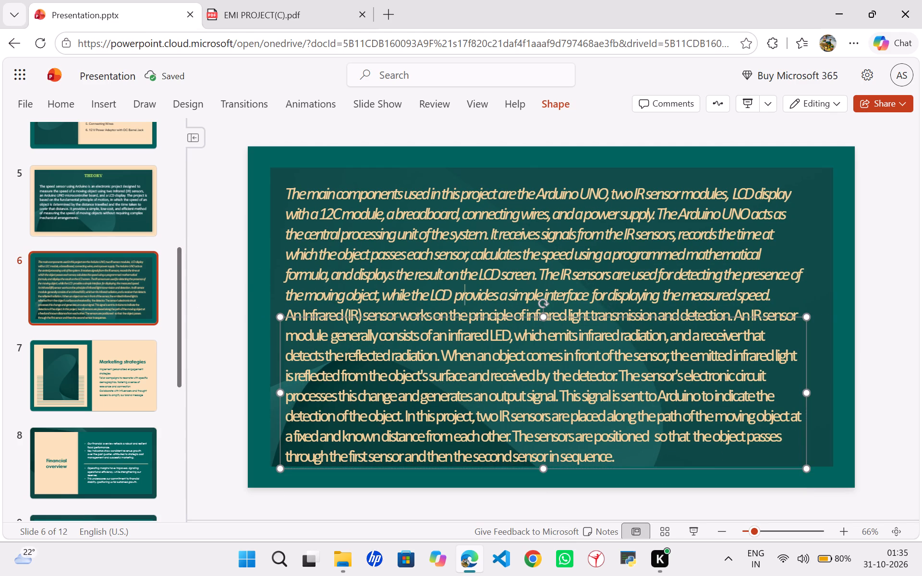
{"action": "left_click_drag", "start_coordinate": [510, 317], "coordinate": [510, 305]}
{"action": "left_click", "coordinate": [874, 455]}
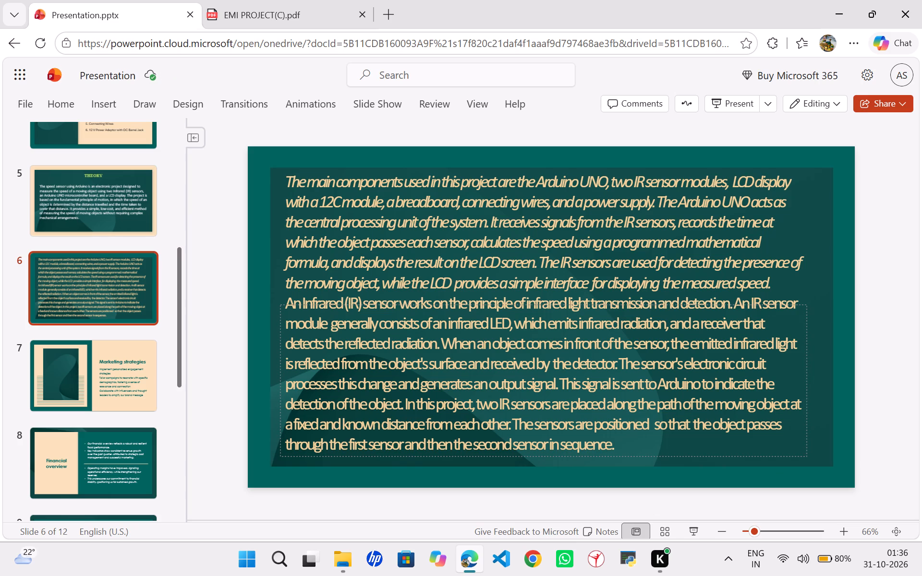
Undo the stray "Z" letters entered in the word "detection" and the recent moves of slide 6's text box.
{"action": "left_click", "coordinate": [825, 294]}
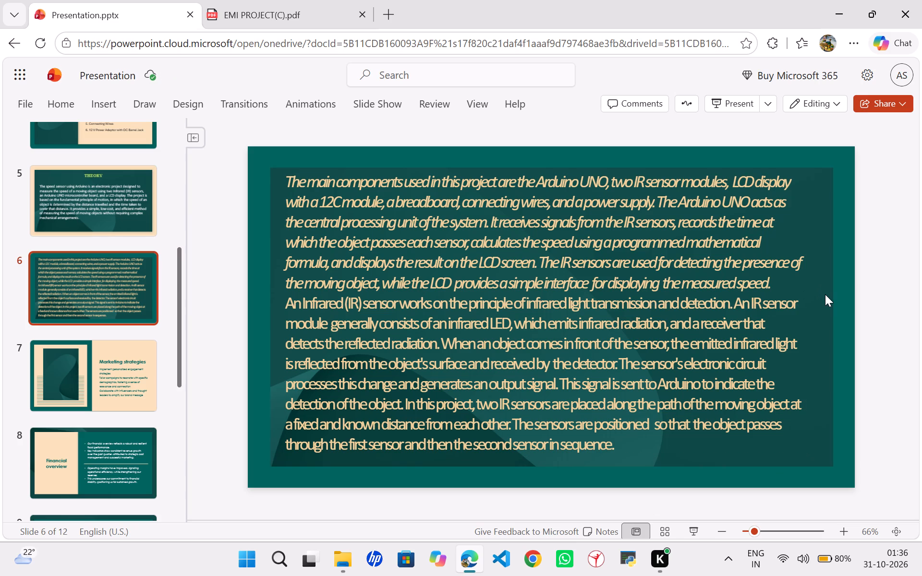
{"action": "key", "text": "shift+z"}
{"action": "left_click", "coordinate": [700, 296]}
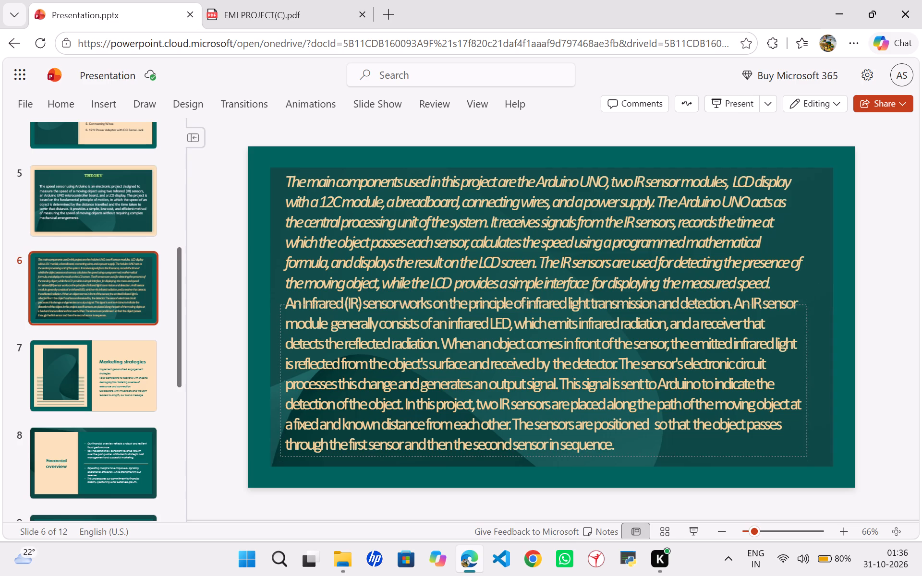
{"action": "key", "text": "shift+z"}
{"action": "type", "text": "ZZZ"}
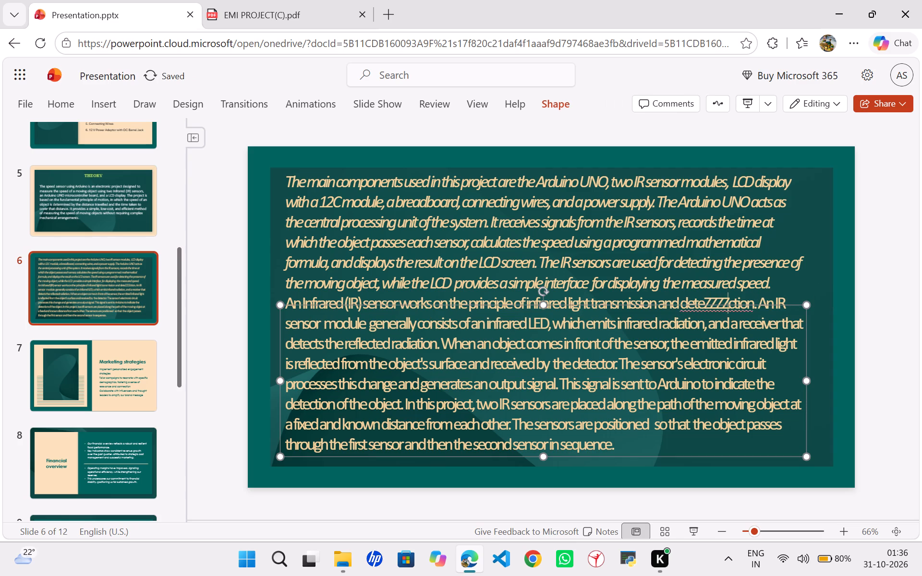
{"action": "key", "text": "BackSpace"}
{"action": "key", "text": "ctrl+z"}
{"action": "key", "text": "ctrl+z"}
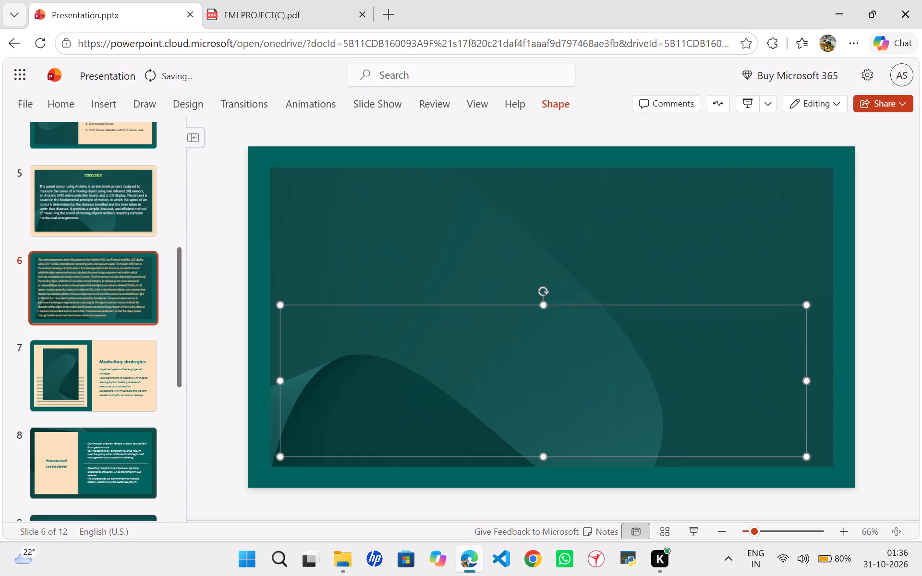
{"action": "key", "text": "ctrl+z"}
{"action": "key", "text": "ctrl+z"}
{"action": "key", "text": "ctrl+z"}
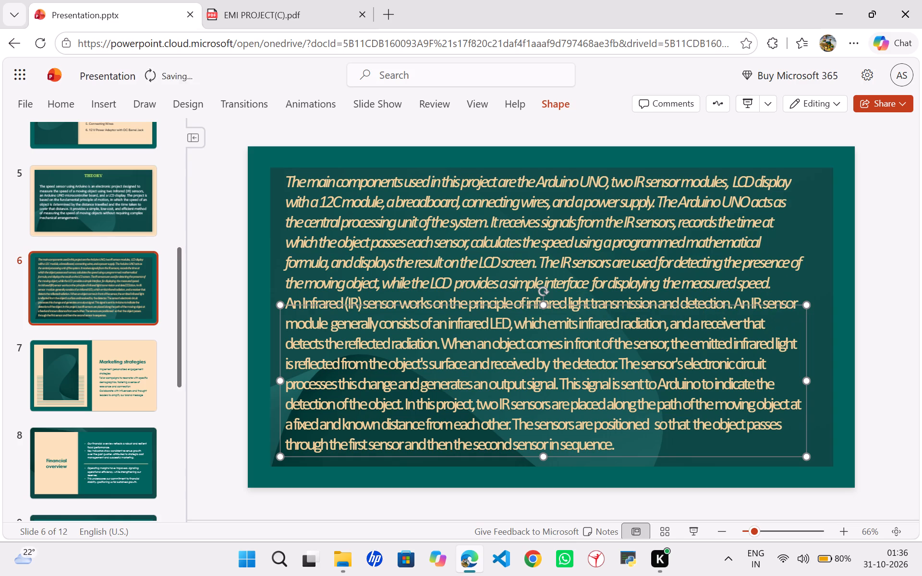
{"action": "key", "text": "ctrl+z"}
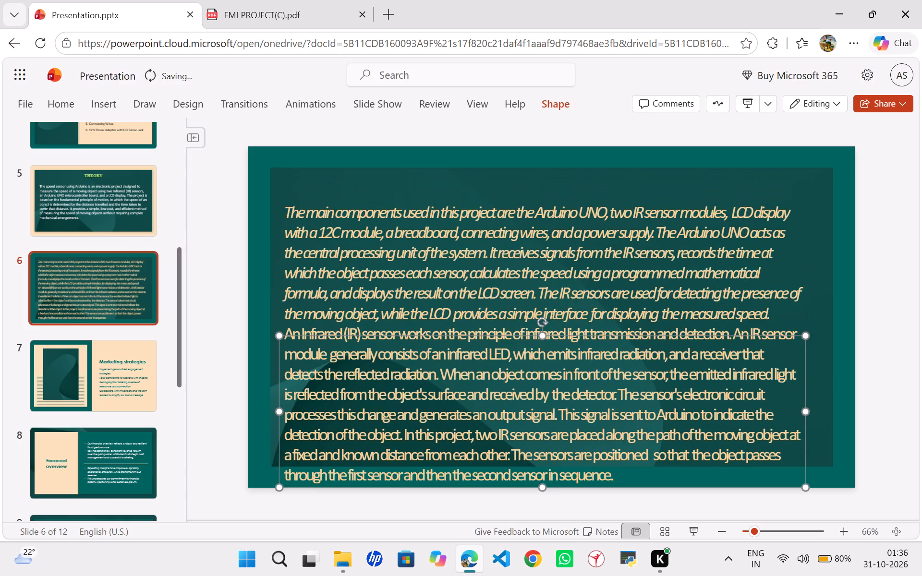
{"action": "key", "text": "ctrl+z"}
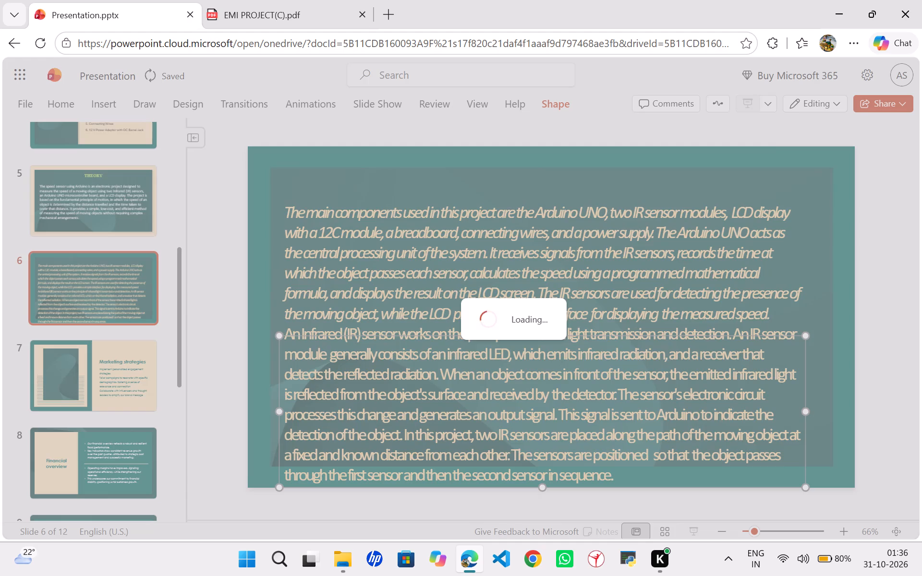
Move slide 6's text box down so both paragraphs lie over the darker inner panel.
{"action": "scroll", "coordinate": [512, 352], "scroll_direction": "up", "scroll_amount": 2}
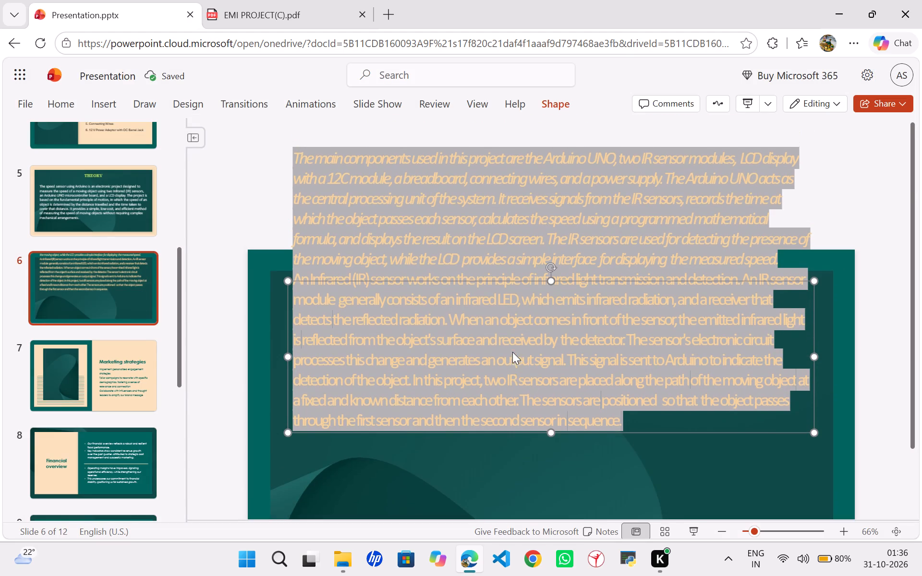
{"action": "scroll", "coordinate": [512, 352], "scroll_direction": "up", "scroll_amount": 1}
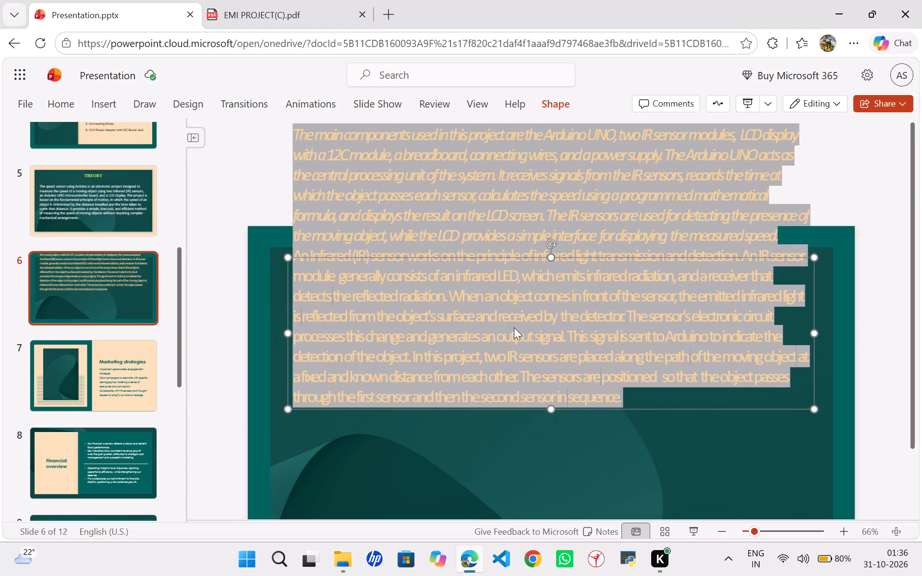
{"action": "left_click_drag", "start_coordinate": [524, 256], "coordinate": [516, 368]}
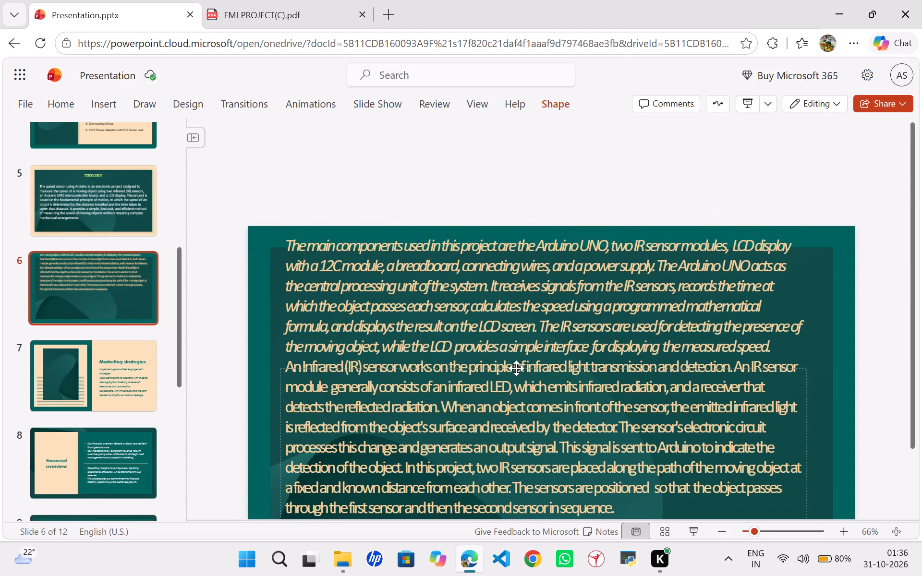
{"action": "left_click_drag", "start_coordinate": [516, 368], "coordinate": [513, 373]}
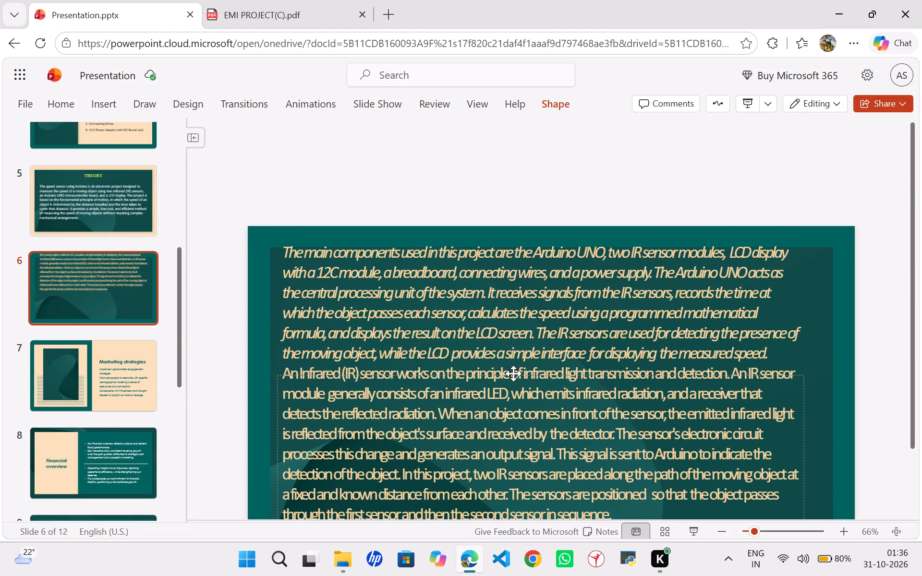
{"action": "left_click_drag", "start_coordinate": [513, 373], "coordinate": [514, 376]}
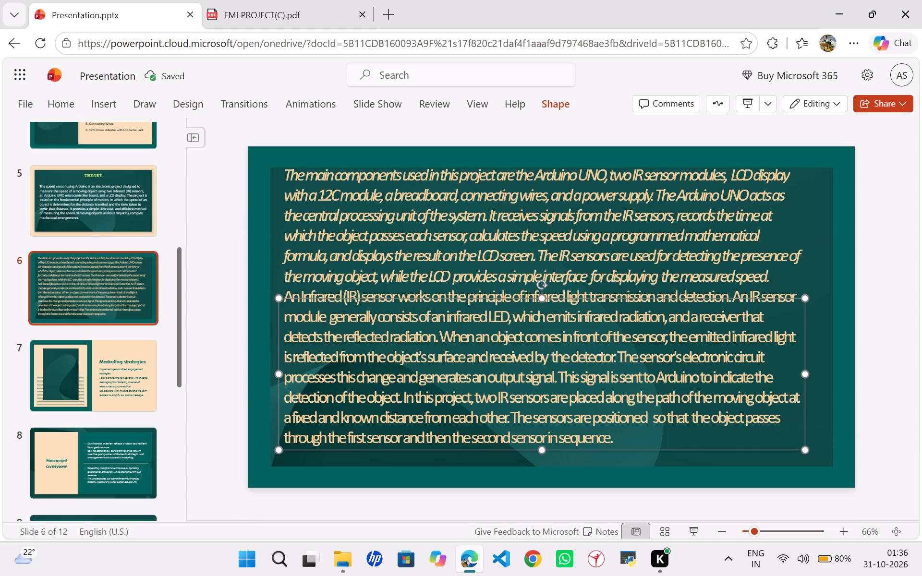
{"action": "left_click", "coordinate": [381, 489]}
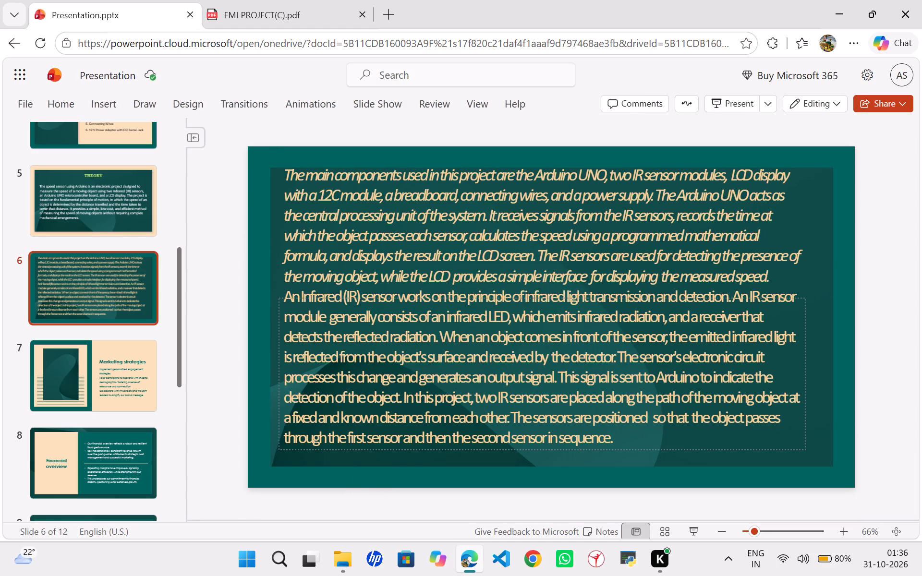
Change the font of both paragraphs on slide 6 to Arial.
{"action": "left_click_drag", "start_coordinate": [285, 173], "coordinate": [622, 443]}
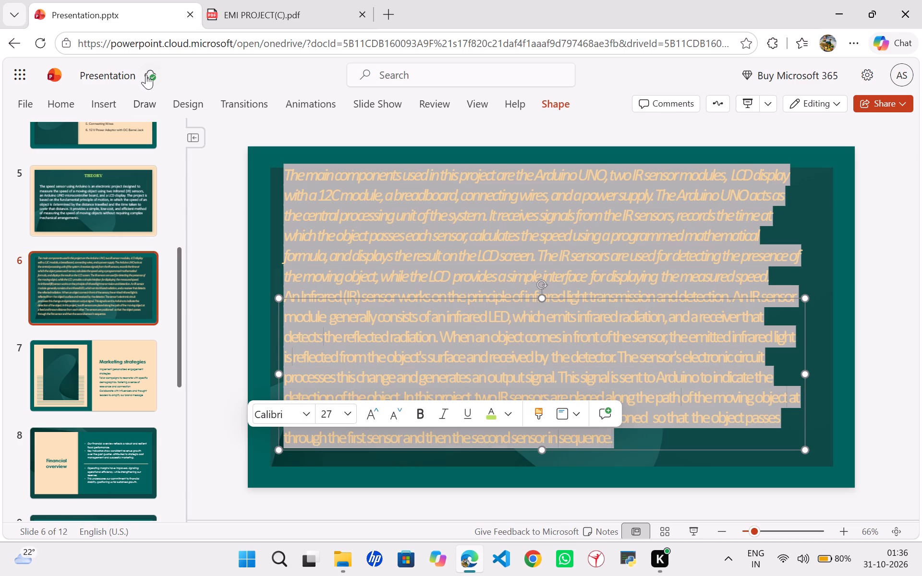
{"action": "left_click", "coordinate": [299, 135]}
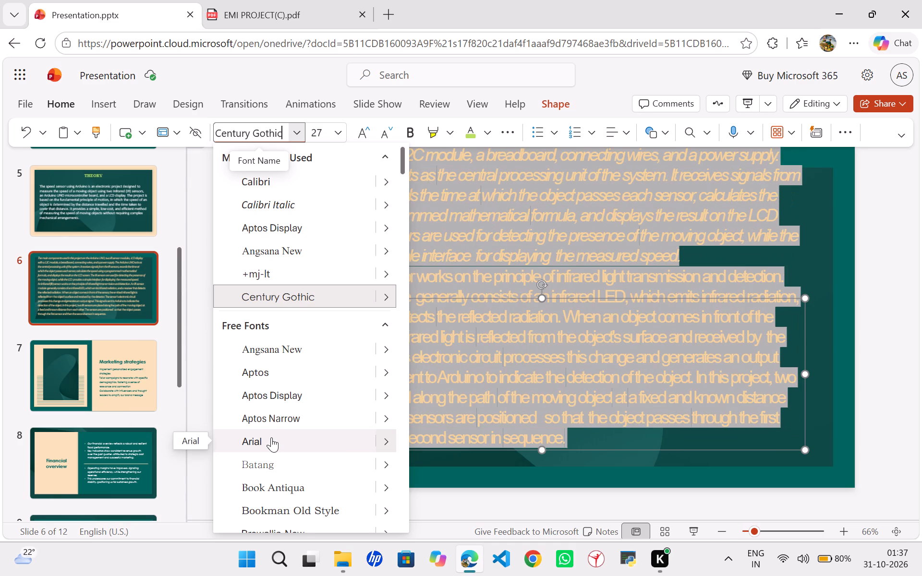
{"action": "left_click", "coordinate": [271, 437]}
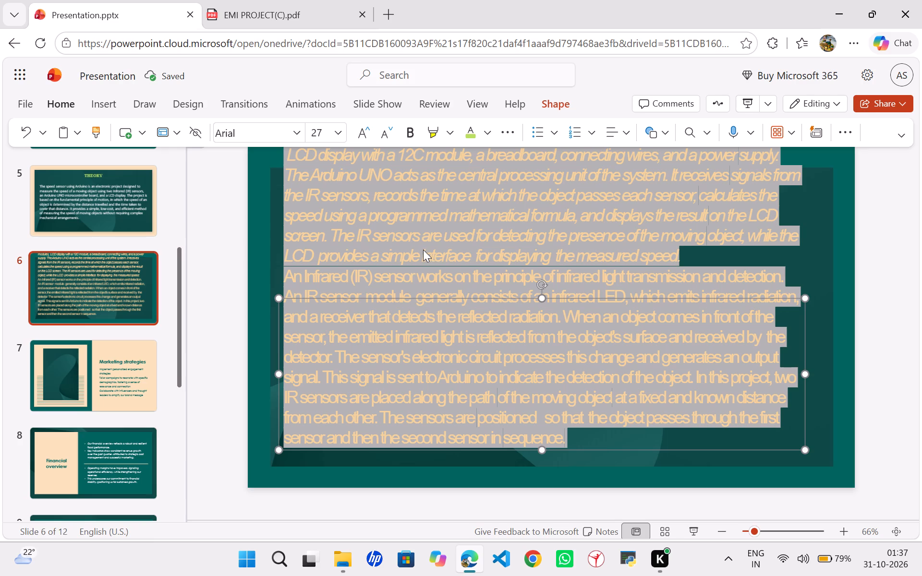
Move slide 6's text box down until its first line starts just inside the inner panel's upper edge.
{"action": "scroll", "coordinate": [423, 250], "scroll_direction": "up", "scroll_amount": 2}
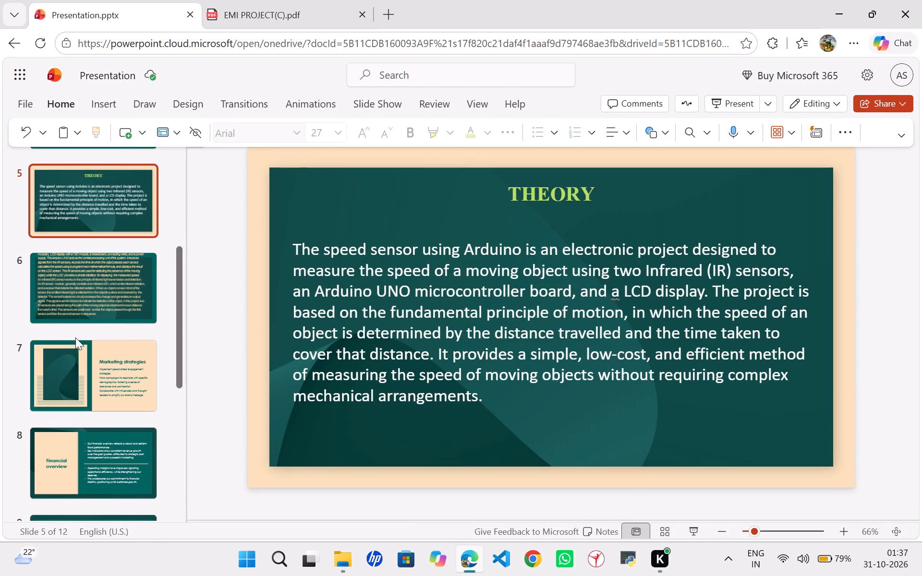
{"action": "left_click", "coordinate": [69, 273]}
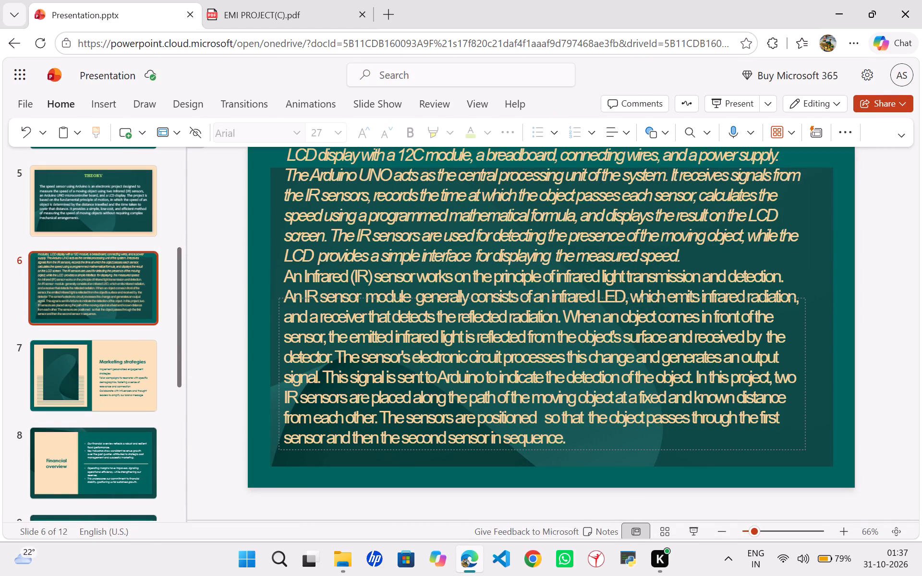
{"action": "left_click", "coordinate": [369, 262]}
{"action": "left_click_drag", "start_coordinate": [514, 298], "coordinate": [514, 316]}
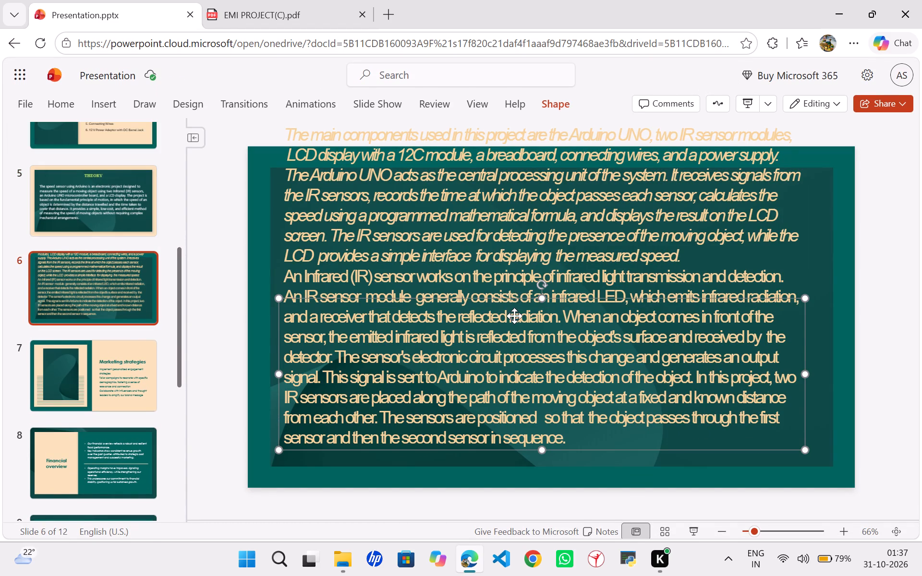
{"action": "left_click_drag", "start_coordinate": [514, 316], "coordinate": [513, 339]}
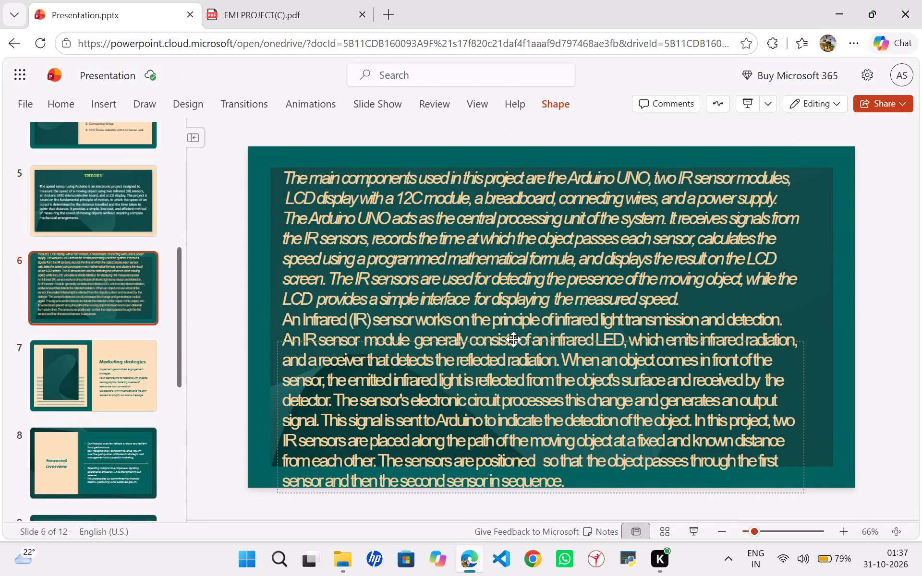
{"action": "left_click_drag", "start_coordinate": [513, 339], "coordinate": [514, 341]}
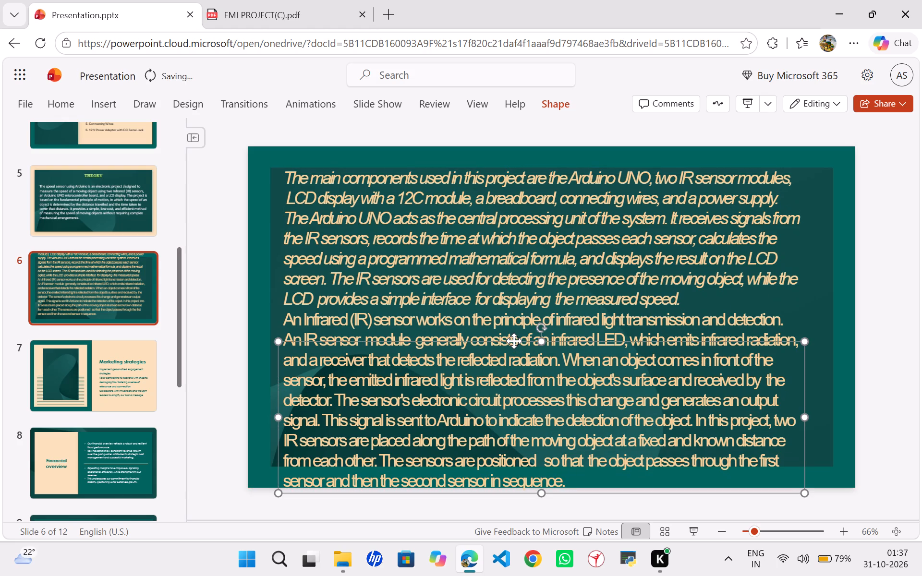
{"action": "left_click", "coordinate": [229, 229]}
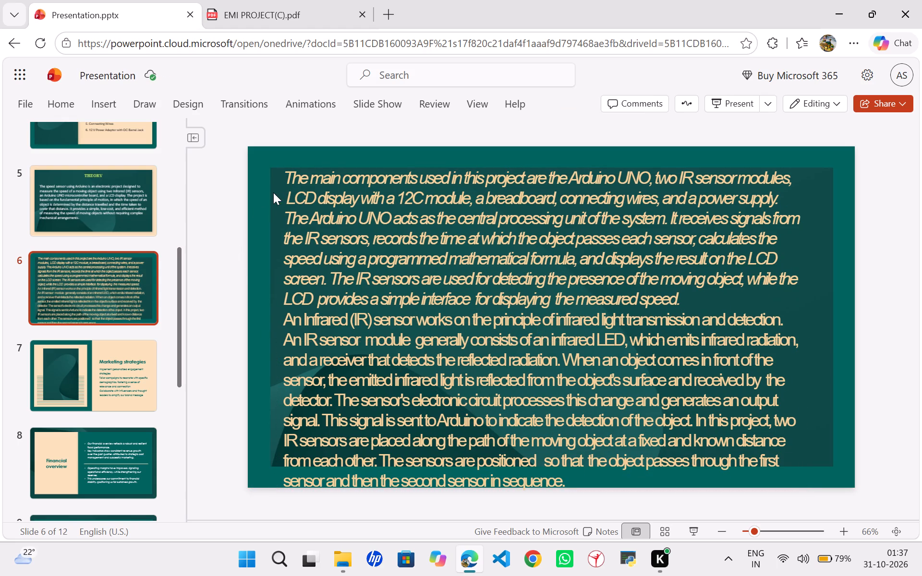
Select both paragraphs on slide 6 and set their font size to 25.
{"action": "left_click_drag", "start_coordinate": [287, 174], "coordinate": [321, 235]}
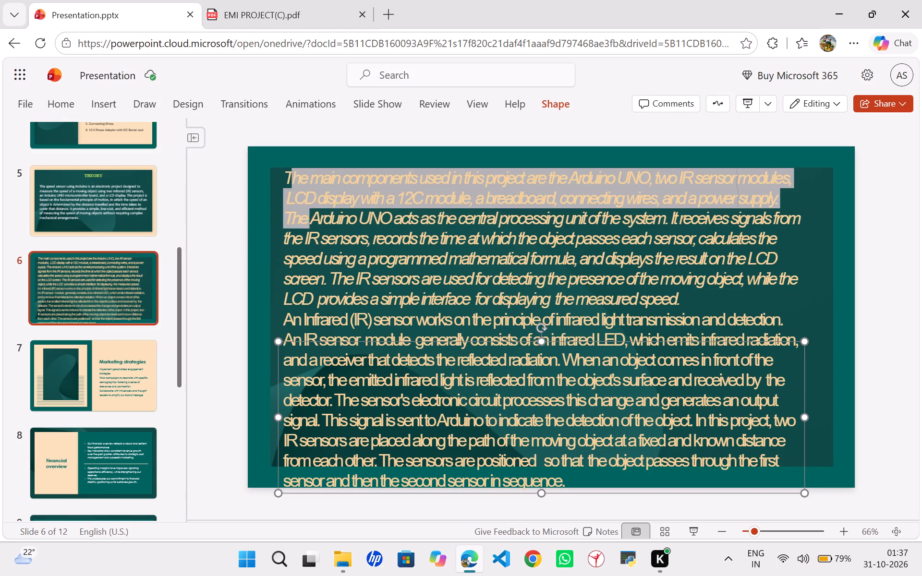
{"action": "left_click_drag", "start_coordinate": [321, 235], "coordinate": [366, 298]}
{"action": "left_click", "coordinate": [366, 298]}
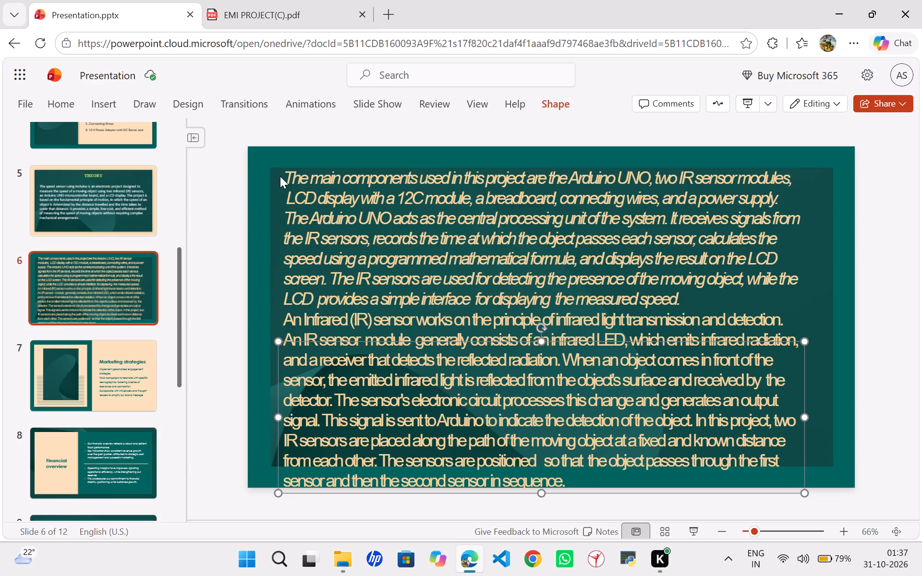
{"action": "left_click_drag", "start_coordinate": [286, 176], "coordinate": [582, 478]}
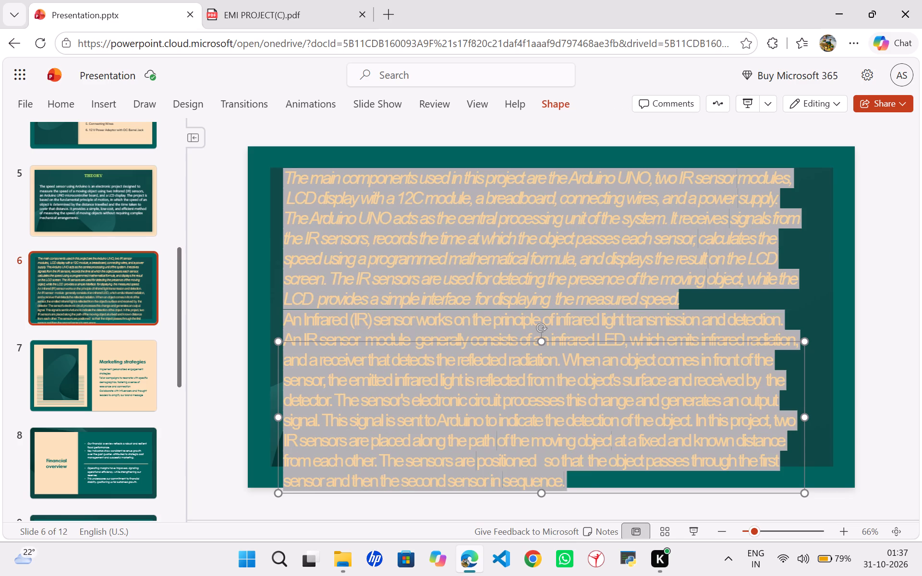
{"action": "left_click_drag", "start_coordinate": [582, 478], "coordinate": [593, 504]}
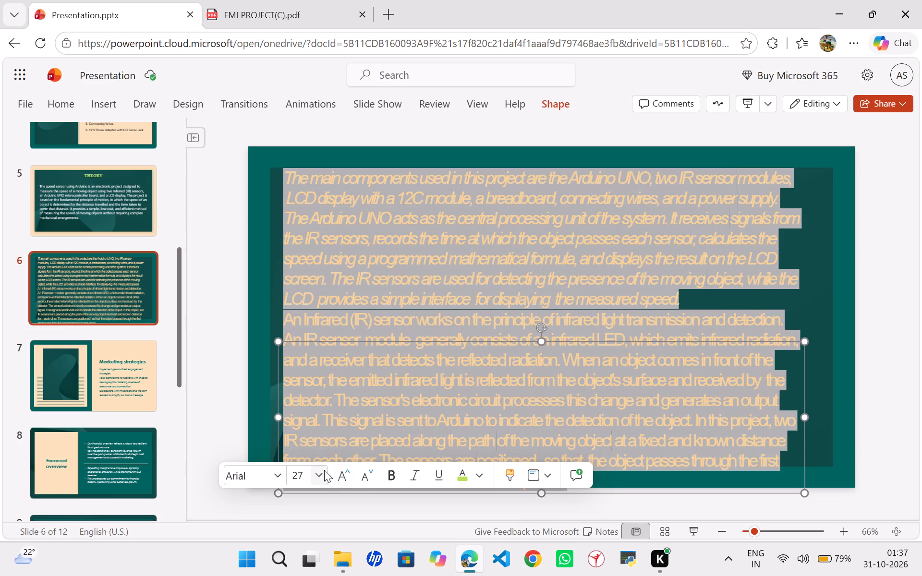
{"action": "left_click", "coordinate": [304, 471]}
{"action": "key", "text": "BackSpace"}
{"action": "type", "text": "26"}
{"action": "key", "text": "BackSpace"}
{"action": "key", "text": "5"}
{"action": "key", "text": "Return"}
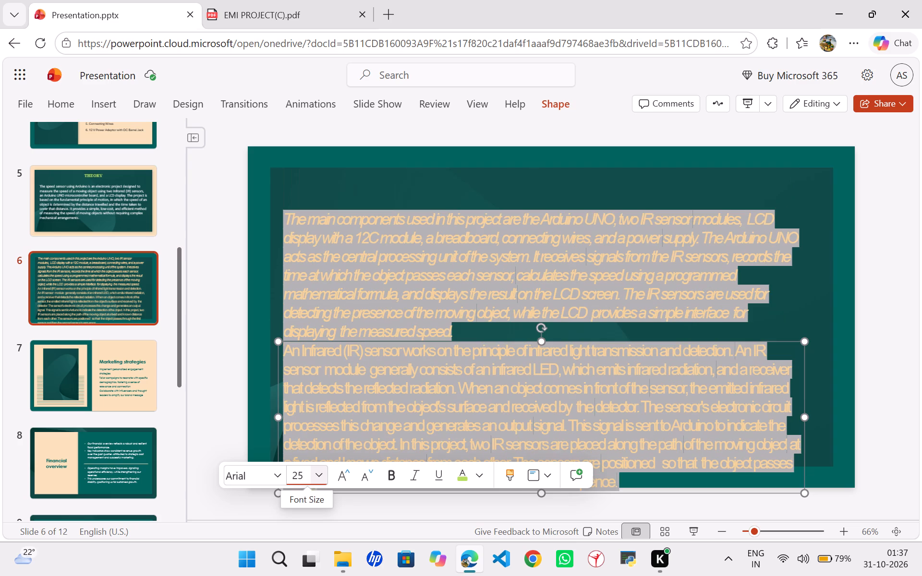
Insert a blank line between the main components paragraph and the IR sensor paragraph.
{"action": "left_click", "coordinate": [457, 331]}
{"action": "key", "text": "Return"}
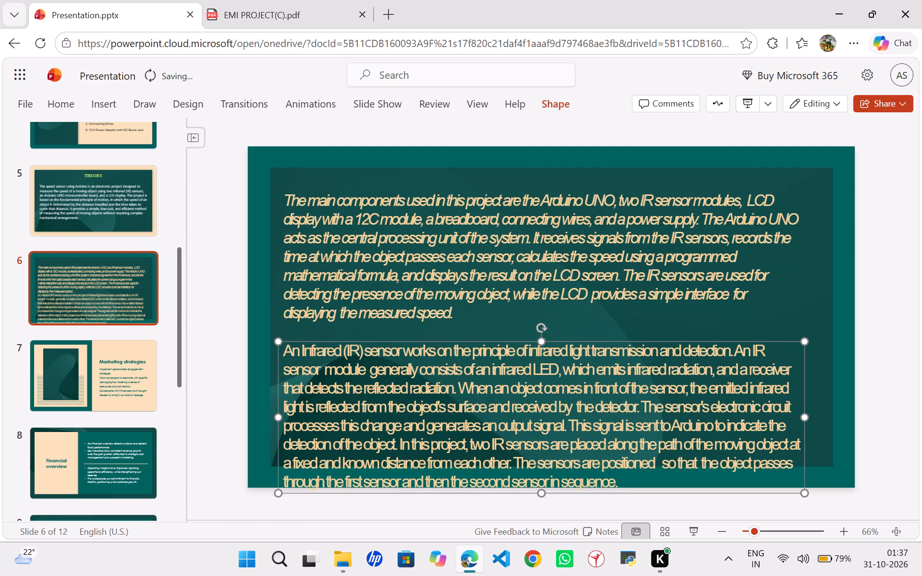
Move slide 6's text box up and slightly left so both paragraphs fit inside the inner panel.
{"action": "left_click", "coordinate": [510, 331]}
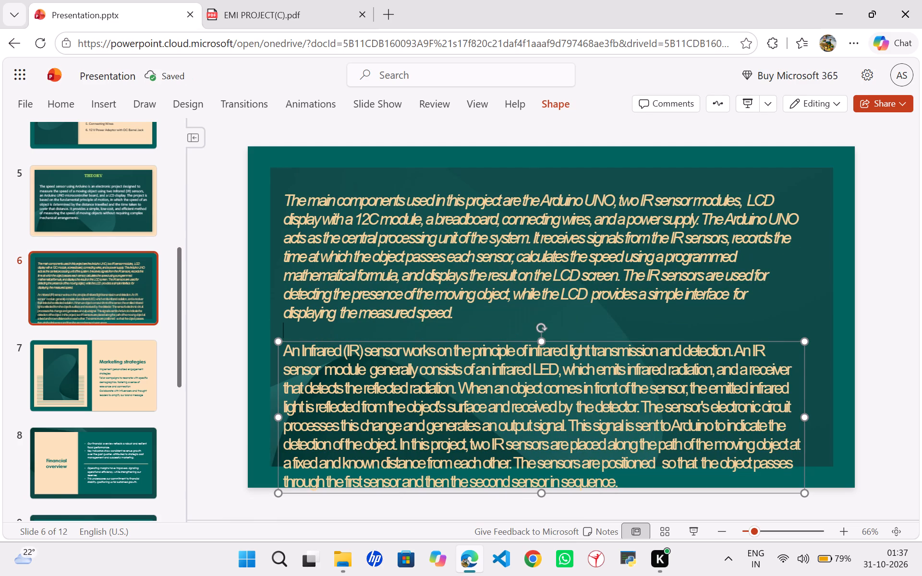
{"action": "left_click_drag", "start_coordinate": [510, 342], "coordinate": [505, 318]}
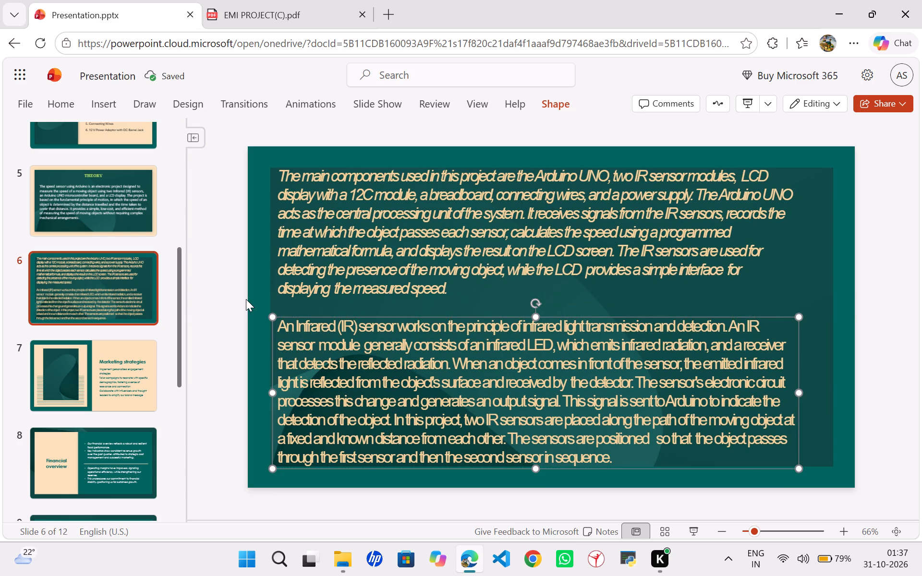
{"action": "left_click", "coordinate": [246, 299]}
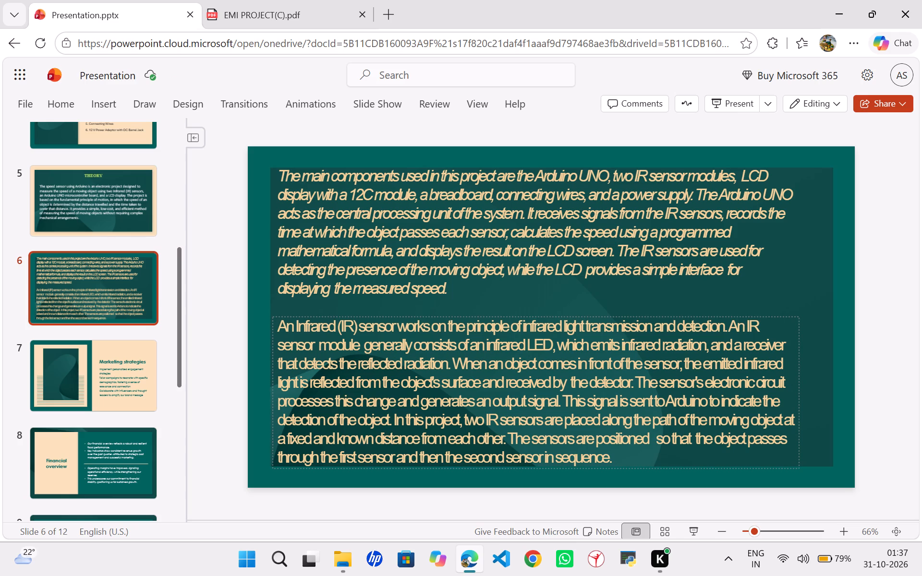
Change the font of both paragraphs on slide 6 to Batang.
{"action": "left_click_drag", "start_coordinate": [279, 171], "coordinate": [626, 460]}
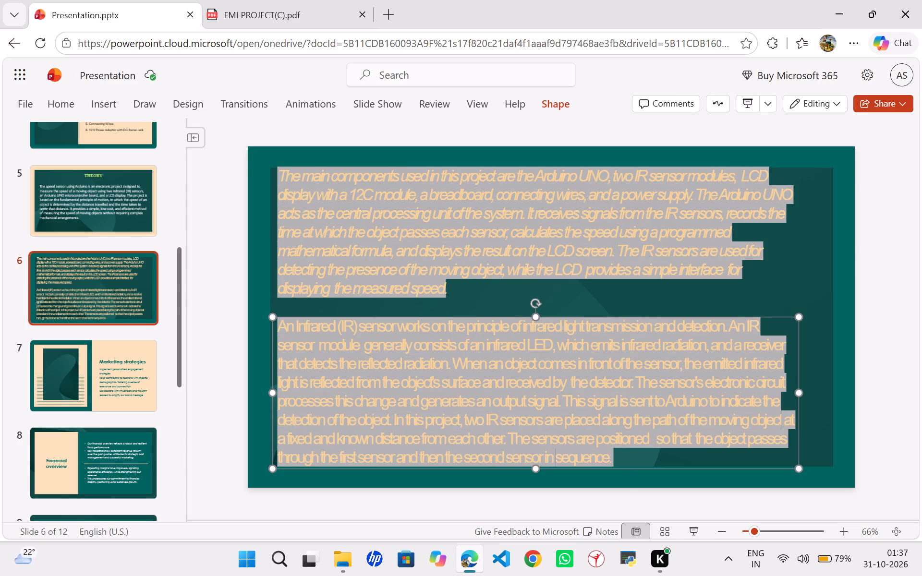
{"action": "left_click_drag", "start_coordinate": [626, 460], "coordinate": [629, 474]}
{"action": "left_click", "coordinate": [311, 445]}
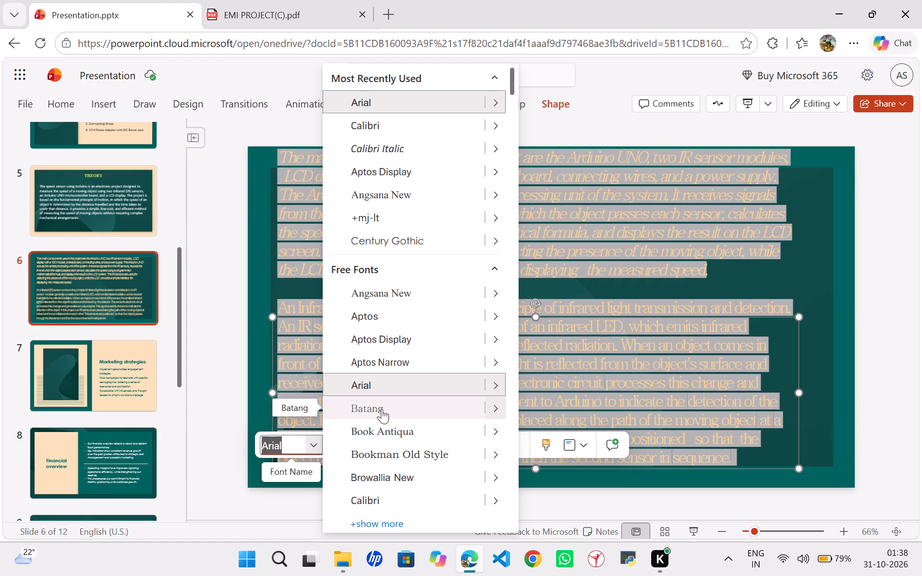
{"action": "scroll", "coordinate": [382, 409], "scroll_direction": "down", "scroll_amount": 1}
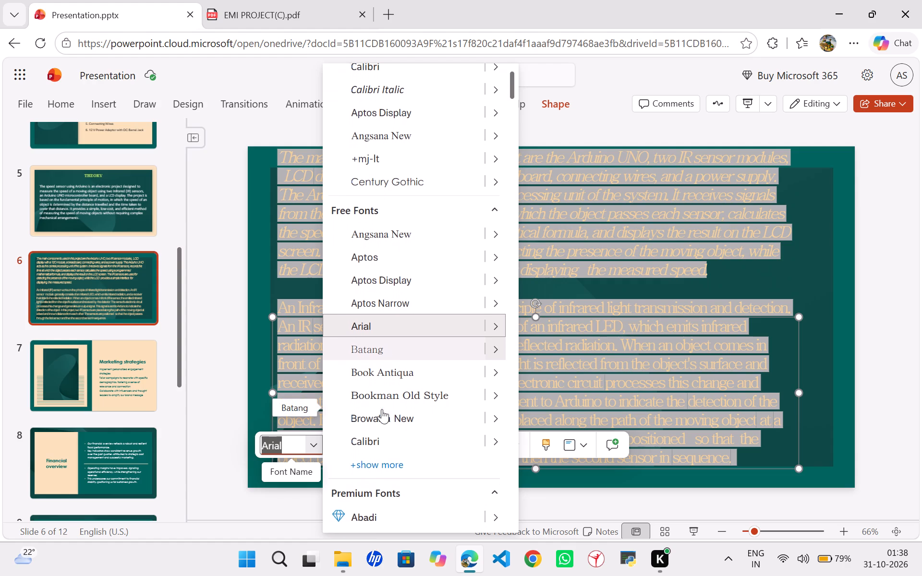
{"action": "scroll", "coordinate": [382, 409], "scroll_direction": "down", "scroll_amount": 1}
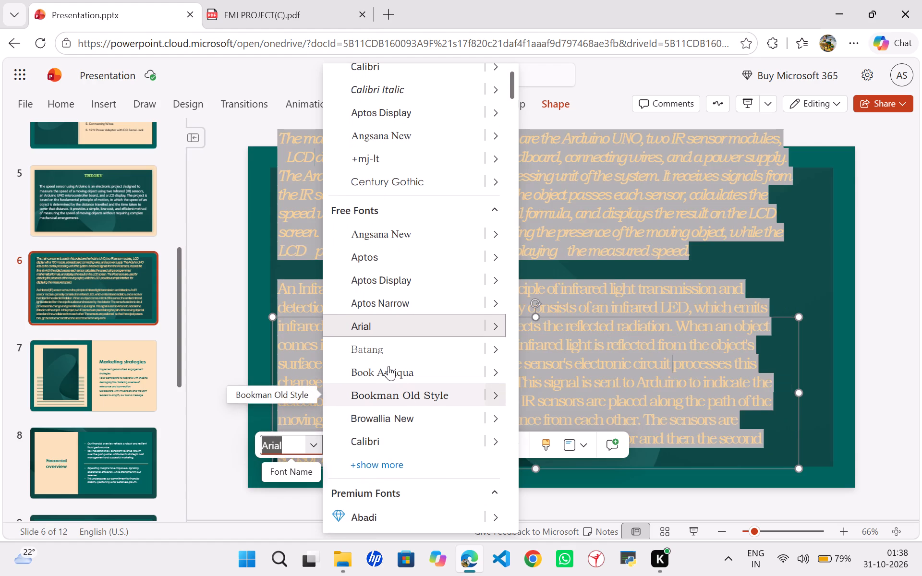
{"action": "left_click", "coordinate": [365, 345]}
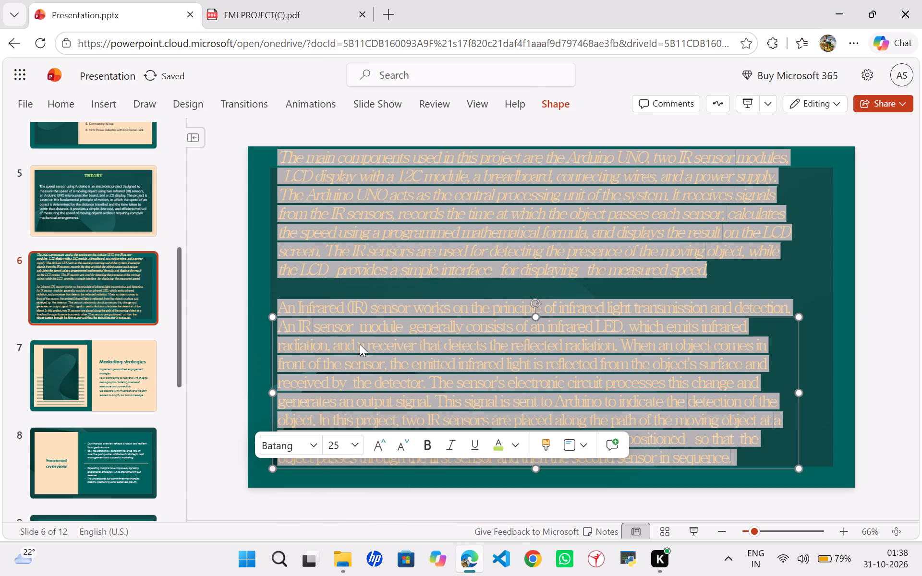
{"action": "left_click", "coordinate": [256, 273]}
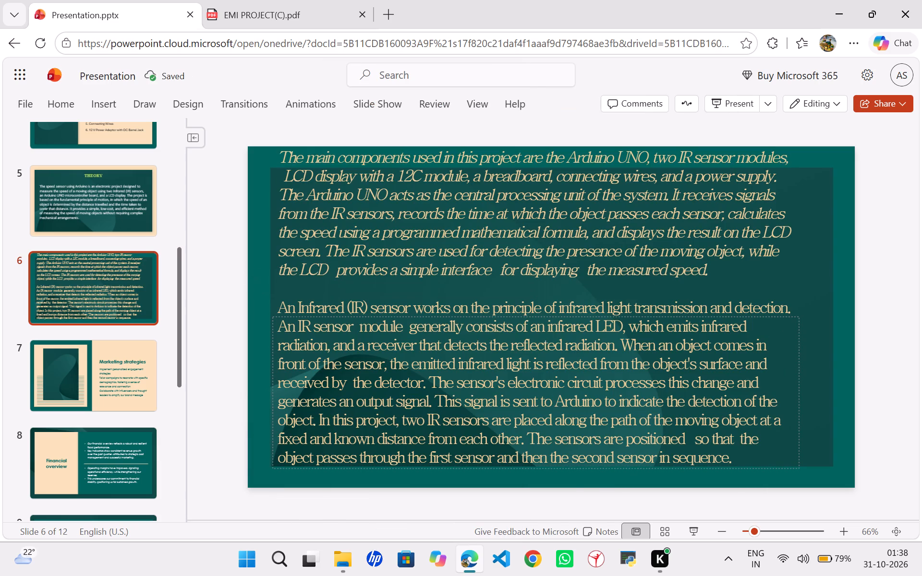
Set the font size of both paragraphs on slide 6 to 24.
{"action": "left_click", "coordinate": [318, 290]}
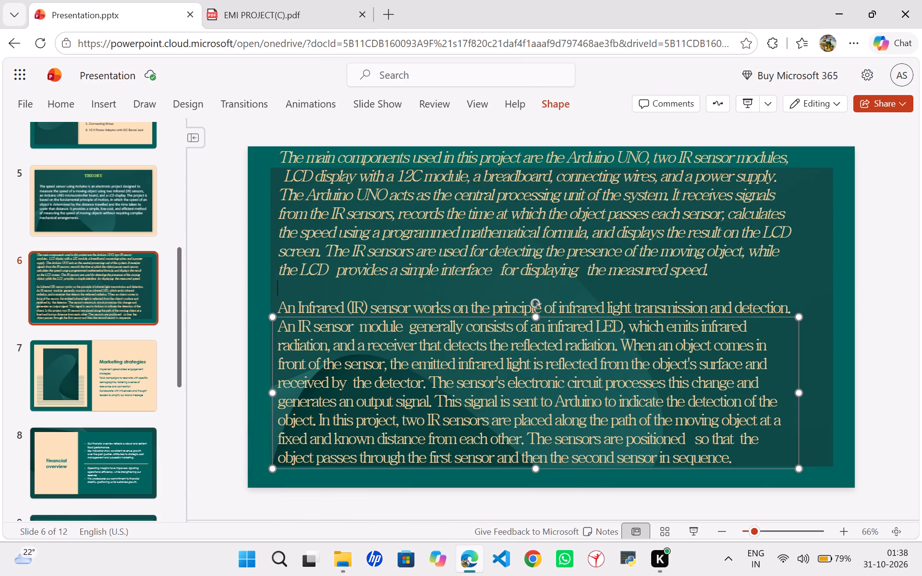
{"action": "left_click", "coordinate": [281, 156]}
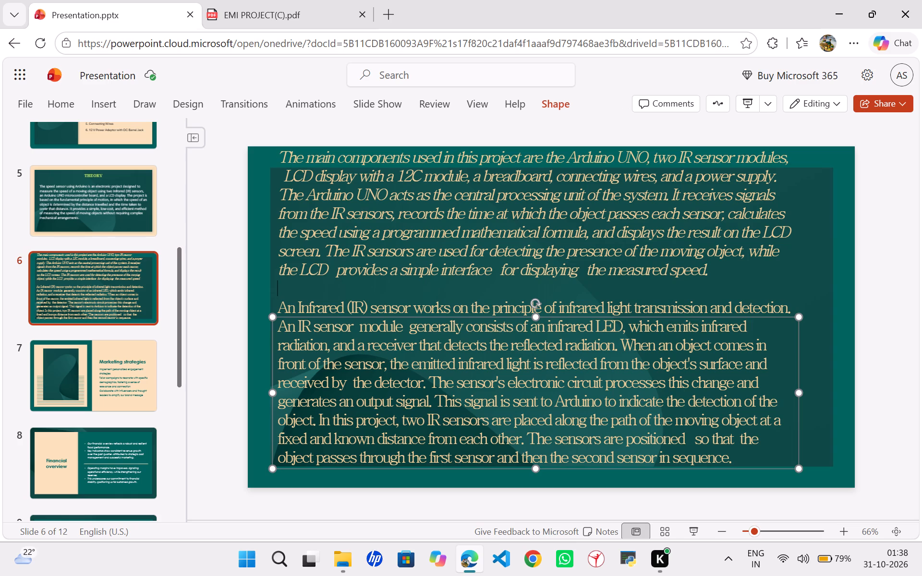
{"action": "left_click_drag", "start_coordinate": [281, 156], "coordinate": [744, 466]}
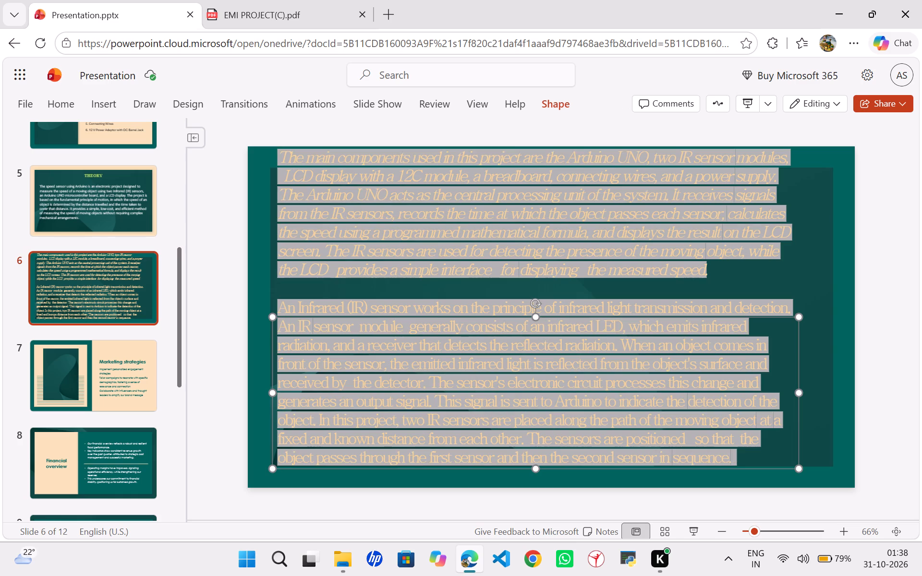
{"action": "left_click_drag", "start_coordinate": [744, 466], "coordinate": [744, 465]}
{"action": "left_click", "coordinate": [452, 436]}
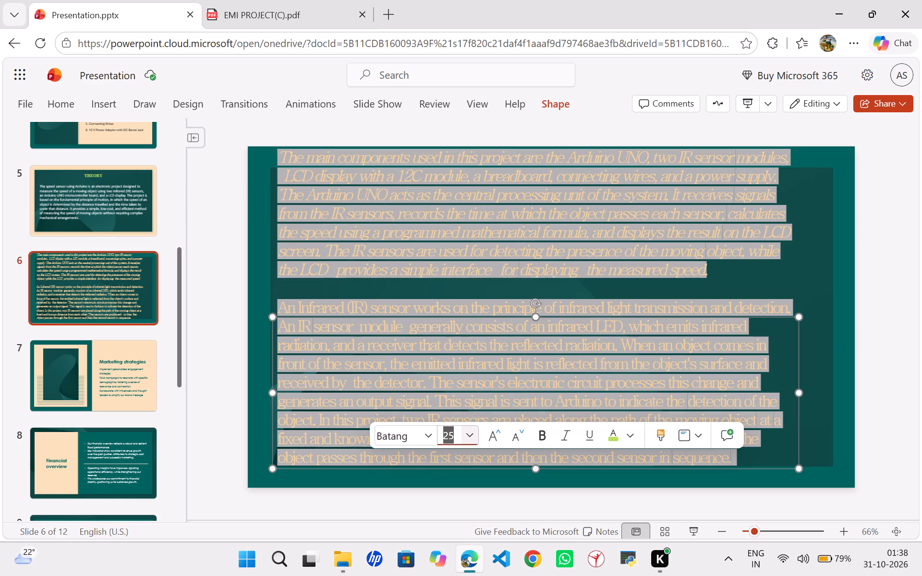
{"action": "key", "text": "BackSpace"}
{"action": "type", "text": "24"}
{"action": "key", "text": "Return"}
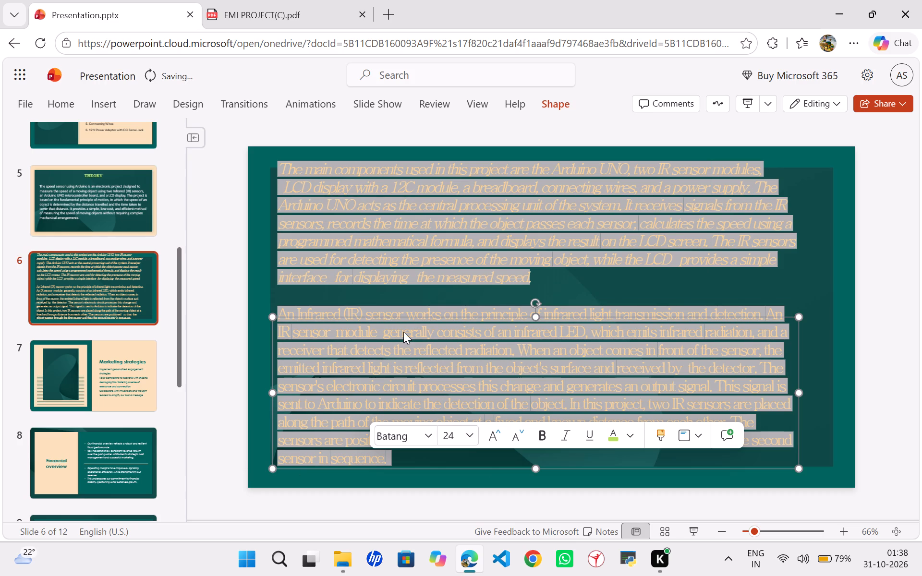
Move slide 6's text box slightly down and left so the first line starts inside the inner panel's upper edge.
{"action": "left_click_drag", "start_coordinate": [469, 317], "coordinate": [468, 325]}
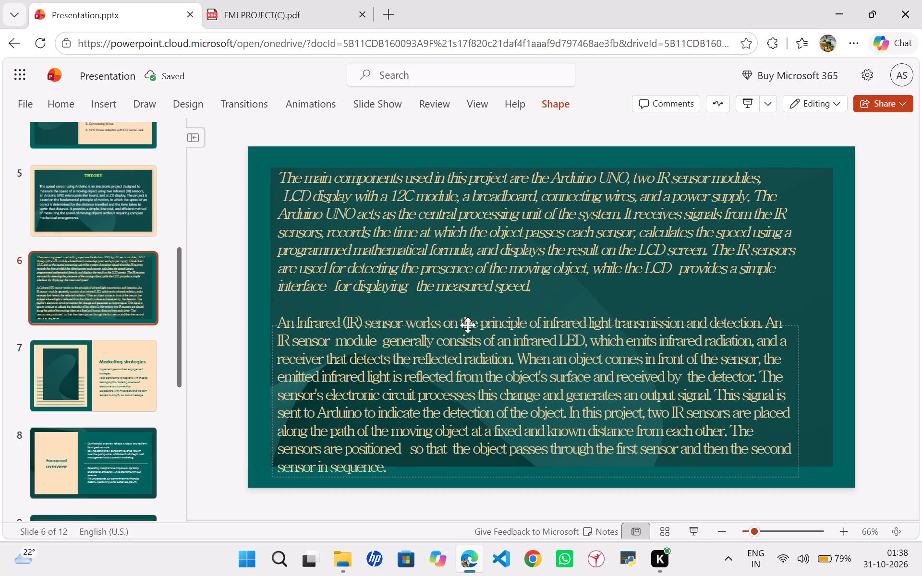
{"action": "left_click_drag", "start_coordinate": [468, 325], "coordinate": [466, 323]}
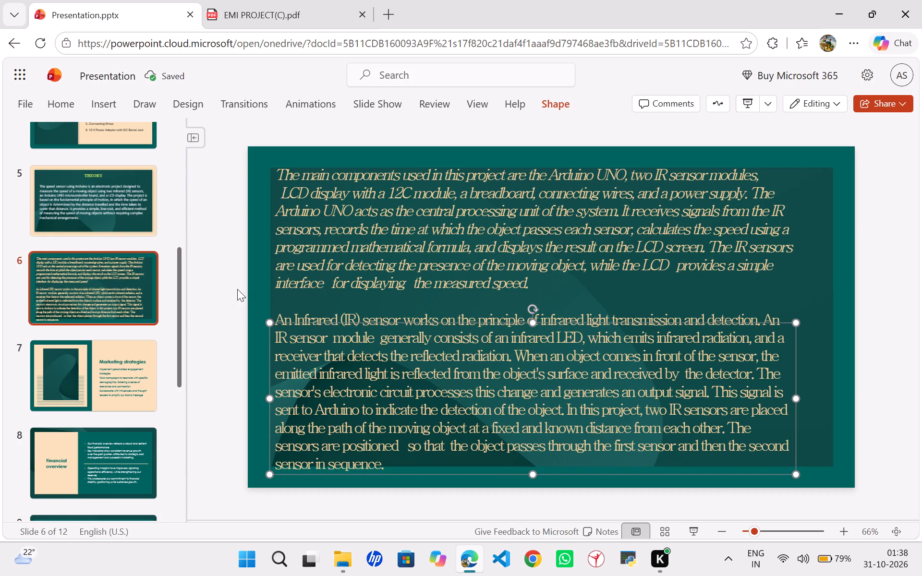
{"action": "left_click", "coordinate": [243, 298]}
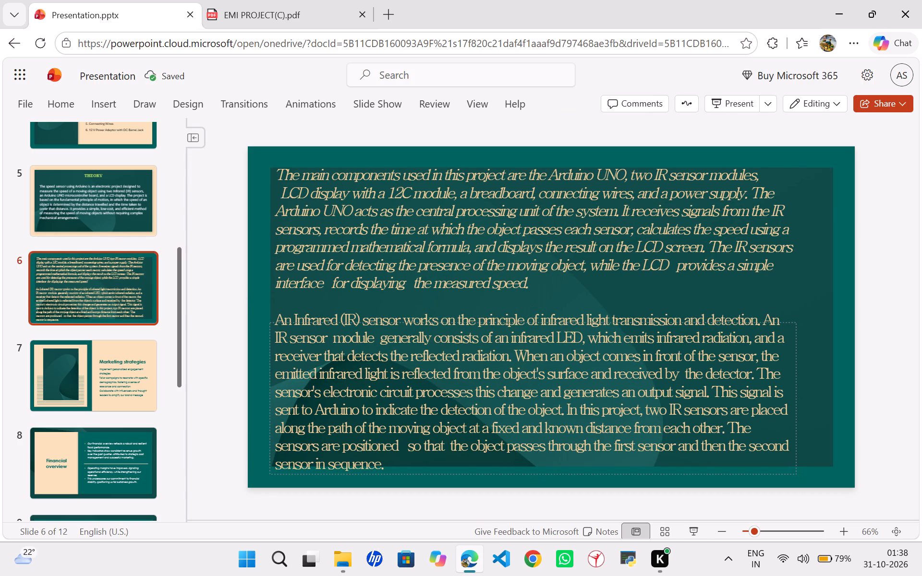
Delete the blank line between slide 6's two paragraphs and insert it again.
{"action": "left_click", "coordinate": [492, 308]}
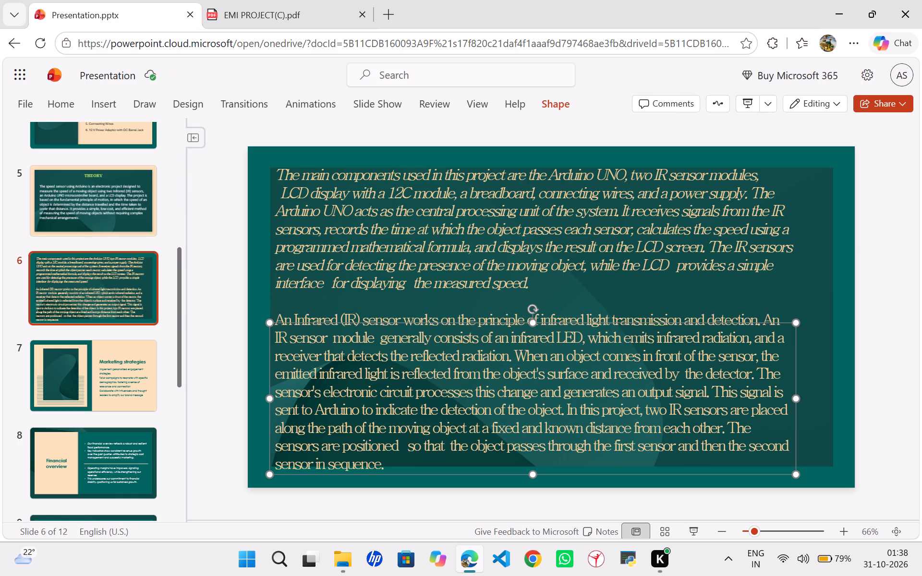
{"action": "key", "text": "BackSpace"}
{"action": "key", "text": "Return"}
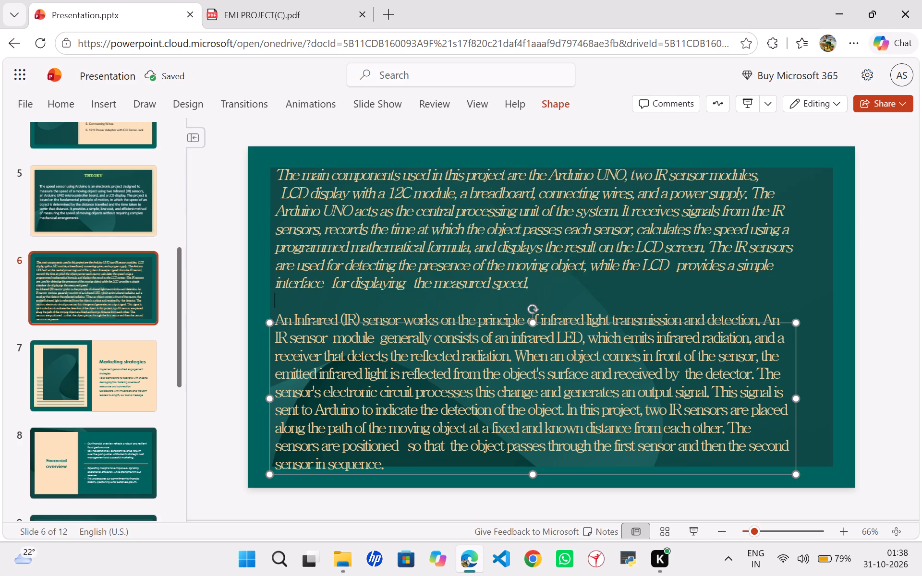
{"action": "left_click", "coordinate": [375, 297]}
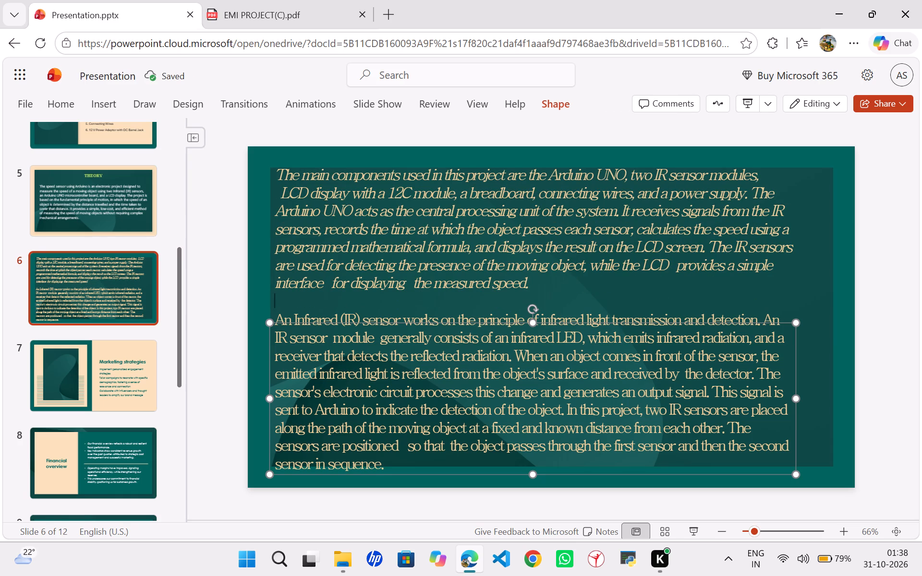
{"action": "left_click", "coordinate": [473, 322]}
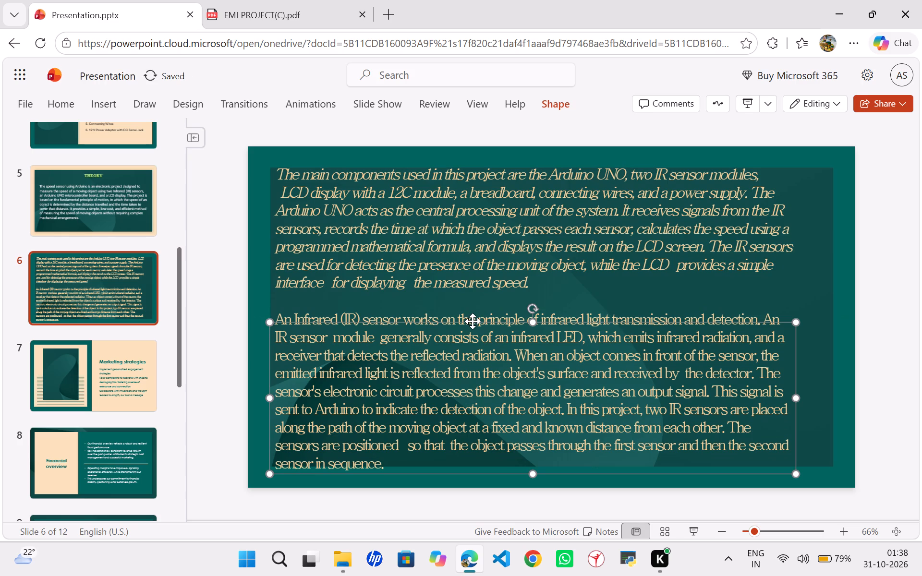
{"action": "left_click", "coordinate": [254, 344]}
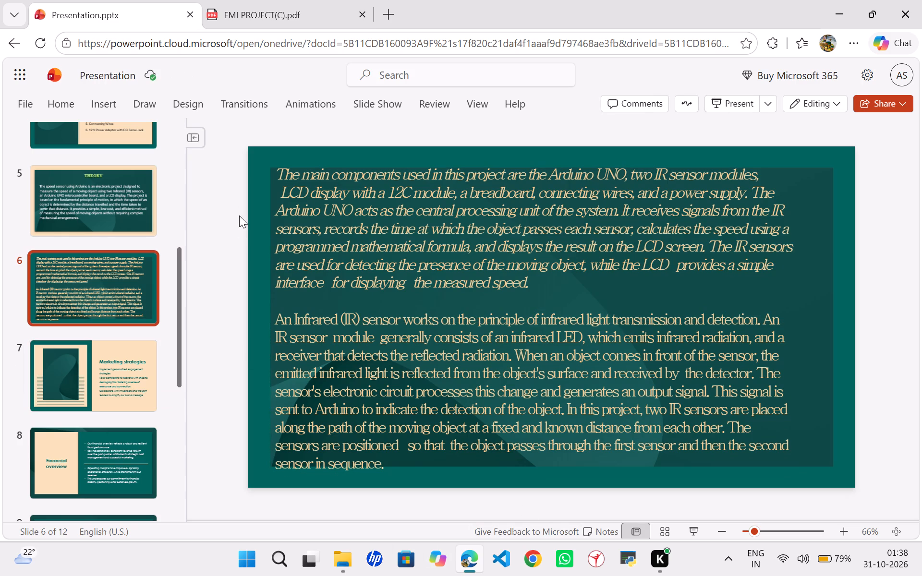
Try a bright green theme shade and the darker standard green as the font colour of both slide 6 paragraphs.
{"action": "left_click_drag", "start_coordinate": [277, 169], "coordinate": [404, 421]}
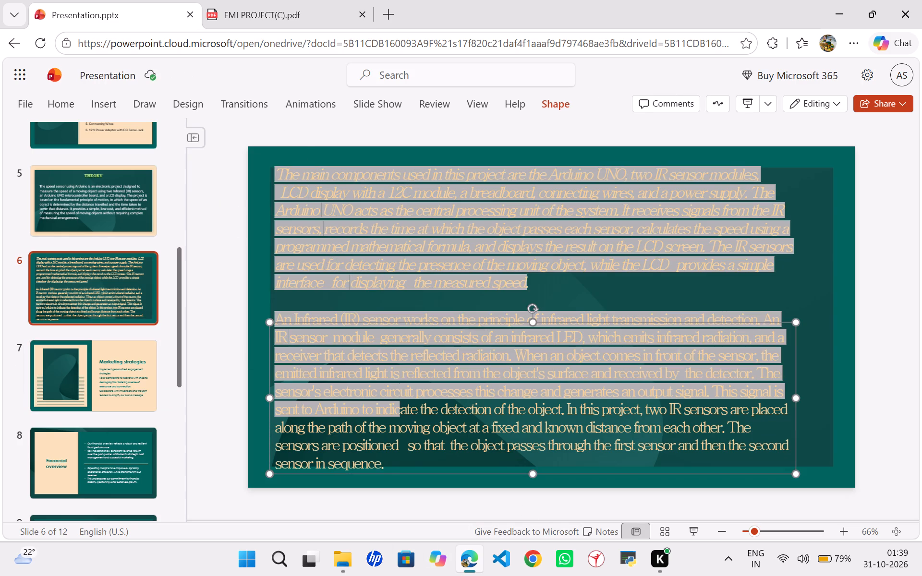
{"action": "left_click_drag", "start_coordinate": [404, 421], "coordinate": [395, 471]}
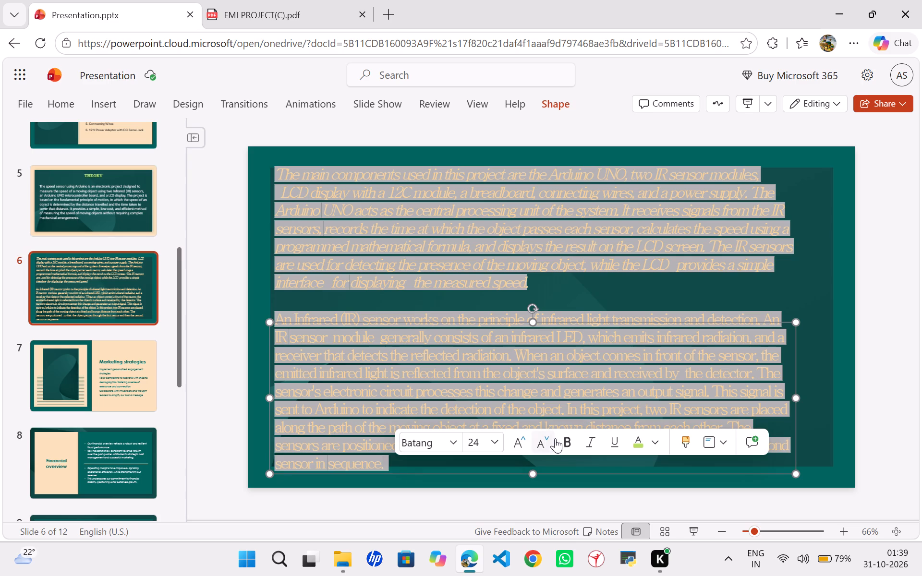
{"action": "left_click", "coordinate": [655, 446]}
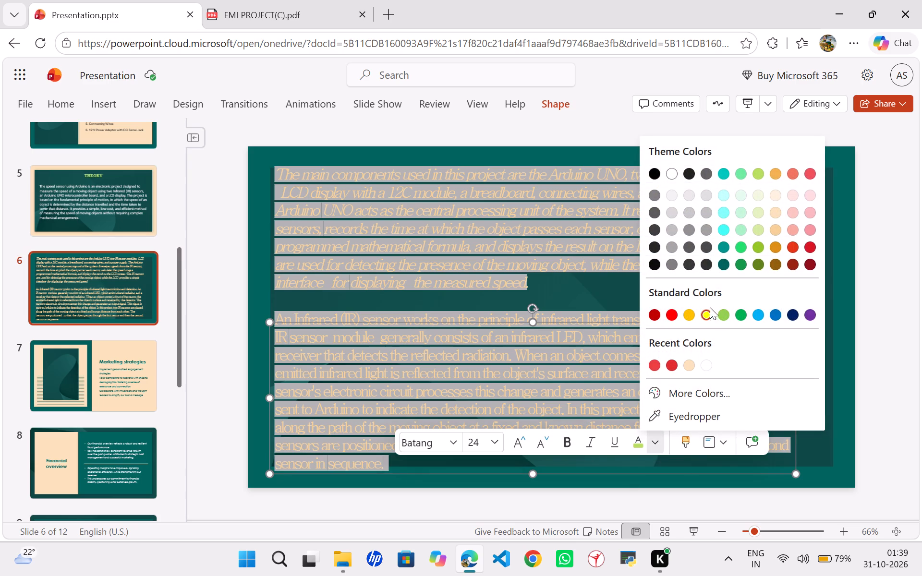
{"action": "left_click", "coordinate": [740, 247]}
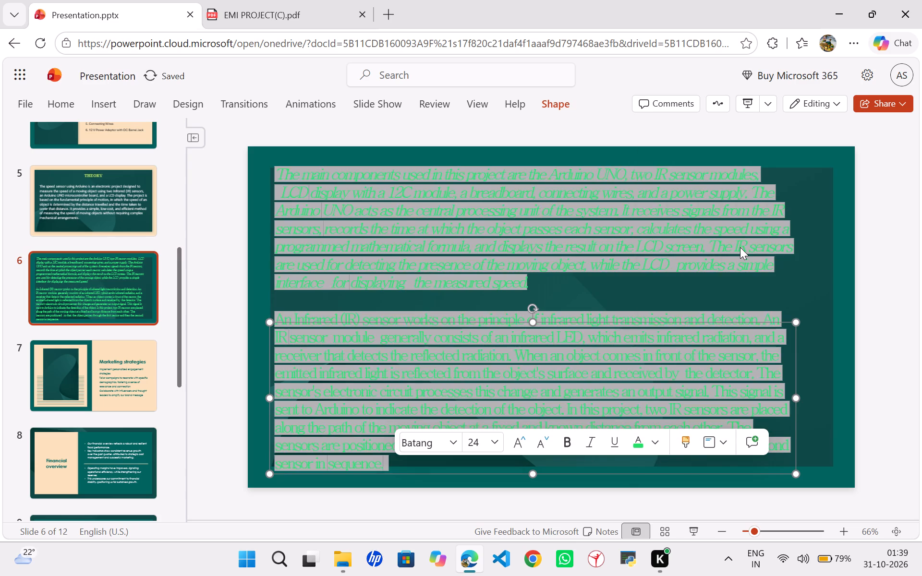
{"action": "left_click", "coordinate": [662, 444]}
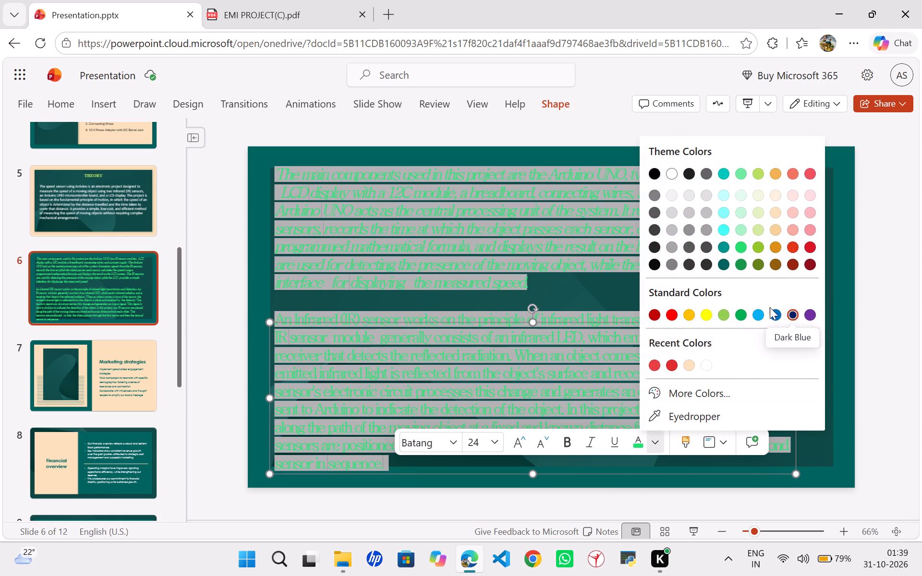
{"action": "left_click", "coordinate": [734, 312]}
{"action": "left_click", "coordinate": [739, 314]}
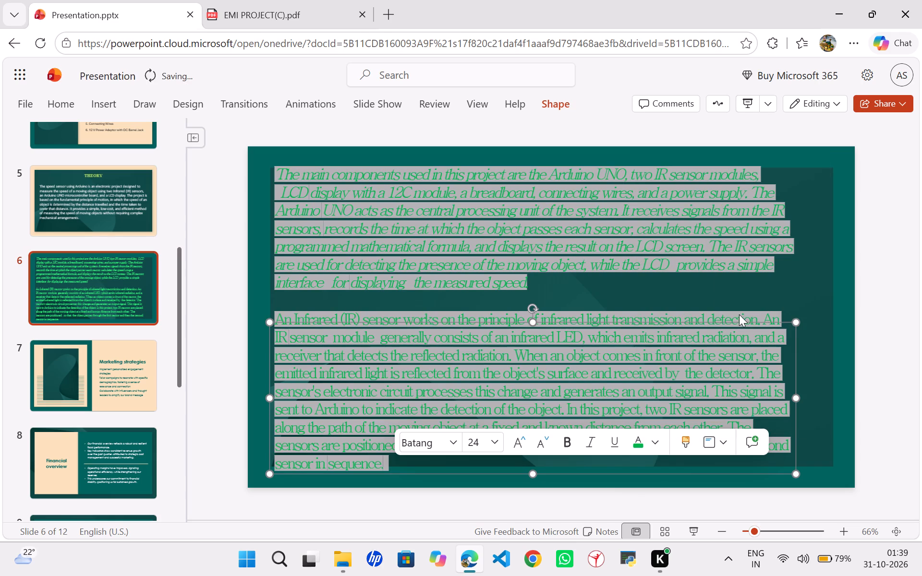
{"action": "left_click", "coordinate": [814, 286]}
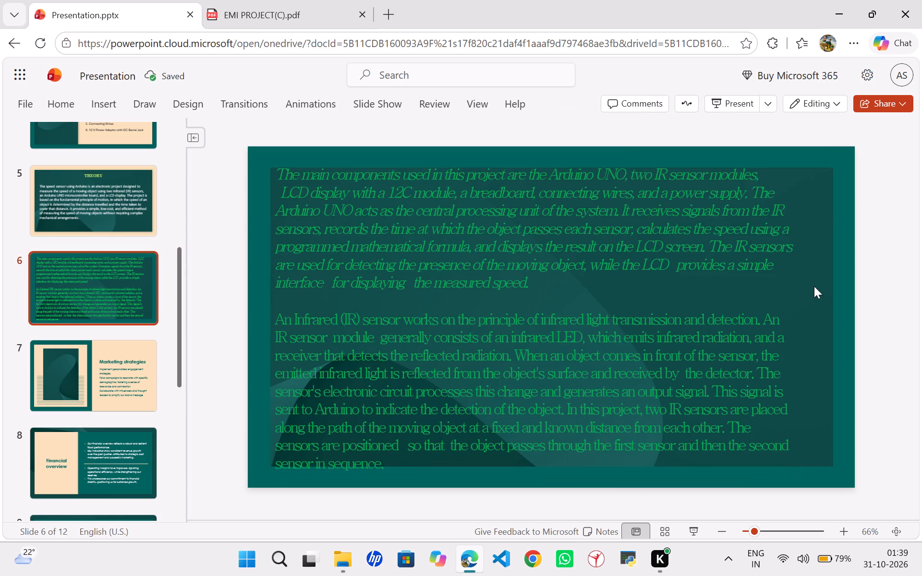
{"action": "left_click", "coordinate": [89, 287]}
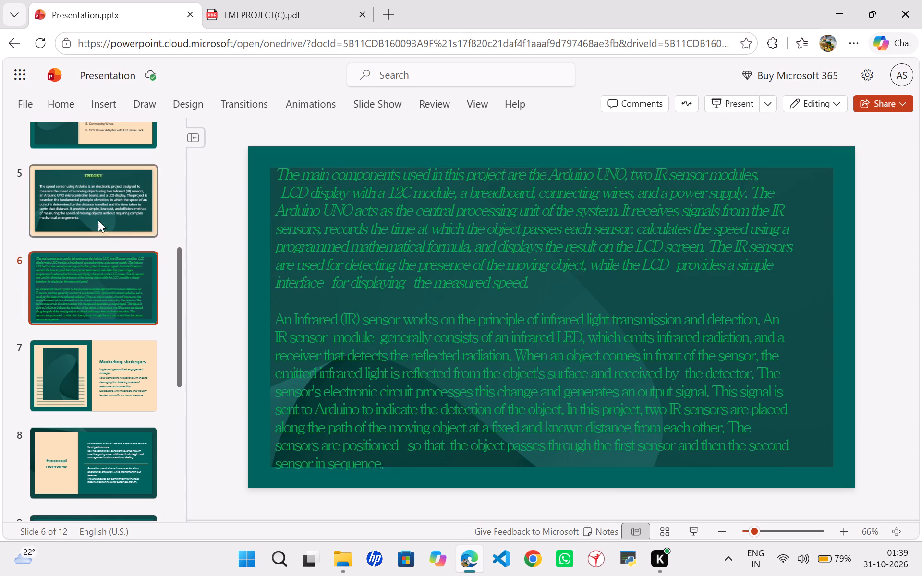
Select both paragraphs on slide 6 and set their font colour to white.
{"action": "left_click_drag", "start_coordinate": [277, 173], "coordinate": [415, 399]}
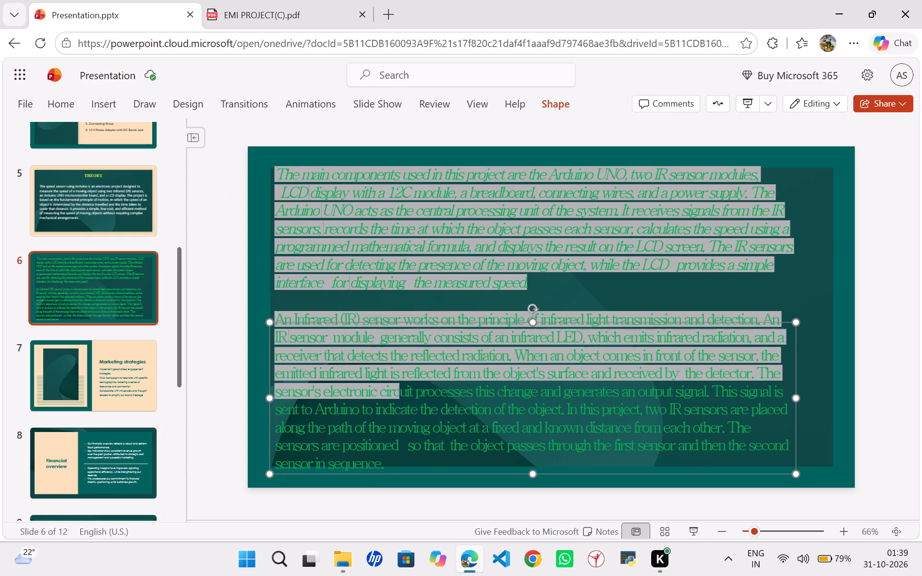
{"action": "left_click_drag", "start_coordinate": [415, 399], "coordinate": [465, 489]}
{"action": "left_click", "coordinate": [725, 460]}
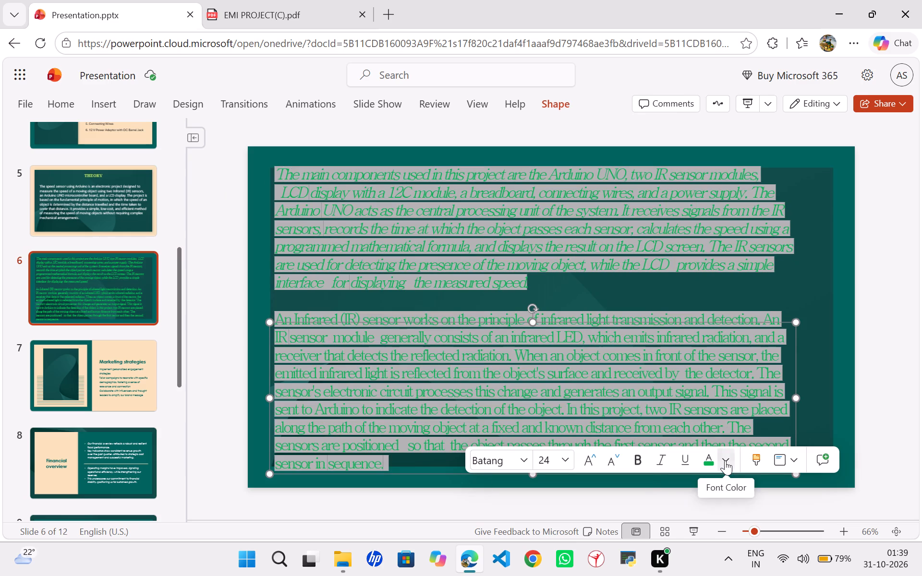
{"action": "left_click", "coordinate": [740, 191]}
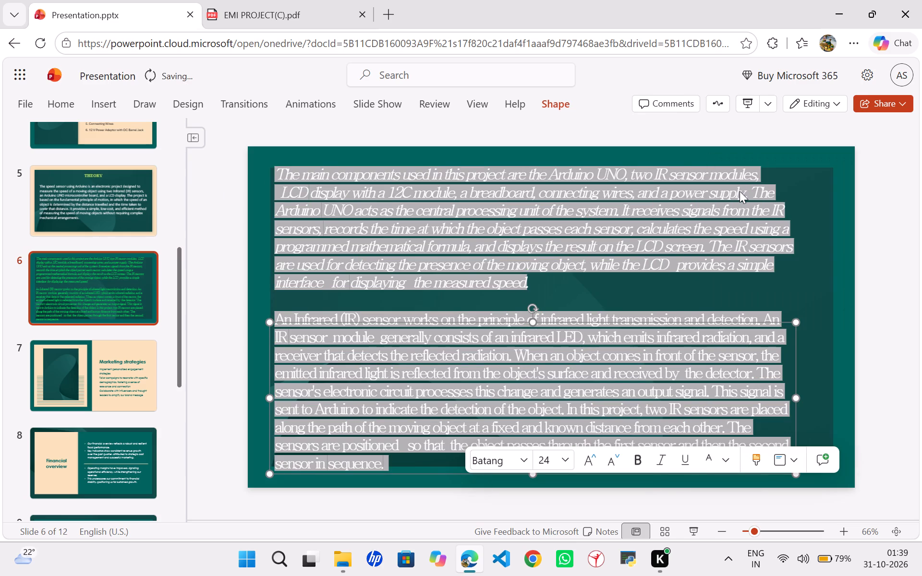
{"action": "left_click", "coordinate": [862, 252]}
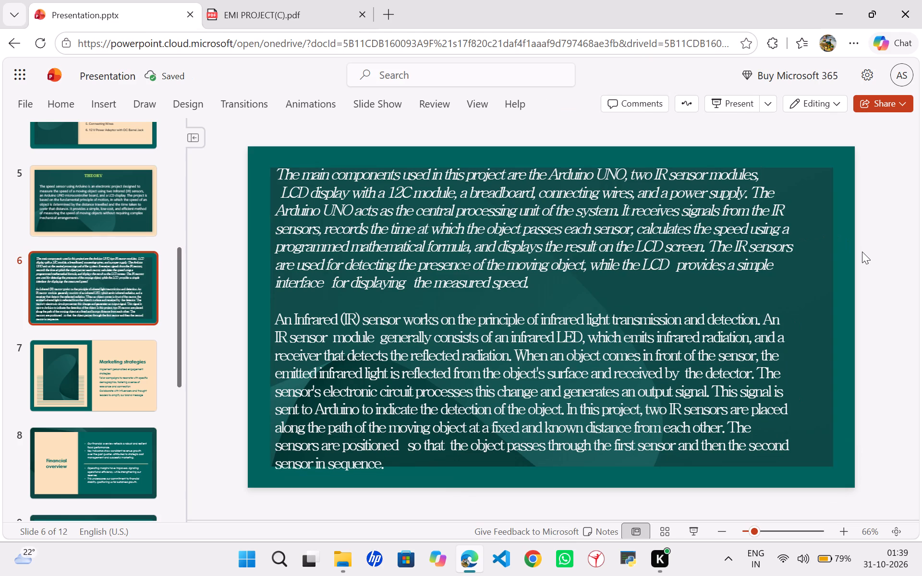
Check the text formatting of the Theory paragraph on slide 5 and return to slide 6's text box.
{"action": "left_click", "coordinate": [119, 183]}
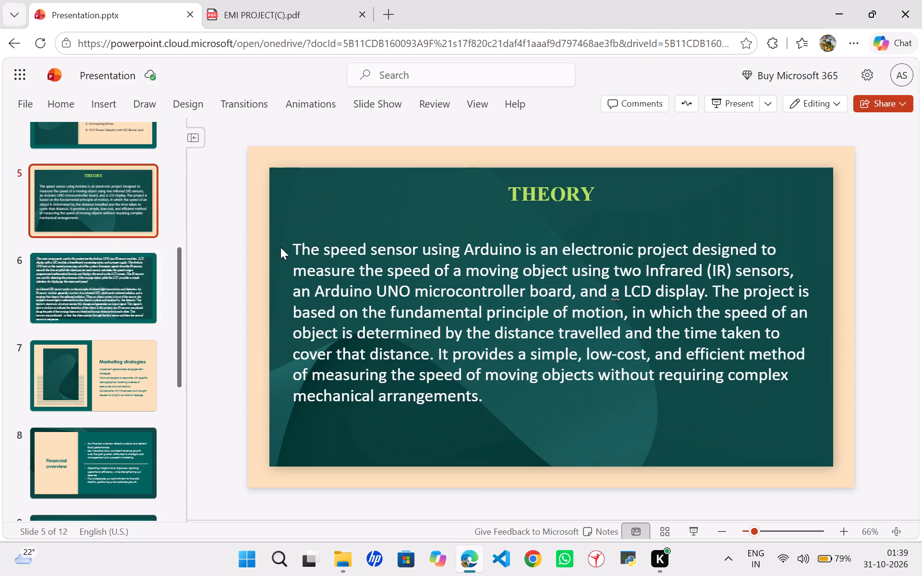
{"action": "left_click", "coordinate": [296, 249]}
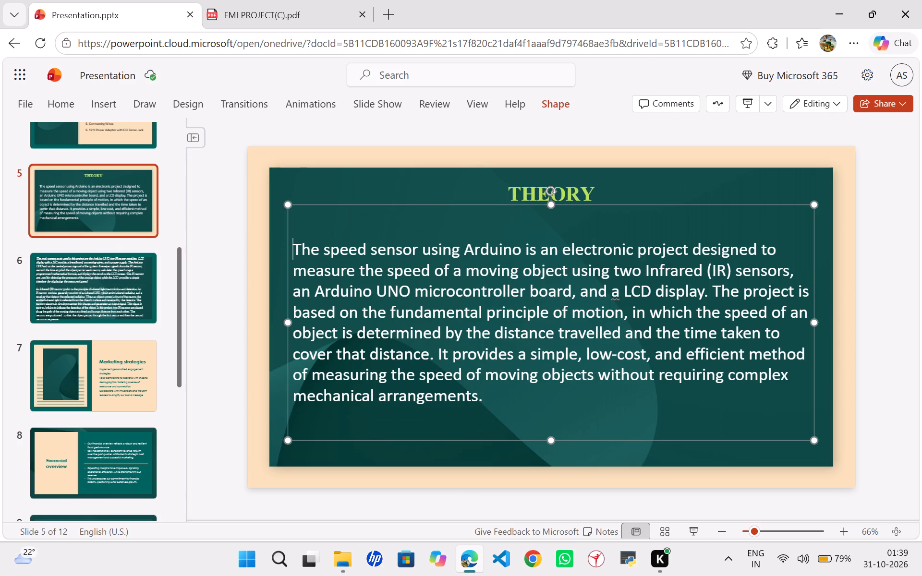
{"action": "left_click", "coordinate": [296, 249]}
{"action": "left_click_drag", "start_coordinate": [296, 249], "coordinate": [489, 414]}
{"action": "left_click", "coordinate": [114, 278]}
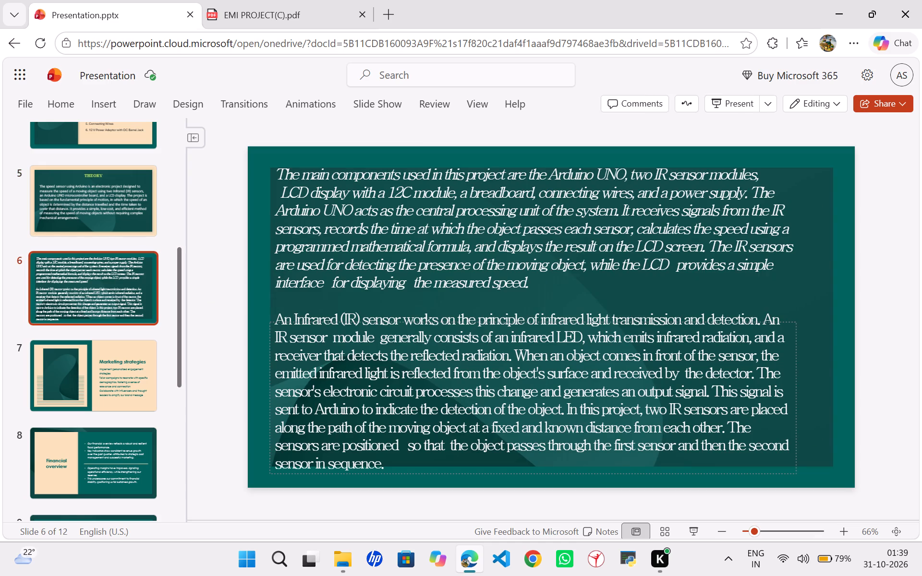
{"action": "left_click", "coordinate": [341, 253]}
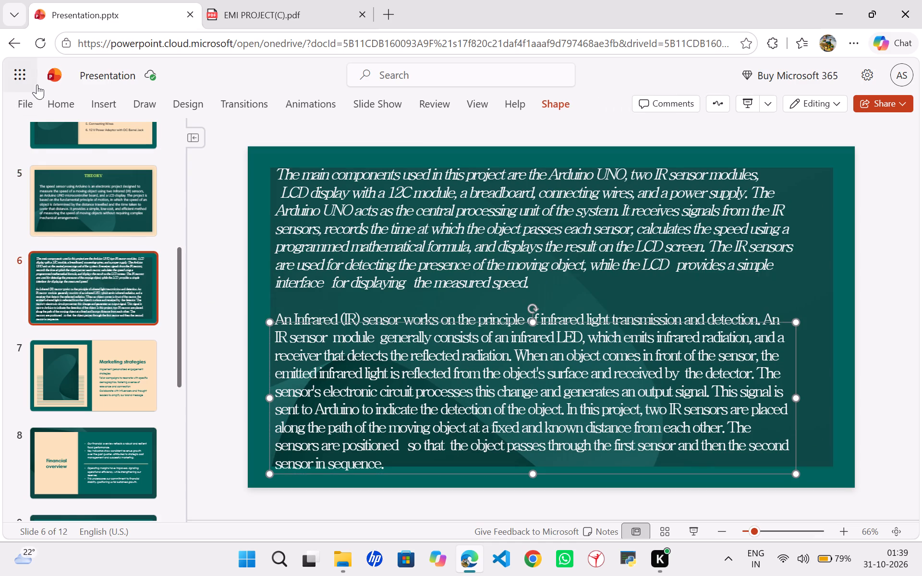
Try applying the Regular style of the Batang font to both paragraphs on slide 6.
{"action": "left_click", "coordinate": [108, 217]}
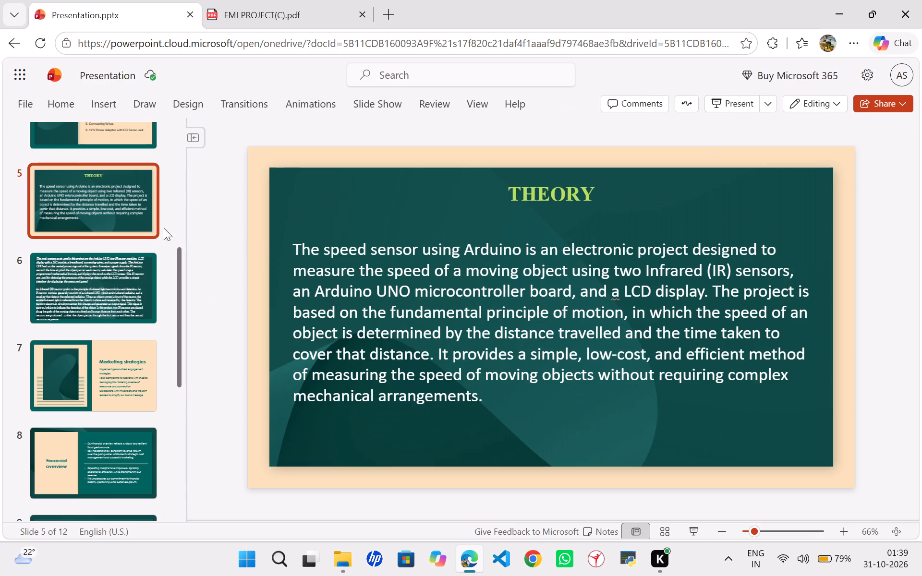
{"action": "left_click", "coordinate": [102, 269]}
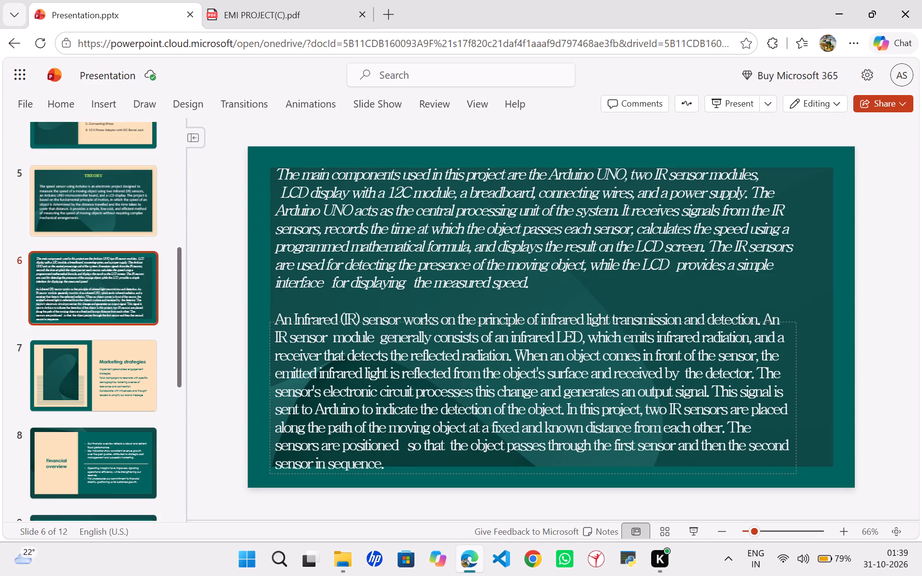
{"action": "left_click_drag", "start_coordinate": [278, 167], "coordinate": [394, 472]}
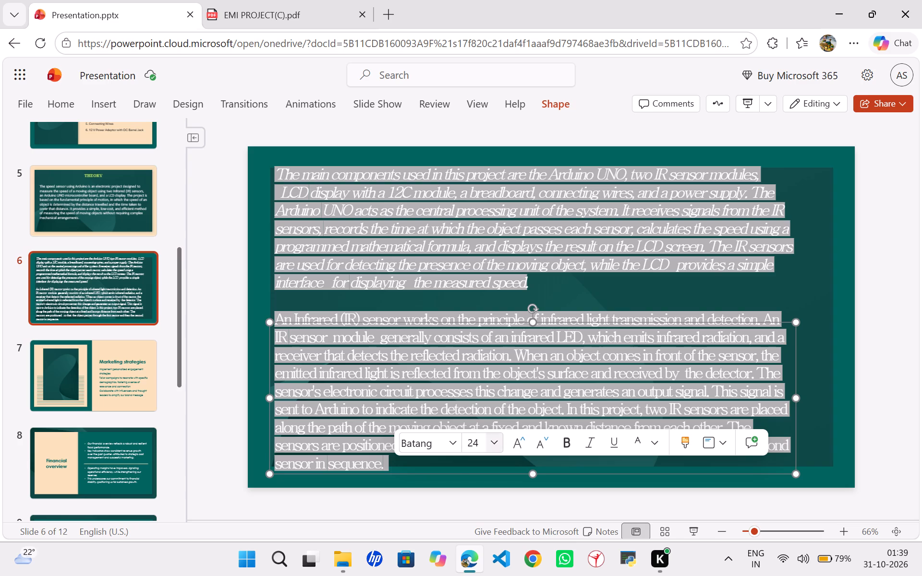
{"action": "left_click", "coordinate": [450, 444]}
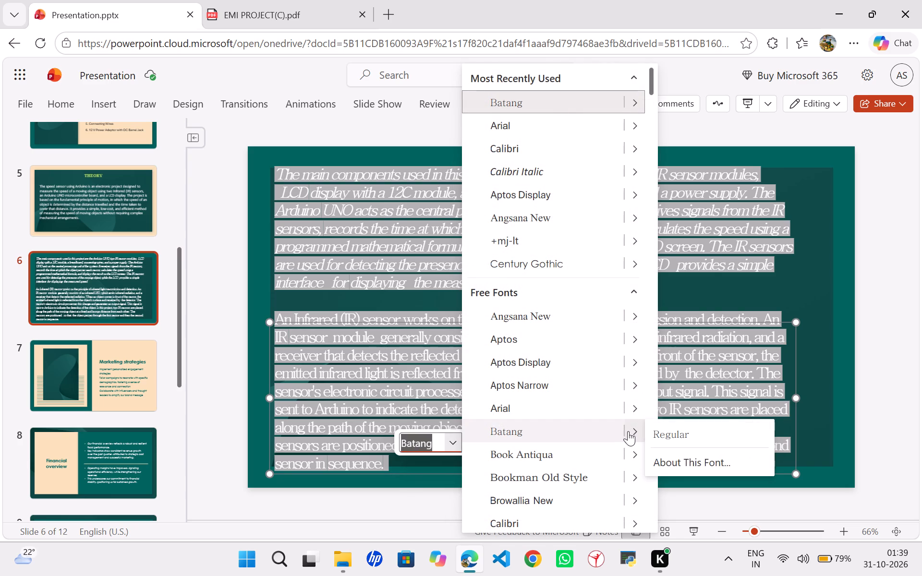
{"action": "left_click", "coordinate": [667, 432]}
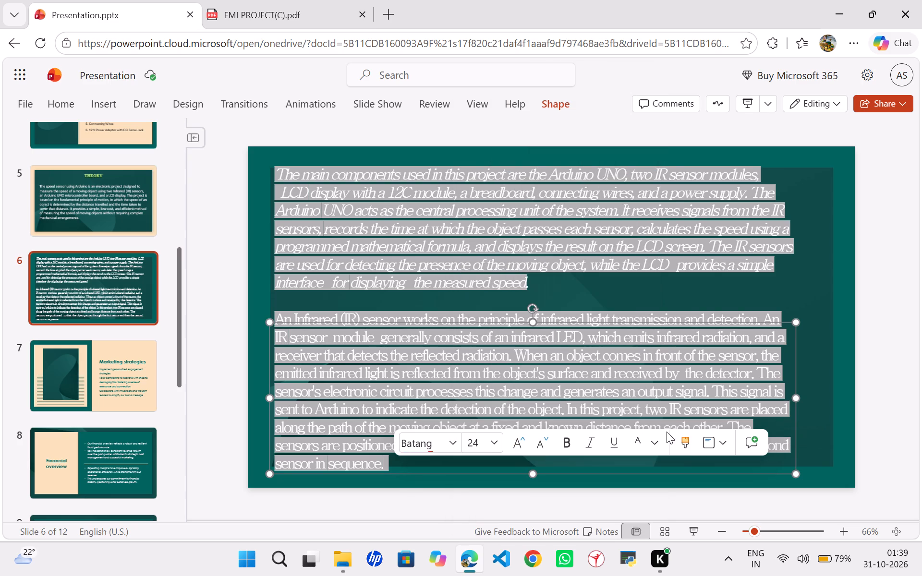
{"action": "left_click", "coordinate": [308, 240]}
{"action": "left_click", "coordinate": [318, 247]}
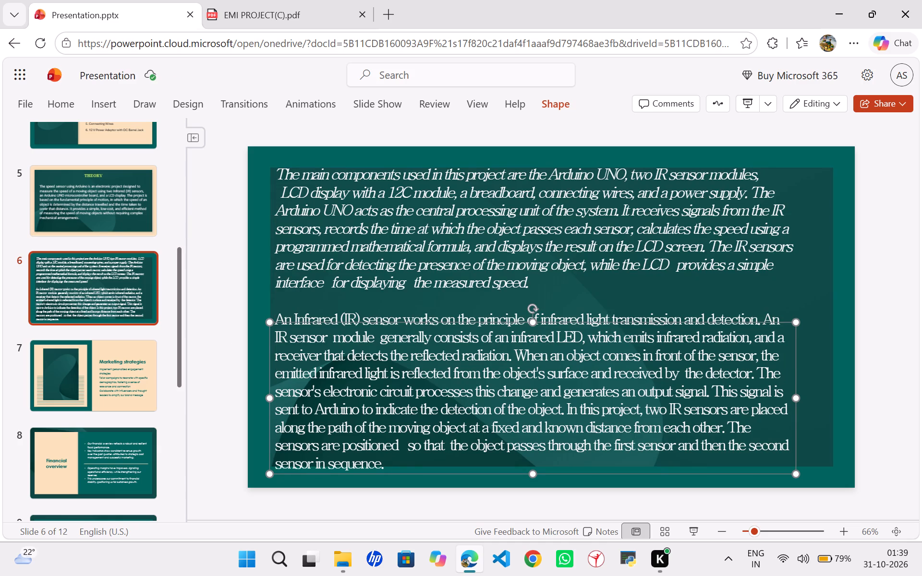
Change the font of the whole Theory paragraph on slide 5 to Batang.
{"action": "left_click", "coordinate": [121, 189]}
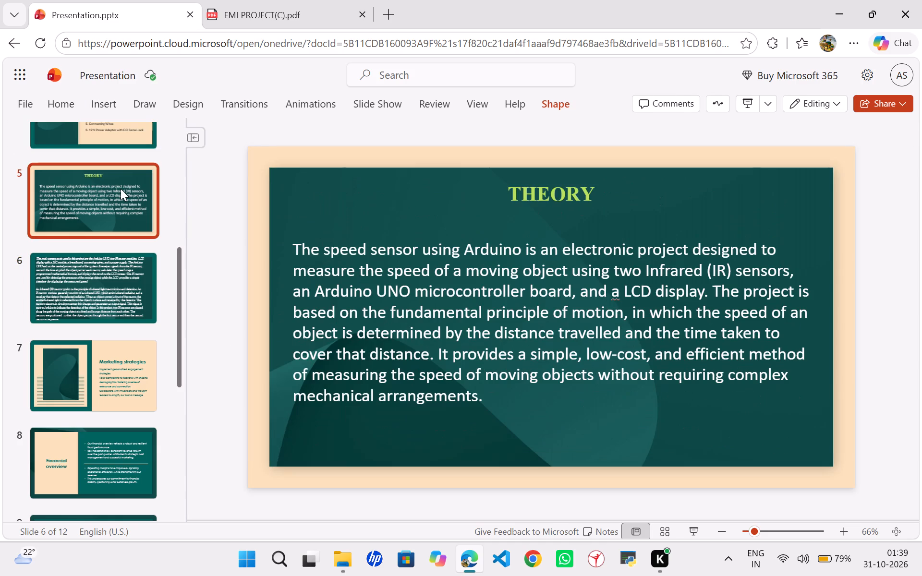
{"action": "left_click_drag", "start_coordinate": [292, 248], "coordinate": [478, 412]}
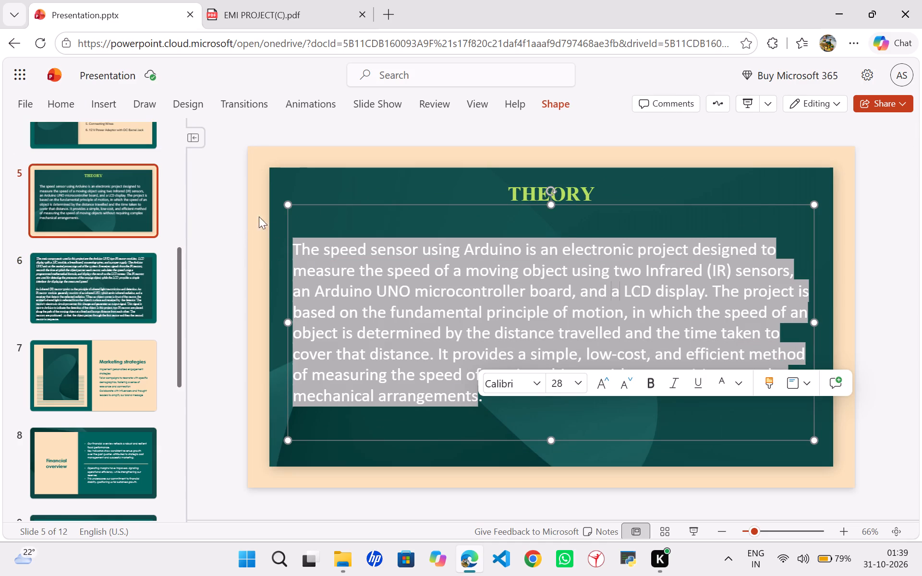
{"action": "left_click", "coordinate": [303, 248]}
{"action": "left_click", "coordinate": [294, 247]}
{"action": "left_click_drag", "start_coordinate": [294, 247], "coordinate": [495, 408]}
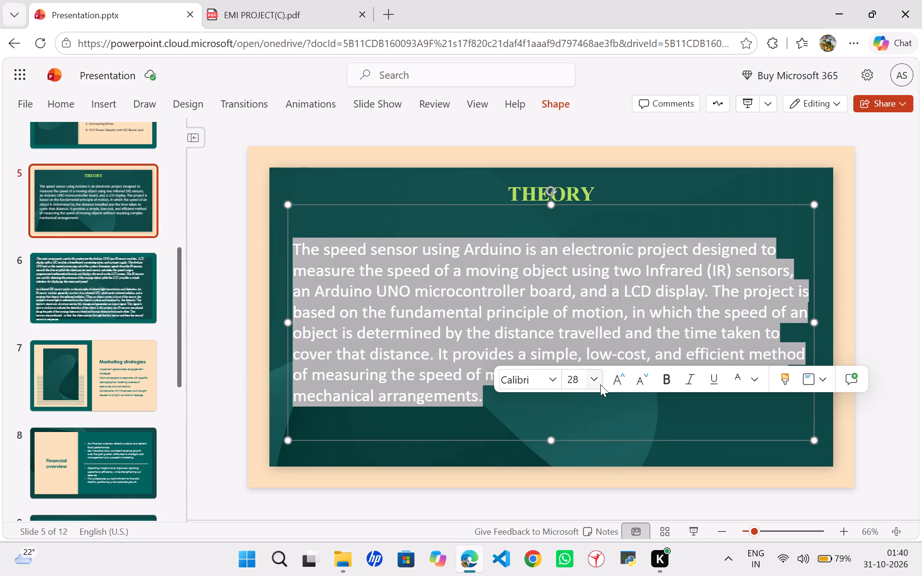
{"action": "left_click", "coordinate": [600, 383]}
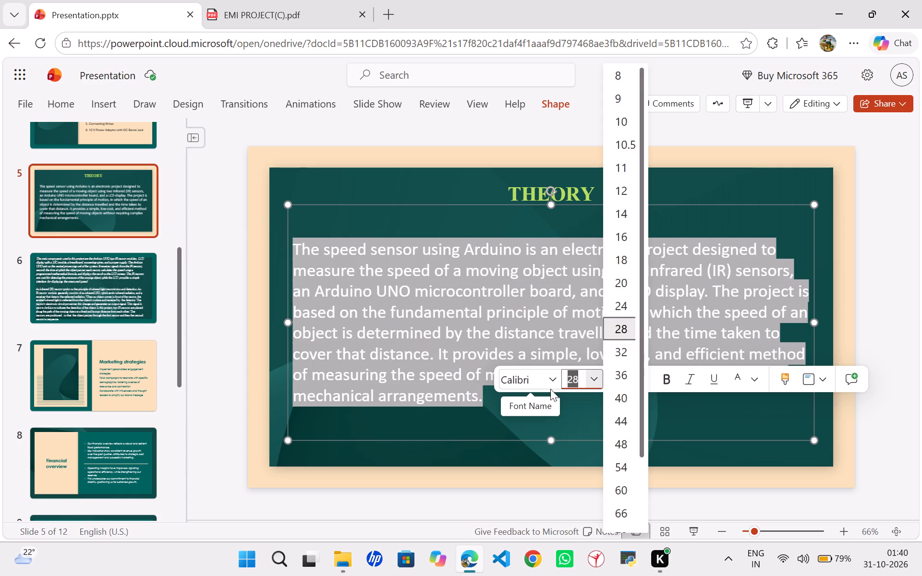
{"action": "left_click", "coordinate": [554, 374]}
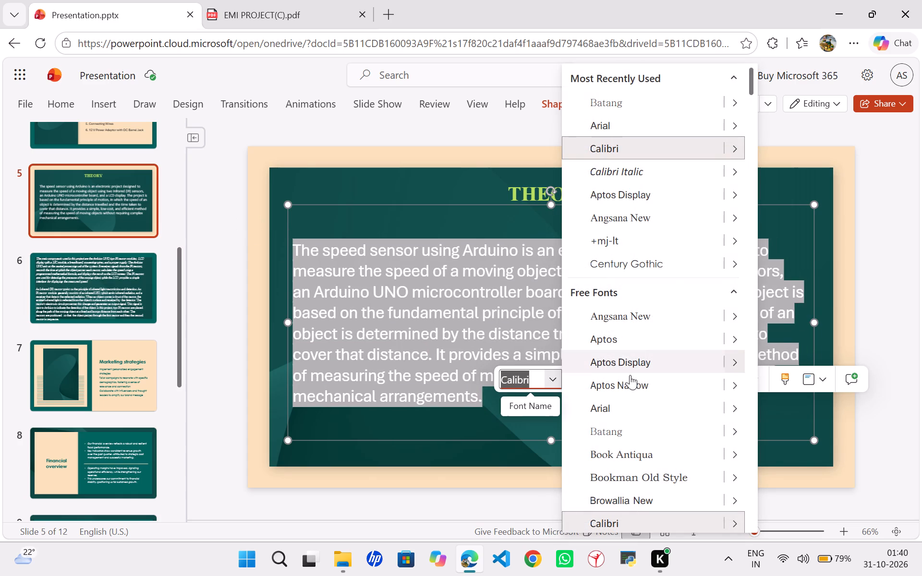
{"action": "left_click", "coordinate": [612, 439]}
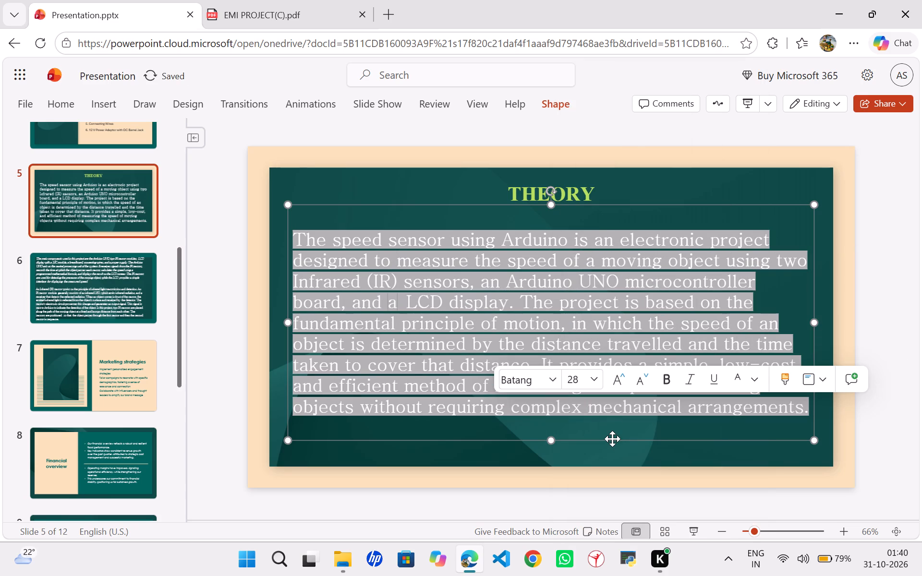
{"action": "left_click", "coordinate": [273, 273]}
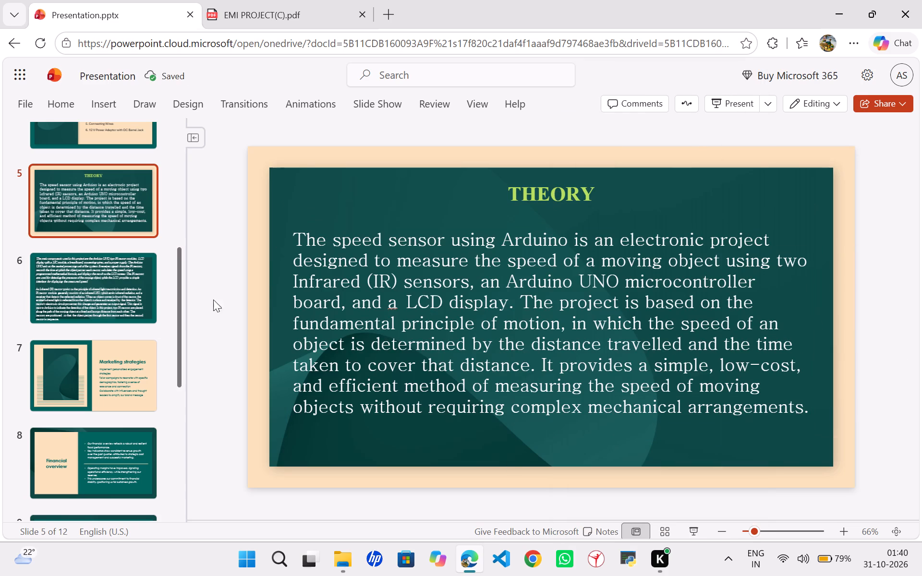
Compare the text formatting of the Theory paragraph on slide 5 with that of slide 6's paragraphs.
{"action": "left_click", "coordinate": [76, 277]}
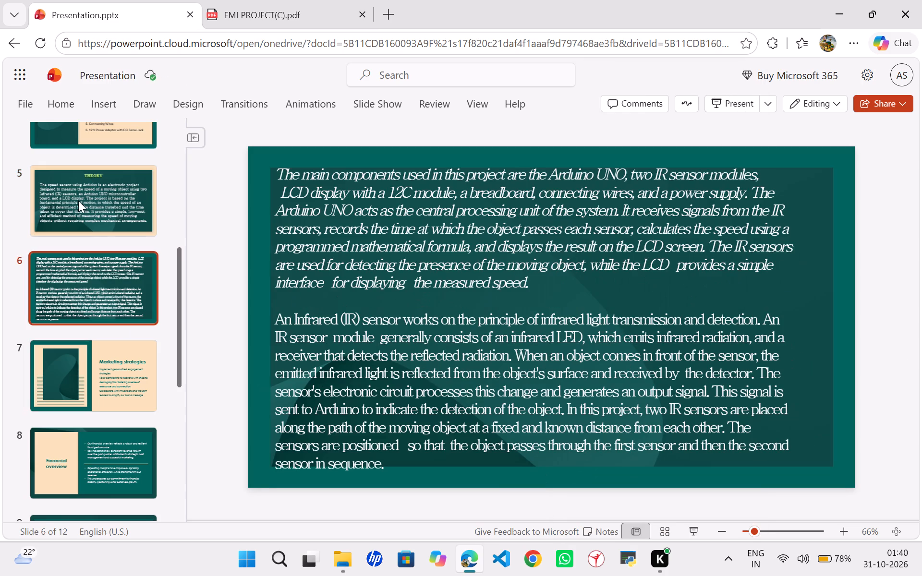
{"action": "left_click", "coordinate": [80, 198]}
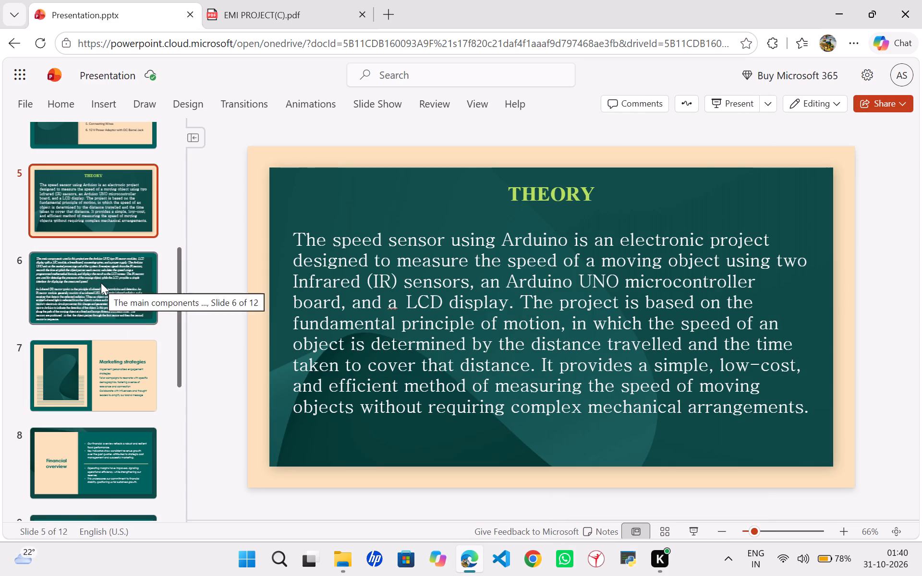
{"action": "left_click", "coordinate": [101, 283]}
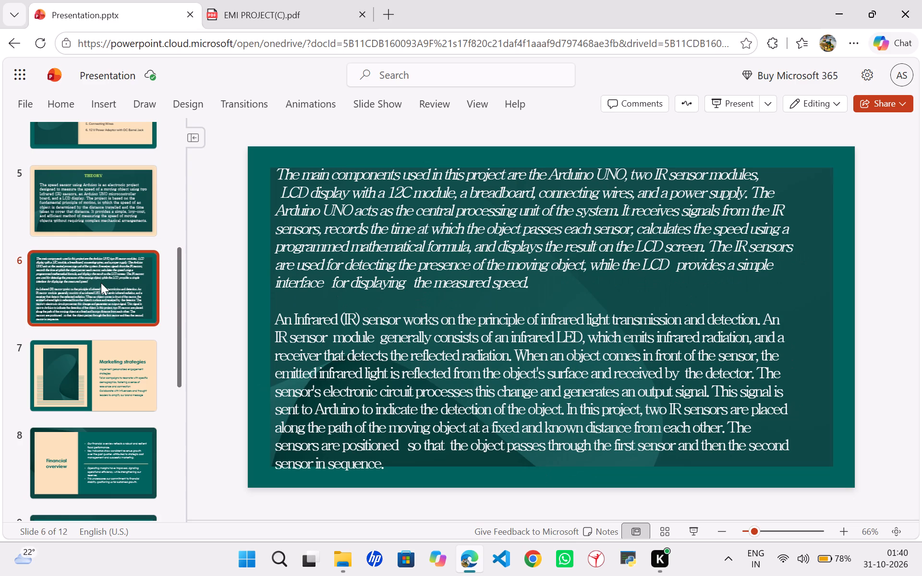
{"action": "left_click", "coordinate": [90, 222]}
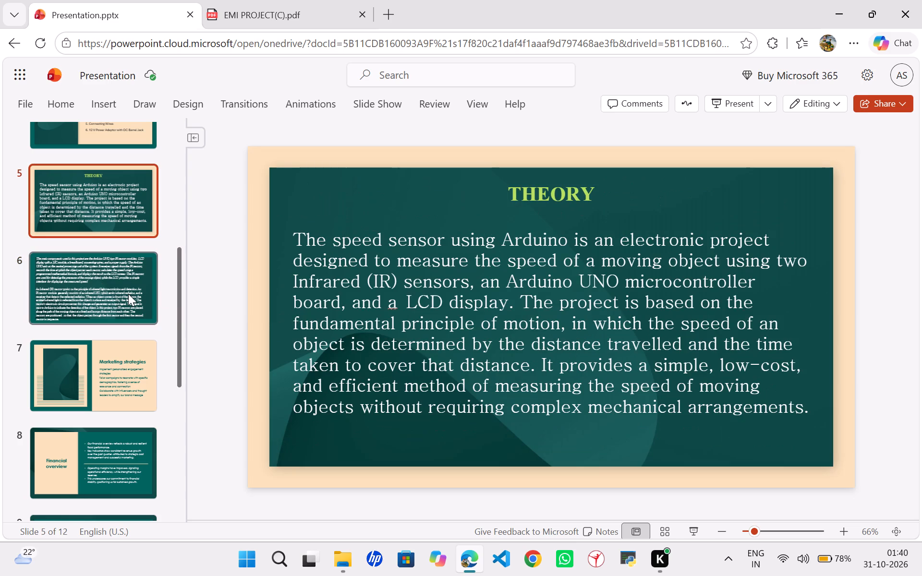
{"action": "left_click", "coordinate": [300, 247]}
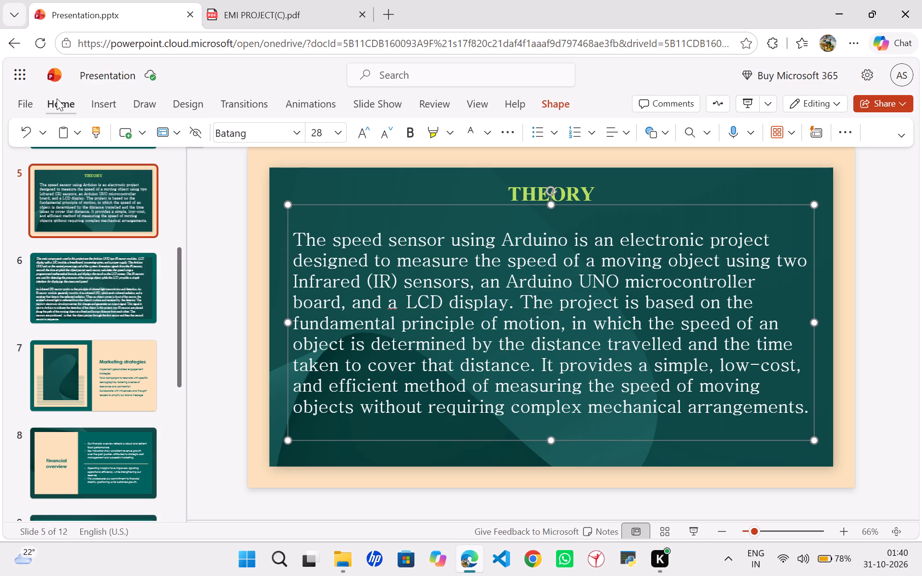
{"action": "left_click", "coordinate": [119, 301]}
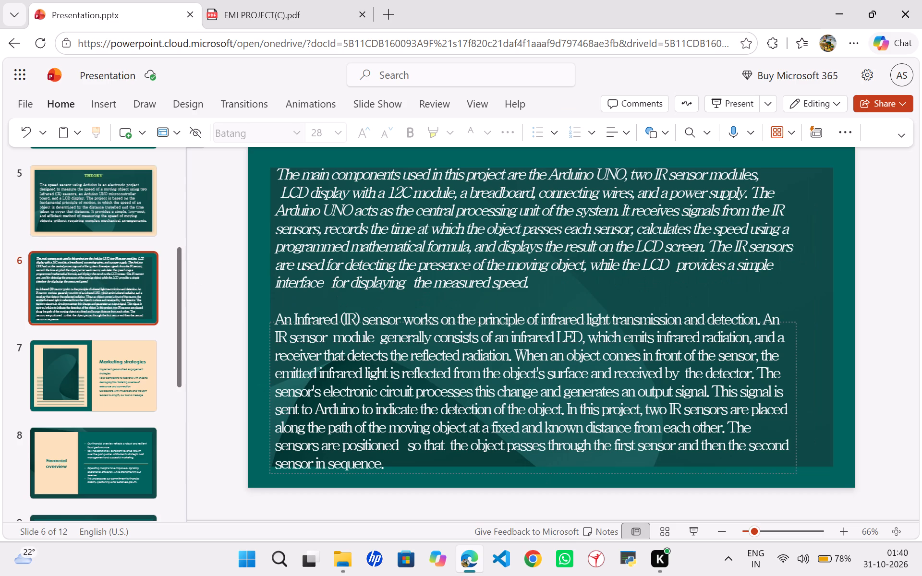
{"action": "left_click", "coordinate": [93, 195]}
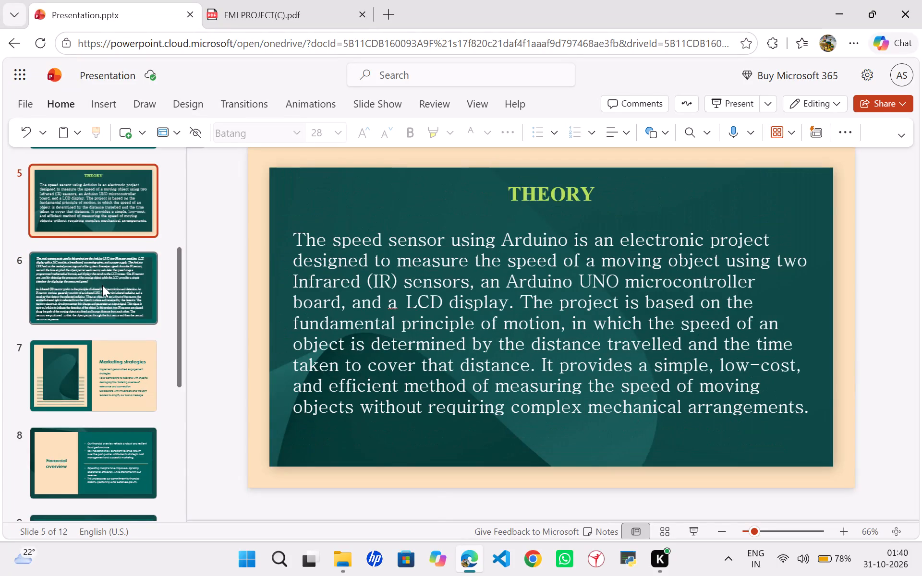
{"action": "left_click", "coordinate": [102, 285]}
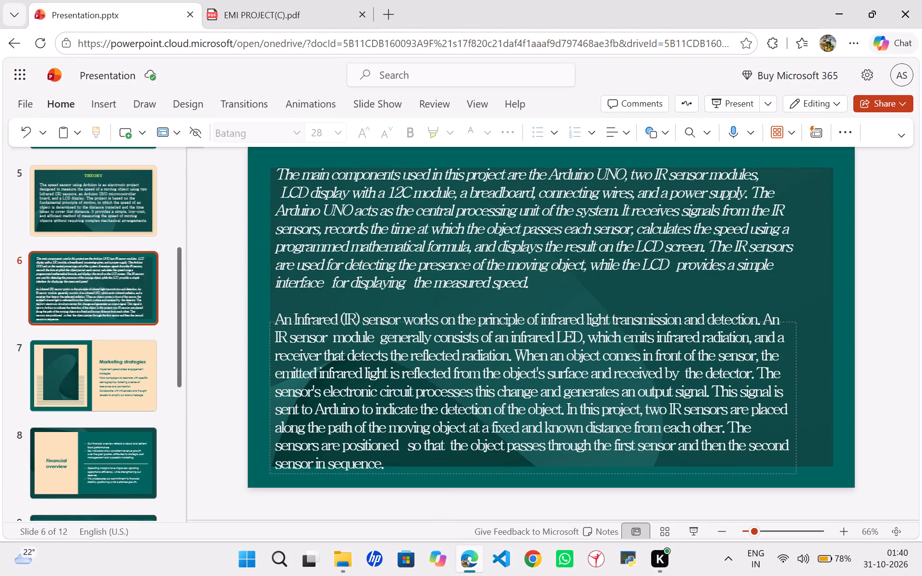
Remove the italic formatting from the two paragraphs on slide 6.
{"action": "left_click_drag", "start_coordinate": [276, 169], "coordinate": [397, 470]}
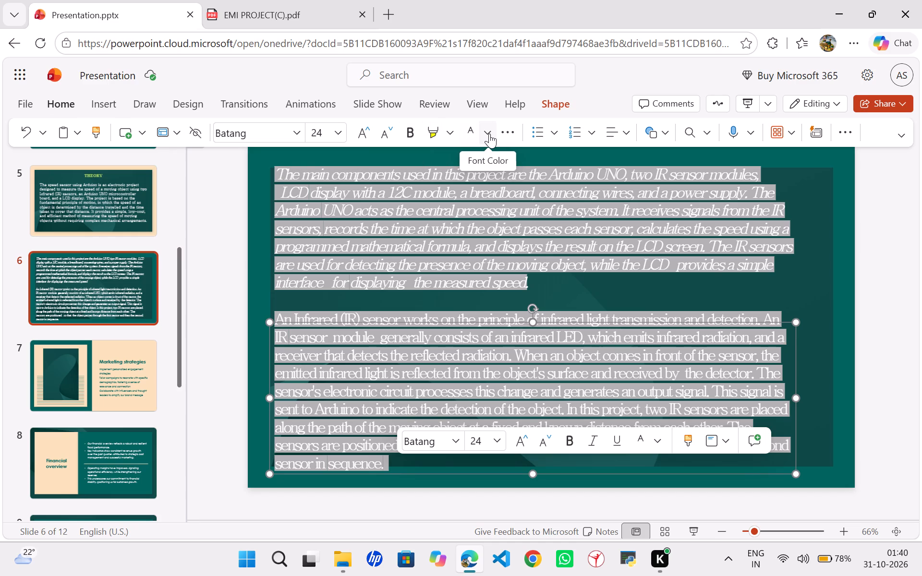
{"action": "left_click", "coordinate": [514, 132]}
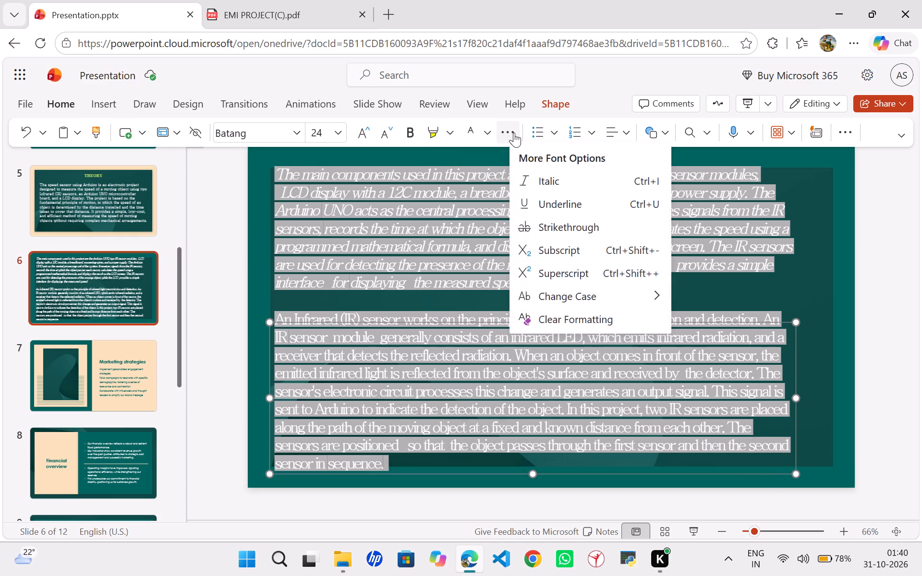
{"action": "left_click", "coordinate": [567, 182]}
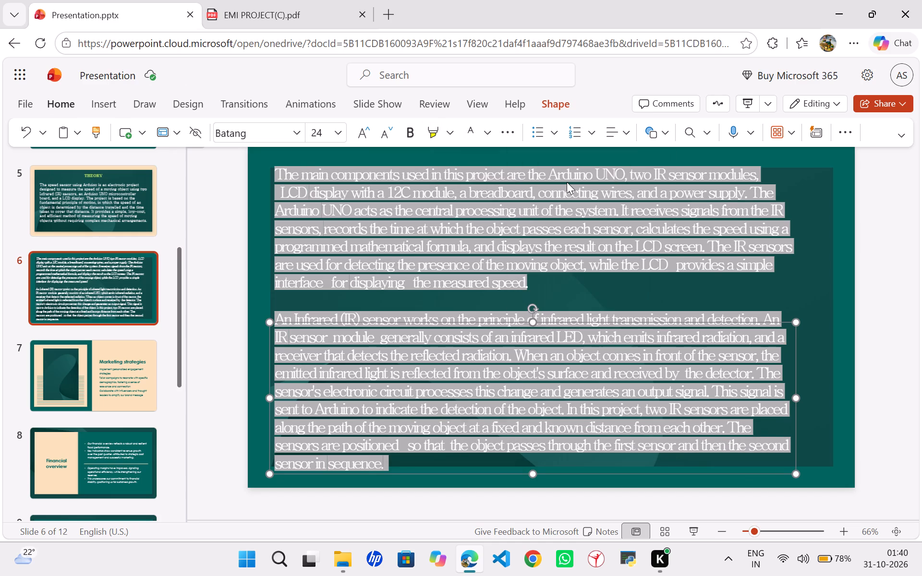
{"action": "left_click", "coordinate": [847, 244]}
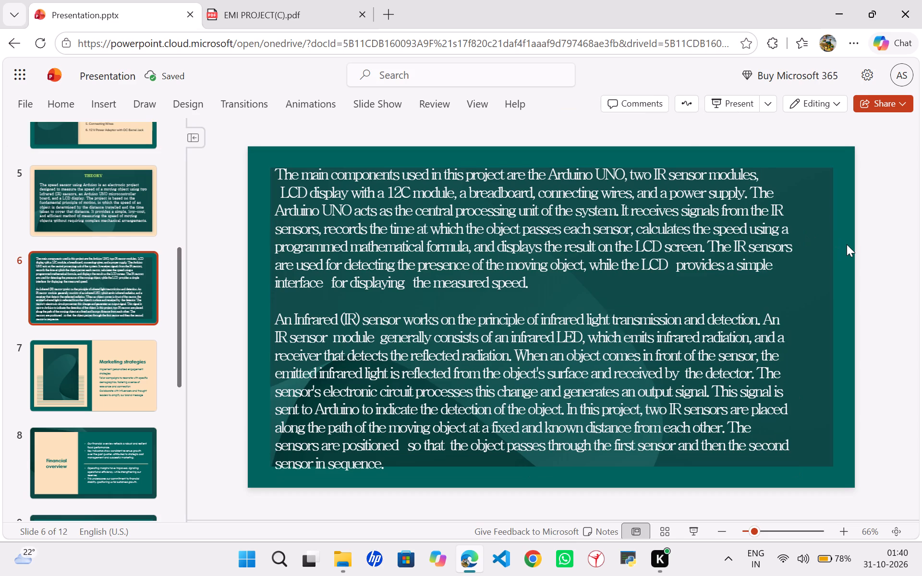
Compare slide 6's text with the Theory slide, check its font settings, and view slide 7 before returning to slide 6.
{"action": "left_click", "coordinate": [102, 203]}
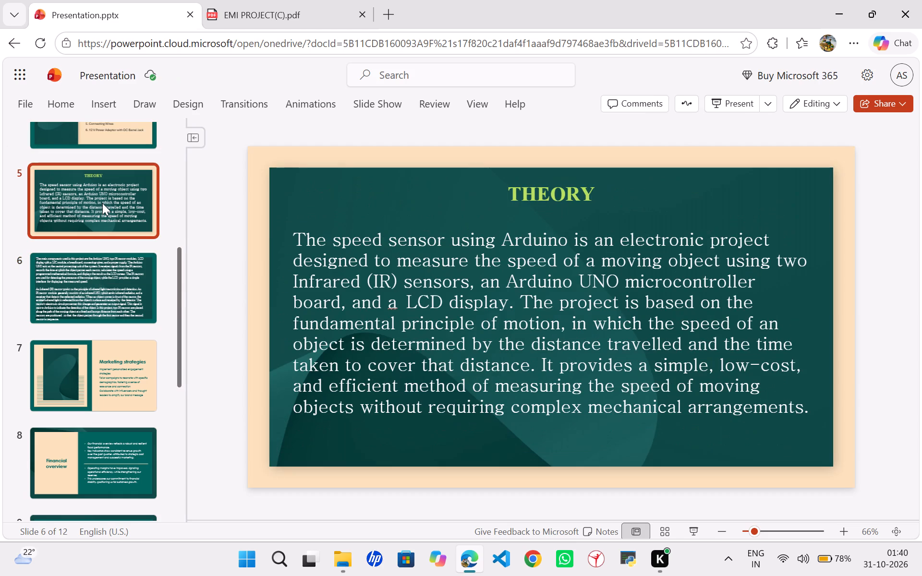
{"action": "left_click", "coordinate": [139, 271]}
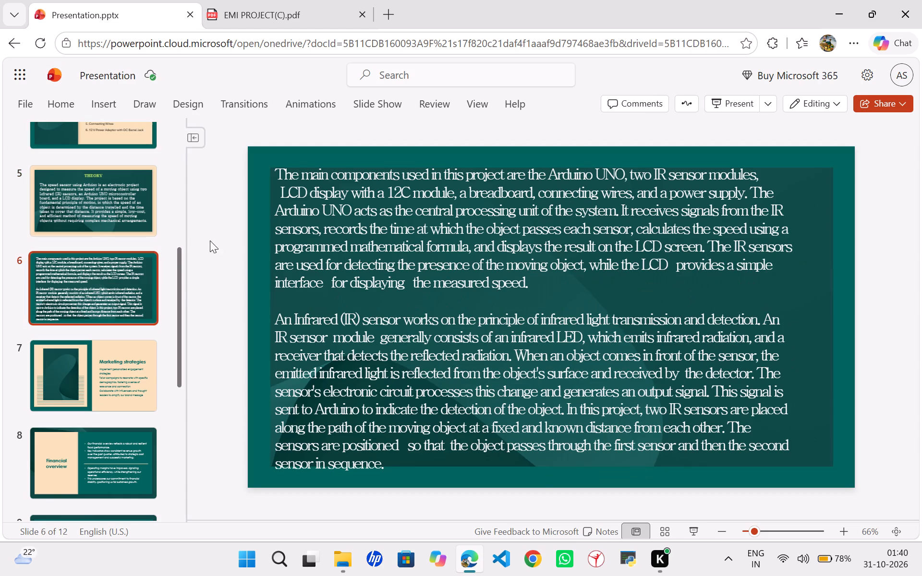
{"action": "left_click", "coordinate": [295, 195]}
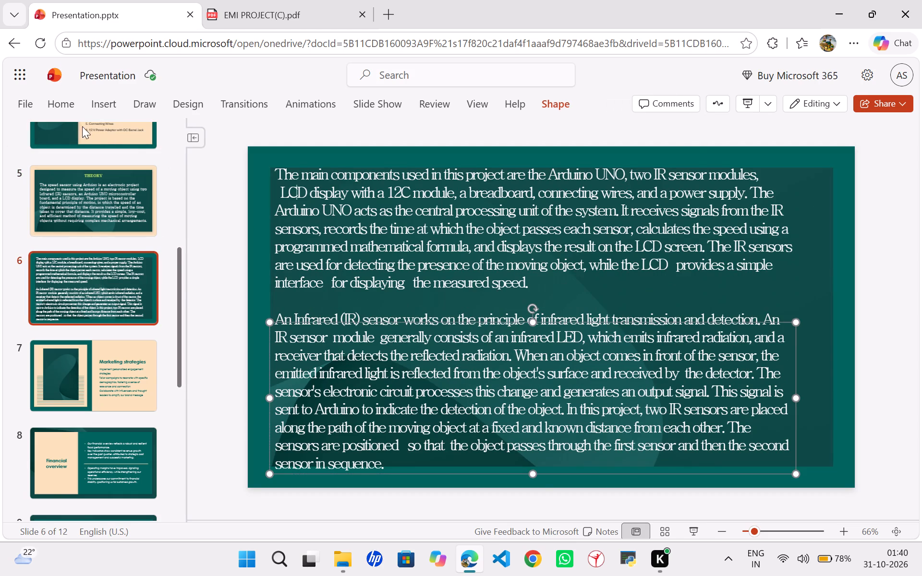
{"action": "left_click", "coordinate": [66, 104]}
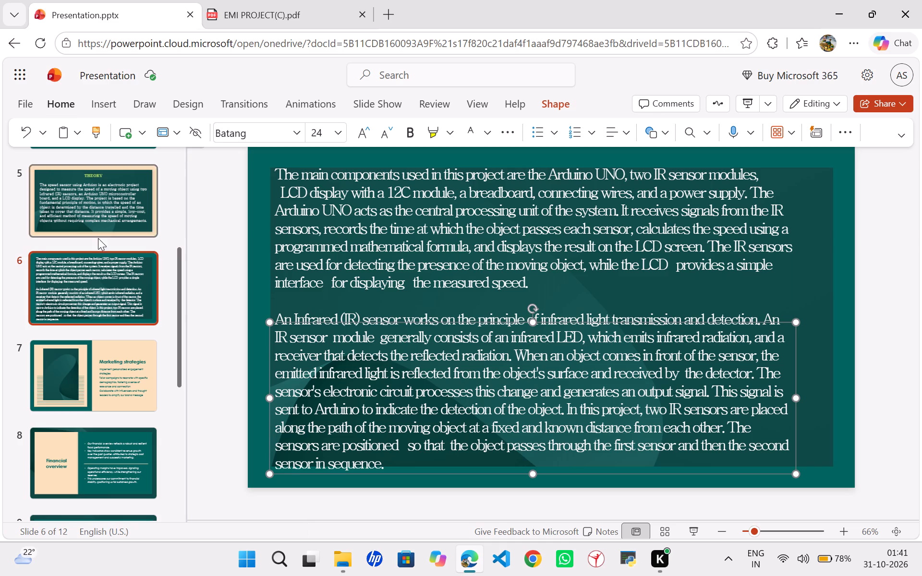
{"action": "left_click", "coordinate": [116, 362]}
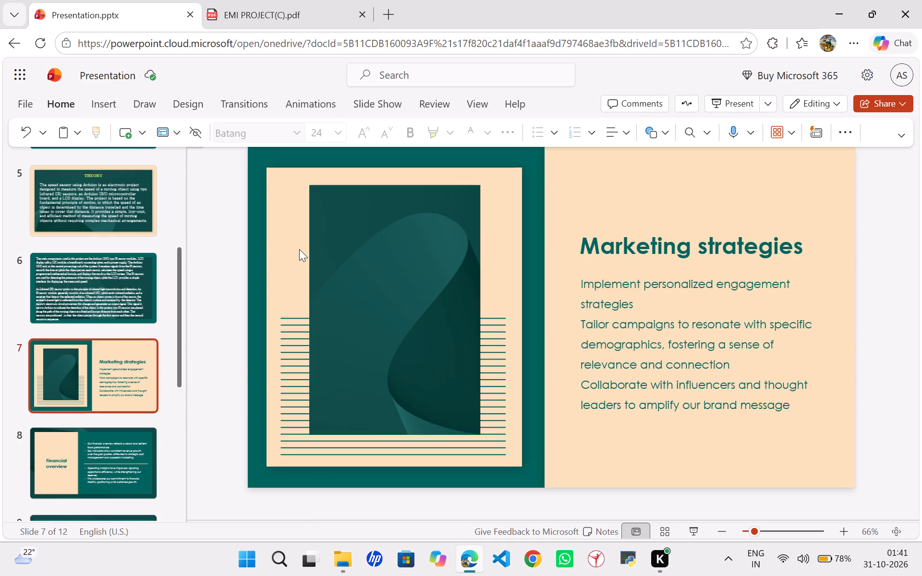
{"action": "left_click", "coordinate": [111, 267]}
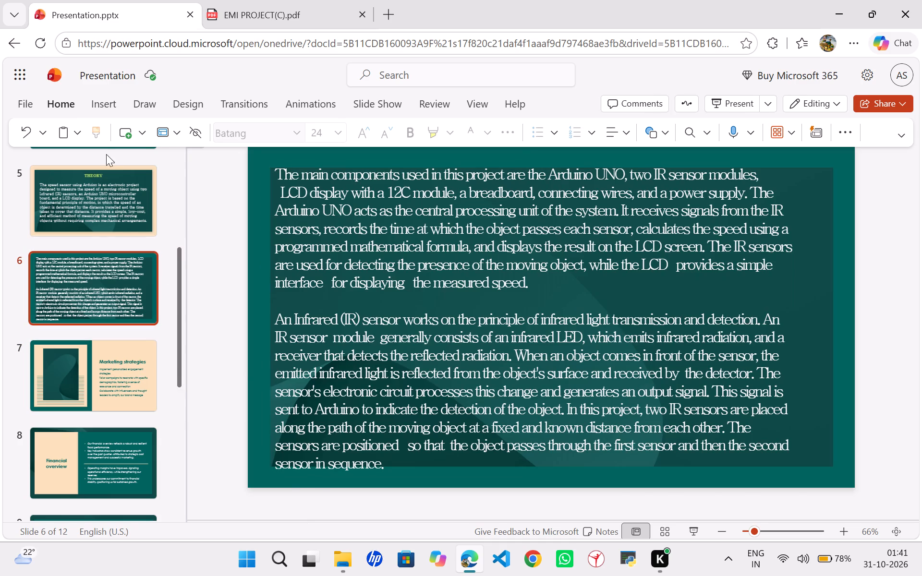
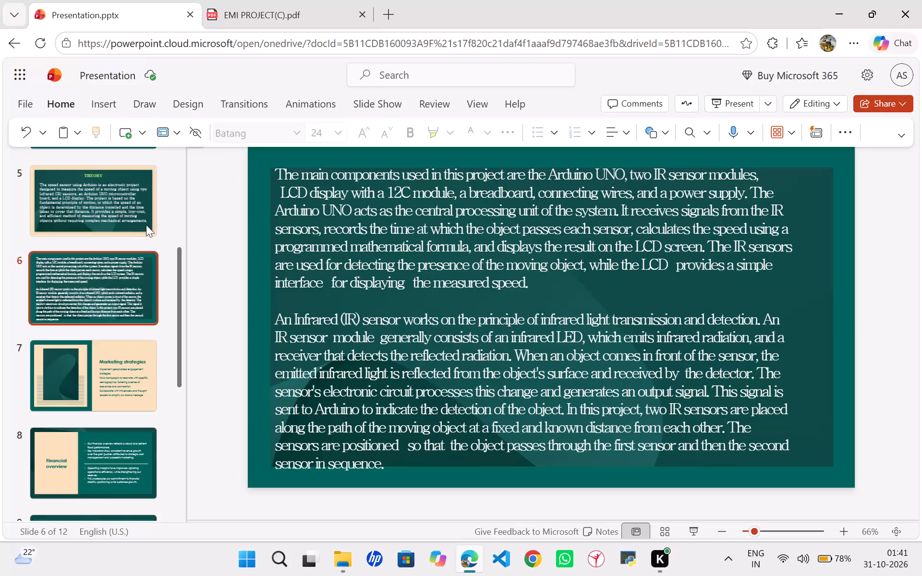
Close the browser tabs holding Presentation.pptx and EMI PROJECT(C).pdf.
{"action": "left_click", "coordinate": [108, 376]}
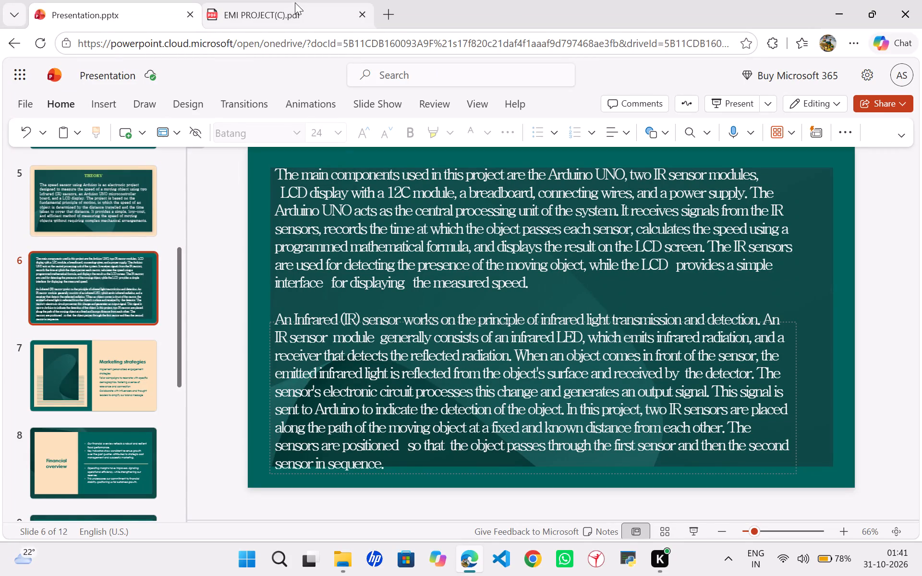
{"action": "left_click", "coordinate": [189, 17]}
{"action": "left_click", "coordinate": [189, 17]}
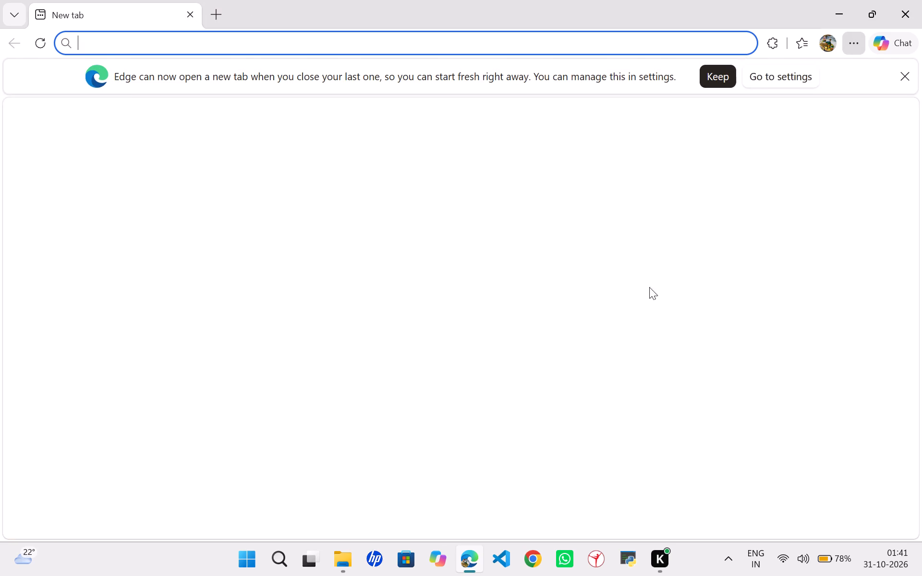